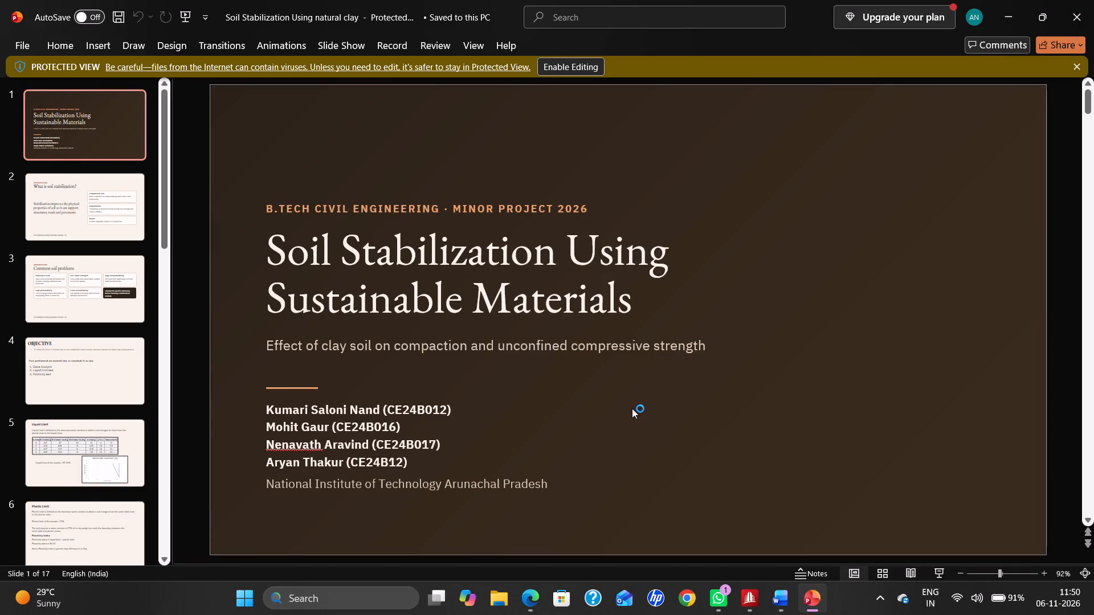
# Review the soil stabilization presentation from the introduction through the objective, liquid and plastic limit, Proctor test and OMC/MDD trend slides.
pyautogui.scroll(-1, 632, 408)
pyautogui.press('Right')
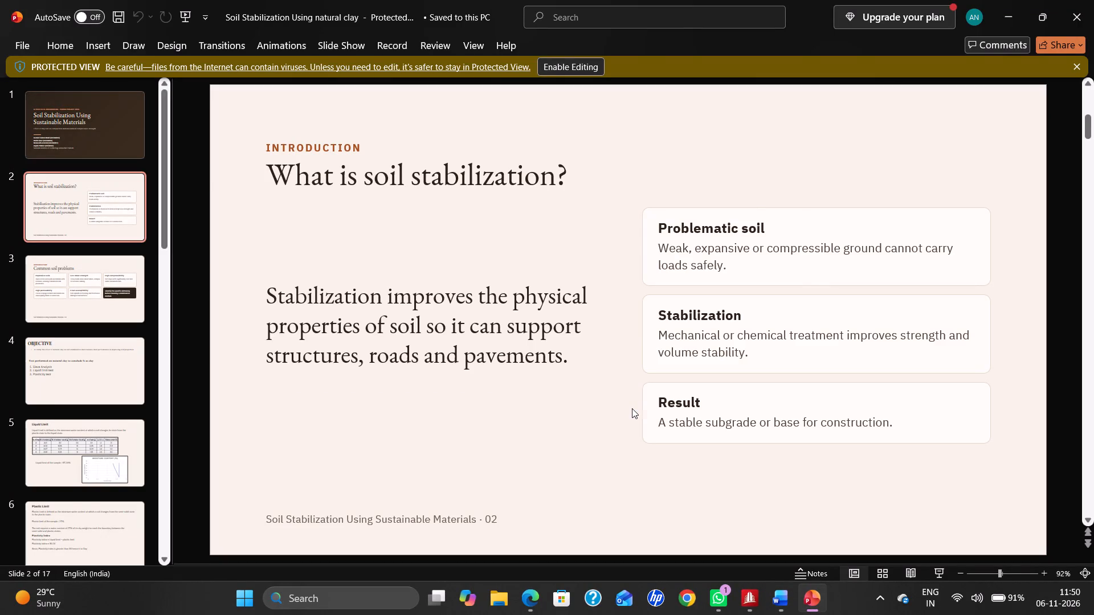
pyautogui.press('Right')
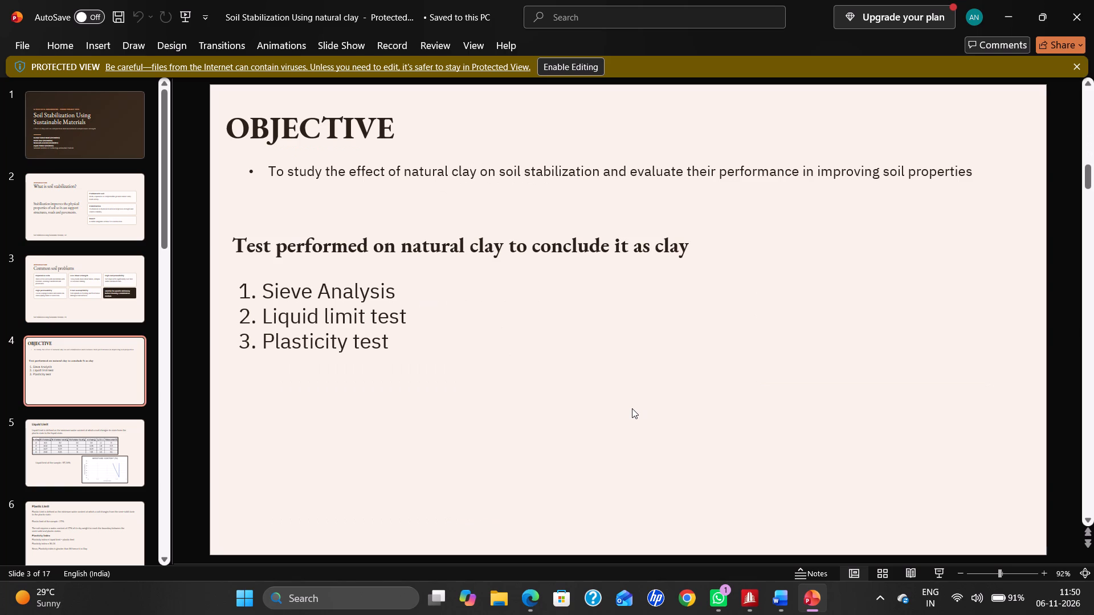
pyautogui.press('Right')
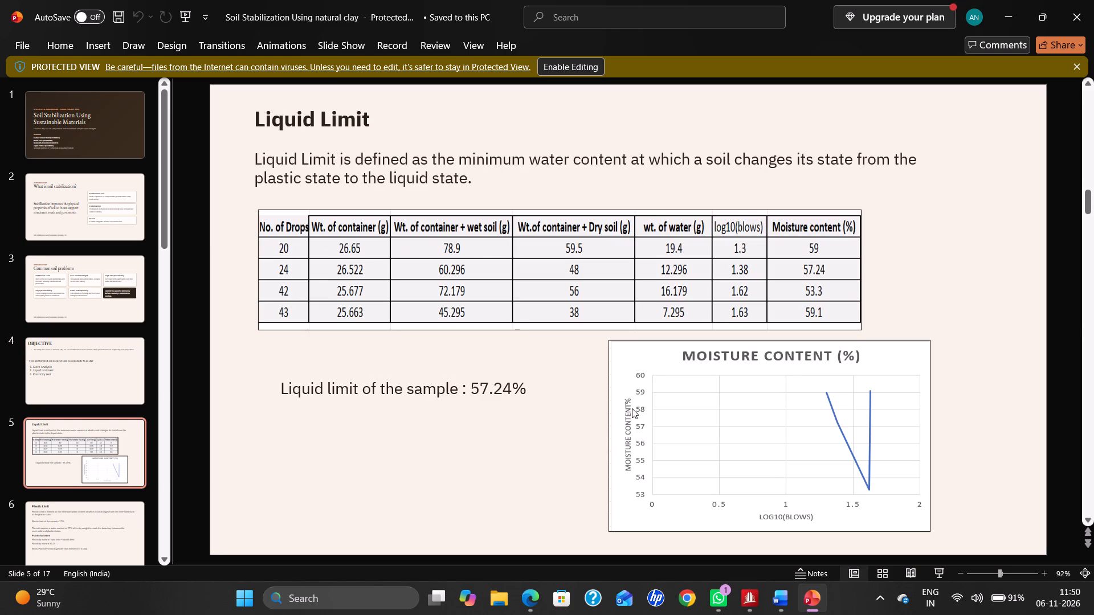
pyautogui.press('Left')
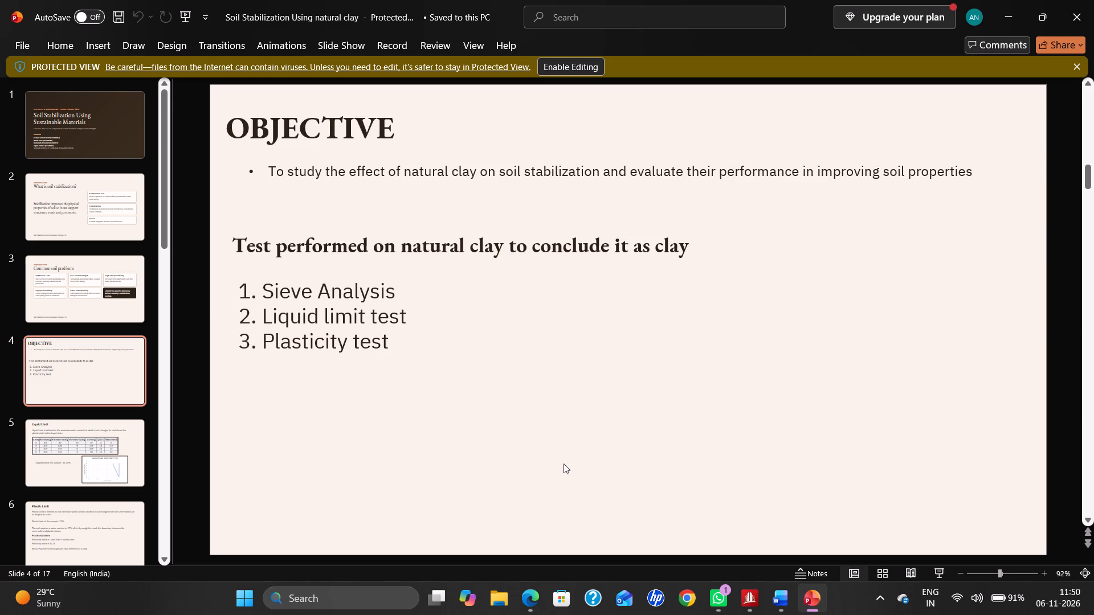
pyautogui.press('Right')
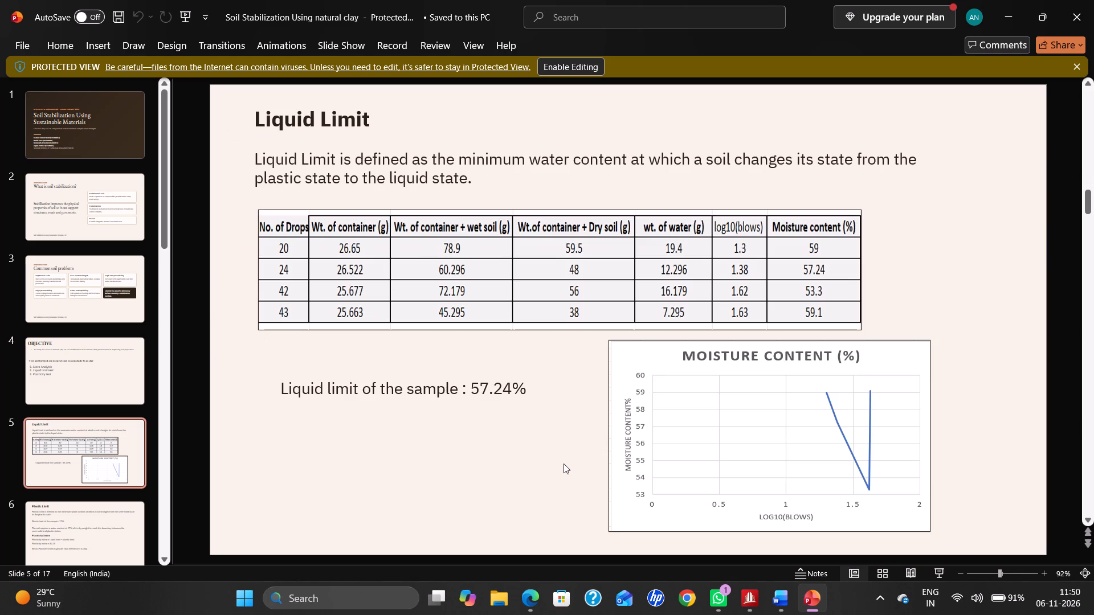
pyautogui.press('Right')
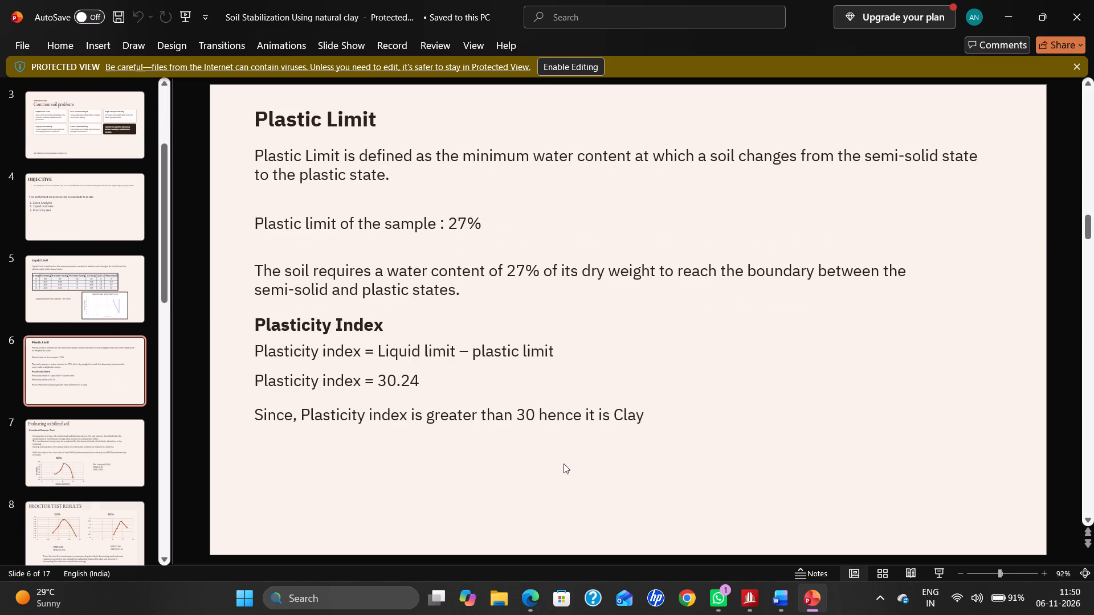
pyautogui.press('Right')
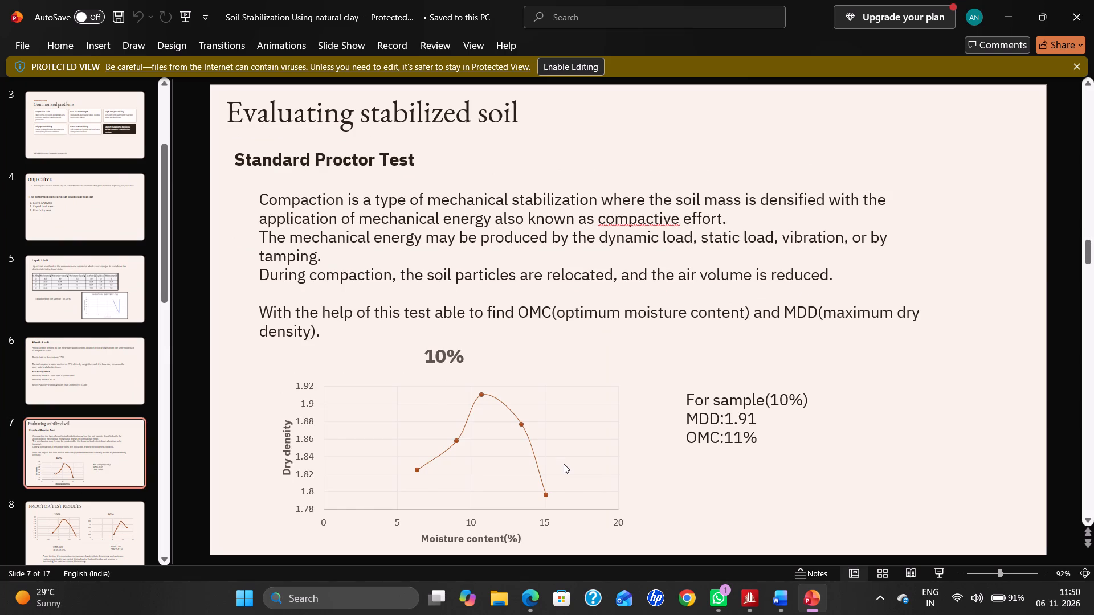
pyautogui.press('Right')
pyautogui.press('Right')
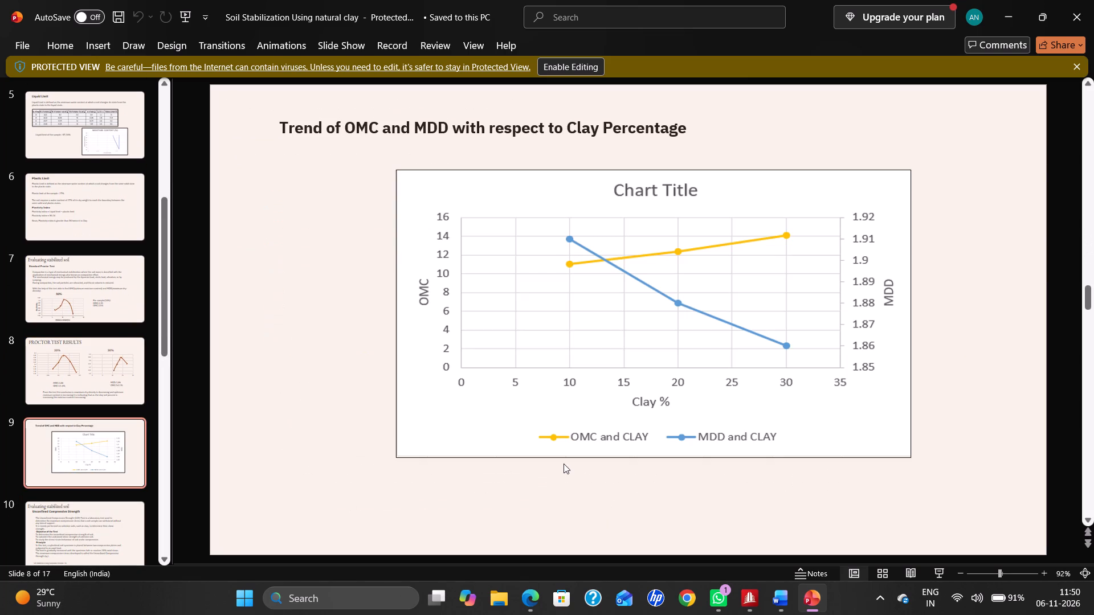
# Examine the Unconfined Compressive Strength slides, covering the test description and the same-day, 7-day and 14-day results.
pyautogui.press('Right')
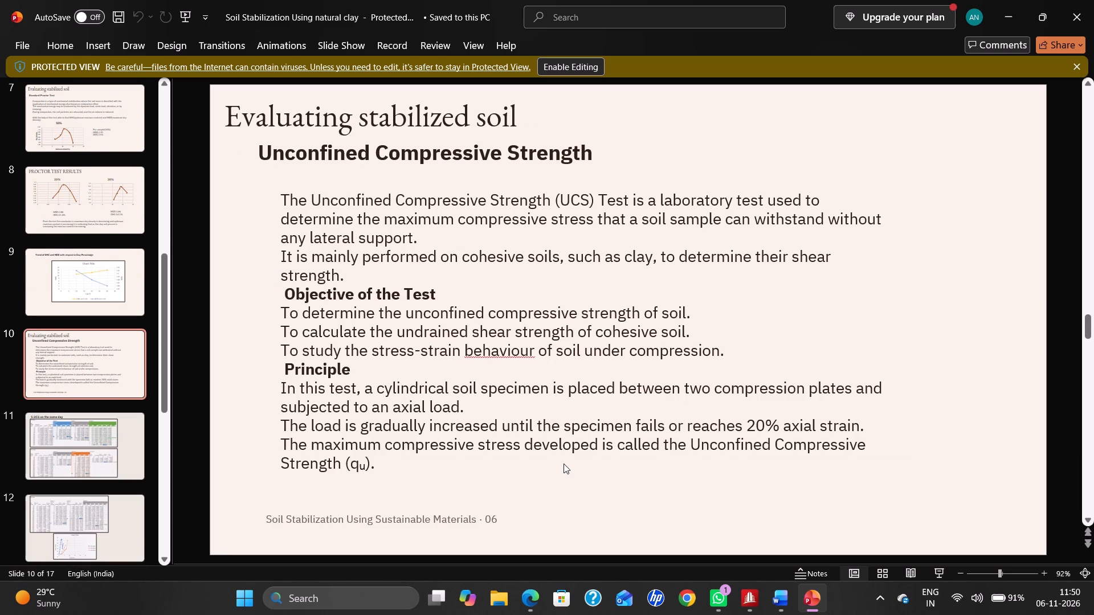
pyautogui.press('Right')
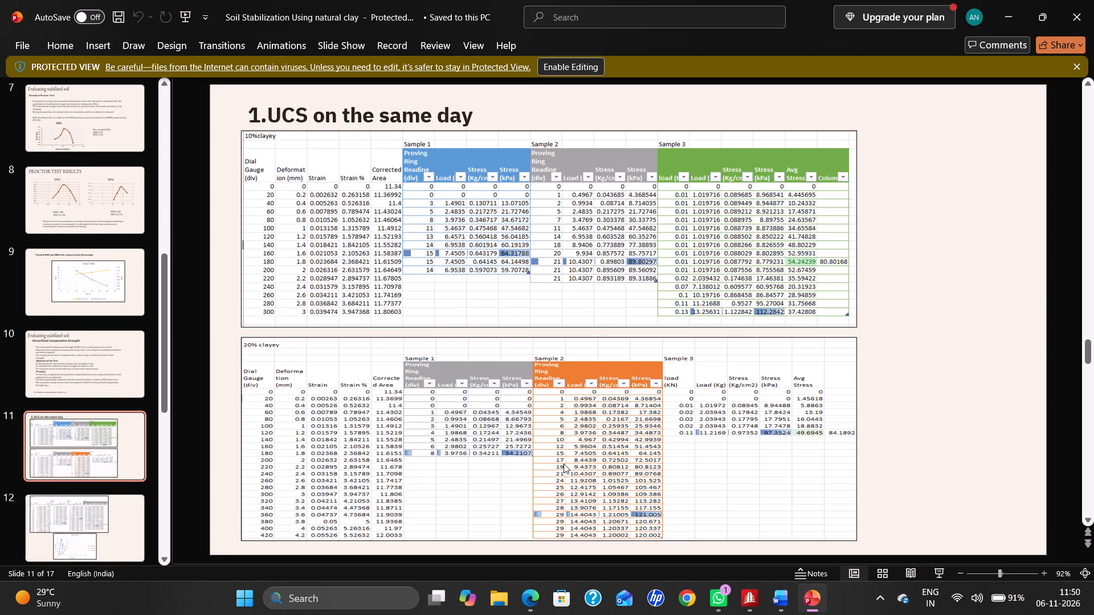
pyautogui.press('Right')
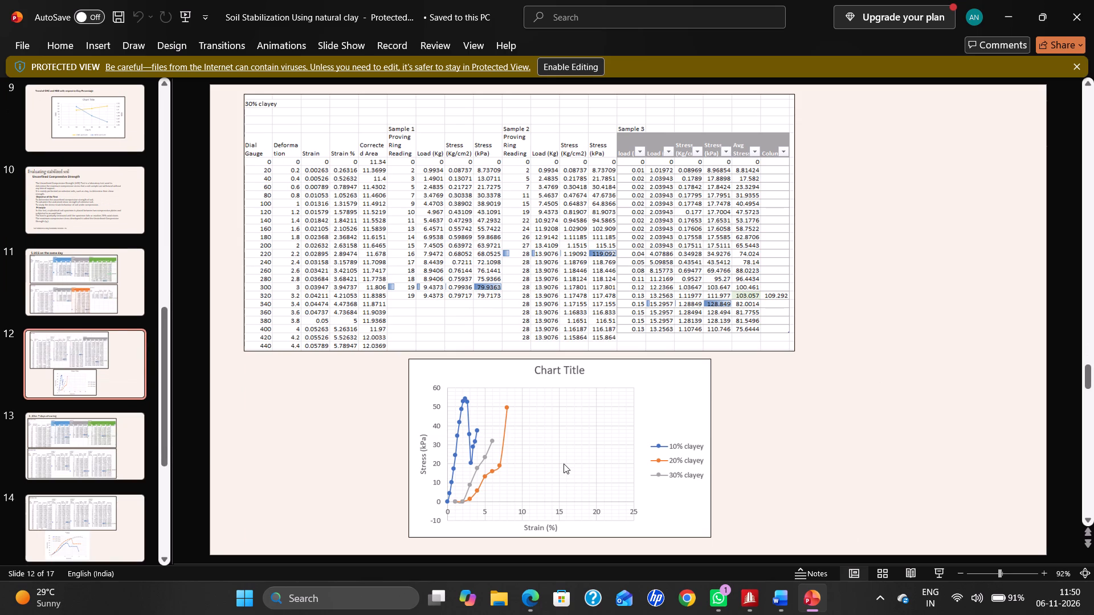
pyautogui.press('Right')
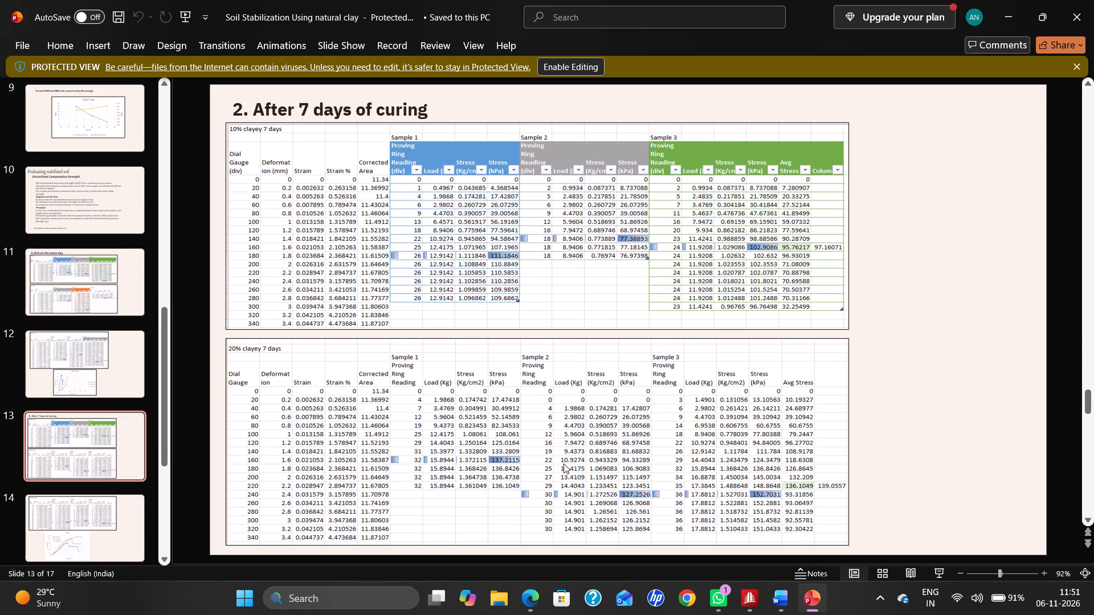
pyautogui.press('Right')
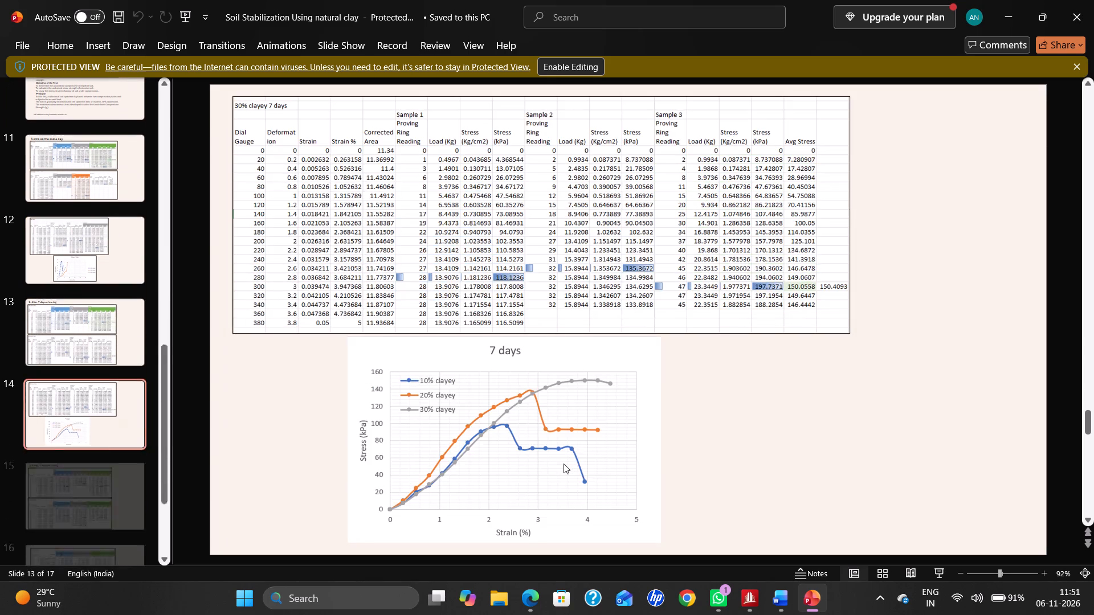
pyautogui.press('Right')
pyautogui.press('Right')
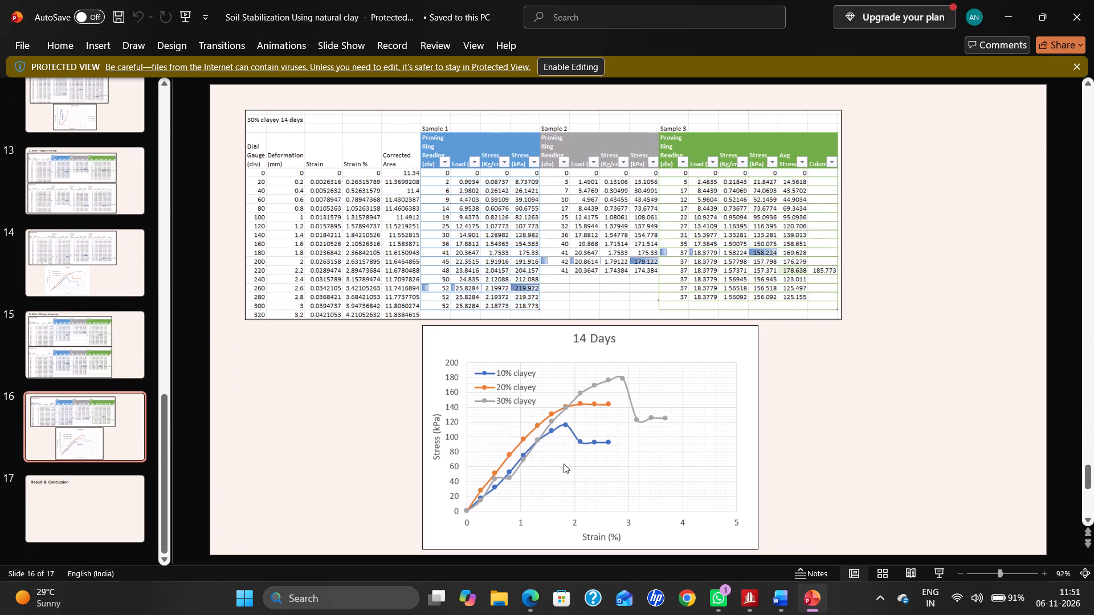
# Enable editing of the protected soil stabilization presentation.
pyautogui.click(579, 69)
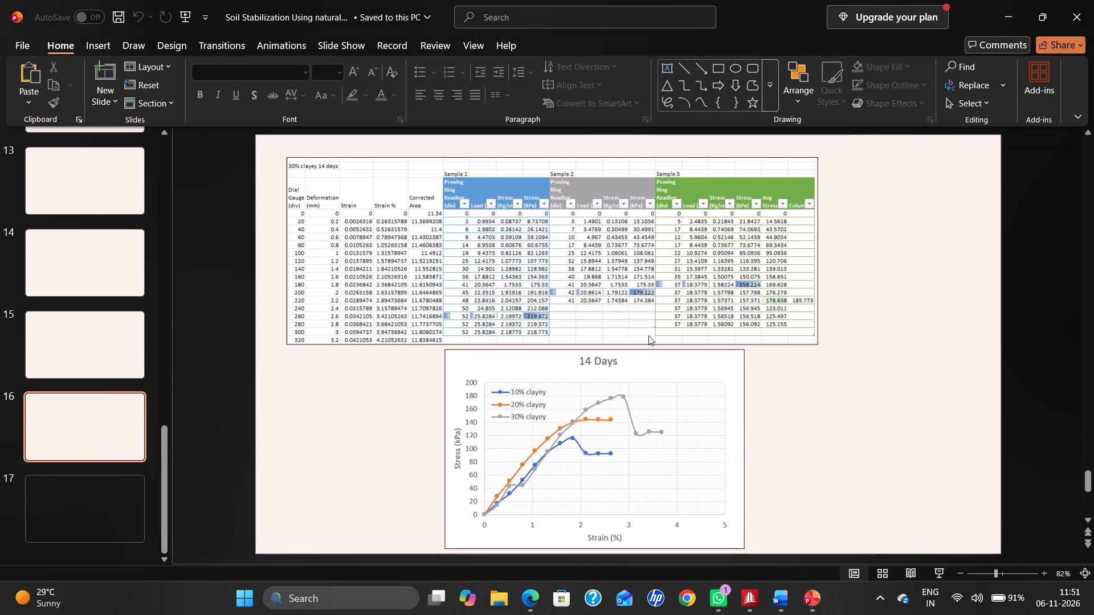
# Check the closing Result & Conclusion slide and go back to the title slide.
pyautogui.scroll(-2, 599, 377)
pyautogui.scroll(1, 599, 377)
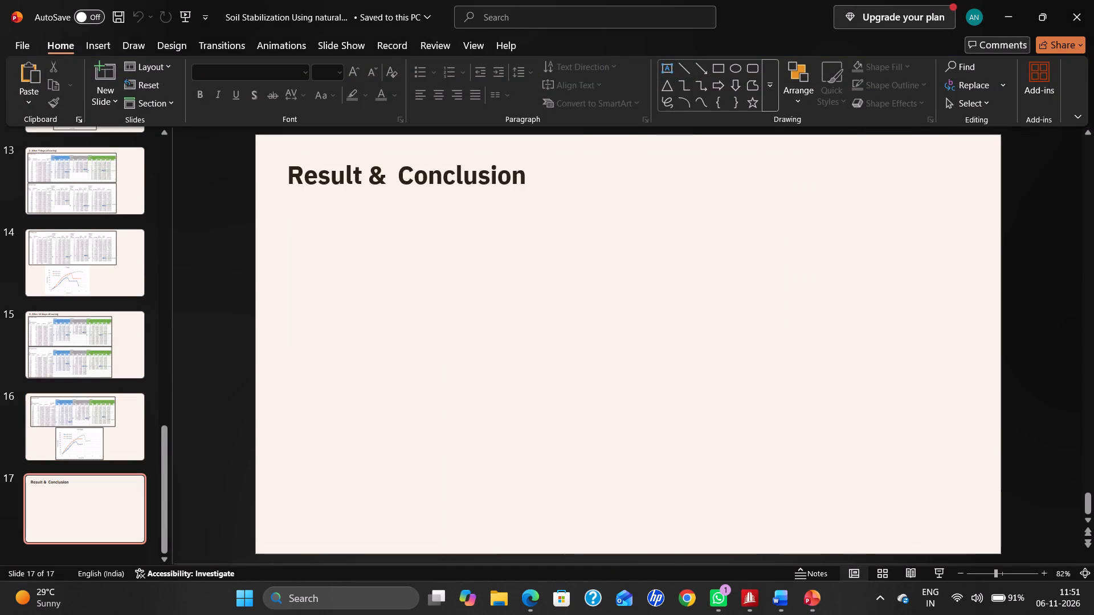
pyautogui.scroll(10, 599, 377)
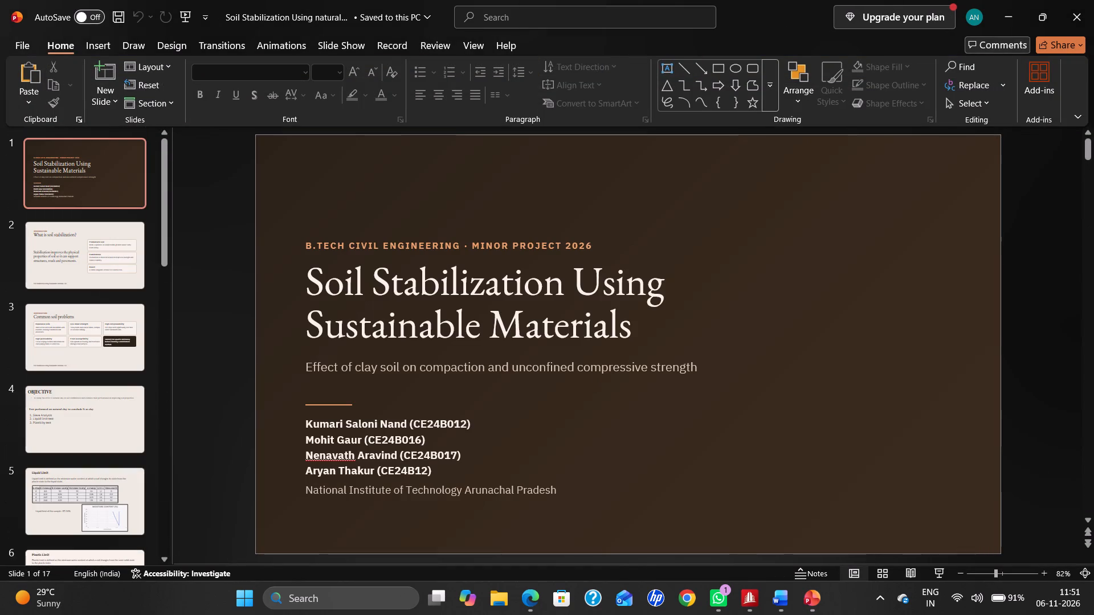
pyautogui.scroll(1, 540, 388)
# Select the OBJECTIVE slide as the insertion point for a new slide.
pyautogui.press('Right')
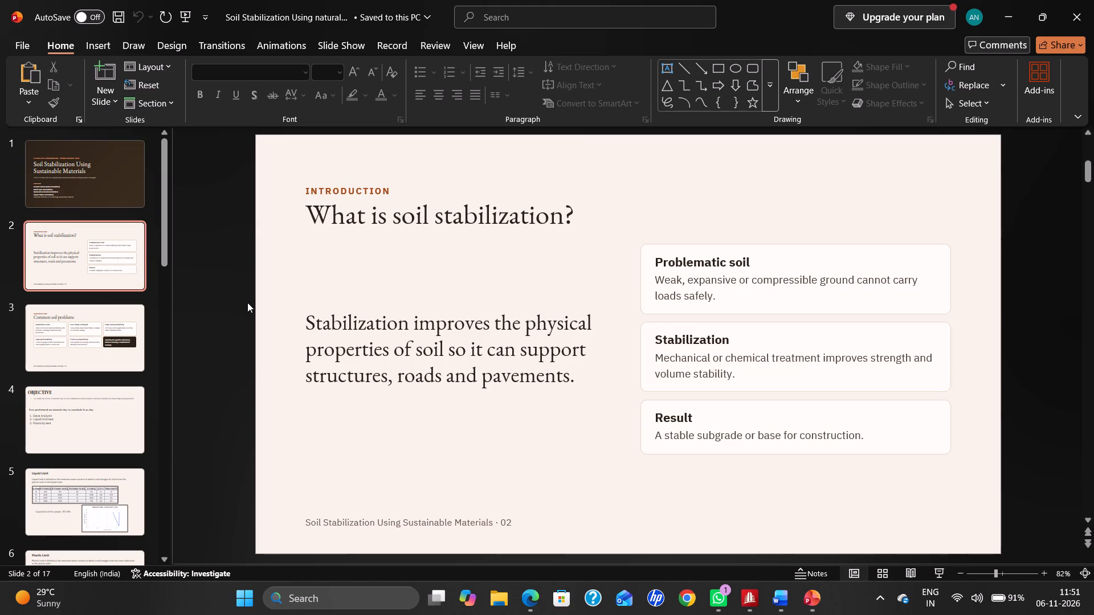
pyautogui.press('Right')
pyautogui.press('Right')
pyautogui.press('Right')
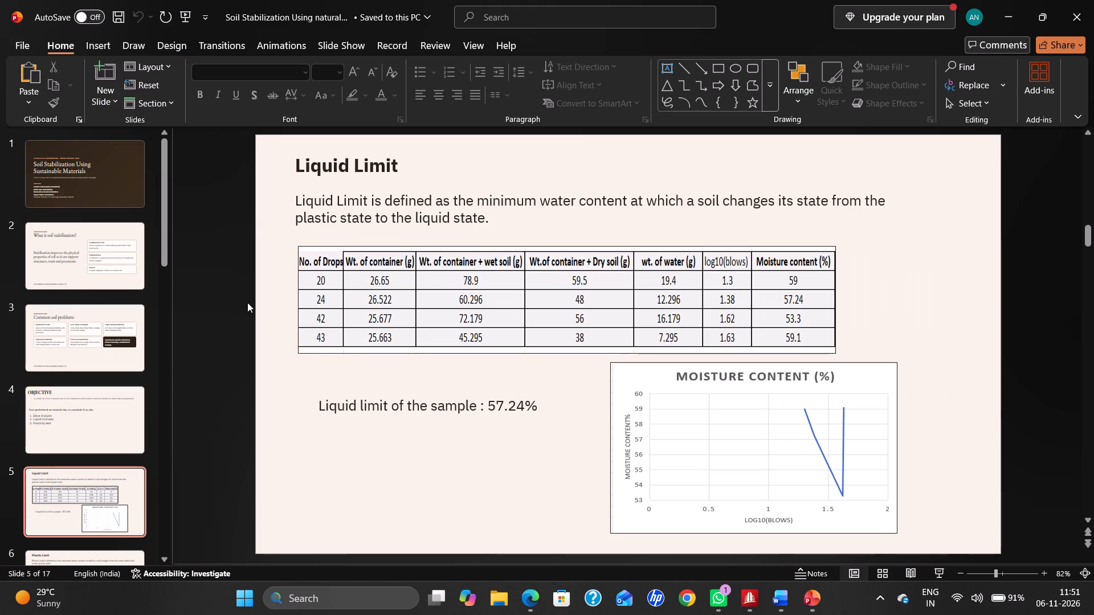
pyautogui.press('Left')
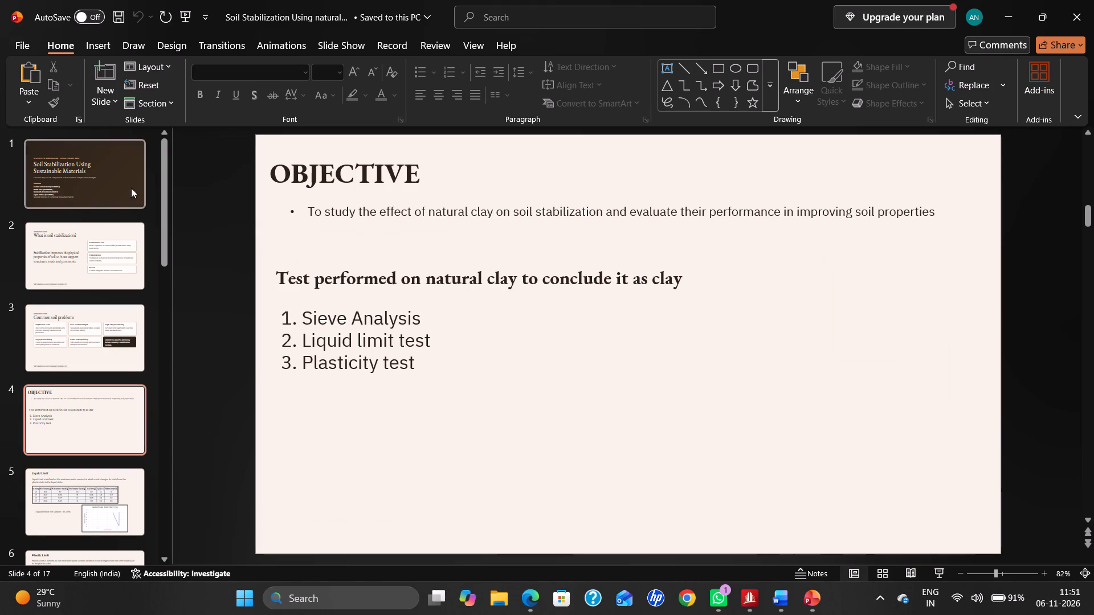
# Insert a new blank slide with the DEFAULT layout after the OBJECTIVE slide.
pyautogui.click(110, 85)
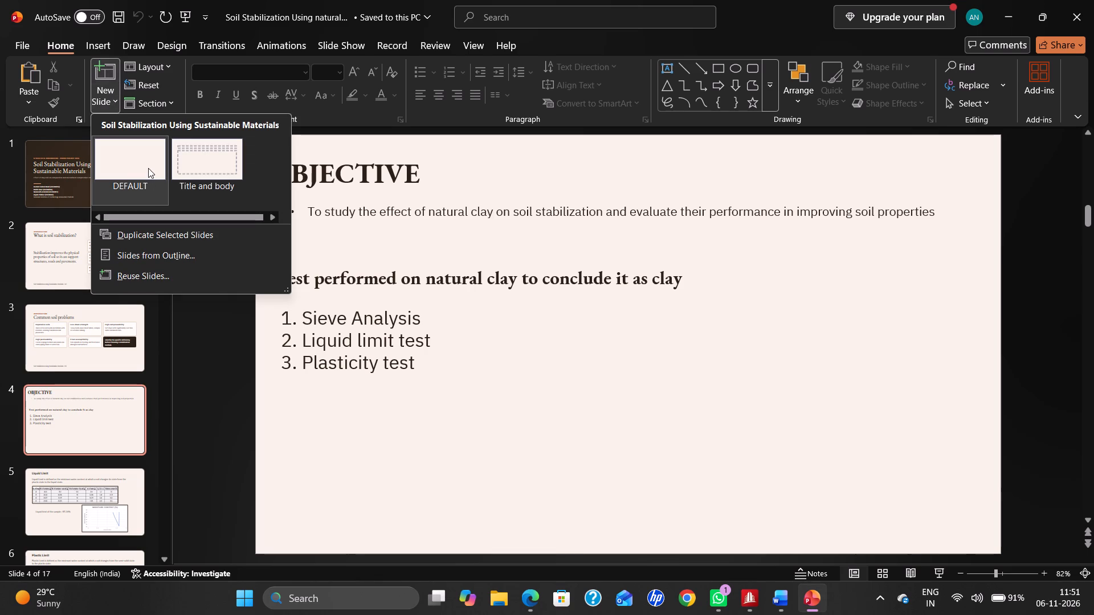
pyautogui.click(148, 168)
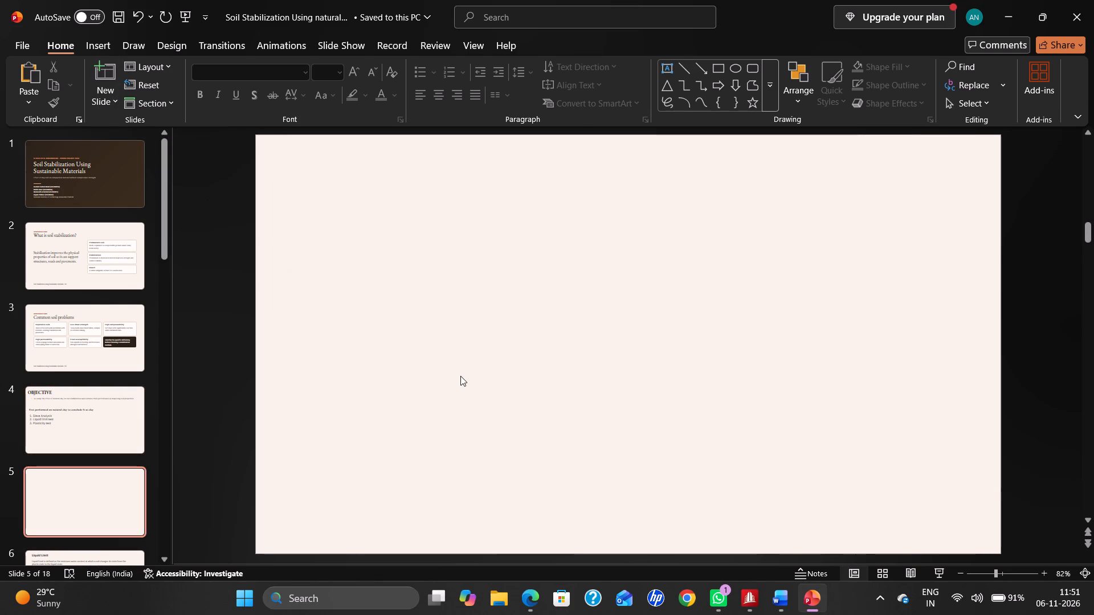
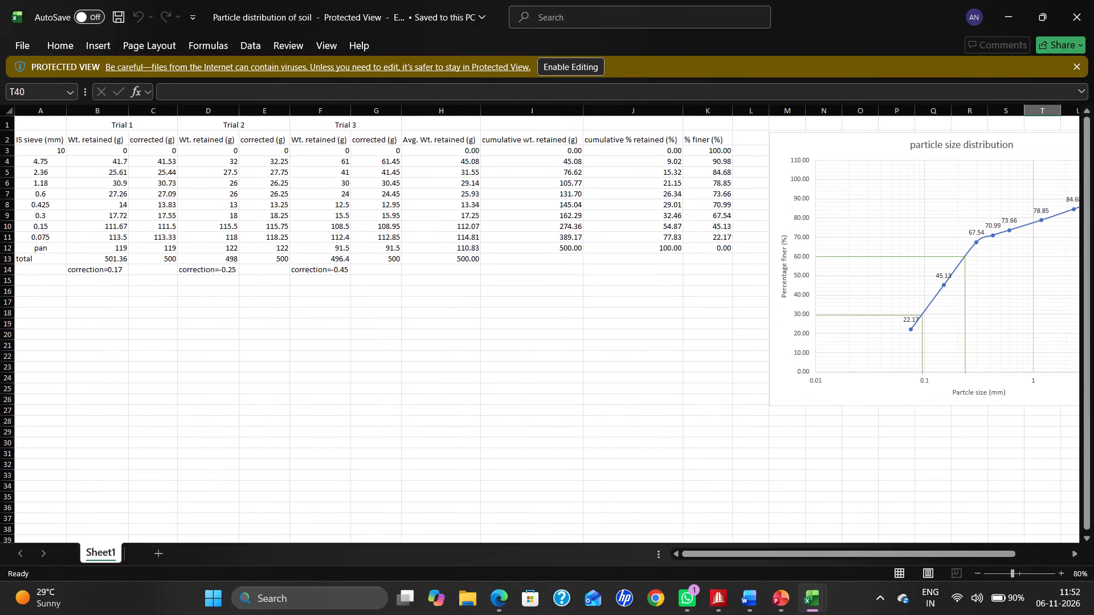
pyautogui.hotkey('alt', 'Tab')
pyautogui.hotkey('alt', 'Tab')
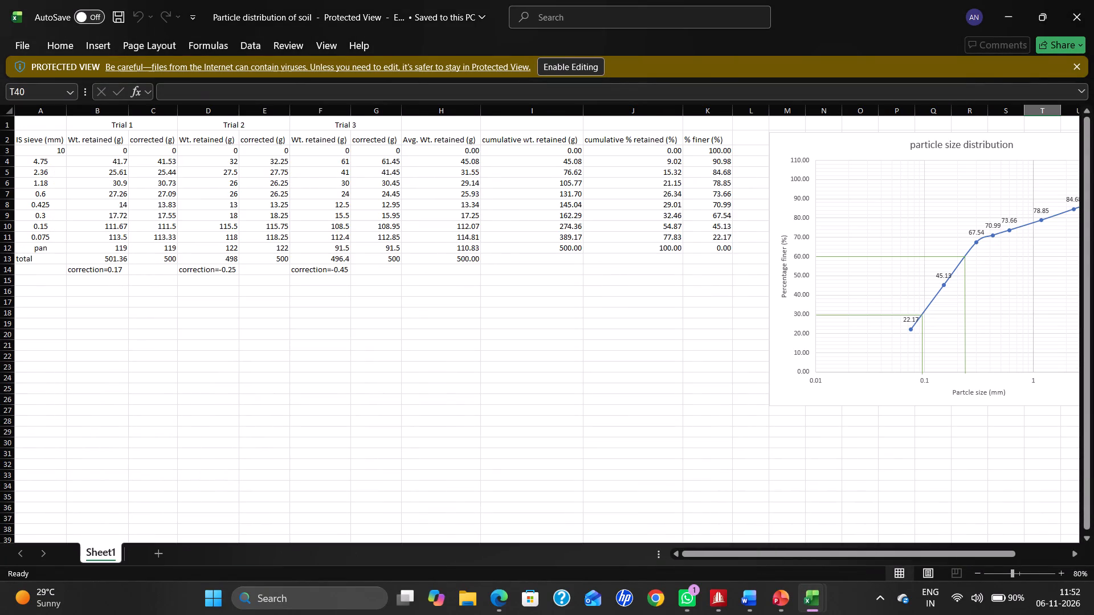
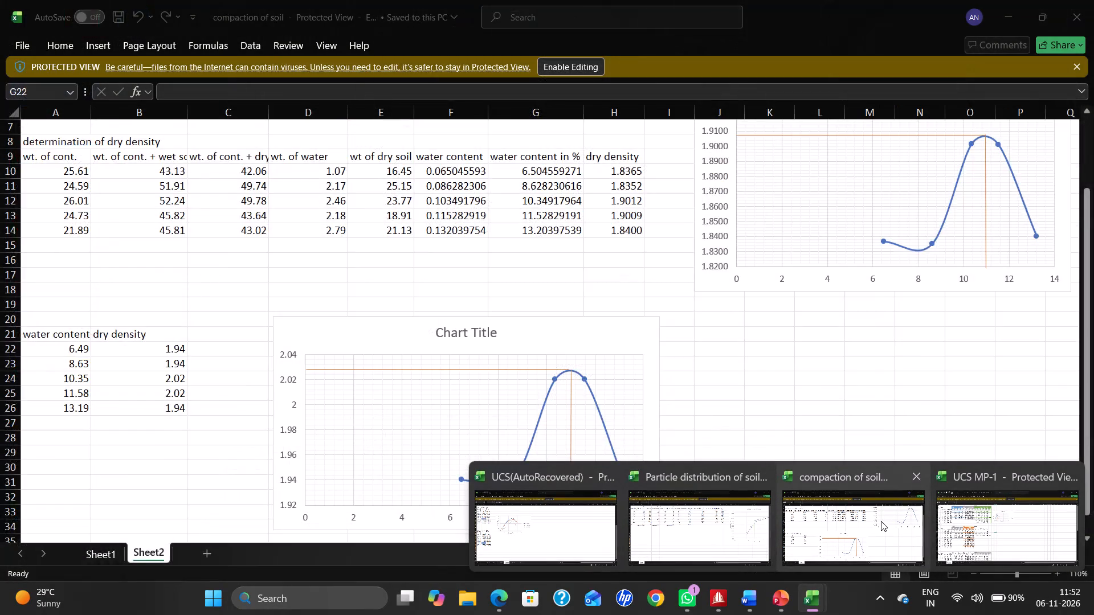
# Examine the presentation's experimental slides up to the same-day and 7-day UCS results.
pyautogui.click(970, 523)
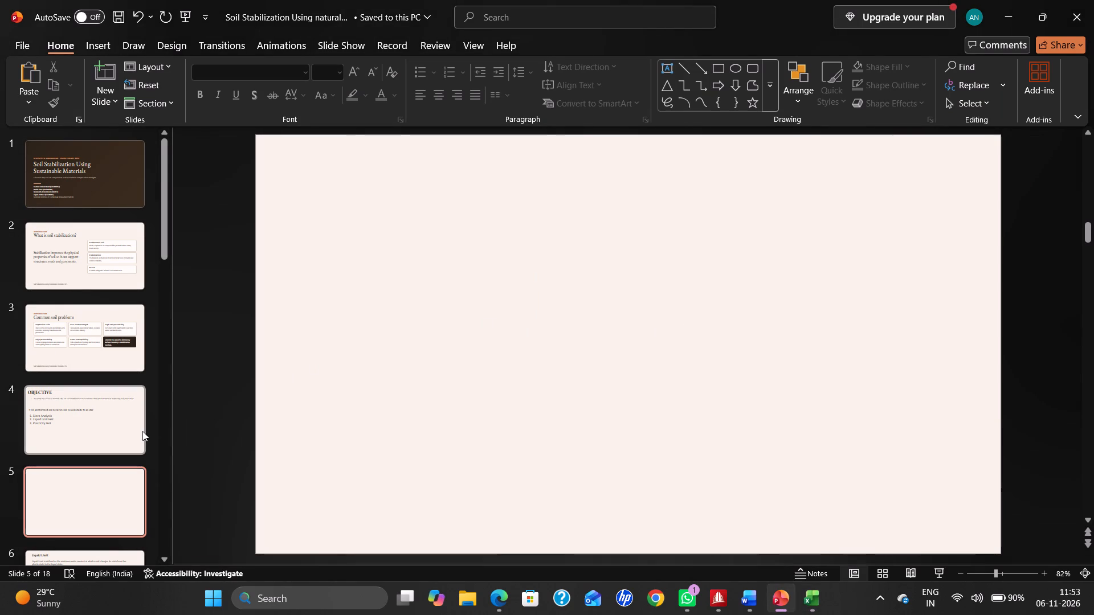
pyautogui.scroll(-1, 142, 431)
pyautogui.scroll(-1, 123, 485)
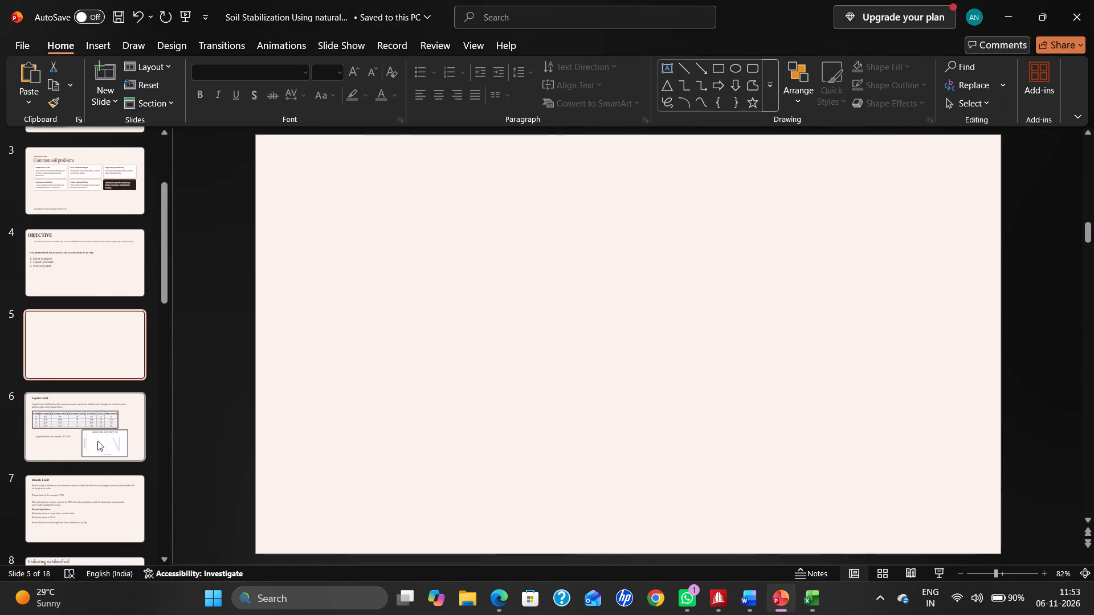
pyautogui.scroll(-2, 97, 441)
pyautogui.scroll(-1, 120, 396)
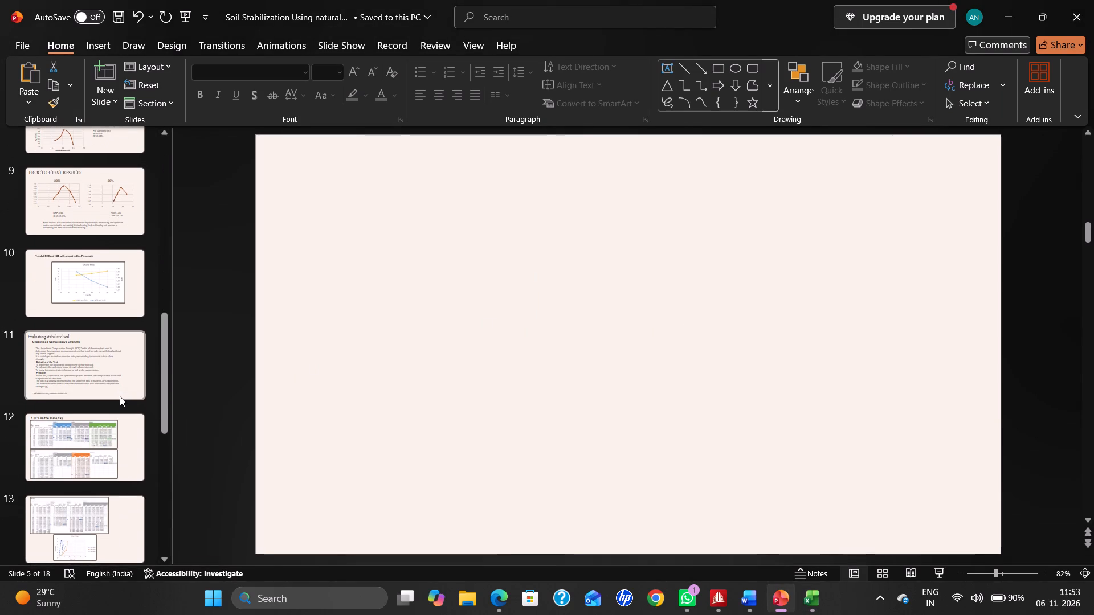
pyautogui.scroll(-1, 120, 396)
pyautogui.click(81, 334)
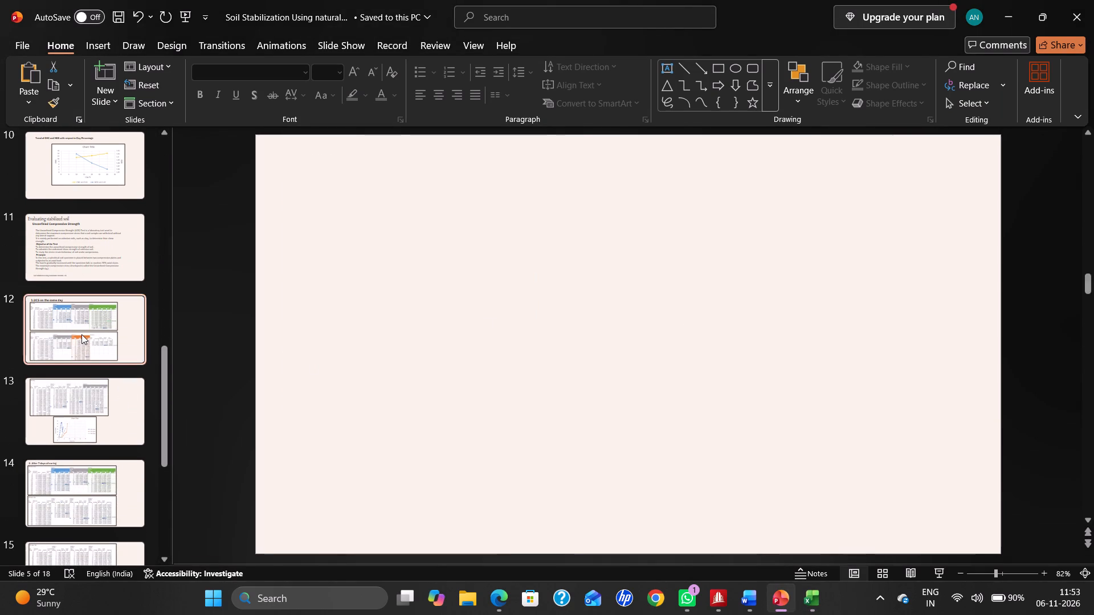
pyautogui.scroll(8, 95, 305)
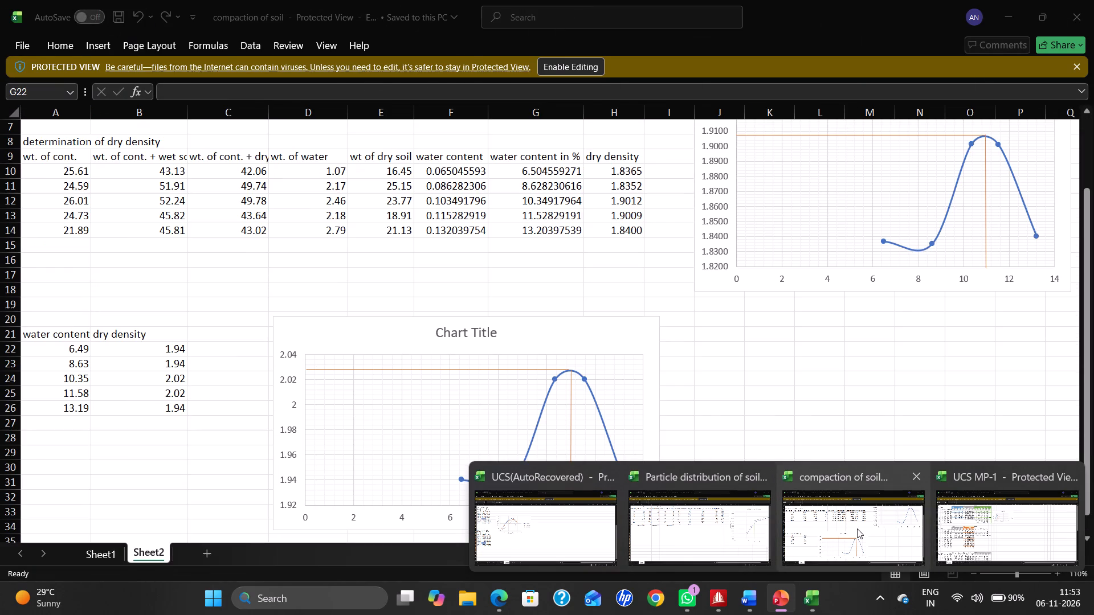
# Check the UCS MP-1 workbook and the dry density tables and compaction curves in the compaction of soil workbook.
pyautogui.click(975, 522)
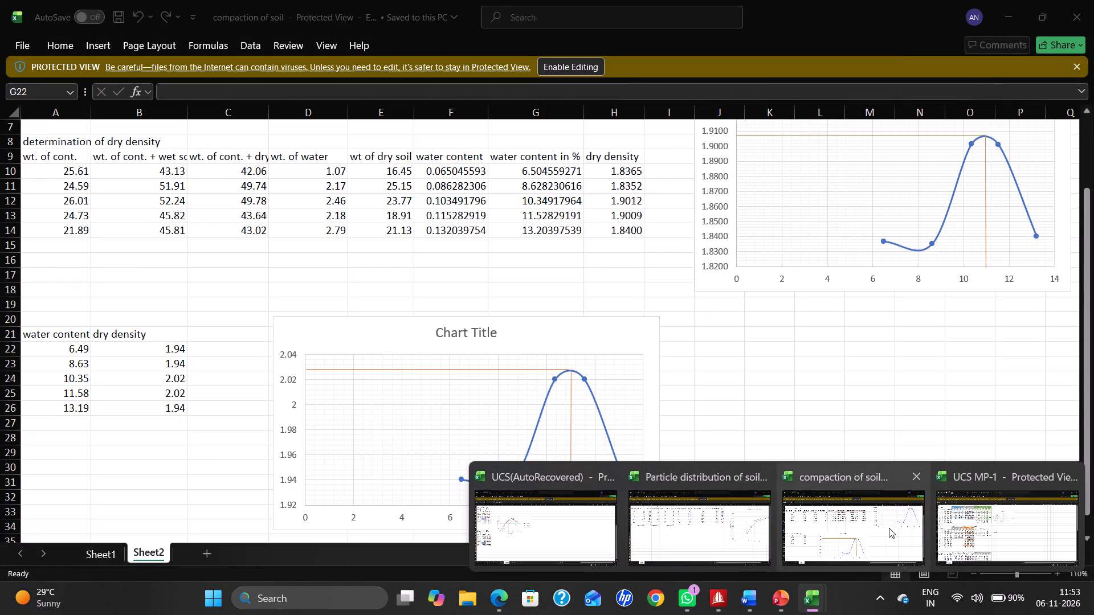
pyautogui.click(889, 528)
pyautogui.scroll(1, 711, 472)
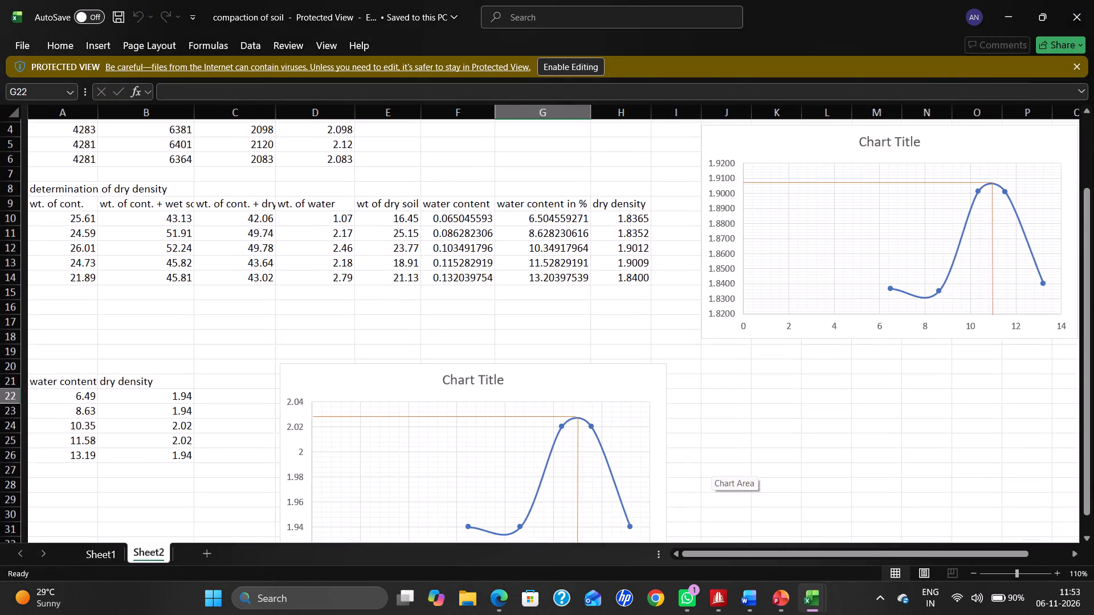
pyautogui.scroll(1, 711, 472)
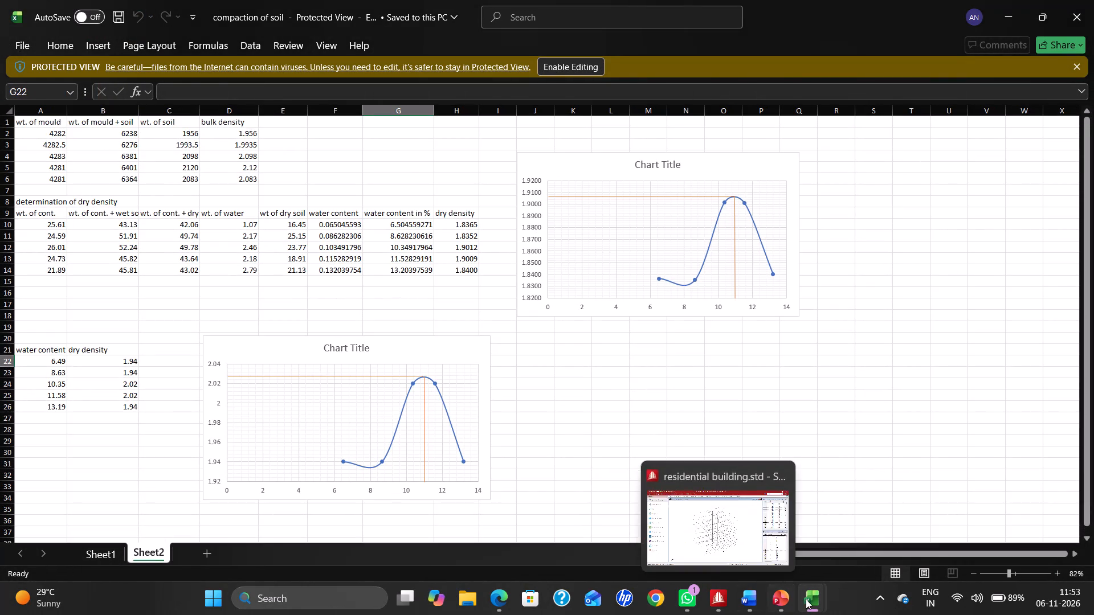
# Examine the UCS(AutoRecovered) workbook's Sheet3, Sheet2, Sheet1 and Sheet5, covering biochar, lime, fiber and plain soil stress data.
pyautogui.click(553, 541)
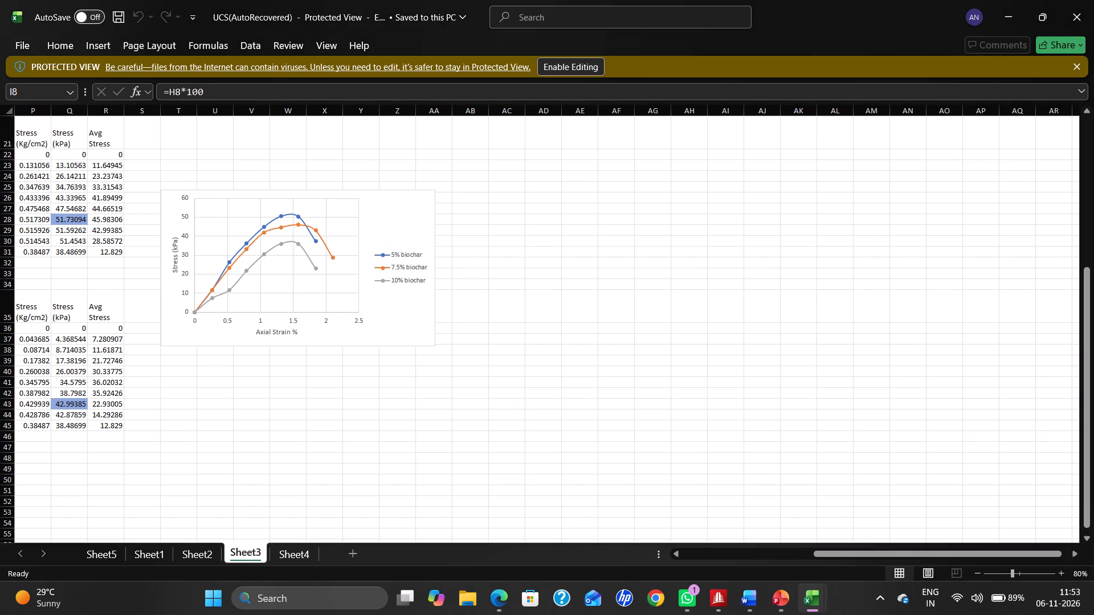
pyautogui.hscroll(4, 359, 455)
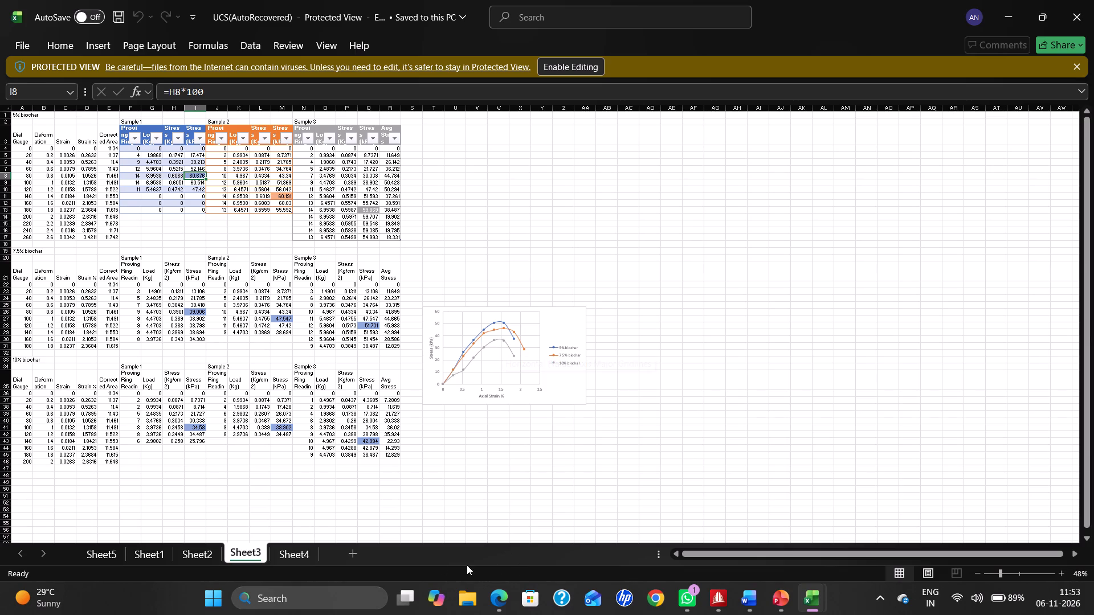
pyautogui.click(195, 547)
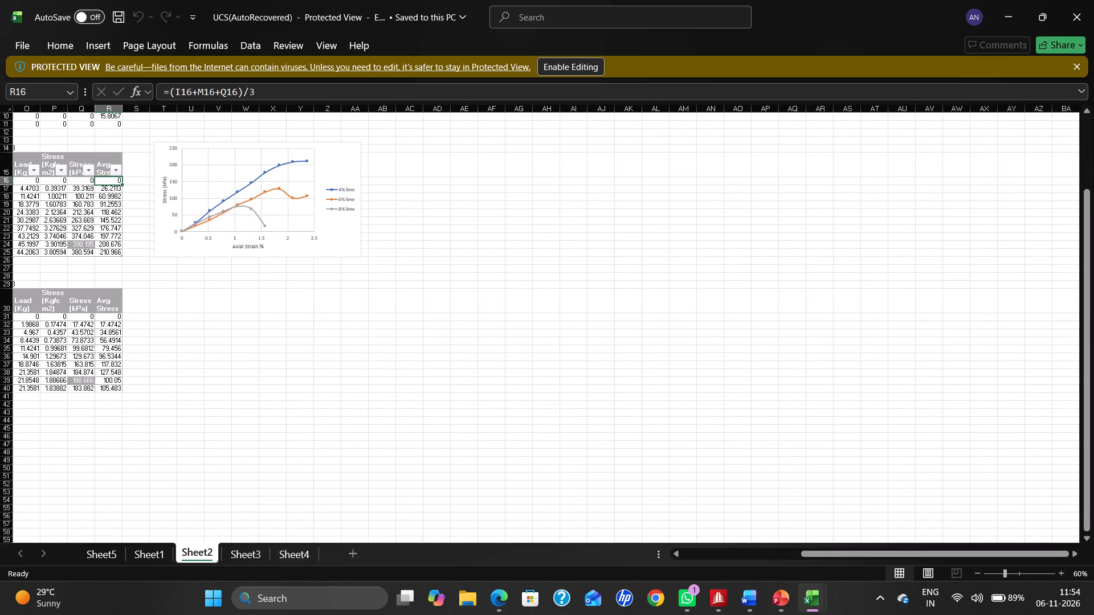
pyautogui.hscroll(10, 209, 417)
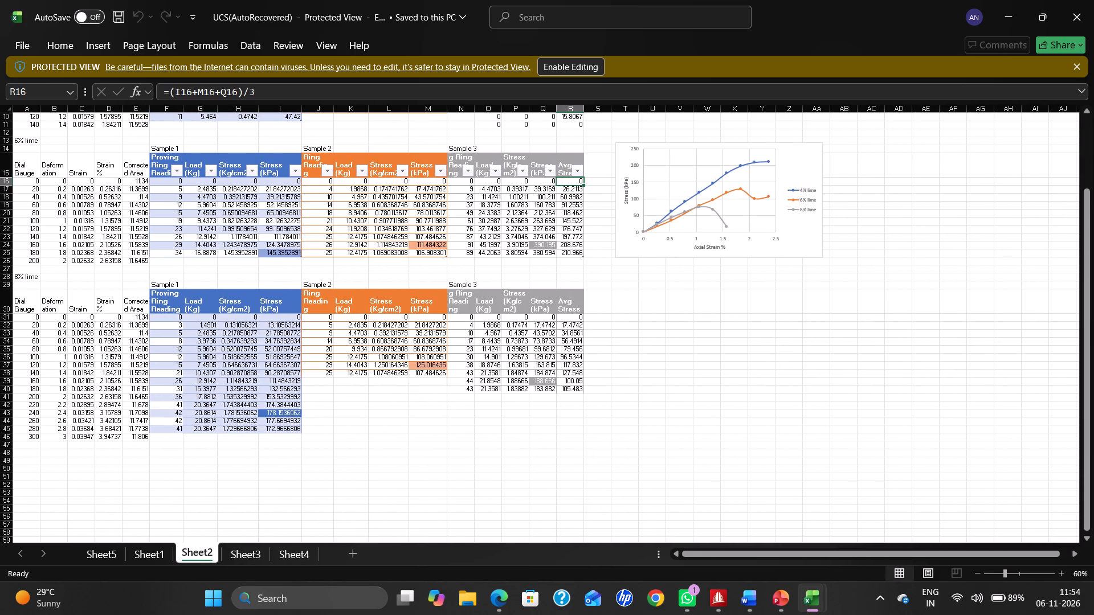
pyautogui.click(151, 554)
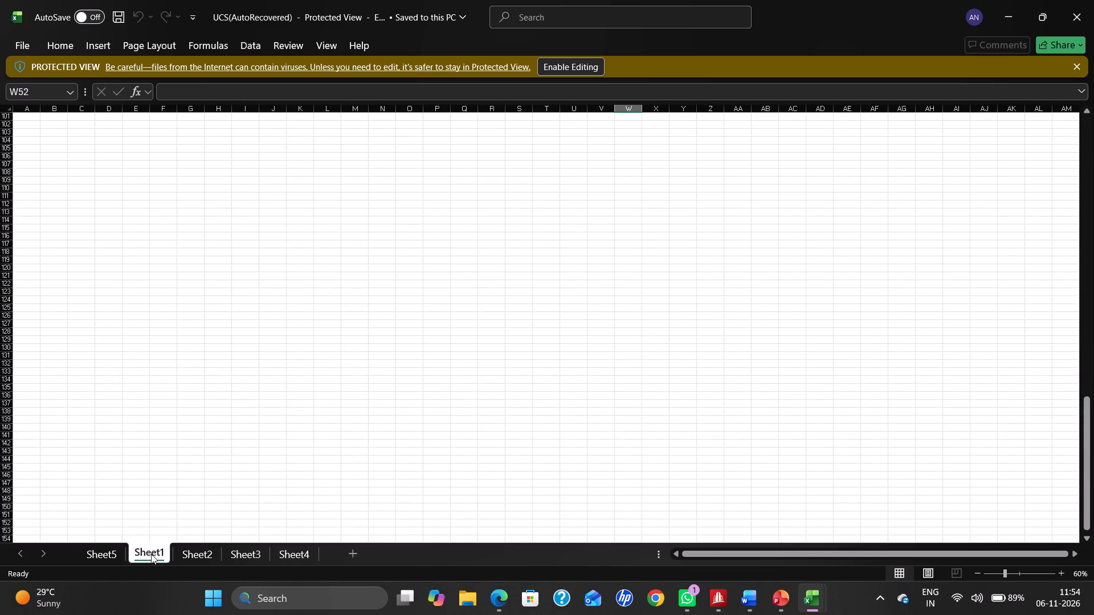
pyautogui.hscroll(10, 176, 361)
pyautogui.scroll(9, 176, 361)
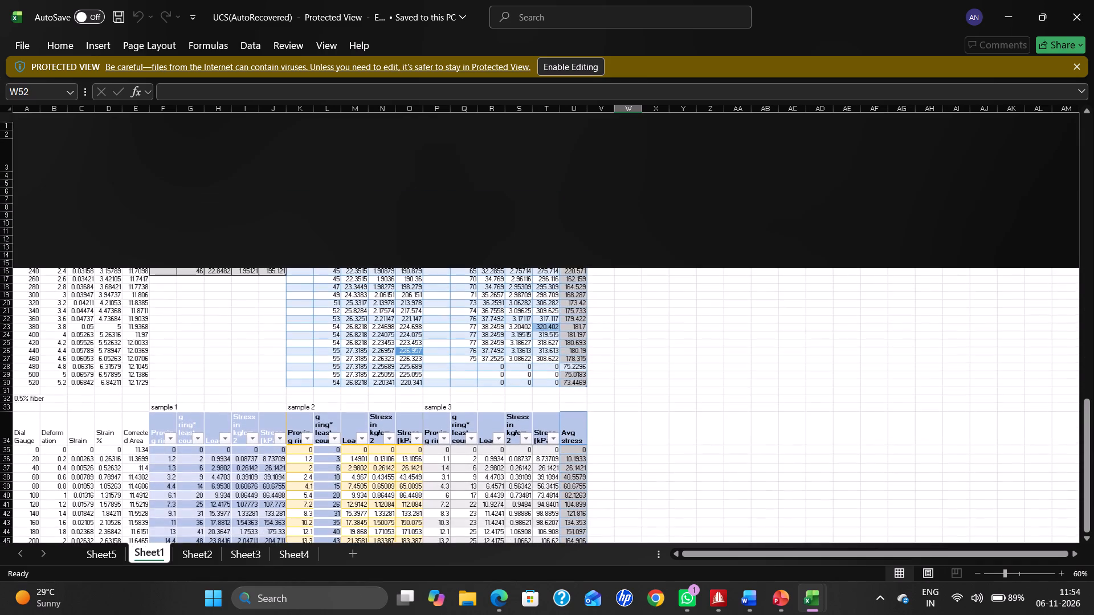
pyautogui.scroll(-1, 166, 392)
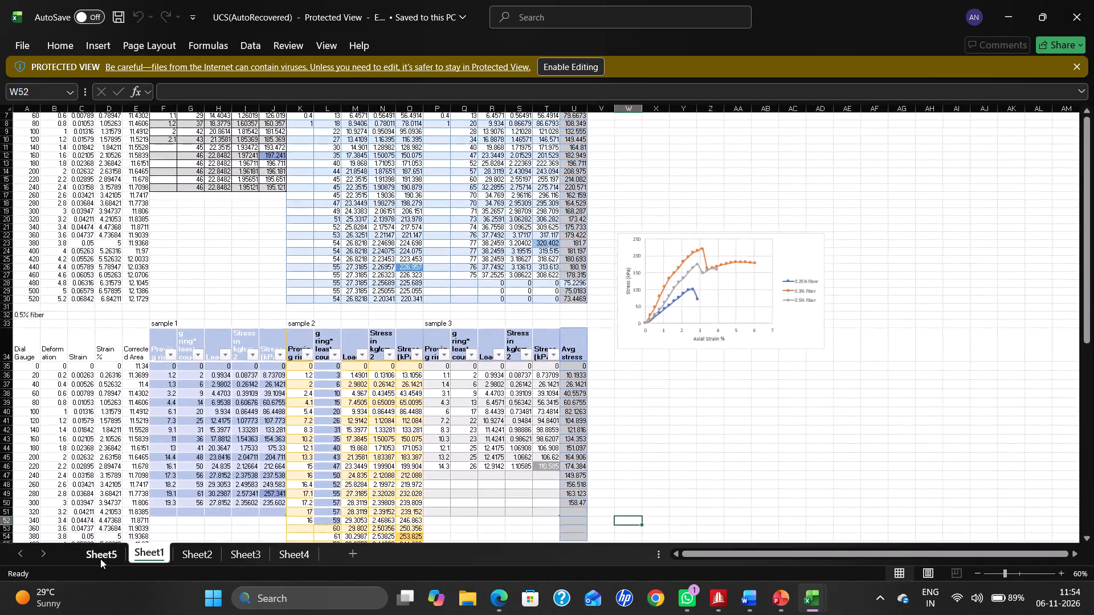
pyautogui.click(98, 559)
pyautogui.scroll(9, 203, 400)
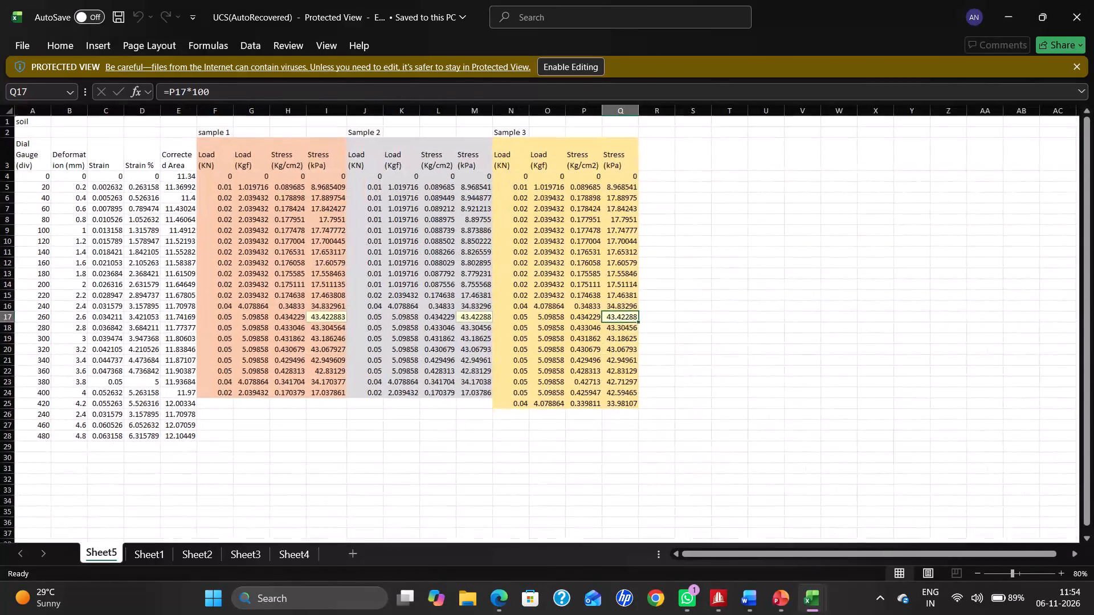
pyautogui.hscroll(1, 140, 358)
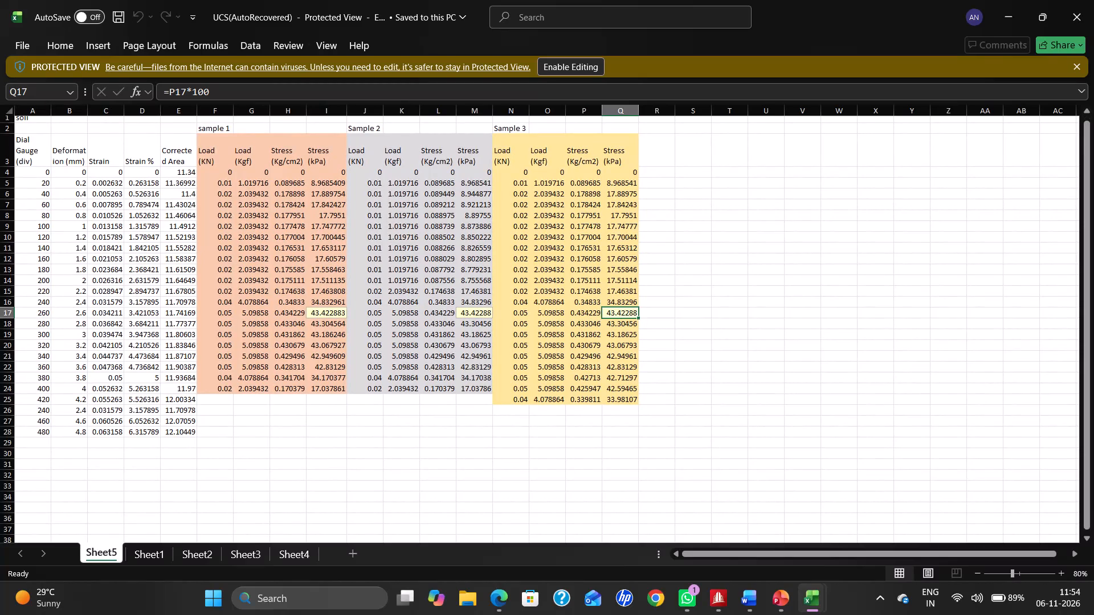
# Examine the biochar tables on Sheet4 and recheck the other UCS sheets, ending with the plain soil data on Sheet5.
pyautogui.click(303, 552)
pyautogui.scroll(1, 315, 396)
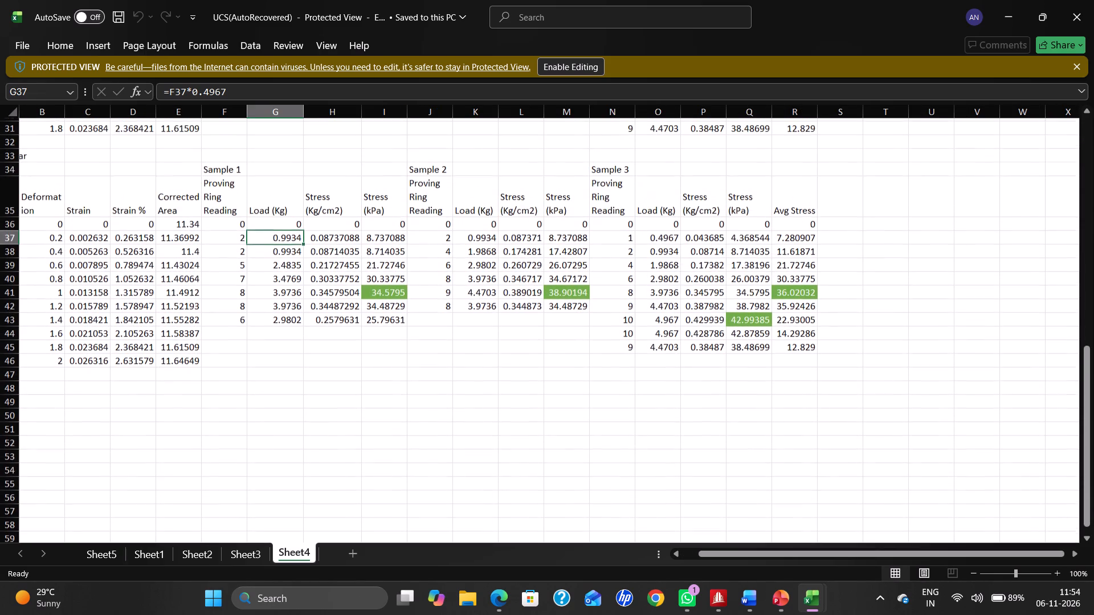
pyautogui.scroll(6, 383, 411)
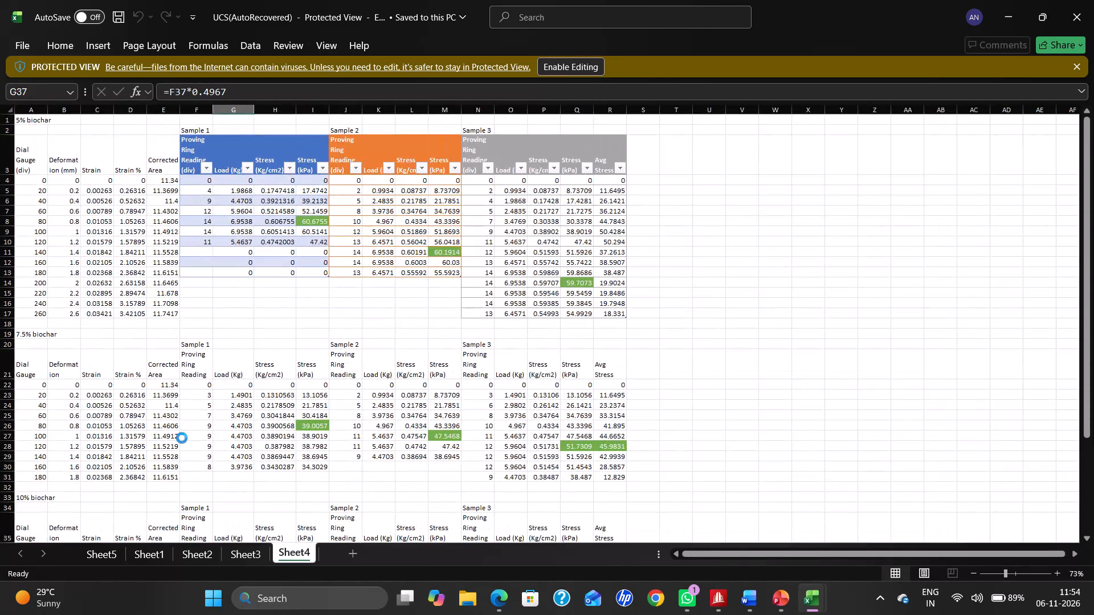
pyautogui.scroll(-6, 246, 486)
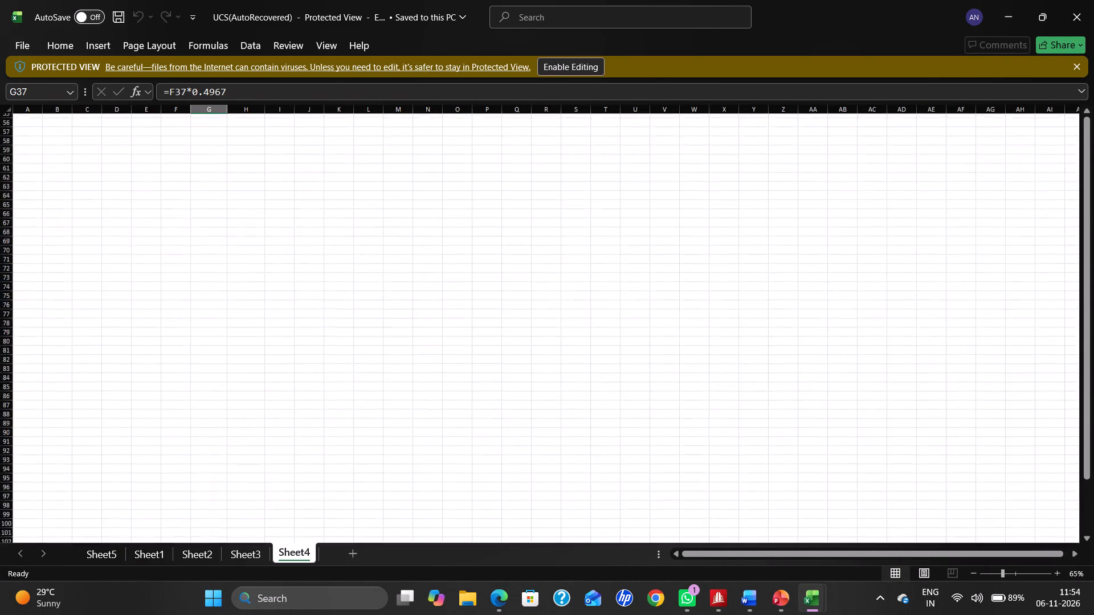
pyautogui.scroll(13, 311, 457)
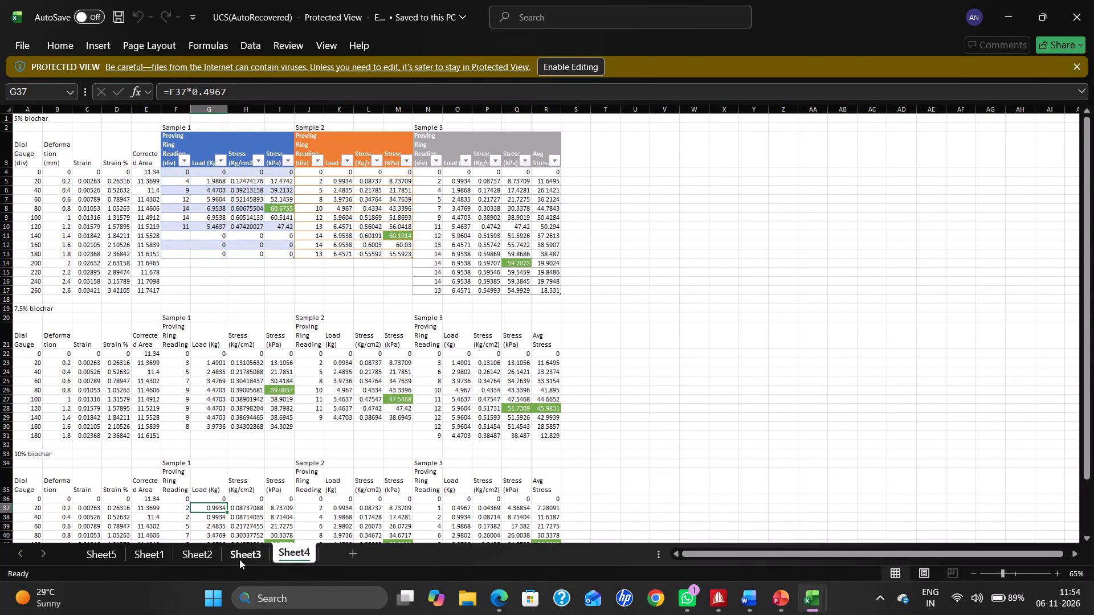
pyautogui.click(239, 559)
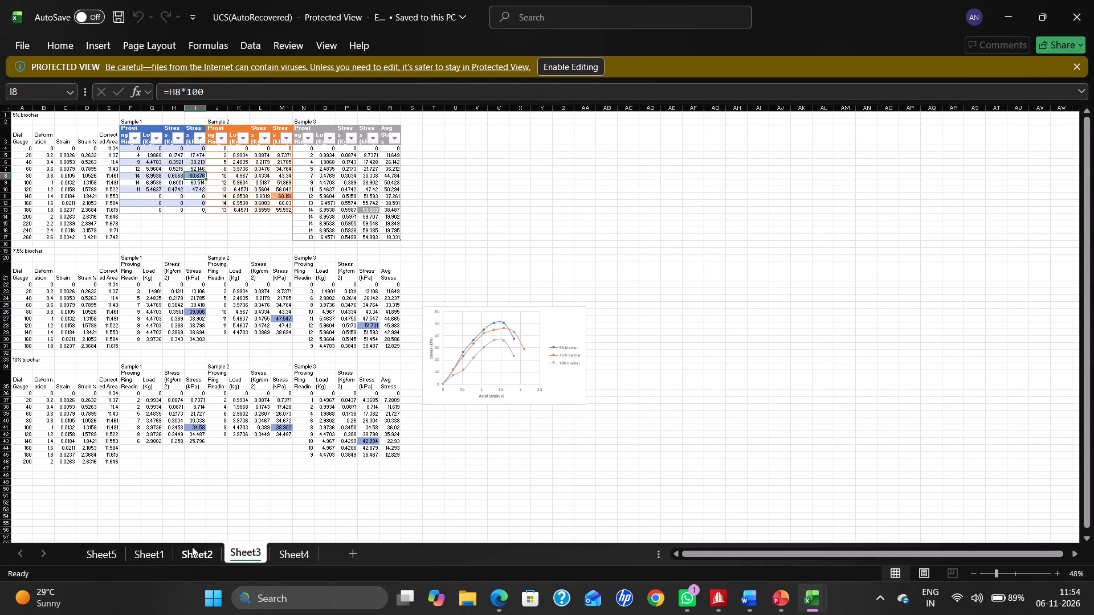
pyautogui.click(192, 555)
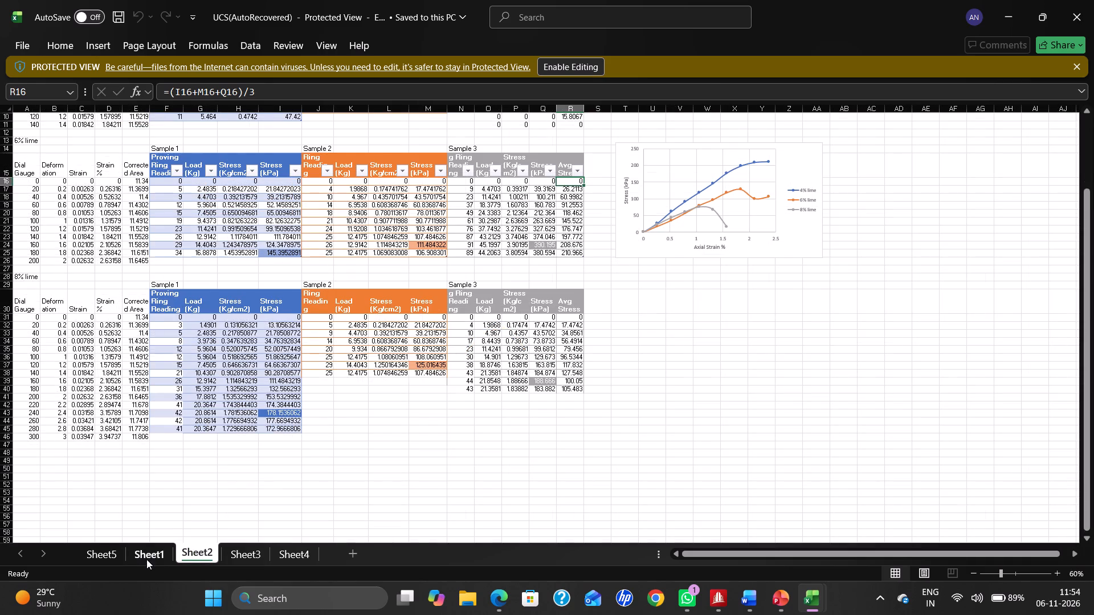
pyautogui.click(146, 559)
pyautogui.click(101, 557)
pyautogui.scroll(4, 189, 400)
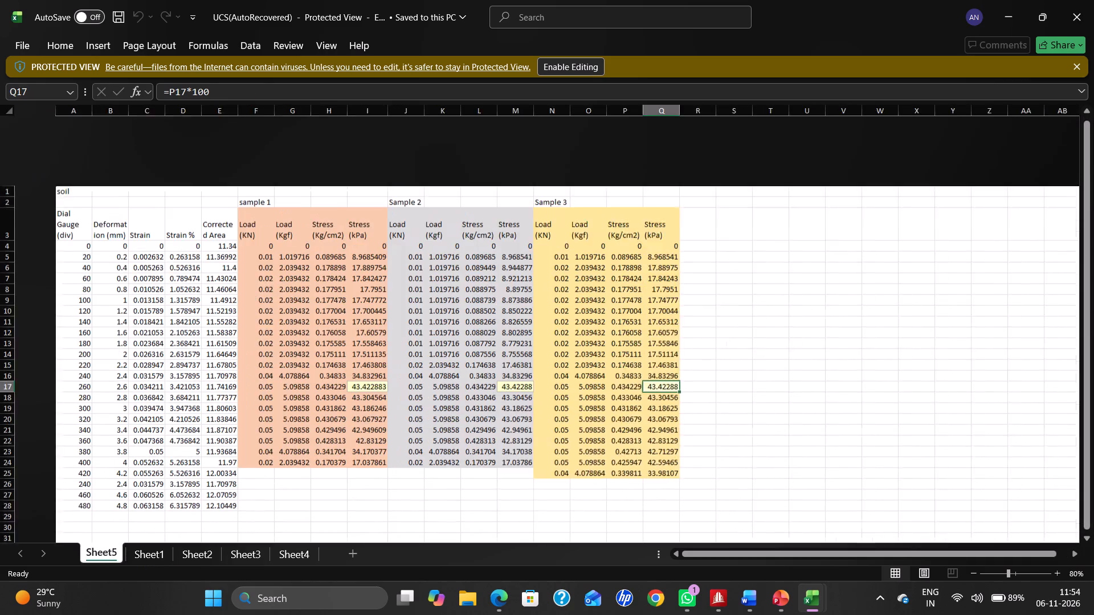
pyautogui.scroll(4, 189, 400)
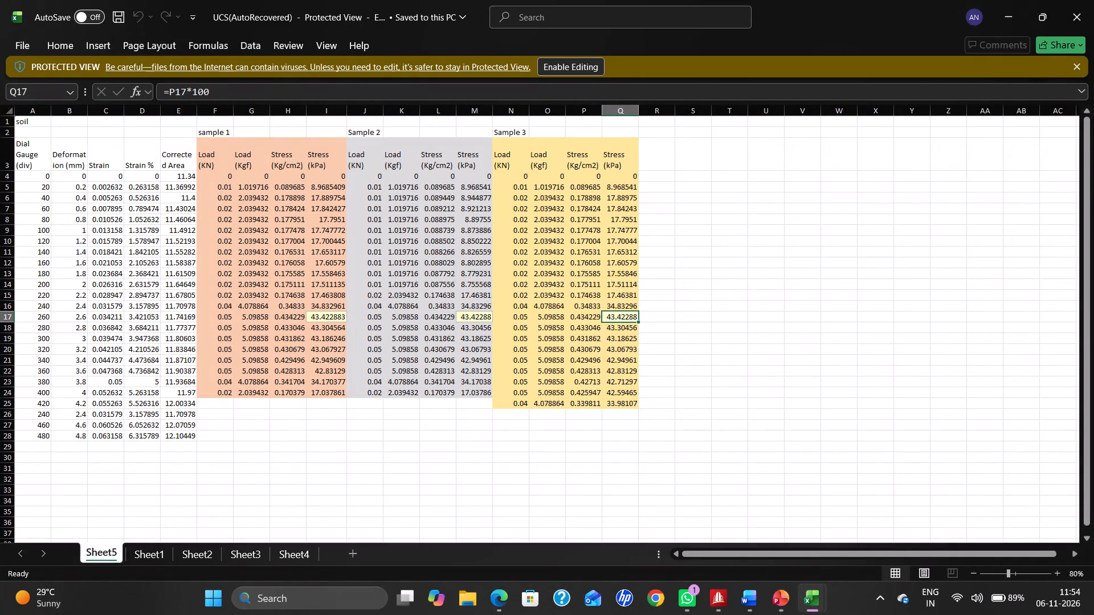
pyautogui.click(719, 276)
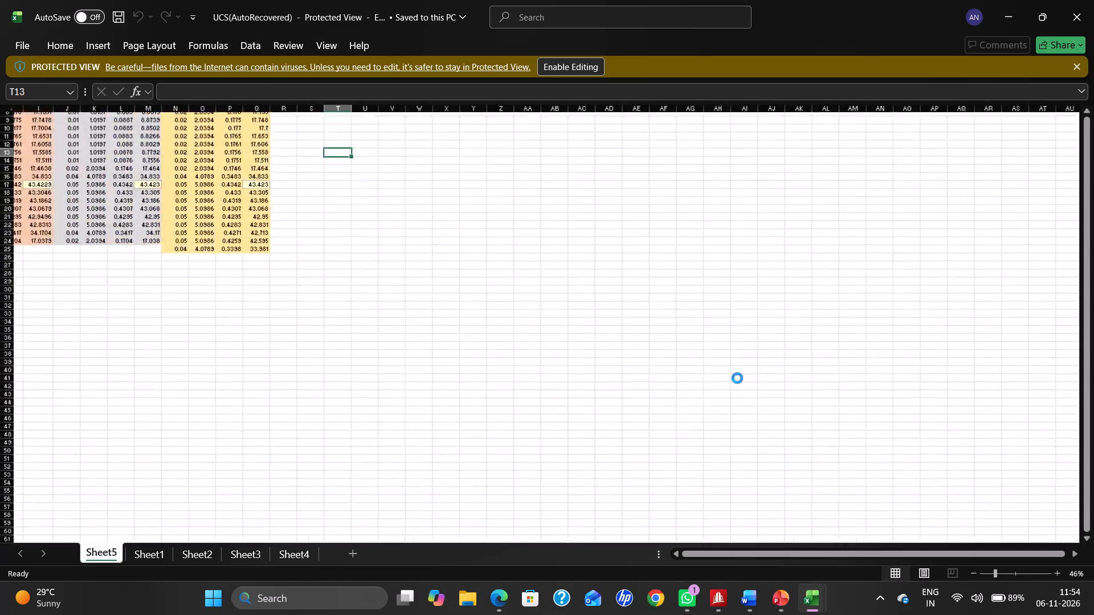
pyautogui.hscroll(3, 737, 378)
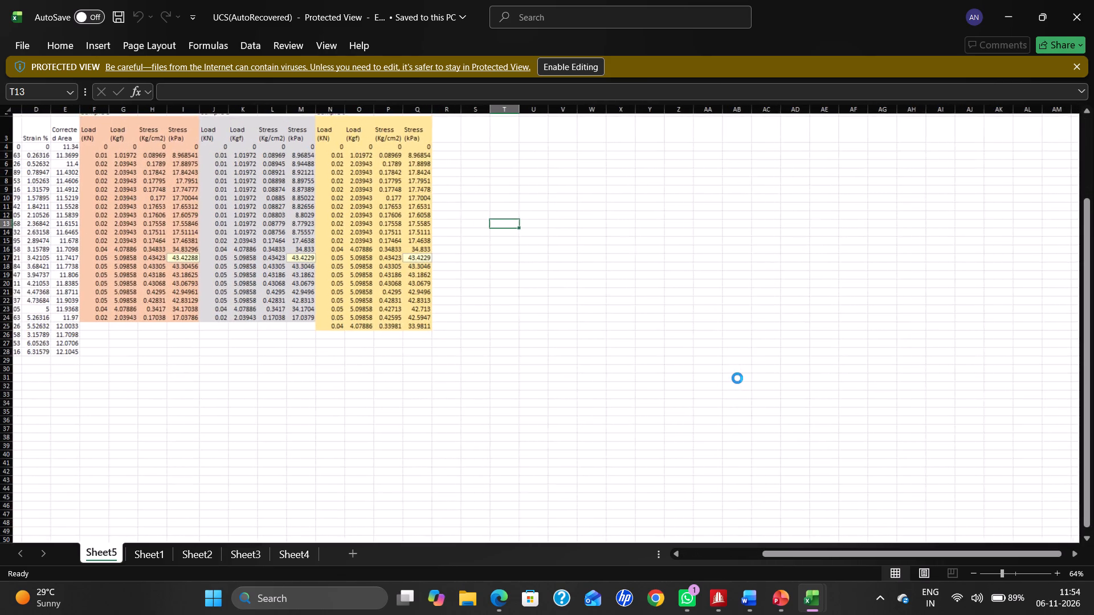
pyautogui.hscroll(4, 737, 378)
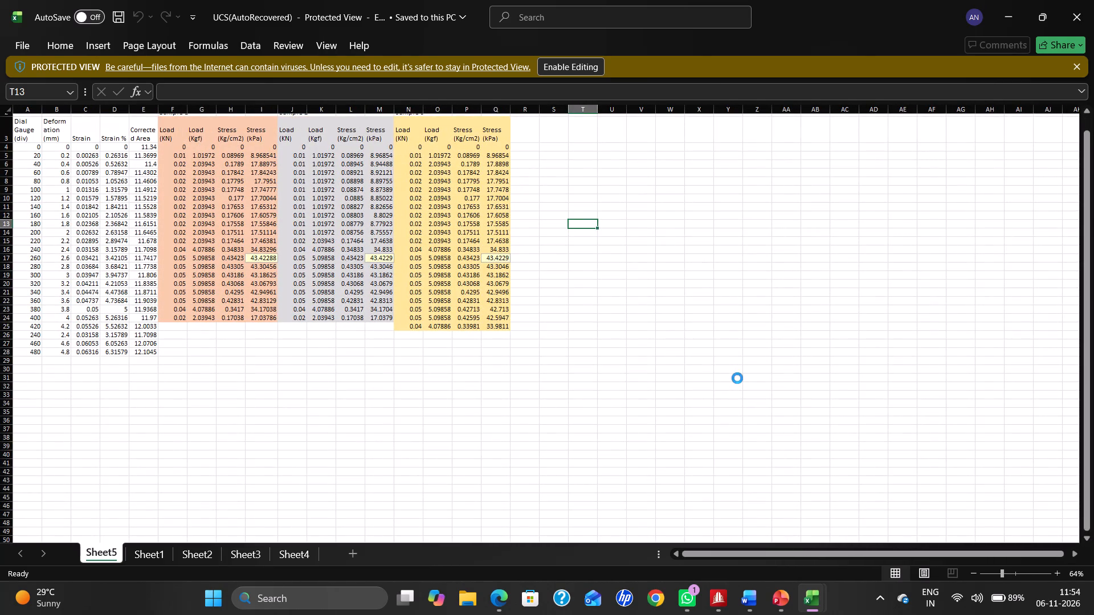
pyautogui.scroll(2, 737, 378)
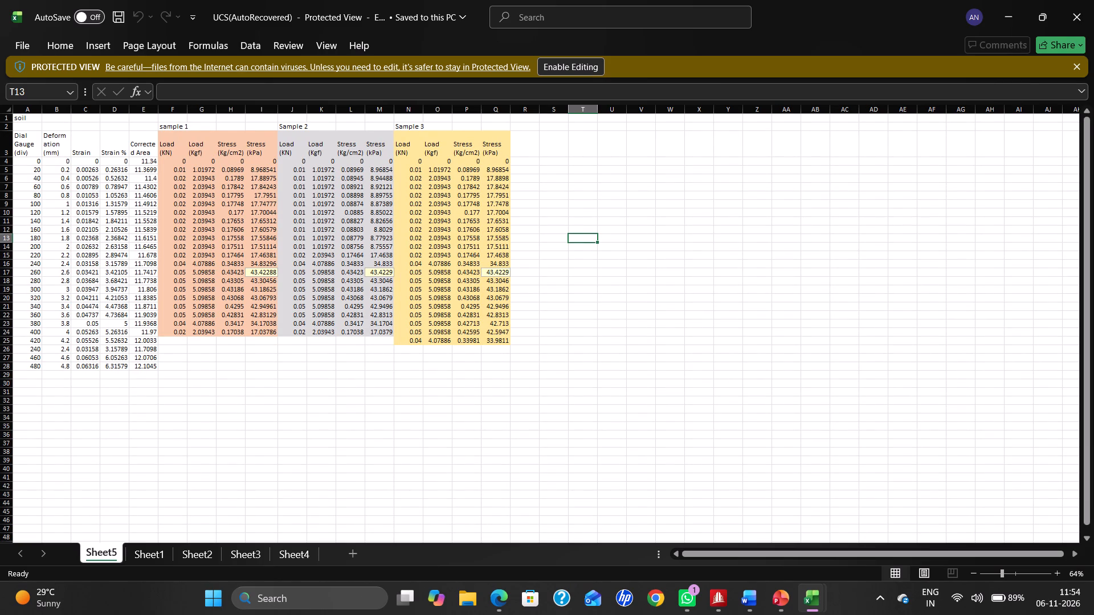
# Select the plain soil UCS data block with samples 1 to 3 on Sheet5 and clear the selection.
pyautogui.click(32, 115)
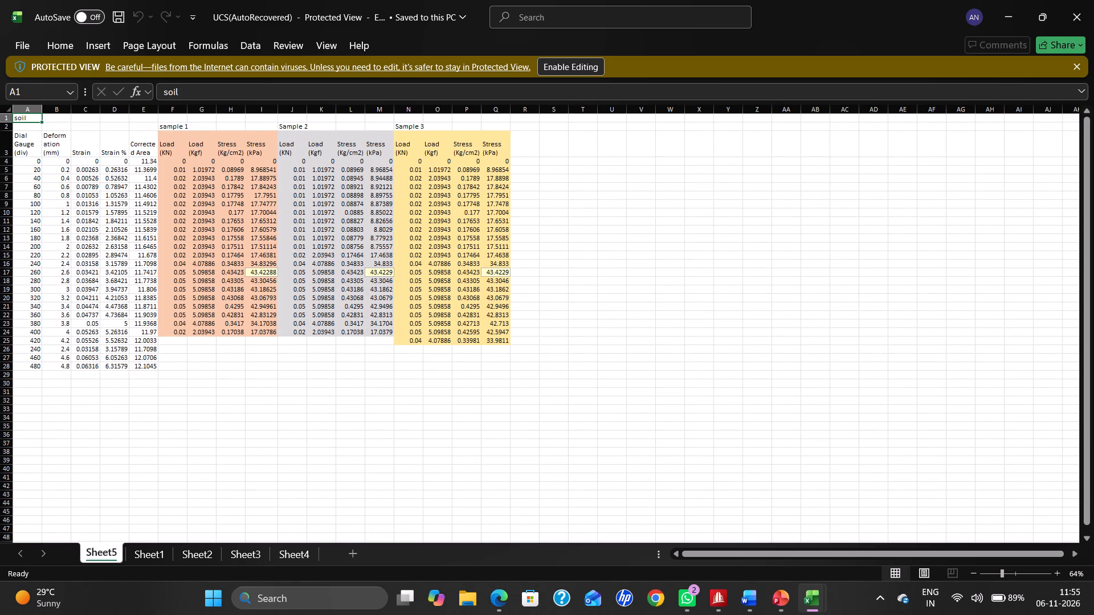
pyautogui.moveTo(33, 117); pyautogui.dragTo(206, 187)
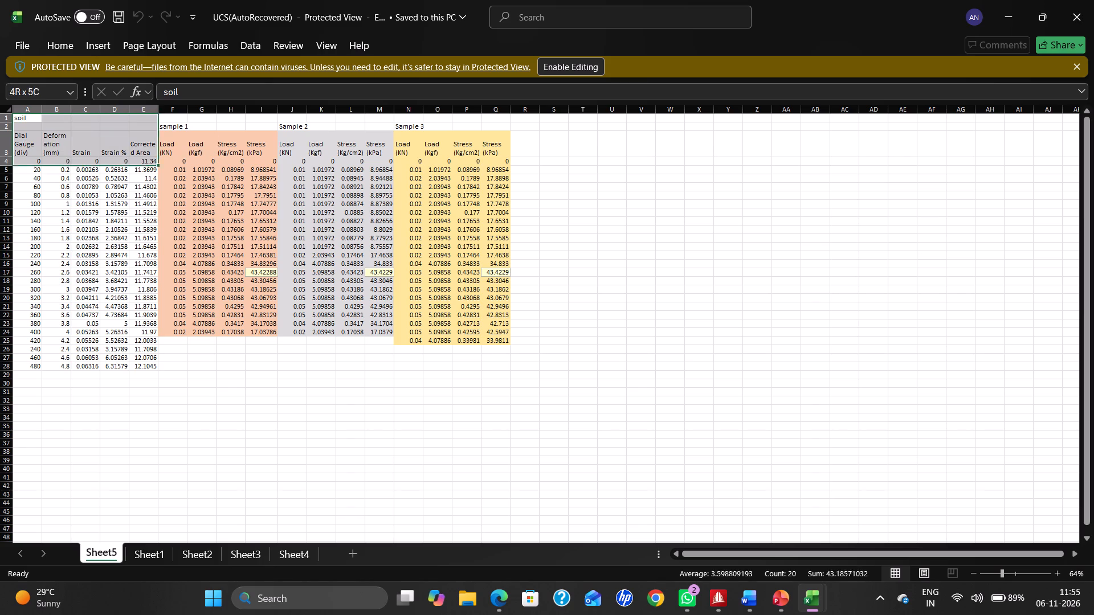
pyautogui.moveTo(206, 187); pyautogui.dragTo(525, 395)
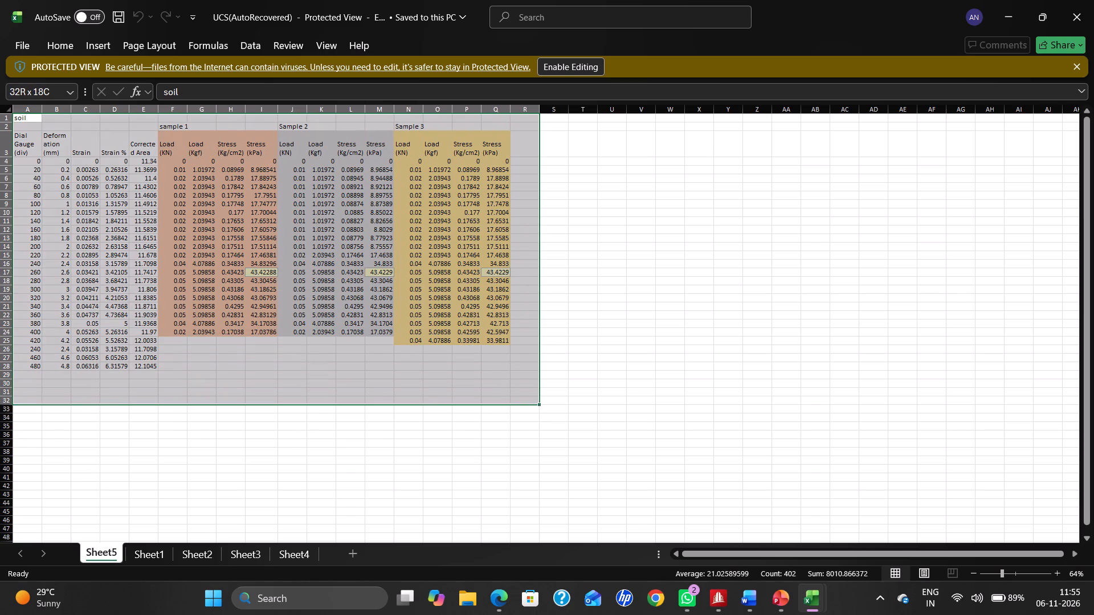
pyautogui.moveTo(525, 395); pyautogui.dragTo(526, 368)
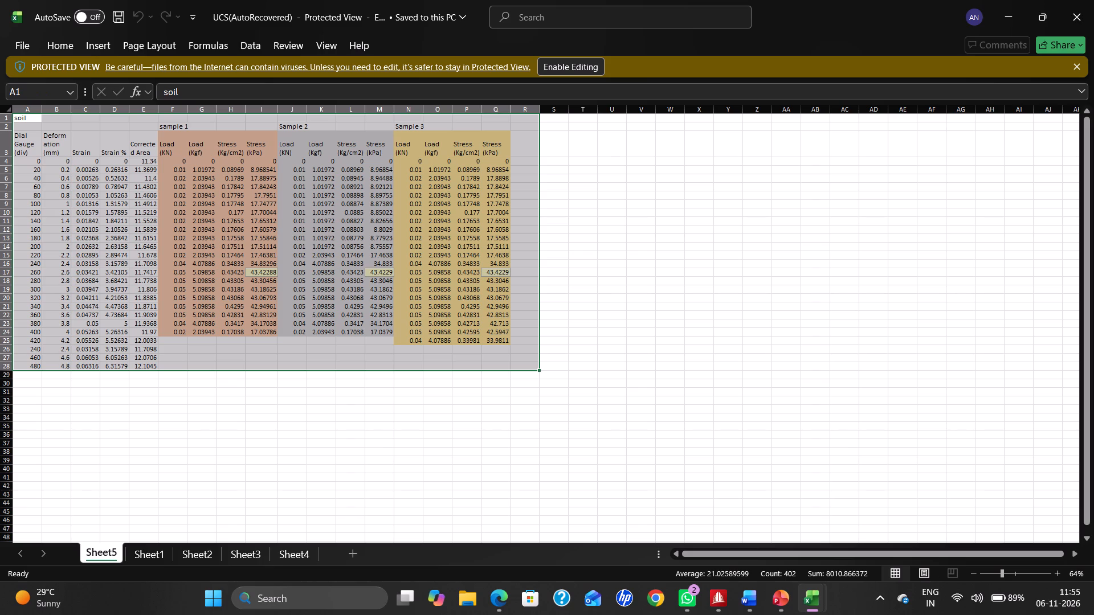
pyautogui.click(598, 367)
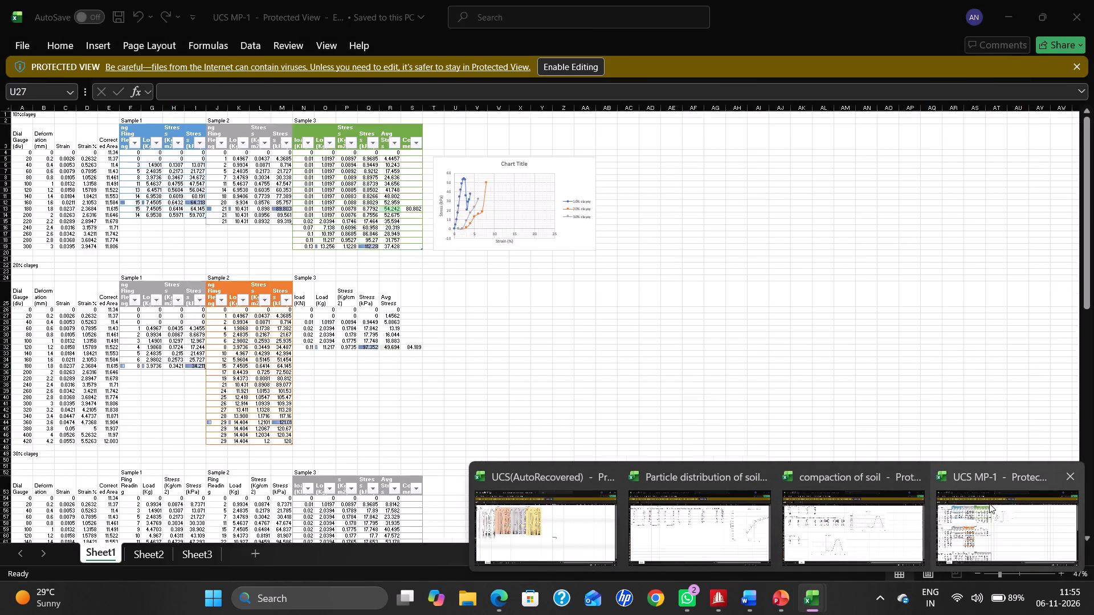
# Switch to the Particle distribution of soil workbook.
pyautogui.click(707, 529)
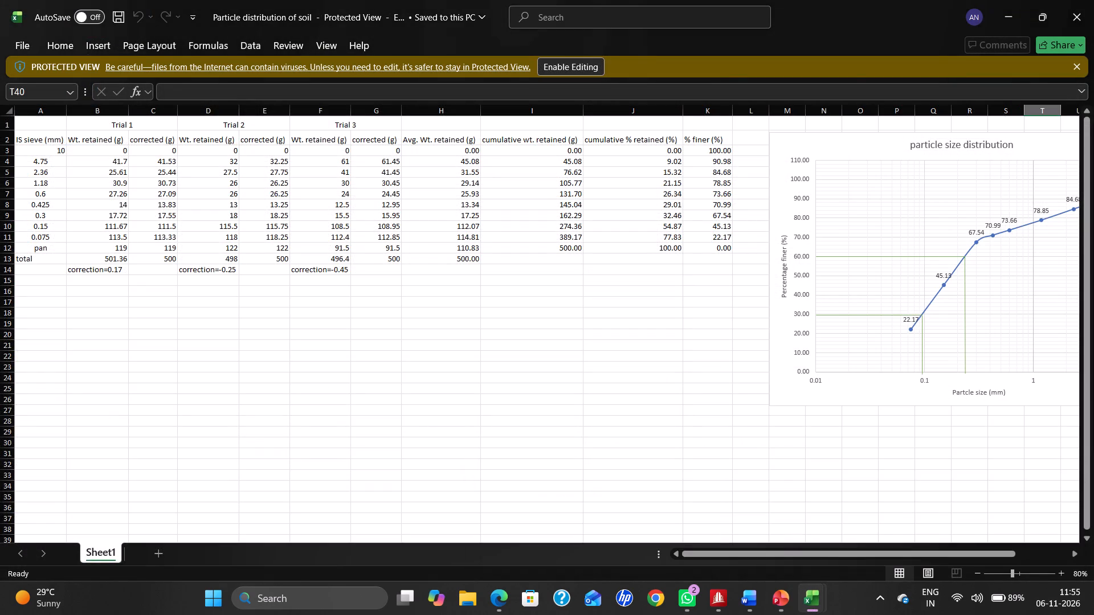
# Capture a screen snip of the full sieve analysis table together with the particle size distribution chart.
pyautogui.scroll(-1, 522, 409)
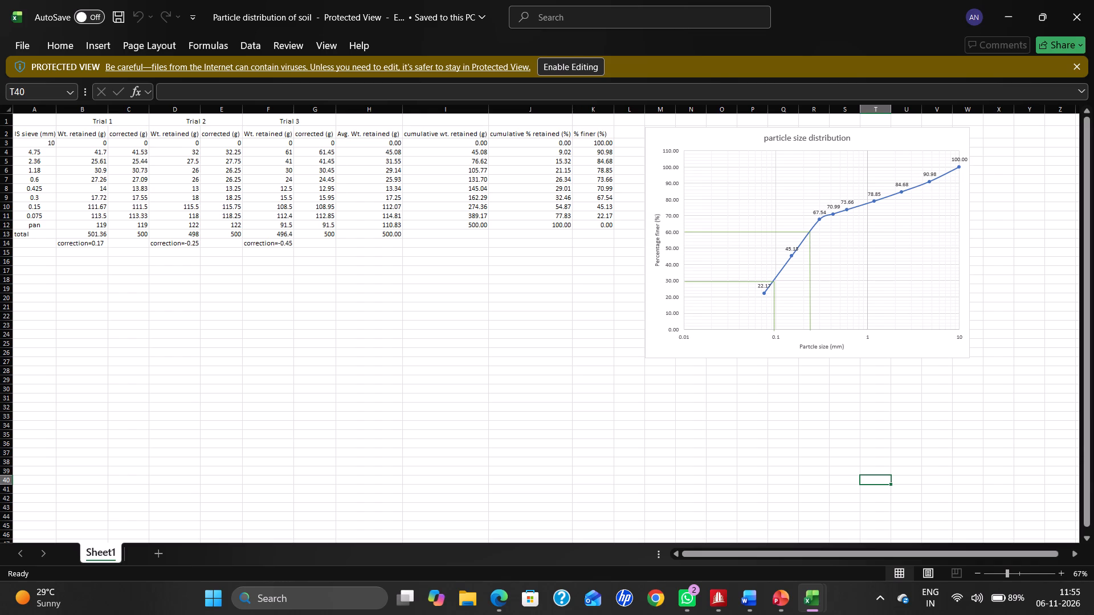
pyautogui.press('Print')
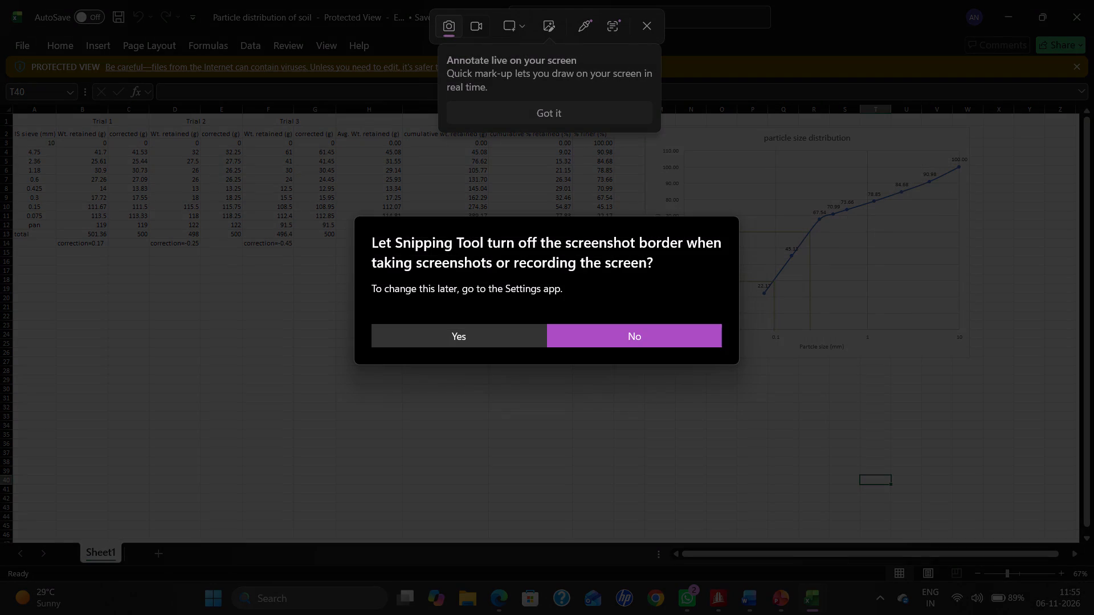
pyautogui.click(465, 329)
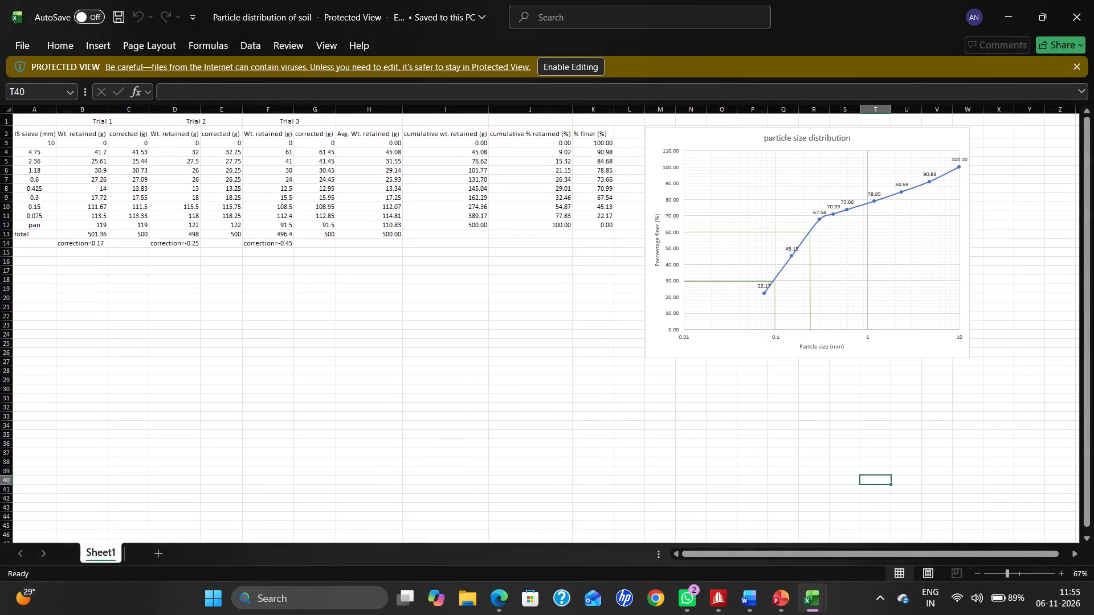
pyautogui.press('Print')
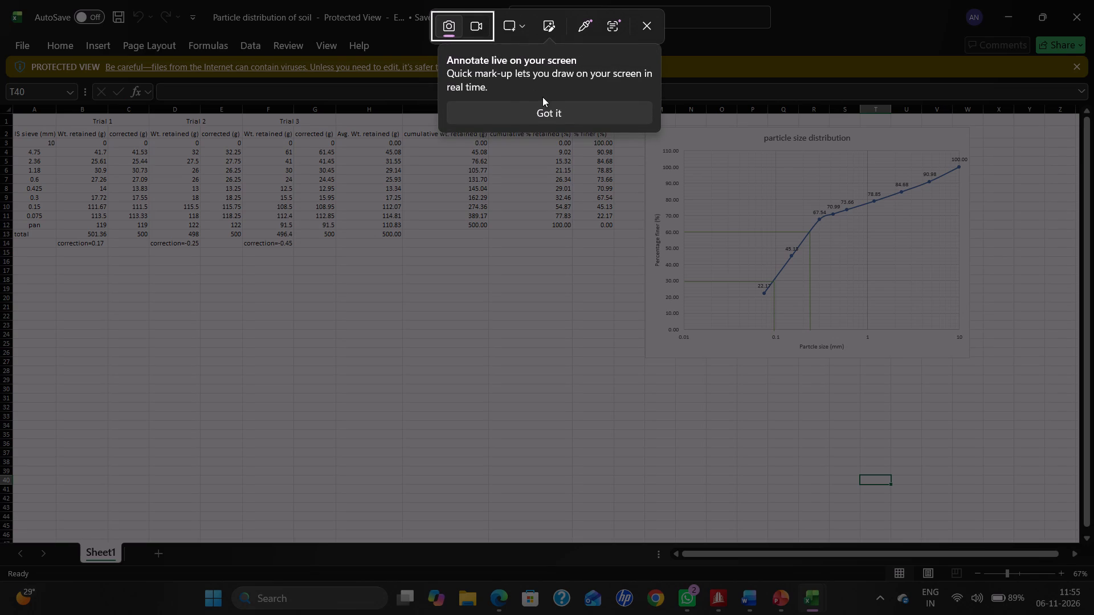
pyautogui.click(560, 115)
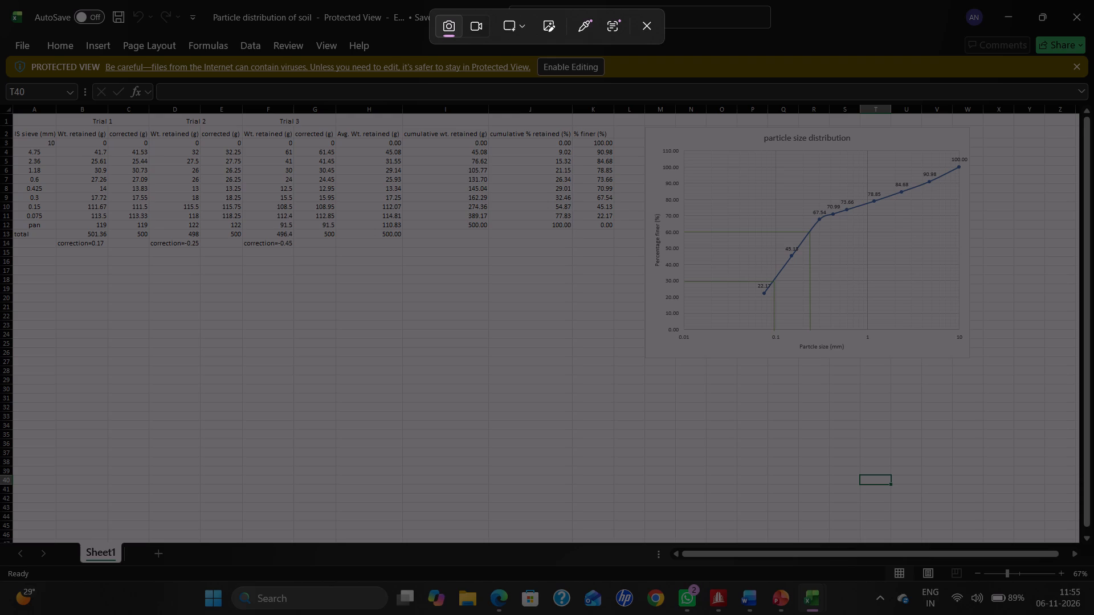
pyautogui.moveTo(14, 114); pyautogui.dragTo(844, 360)
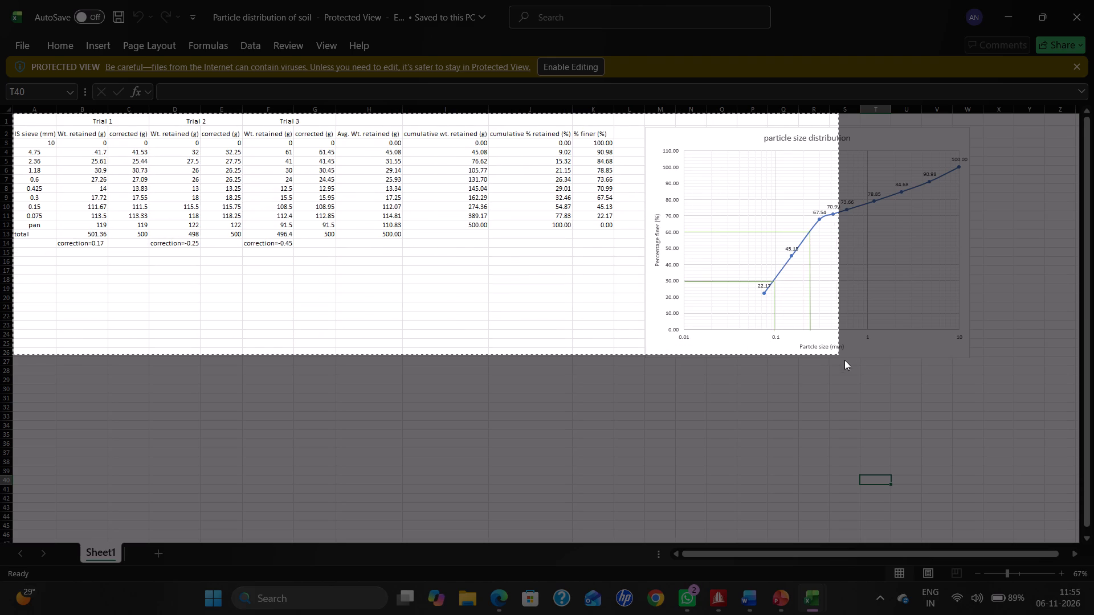
pyautogui.moveTo(844, 360); pyautogui.dragTo(1029, 376)
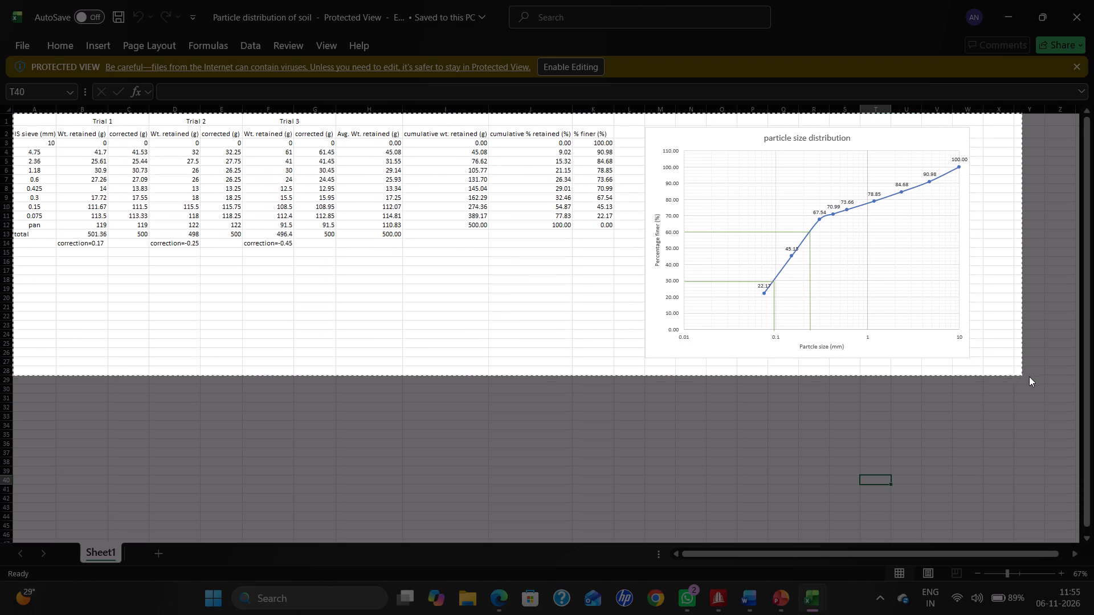
pyautogui.moveTo(1029, 376); pyautogui.dragTo(1010, 386)
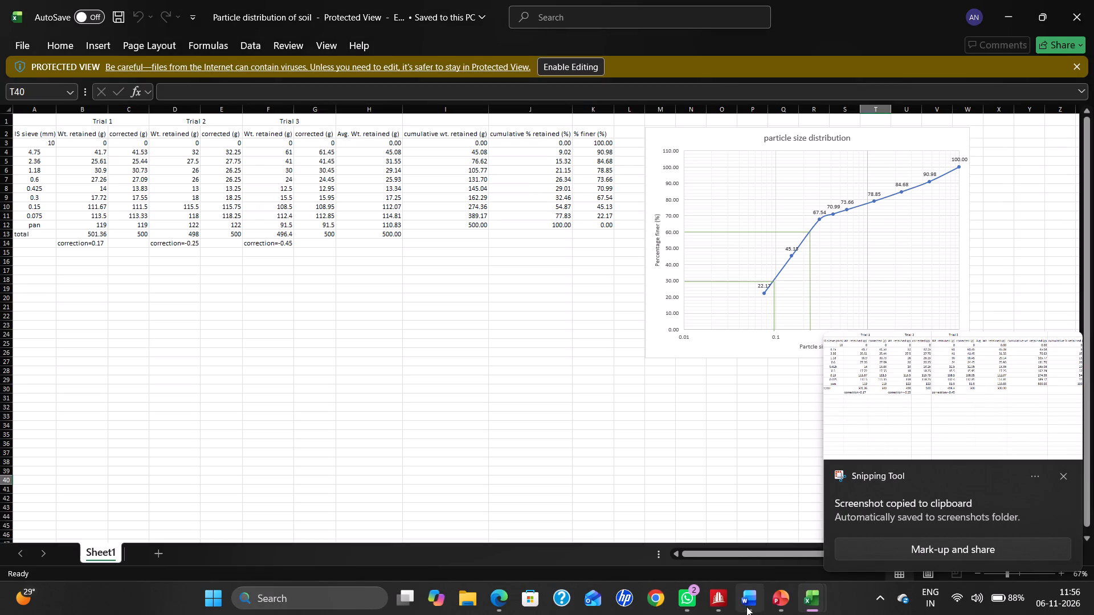
# Switch to the Soil Stabilization presentation in PowerPoint and paste the captured sieve table and chart onto blank slide 5.
pyautogui.click(777, 548)
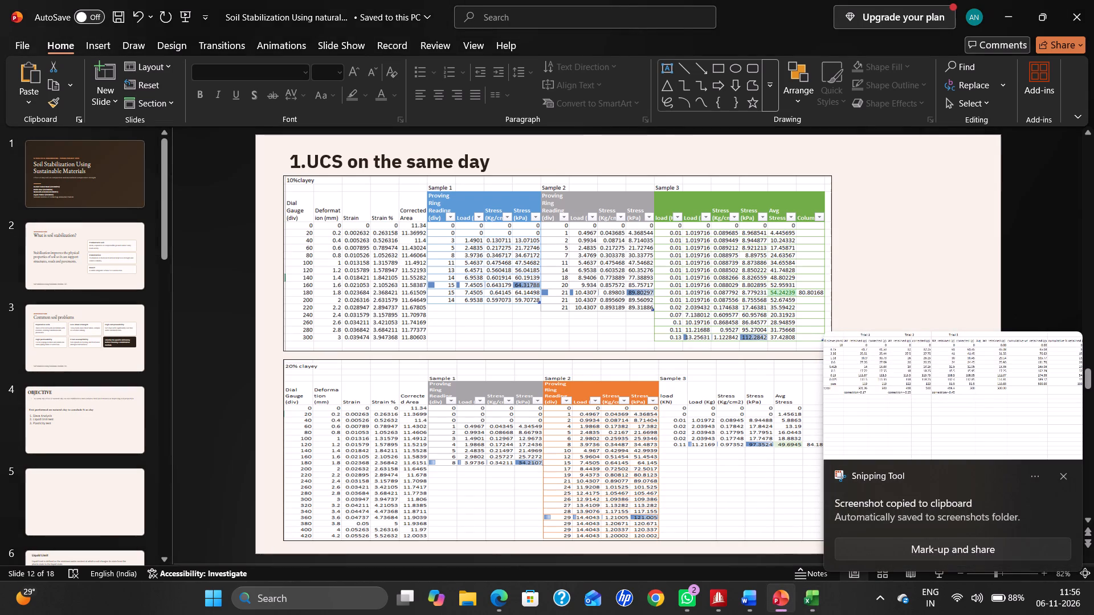
pyautogui.rightClick(276, 401)
pyautogui.scroll(4, 139, 490)
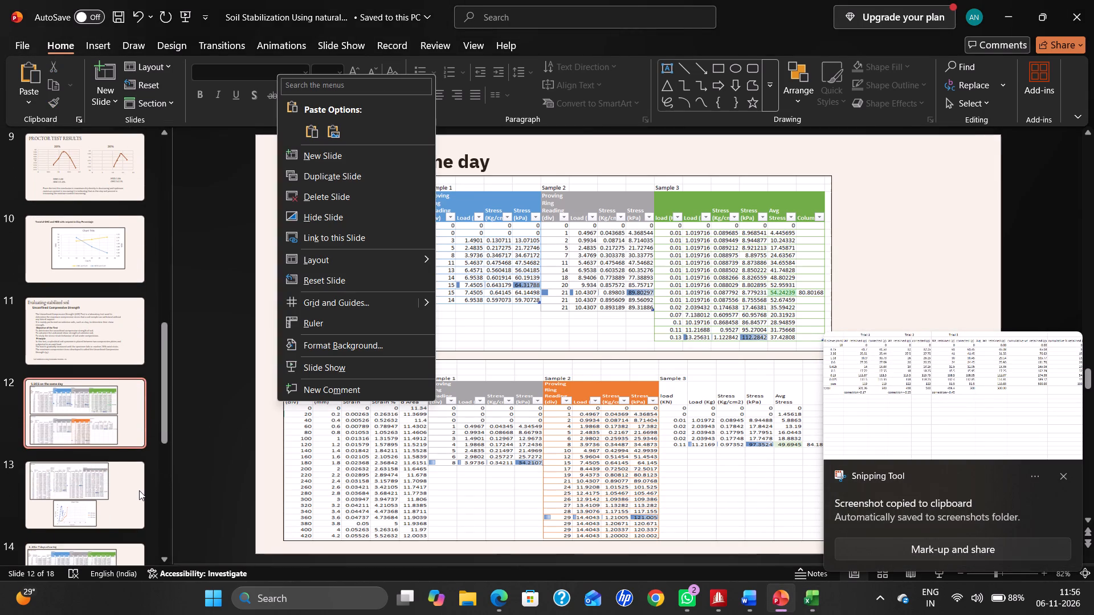
pyautogui.scroll(2, 139, 490)
pyautogui.scroll(2, 79, 319)
pyautogui.scroll(-10, 79, 319)
pyautogui.scroll(13, 79, 319)
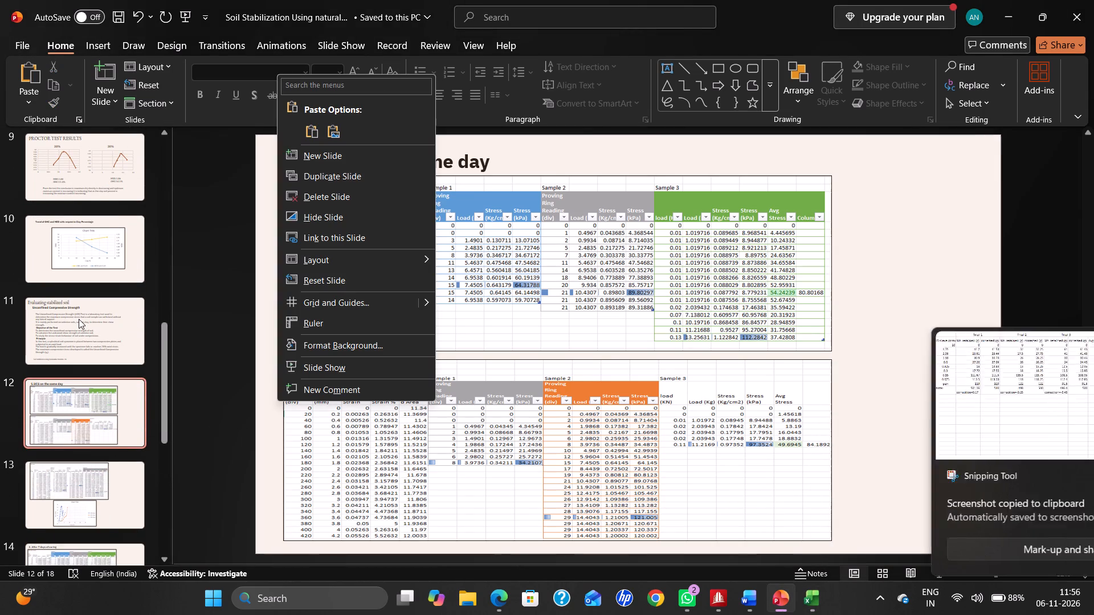
pyautogui.moveTo(162, 352); pyautogui.dragTo(176, 214)
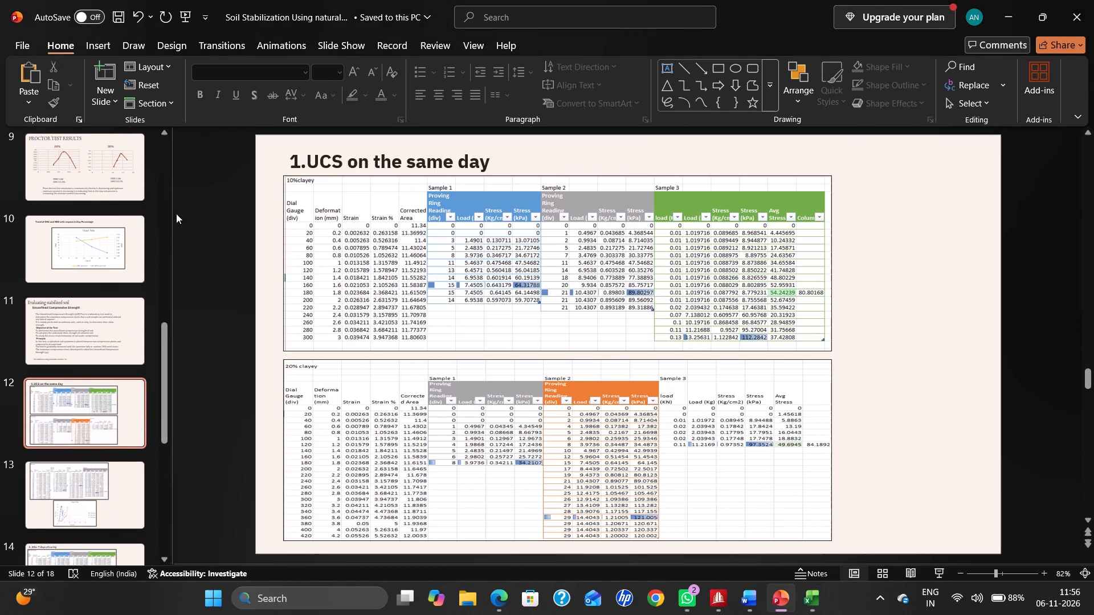
pyautogui.scroll(8, 213, 252)
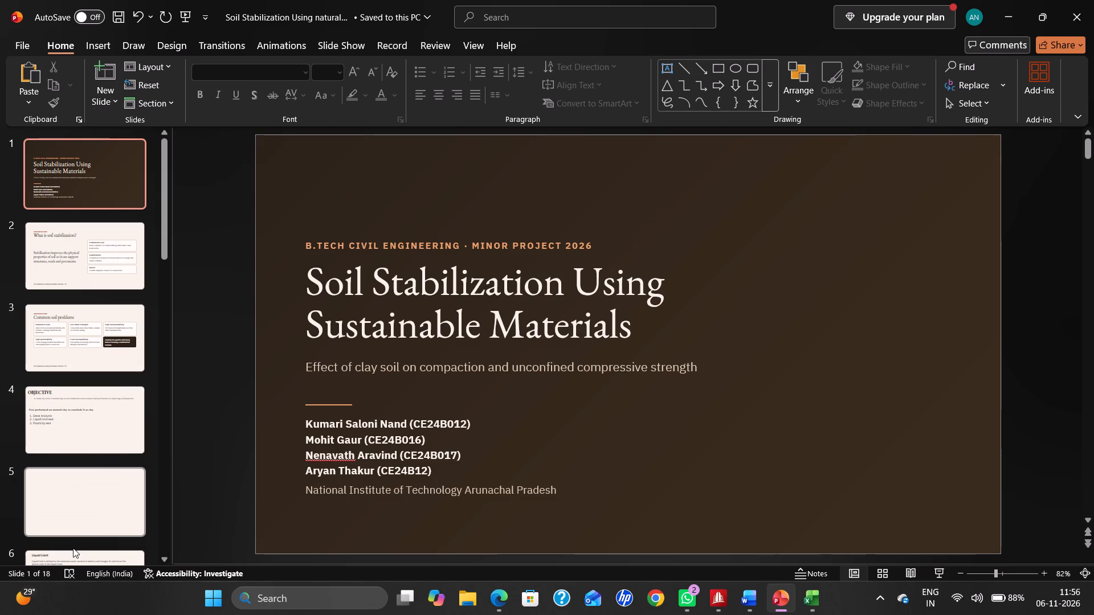
pyautogui.click(98, 521)
pyautogui.click(425, 450)
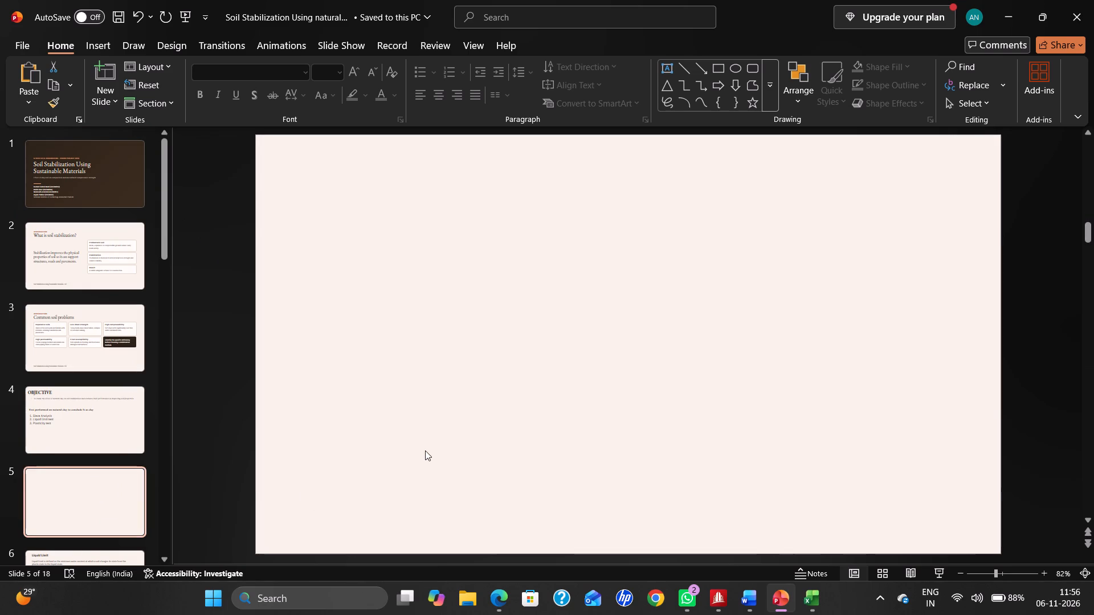
pyautogui.hotkey('ctrl', 'v')
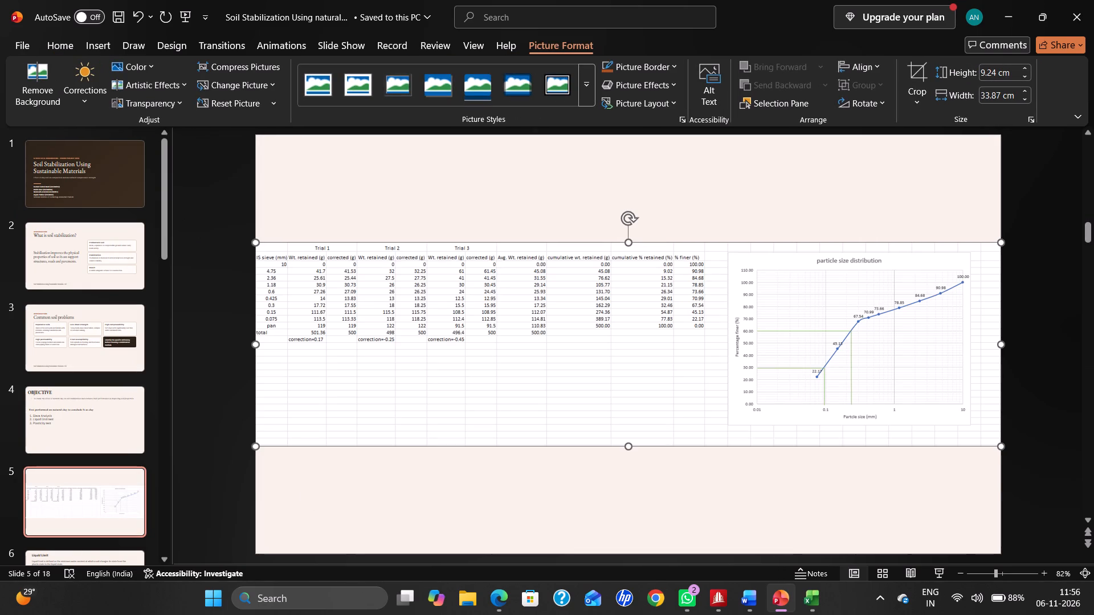
# Move the pasted sieve analysis picture to the top of slide 5 and narrow it to about 33.05 cm wide.
pyautogui.moveTo(587, 269); pyautogui.dragTo(602, 228)
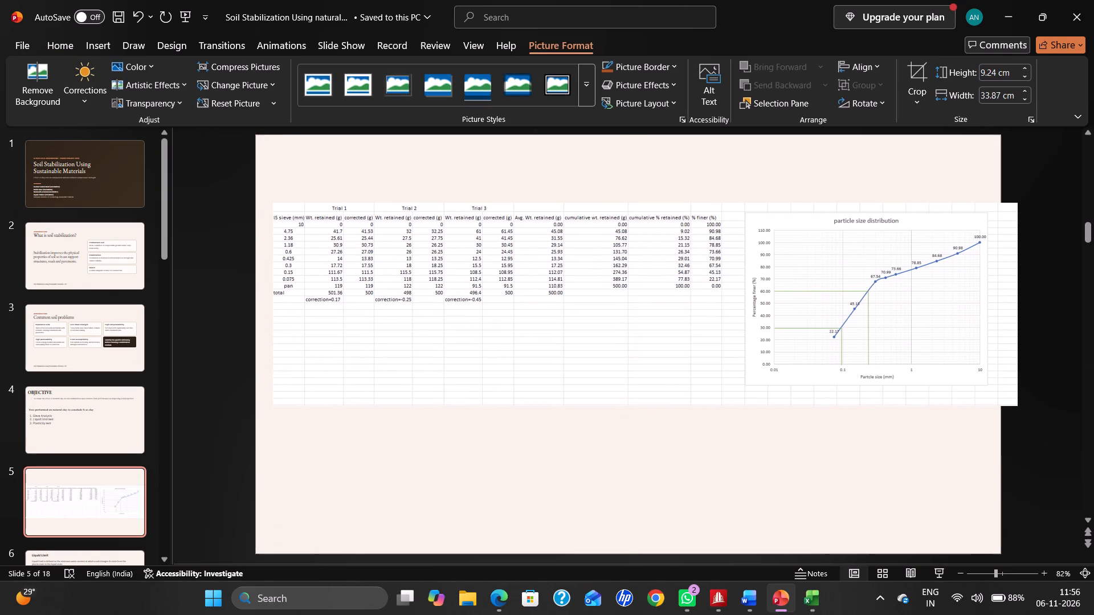
pyautogui.moveTo(602, 228); pyautogui.dragTo(586, 183)
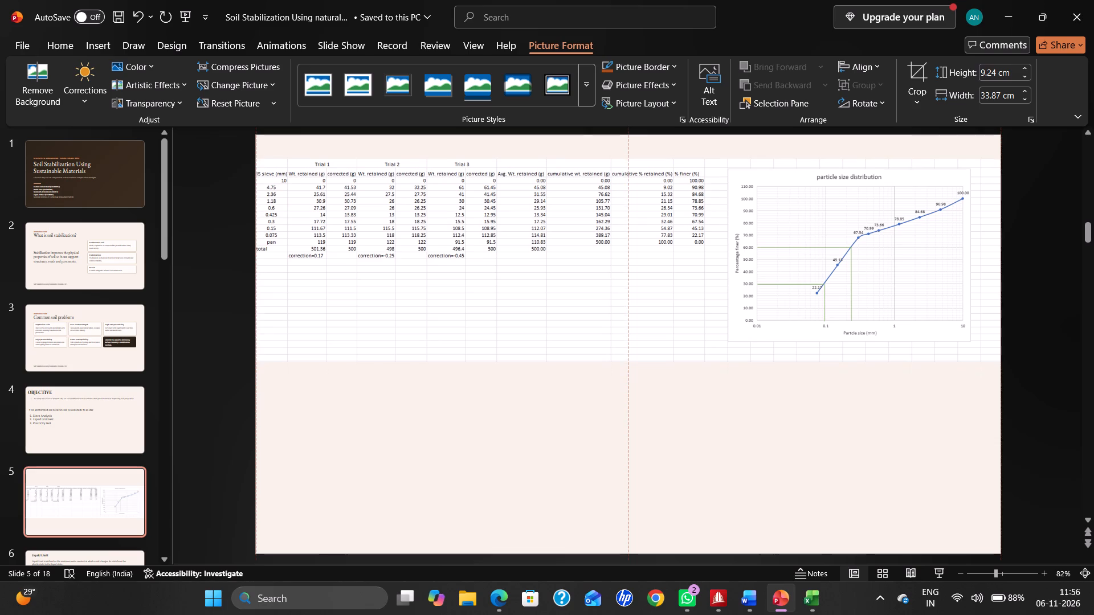
pyautogui.moveTo(586, 183); pyautogui.dragTo(585, 174)
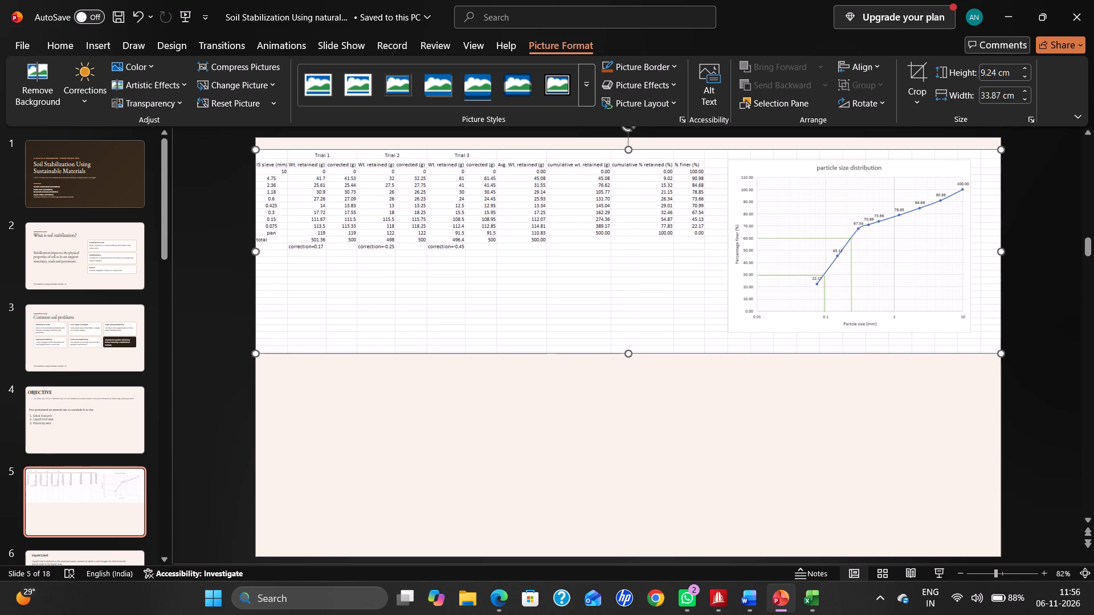
pyautogui.moveTo(1000, 249); pyautogui.dragTo(986, 250)
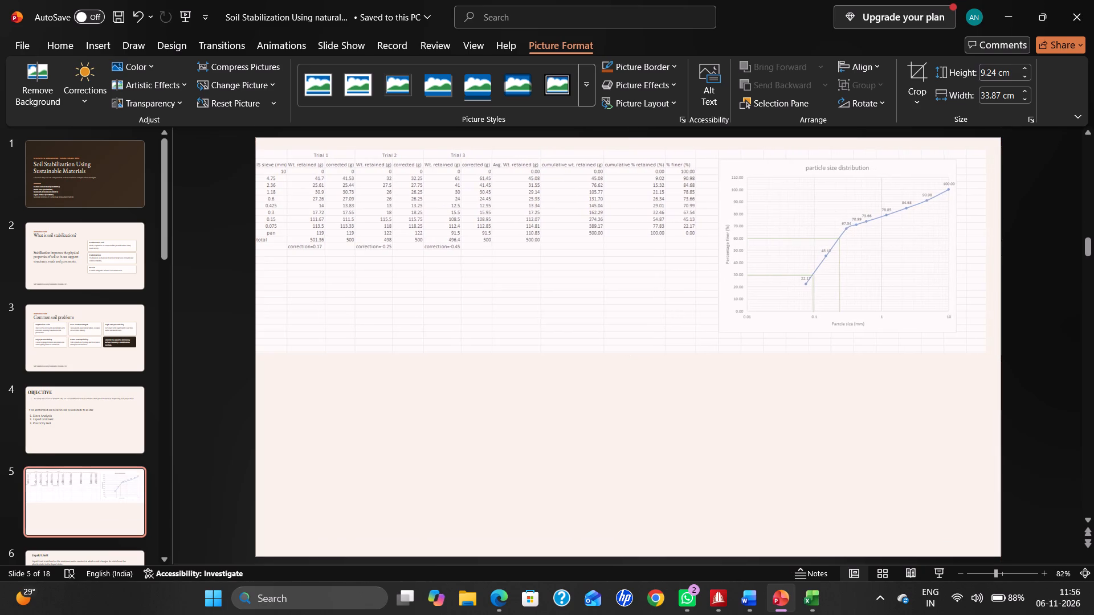
pyautogui.moveTo(986, 250); pyautogui.dragTo(982, 250)
pyautogui.click(622, 296)
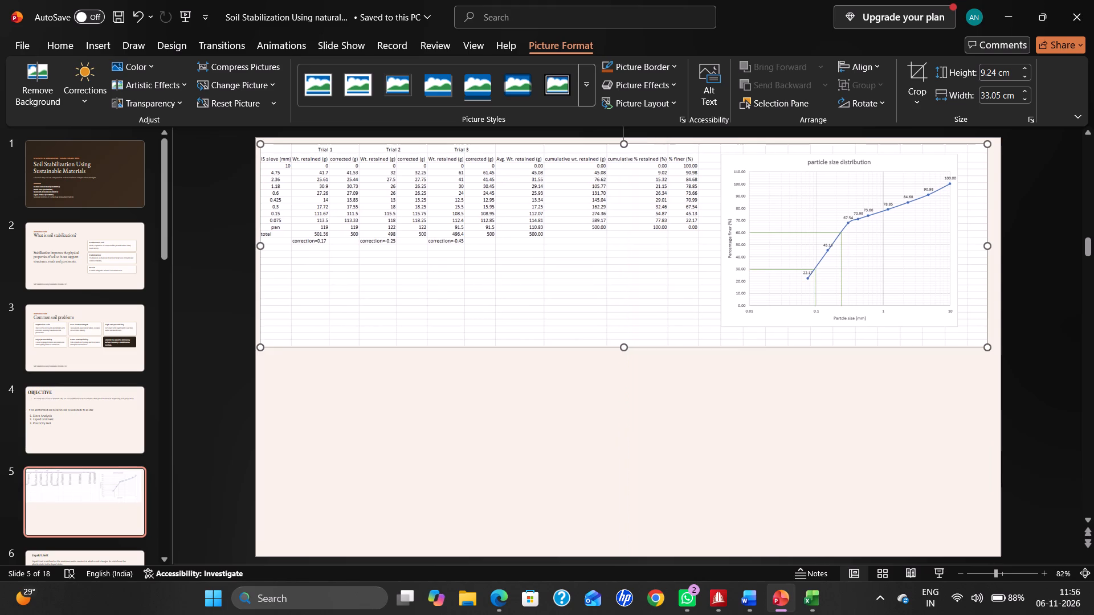
pyautogui.click(585, 444)
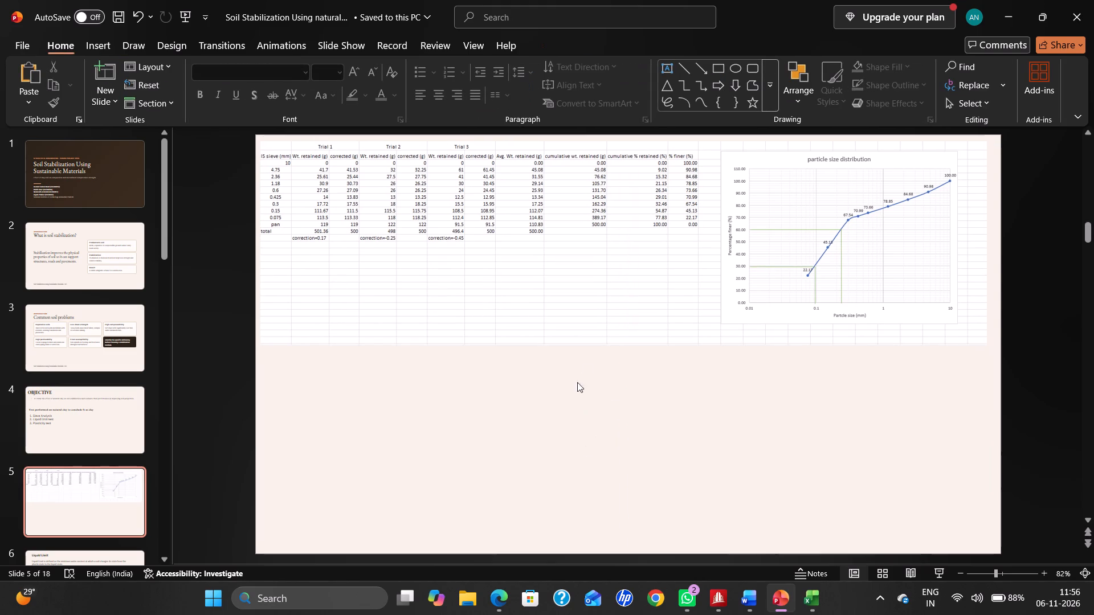
pyautogui.moveTo(593, 276); pyautogui.dragTo(594, 271)
pyautogui.click(600, 387)
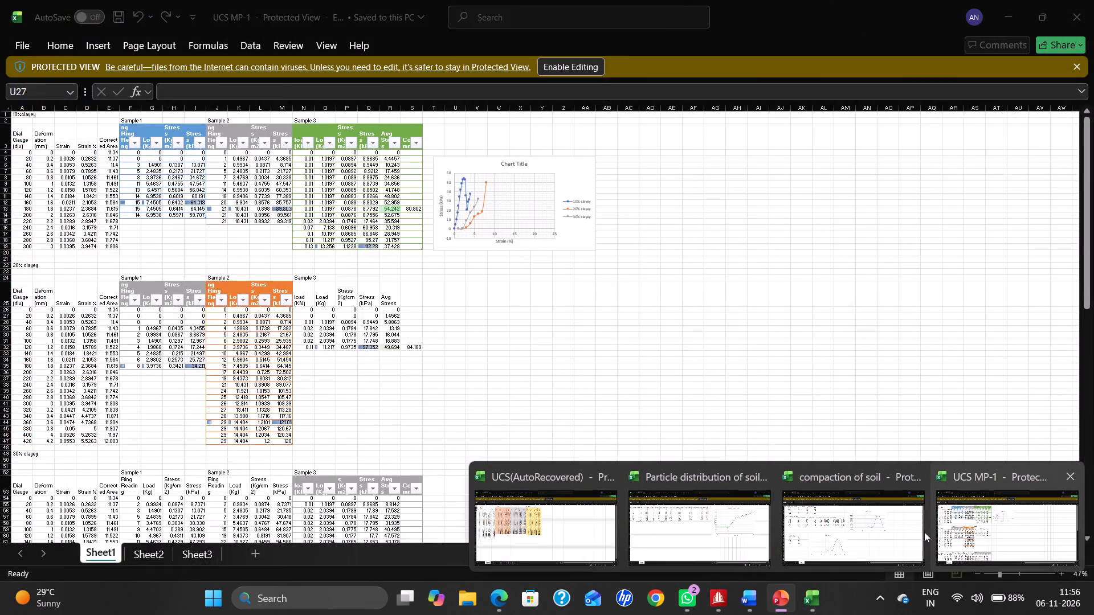
# Review the sieve table and chart in the Particle distribution of soil workbook in Excel, and return to slide 5 in PowerPoint.
pyautogui.click(703, 524)
pyautogui.scroll(-4, 552, 449)
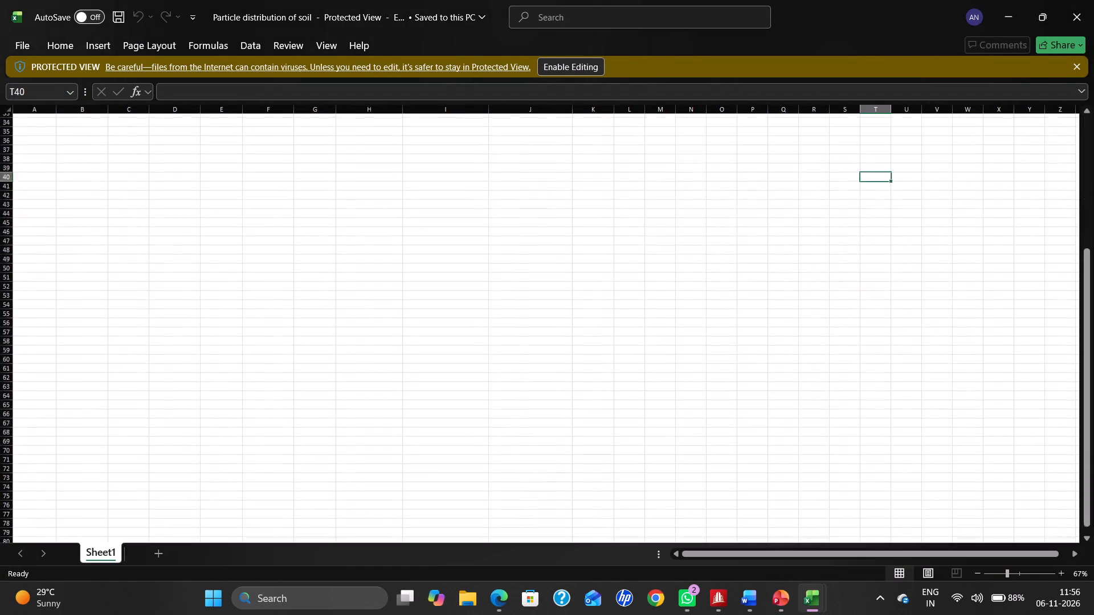
pyautogui.scroll(-2, 552, 449)
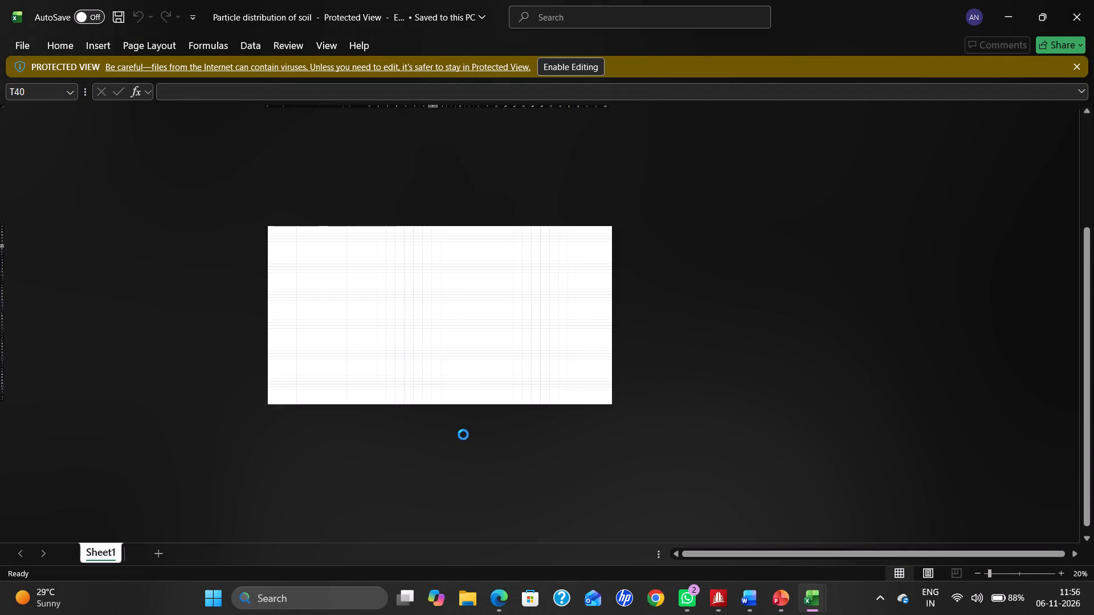
pyautogui.scroll(2, 466, 375)
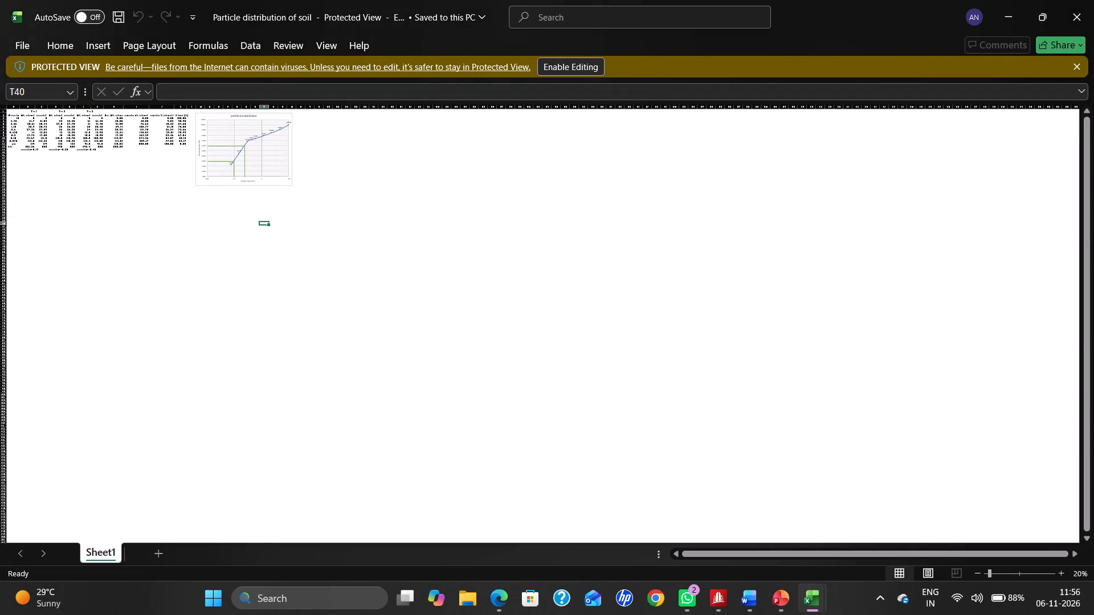
pyautogui.hscroll(7, 165, 222)
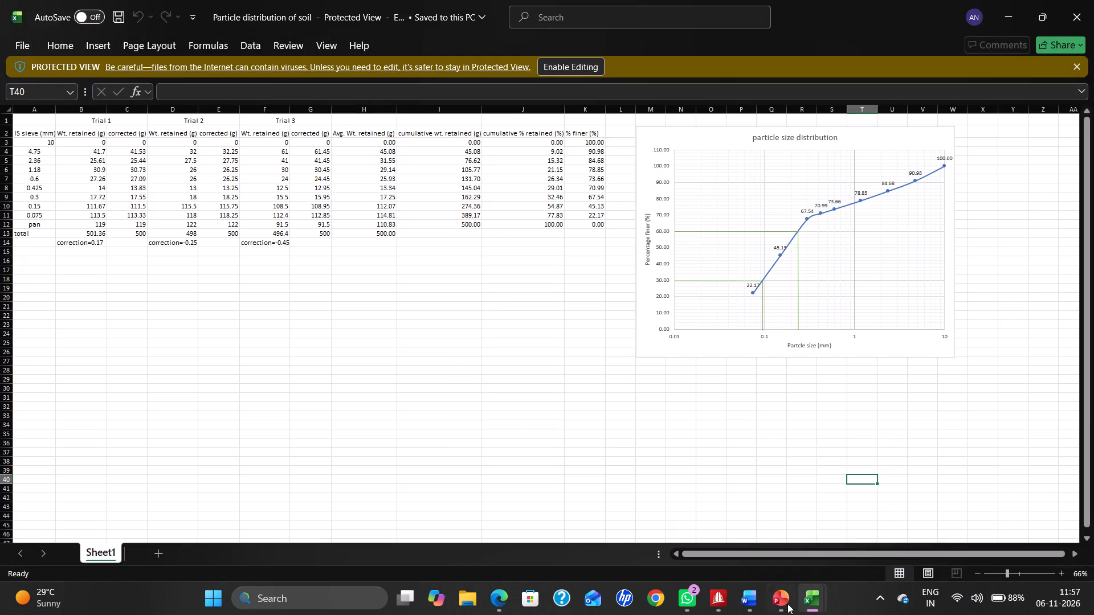
pyautogui.click(773, 550)
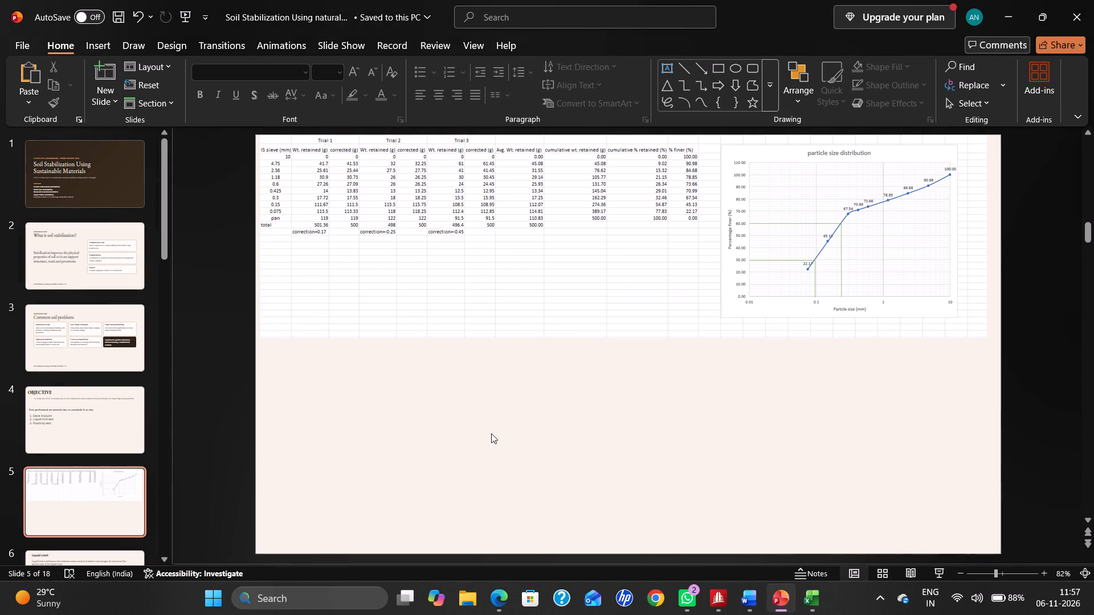
pyautogui.click(318, 373)
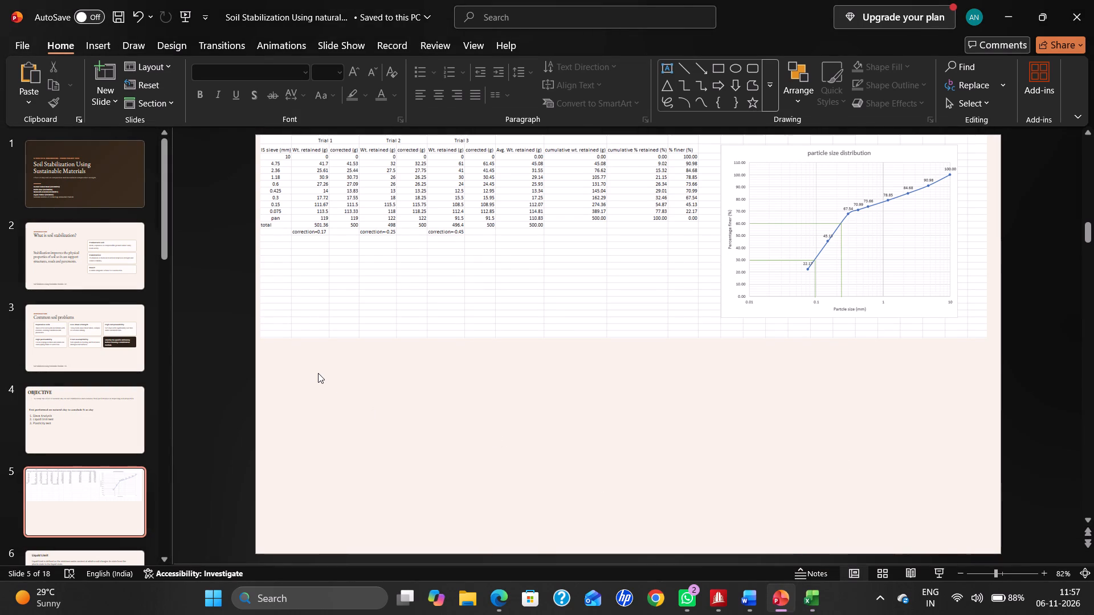
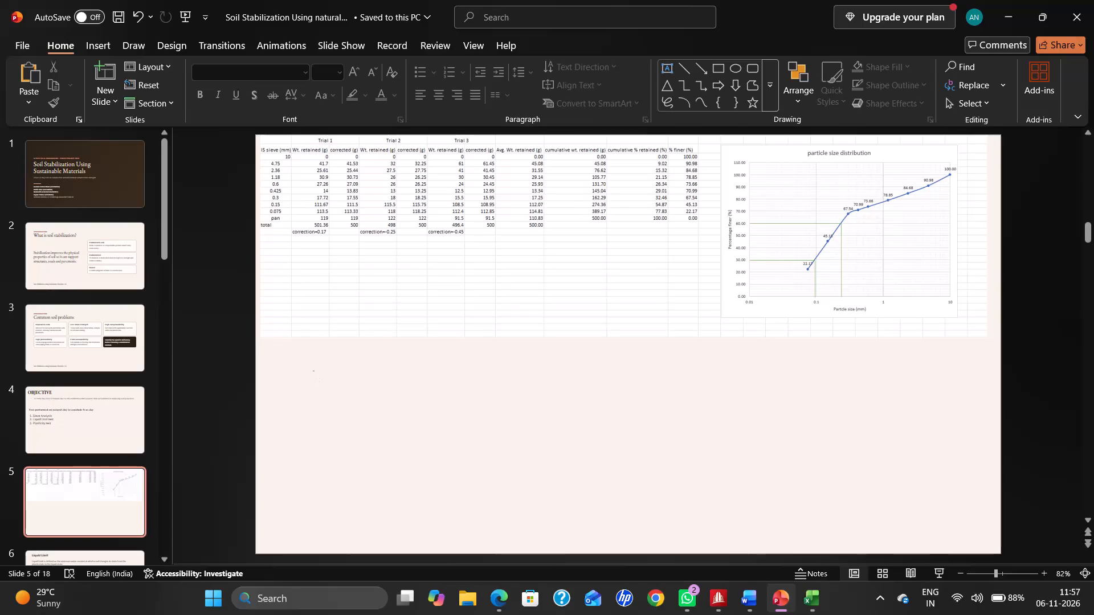
# Move the sieve analysis picture down on slide 5, leaving room for a heading above it.
pyautogui.moveTo(534, 236); pyautogui.dragTo(537, 296)
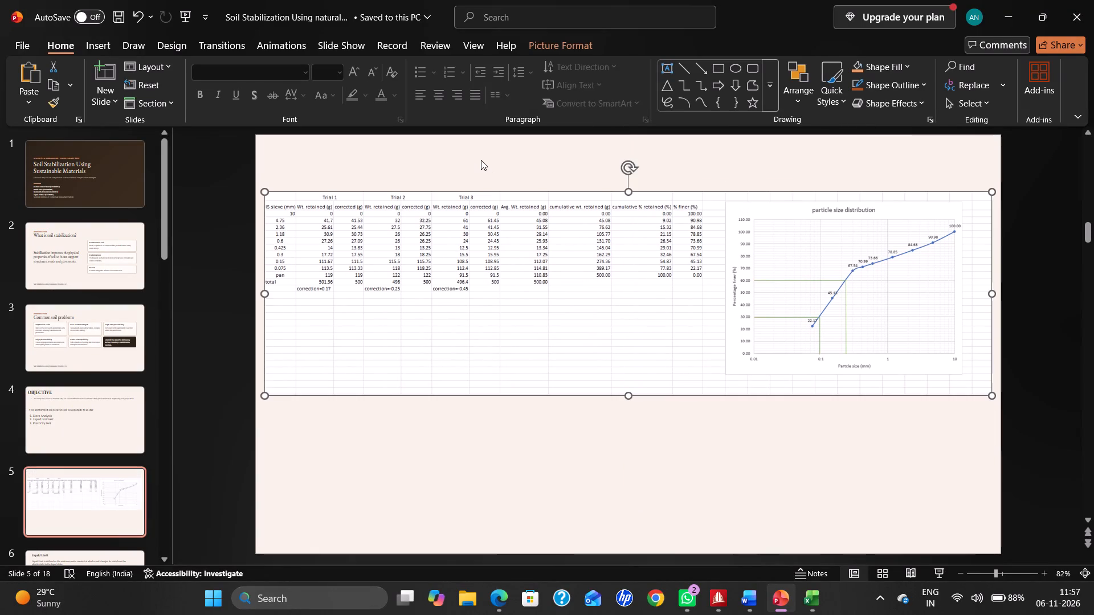
pyautogui.click(481, 160)
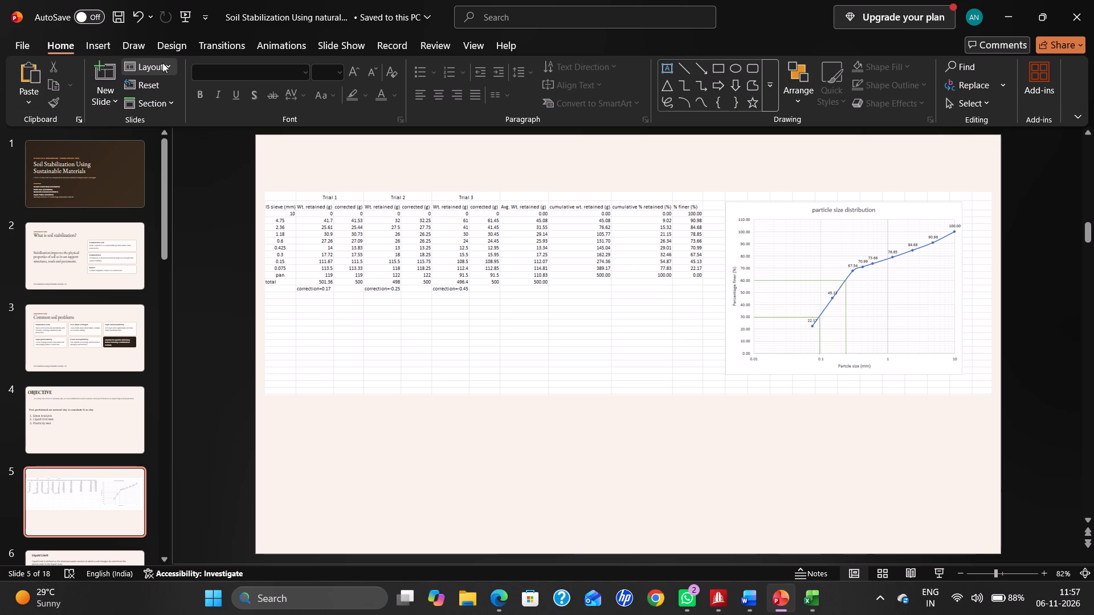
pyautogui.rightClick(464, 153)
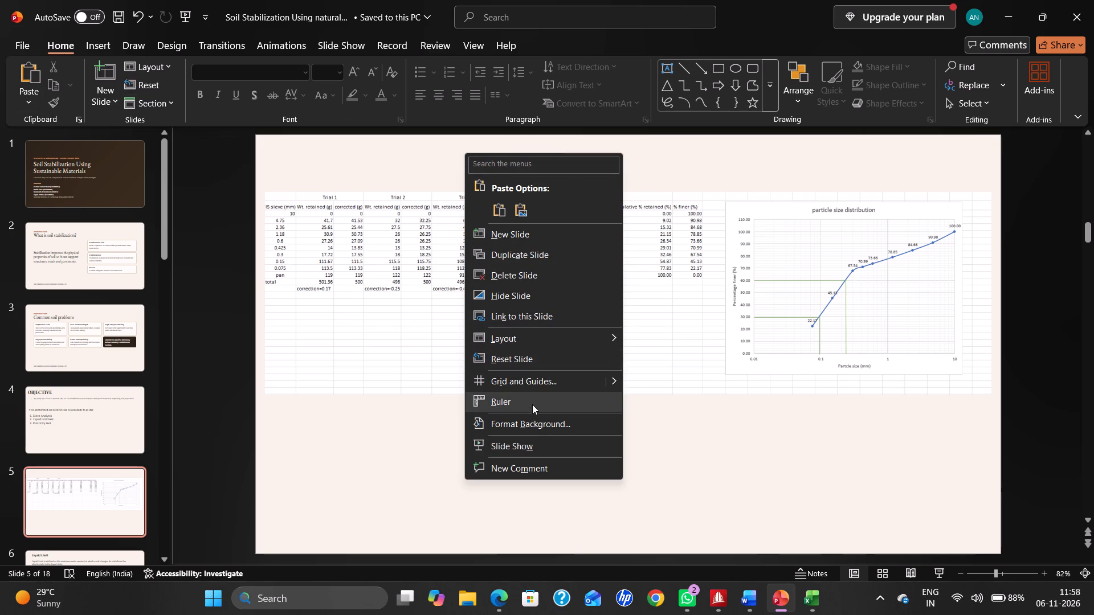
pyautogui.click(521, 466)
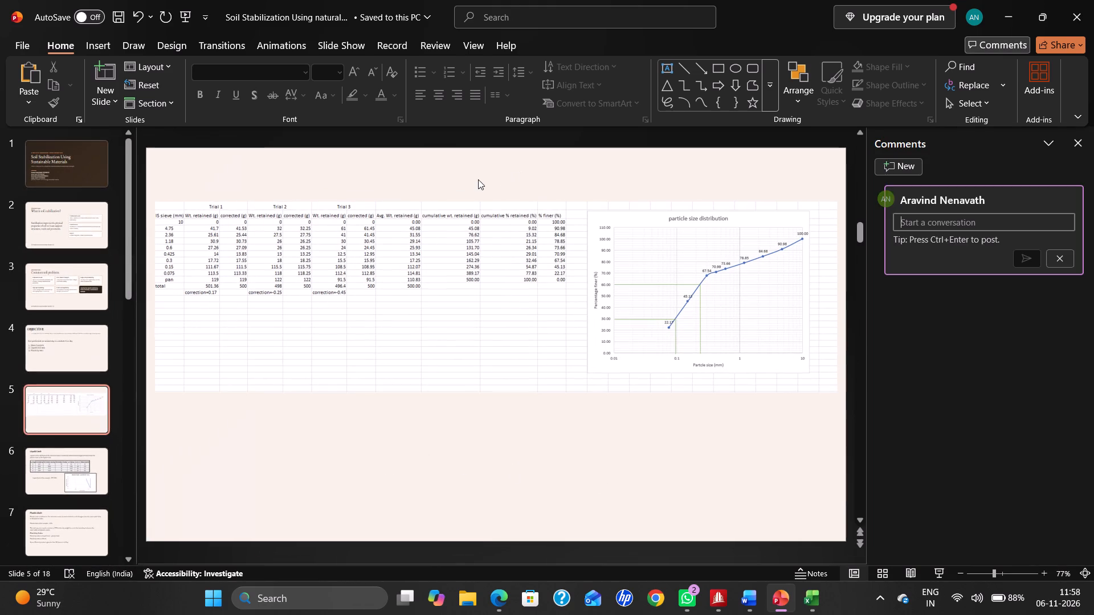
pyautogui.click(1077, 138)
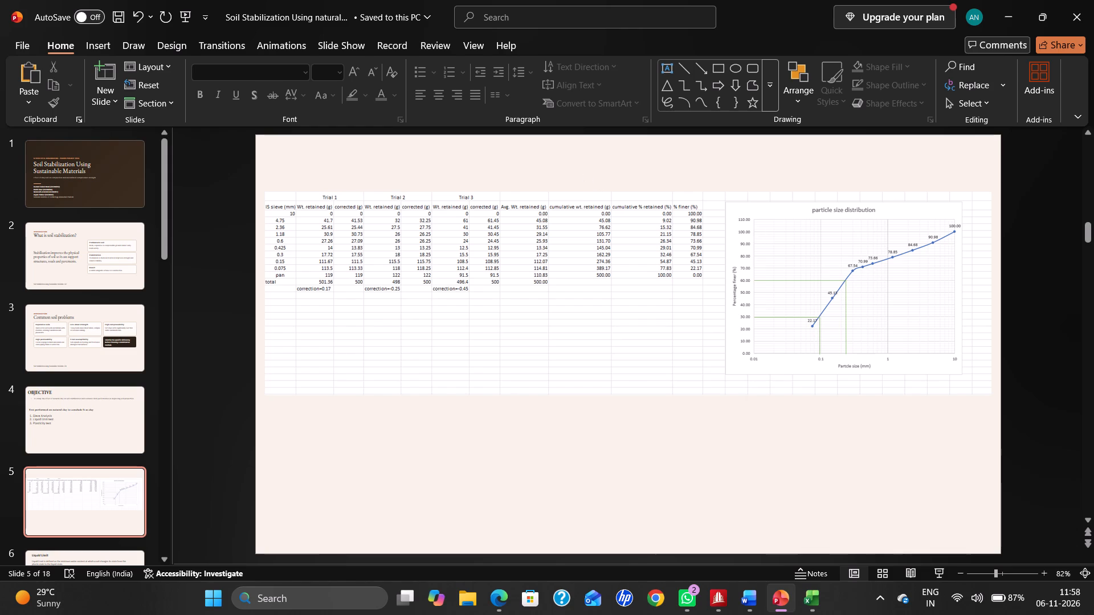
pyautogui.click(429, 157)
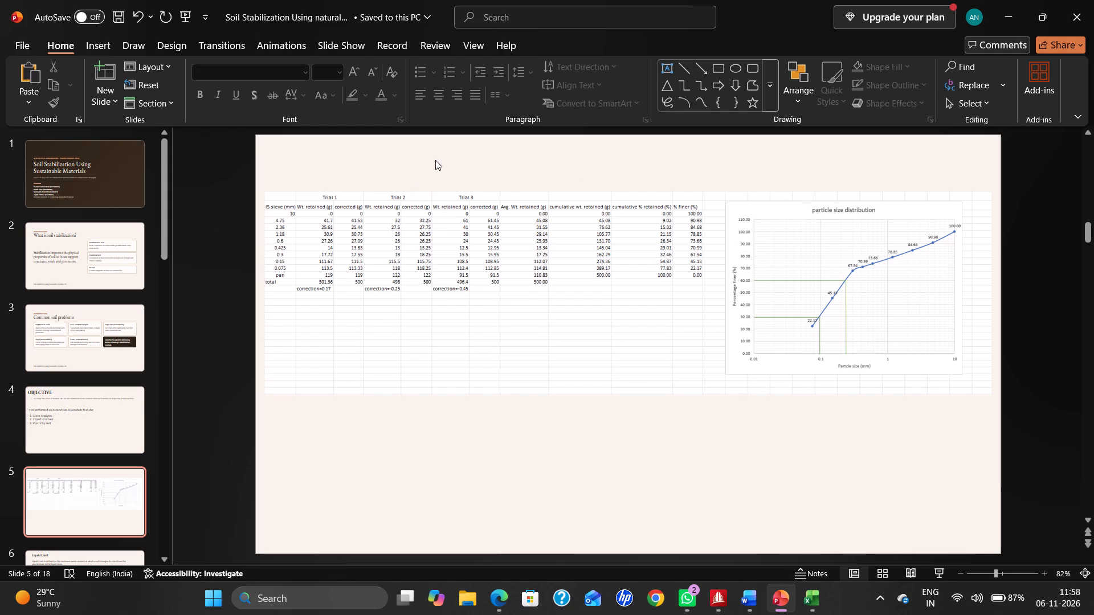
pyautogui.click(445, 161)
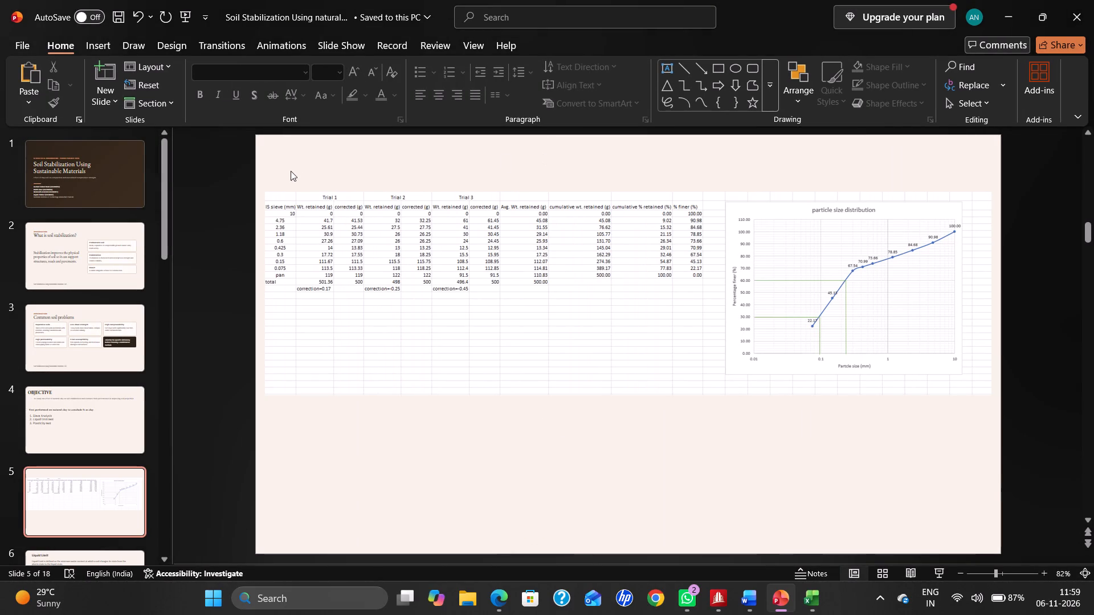
pyautogui.click(102, 42)
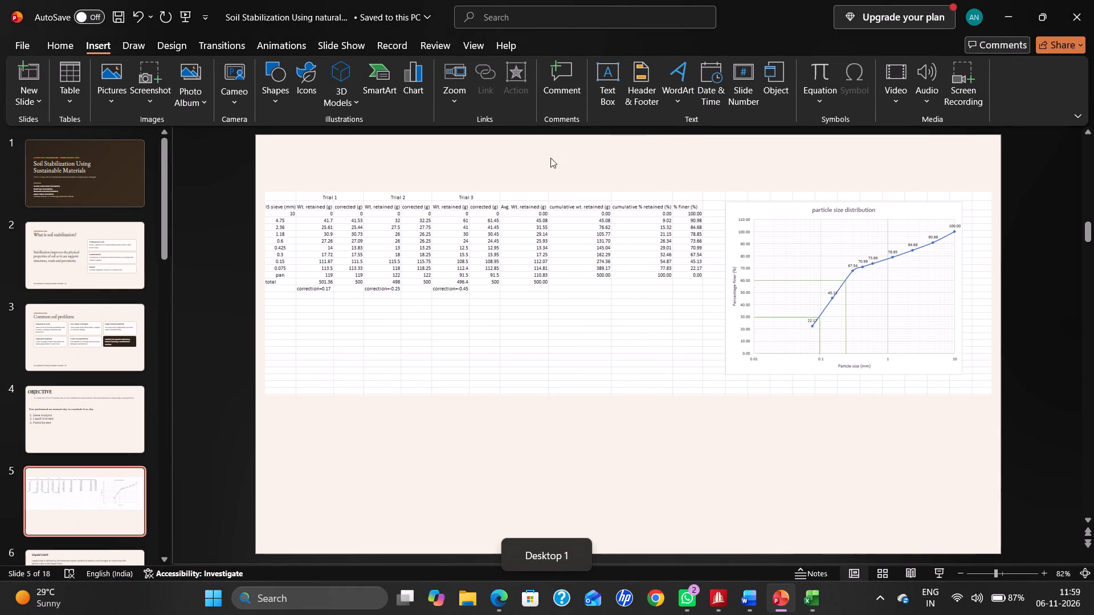
pyautogui.click(603, 71)
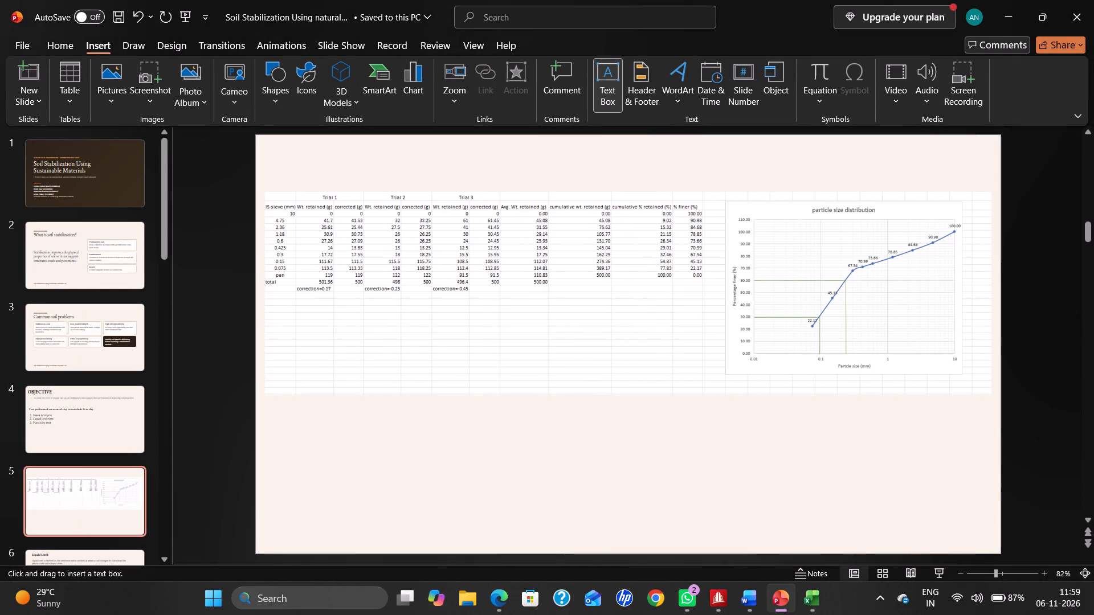
pyautogui.click(548, 170)
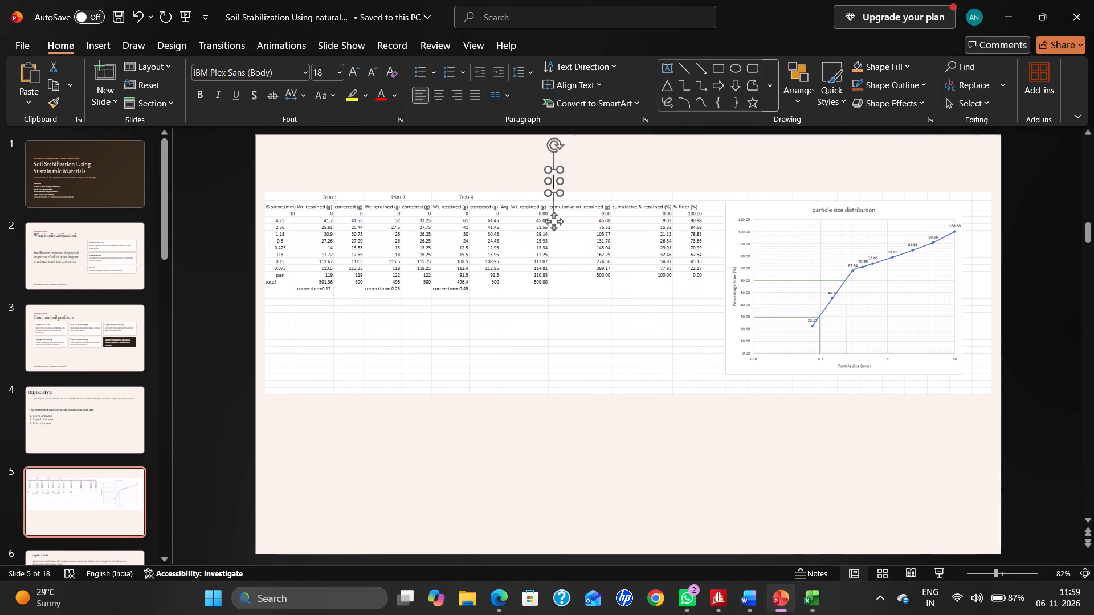
pyautogui.moveTo(560, 180); pyautogui.dragTo(682, 166)
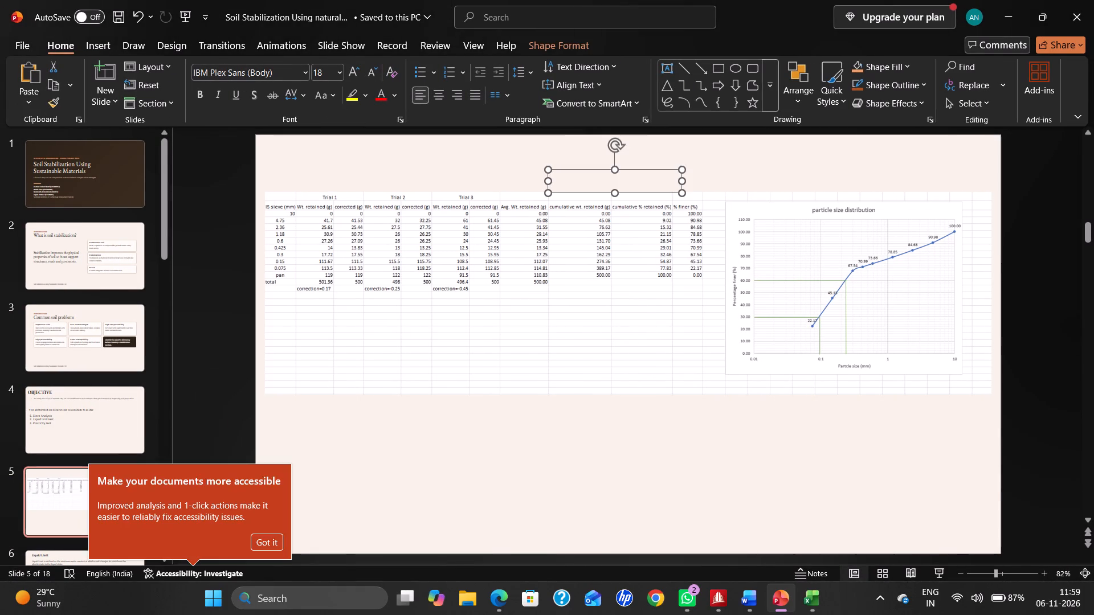
pyautogui.click(625, 179)
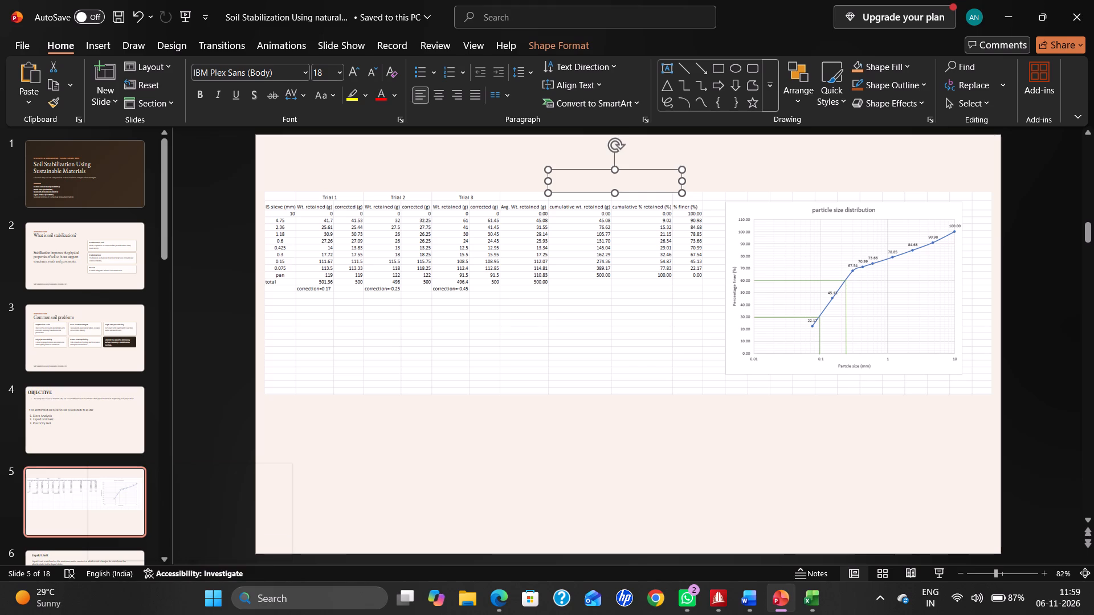
pyautogui.click(625, 179)
pyautogui.write('Particle')
pyautogui.press('space')
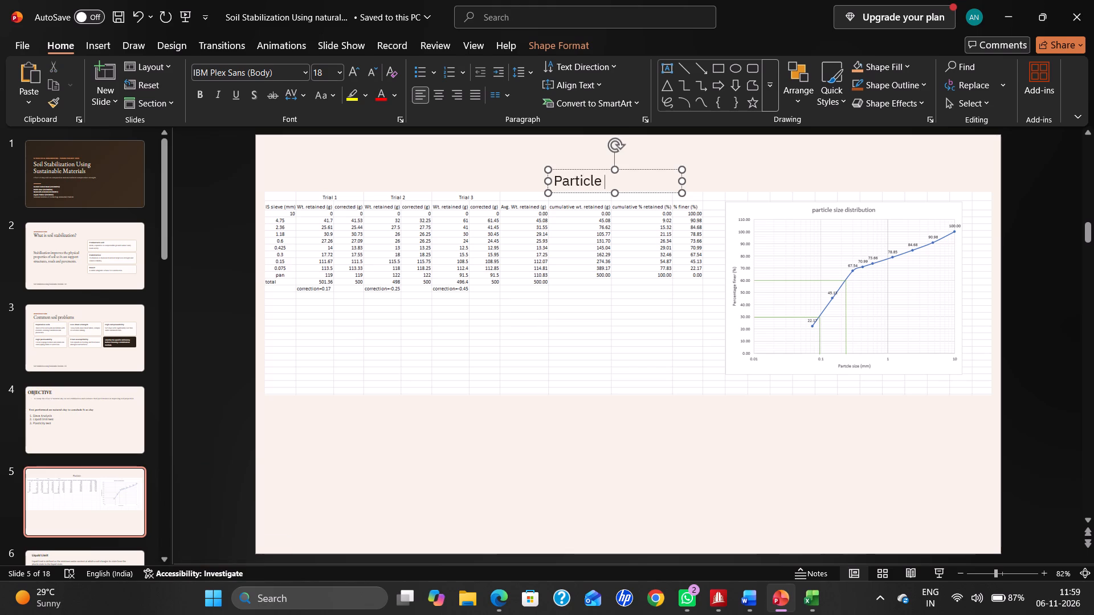
pyautogui.write('Size Distribution')
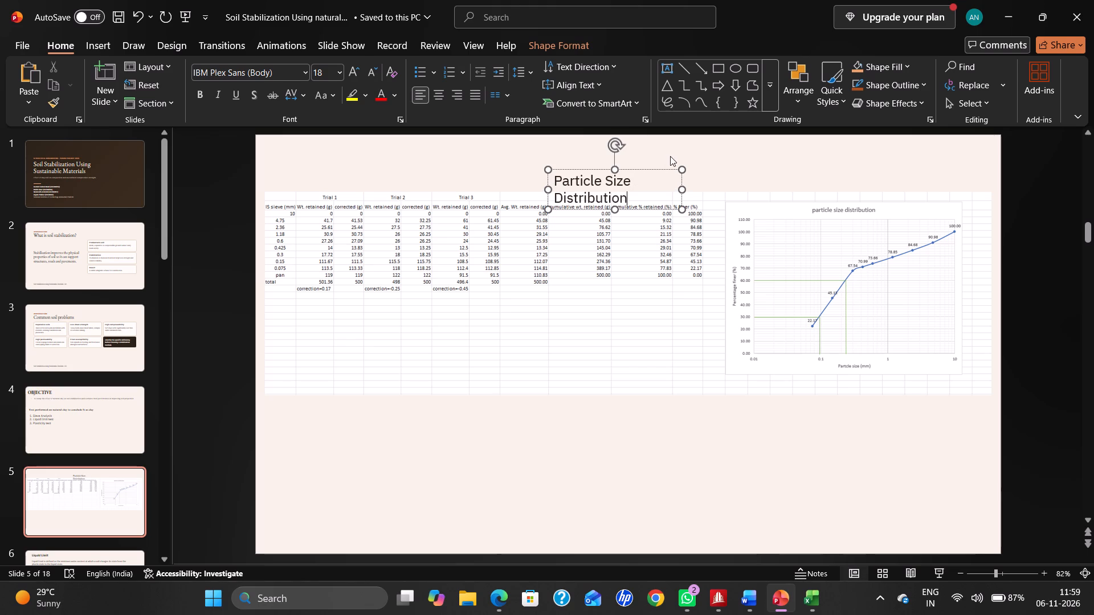
# Widen the heading's text box so its text fits on one line, and move it clear of the sieve analysis picture.
pyautogui.moveTo(683, 188); pyautogui.dragTo(746, 177)
pyautogui.click(628, 184)
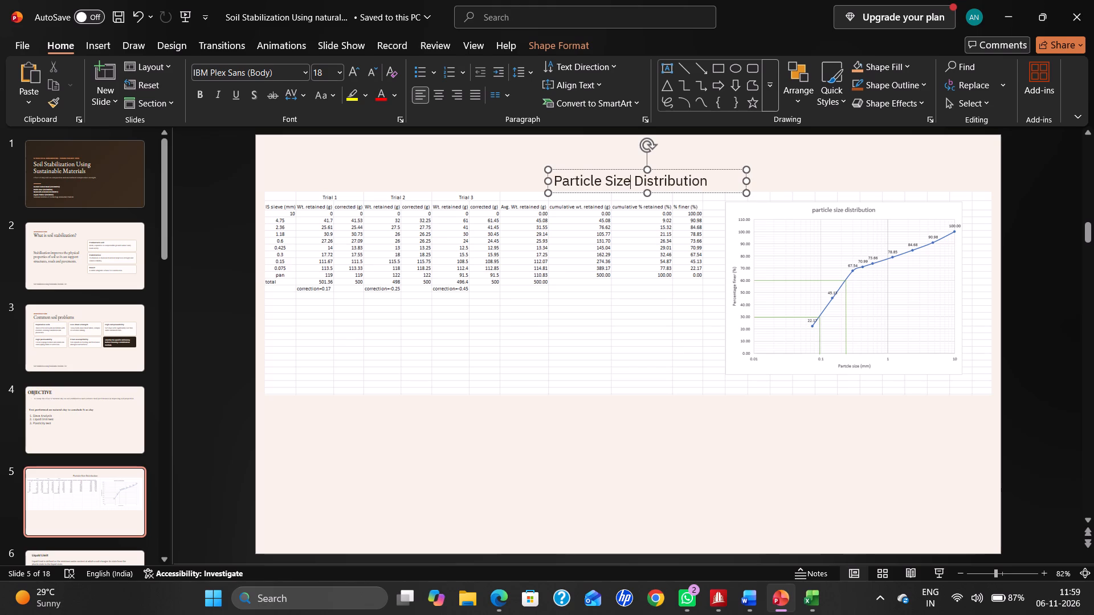
pyautogui.click(632, 161)
pyautogui.click(624, 182)
pyautogui.moveTo(653, 166); pyautogui.dragTo(623, 154)
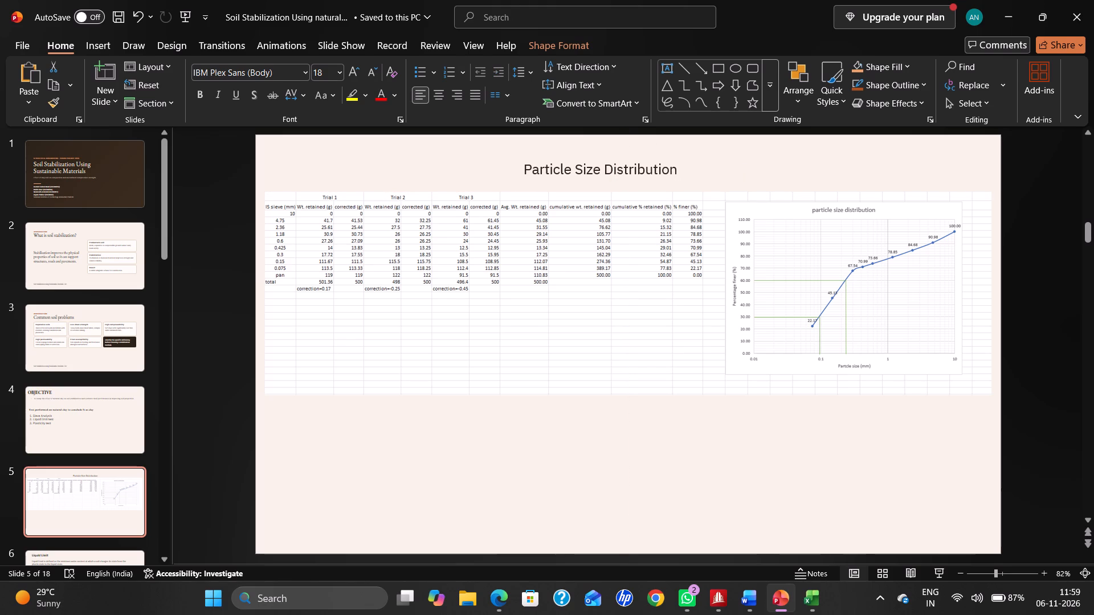
pyautogui.moveTo(623, 154); pyautogui.dragTo(622, 153)
pyautogui.click(739, 163)
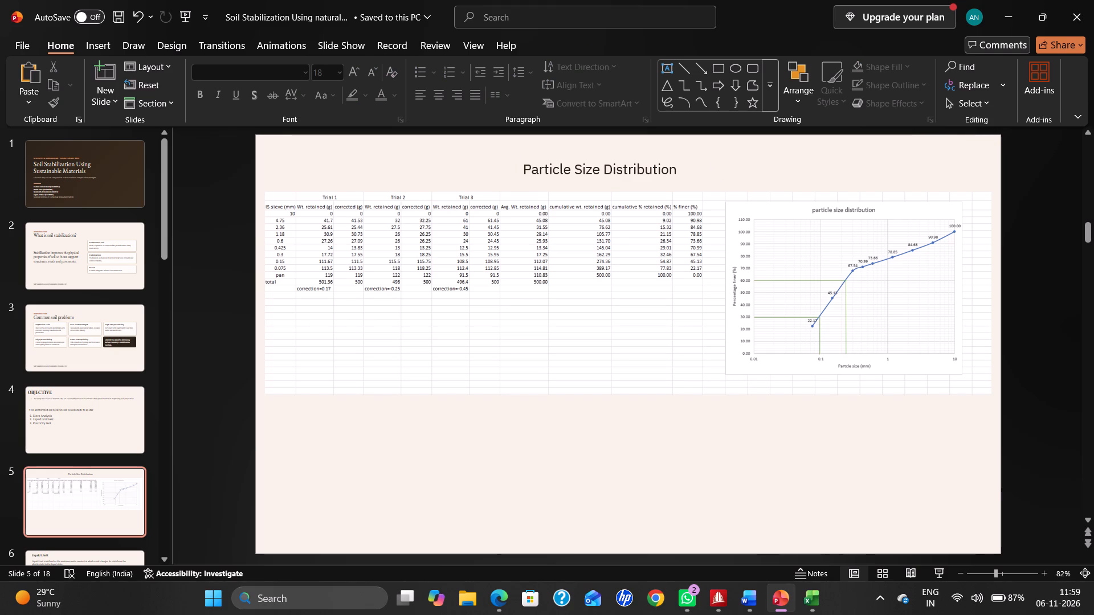
# Insert "Sieve Analysis :" in front of "Particle Size Distribution" in the heading on slide 5.
pyautogui.hscroll(-1, 609, 181)
pyautogui.scroll(1, 540, 273)
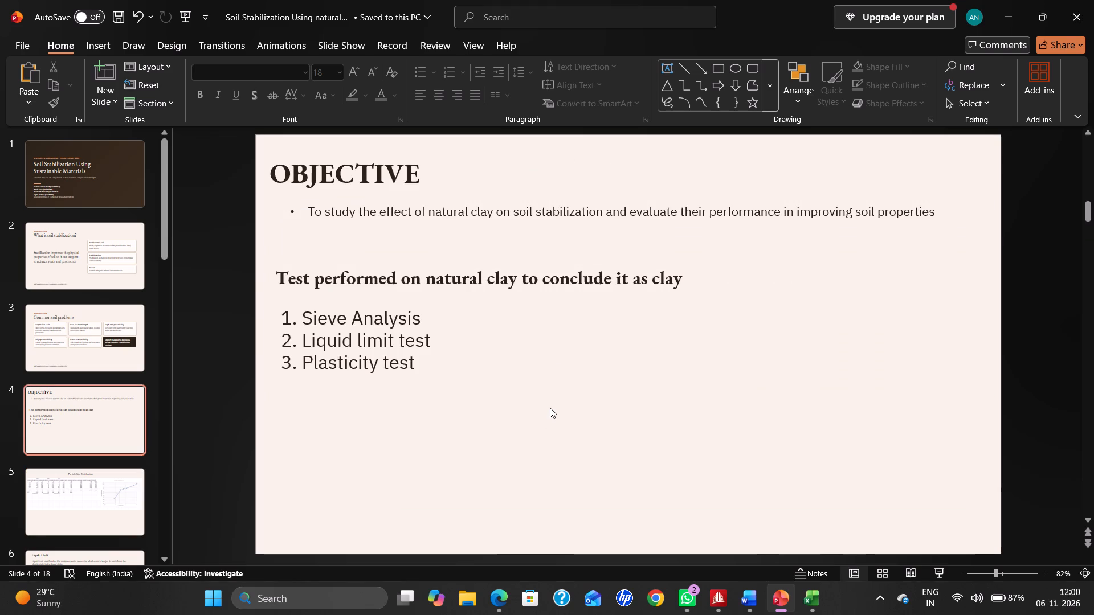
pyautogui.click(109, 493)
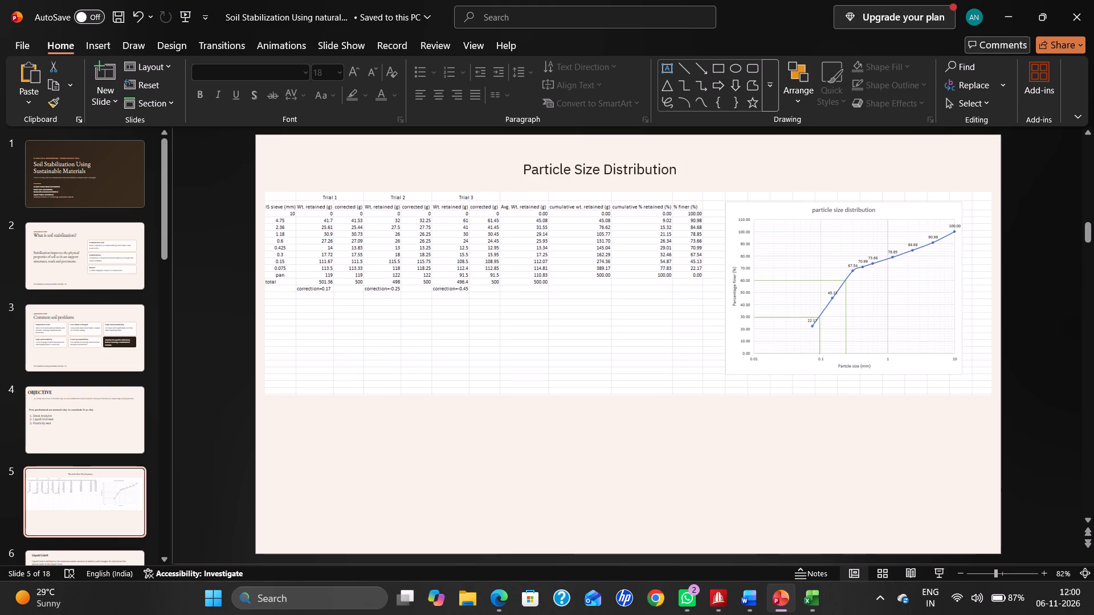
pyautogui.click(539, 171)
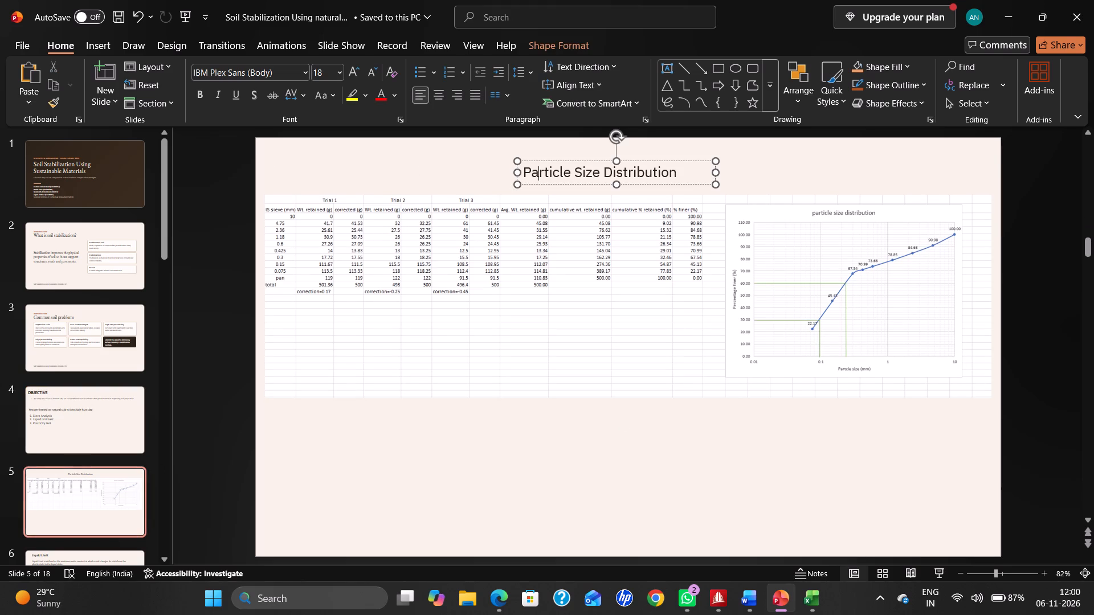
pyautogui.press('Left')
pyautogui.press('Left')
pyautogui.write('Sieve Anal')
pyautogui.write('ysis')
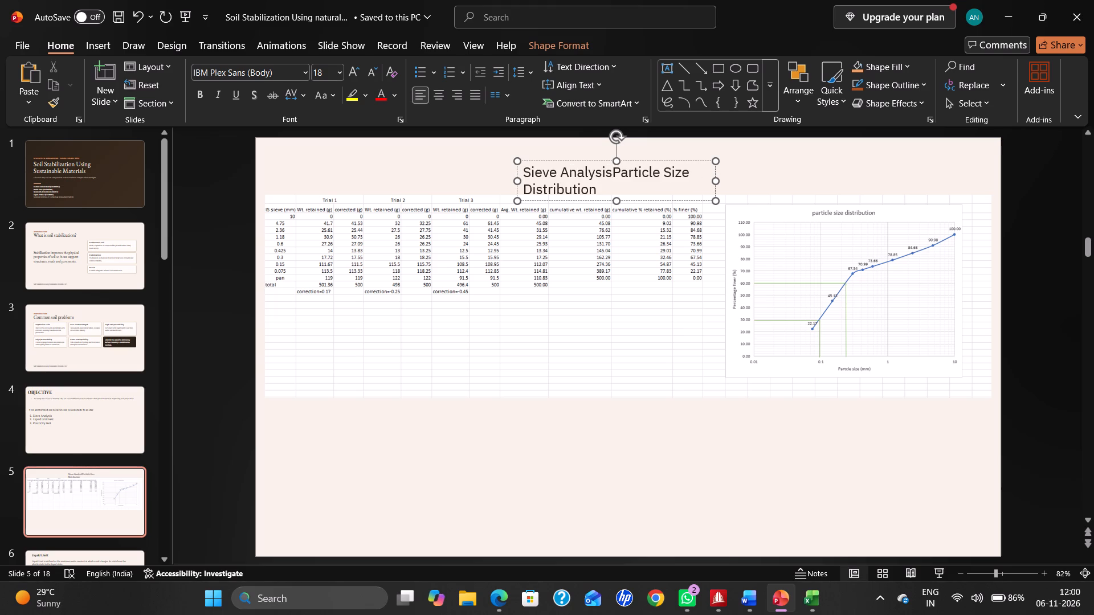
pyautogui.press('space')
pyautogui.write(':')
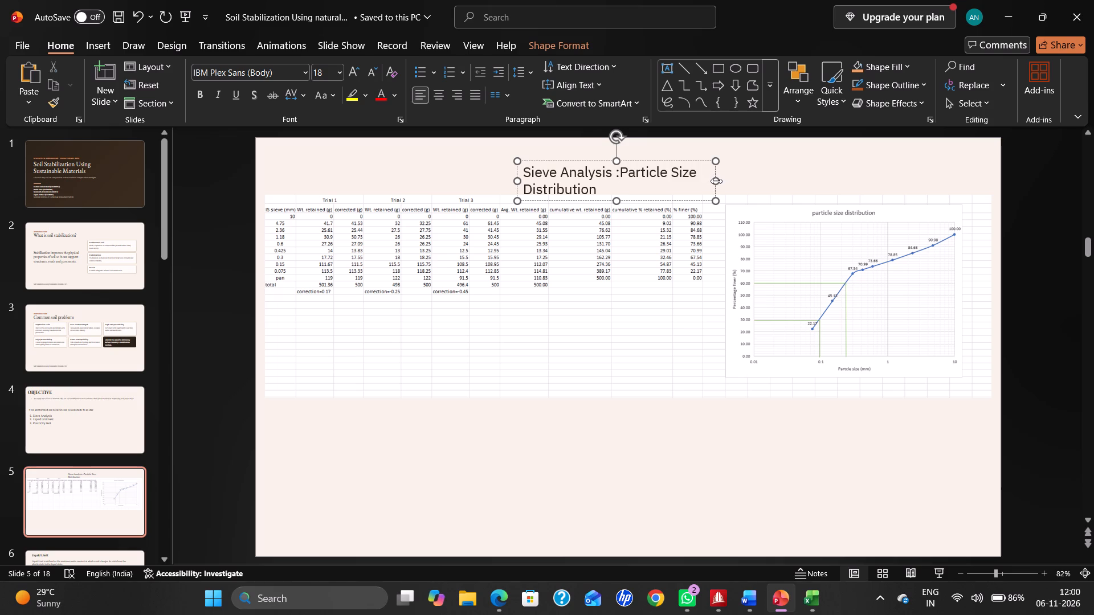
# Widen the slide 5 heading's text box so its text fits on one line, and shift it back toward the slide's centre.
pyautogui.moveTo(716, 181); pyautogui.dragTo(794, 175)
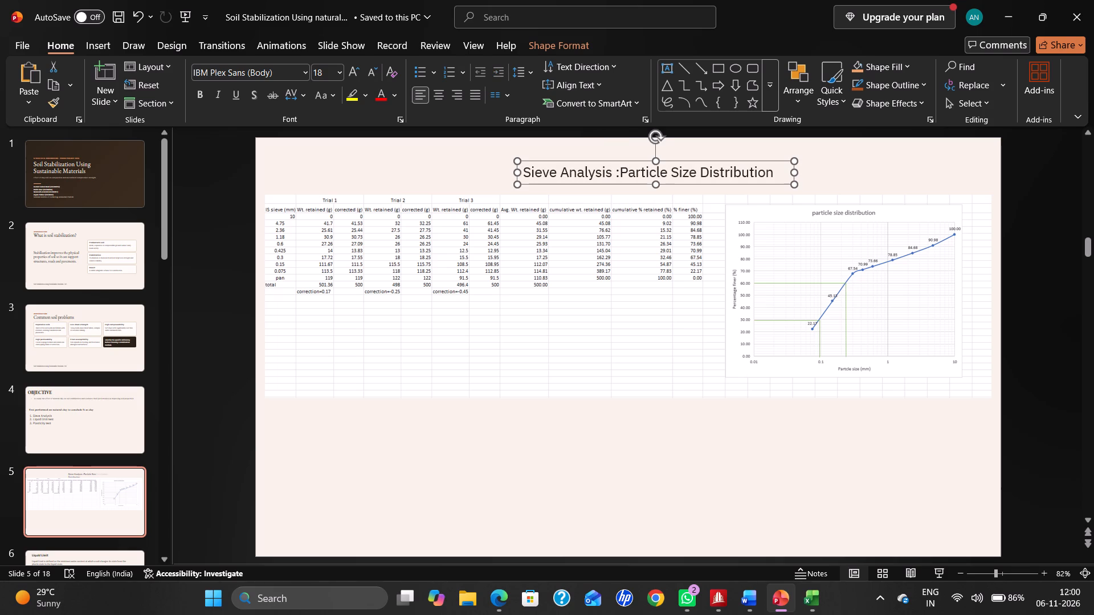
pyautogui.moveTo(694, 184); pyautogui.dragTo(654, 181)
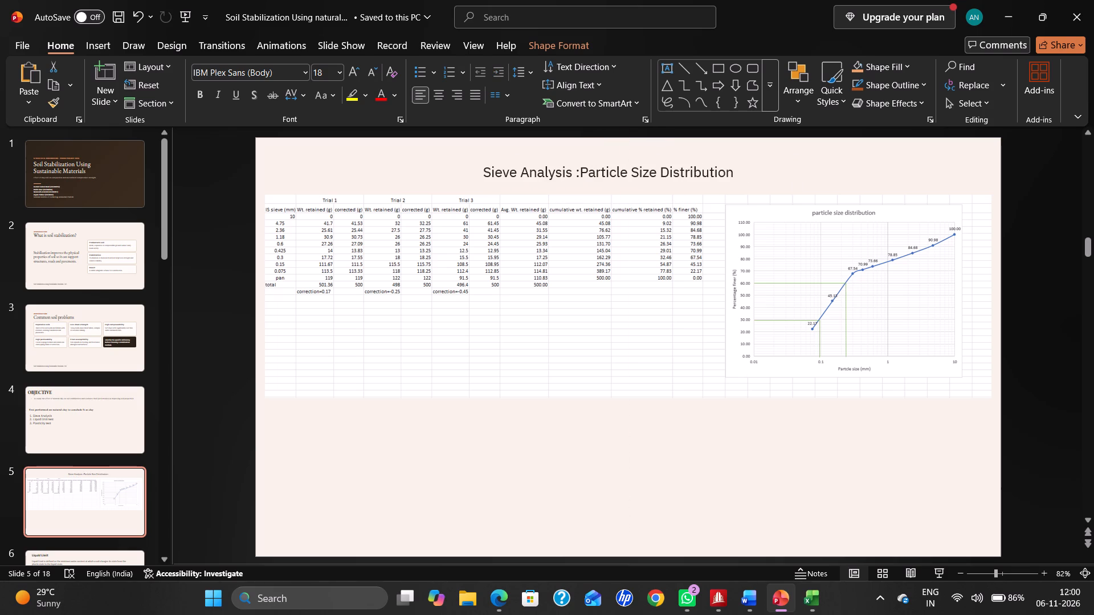
pyautogui.moveTo(654, 181); pyautogui.dragTo(638, 179)
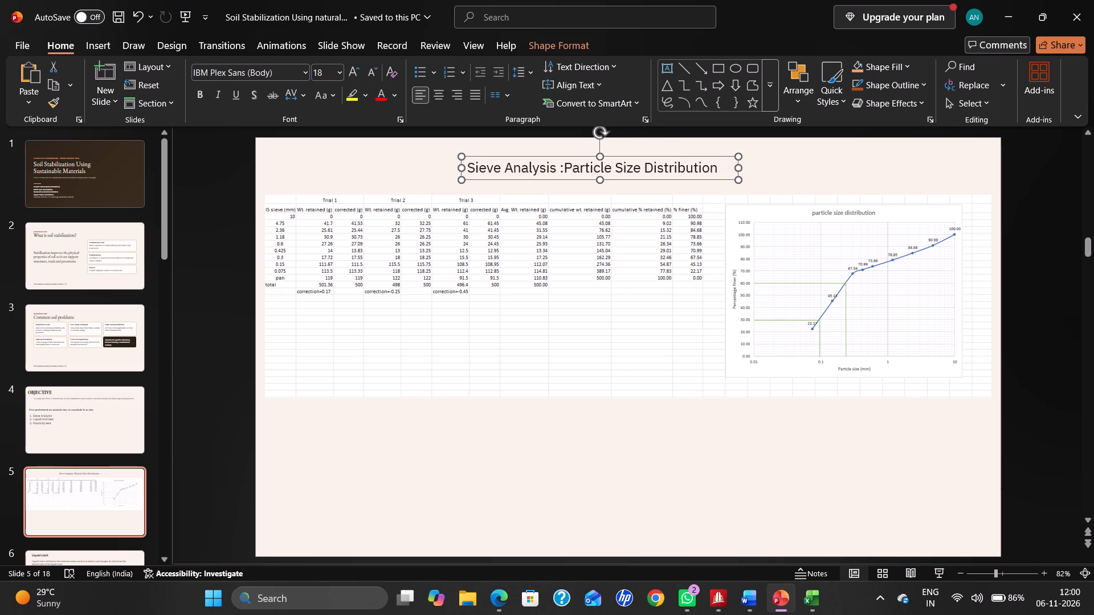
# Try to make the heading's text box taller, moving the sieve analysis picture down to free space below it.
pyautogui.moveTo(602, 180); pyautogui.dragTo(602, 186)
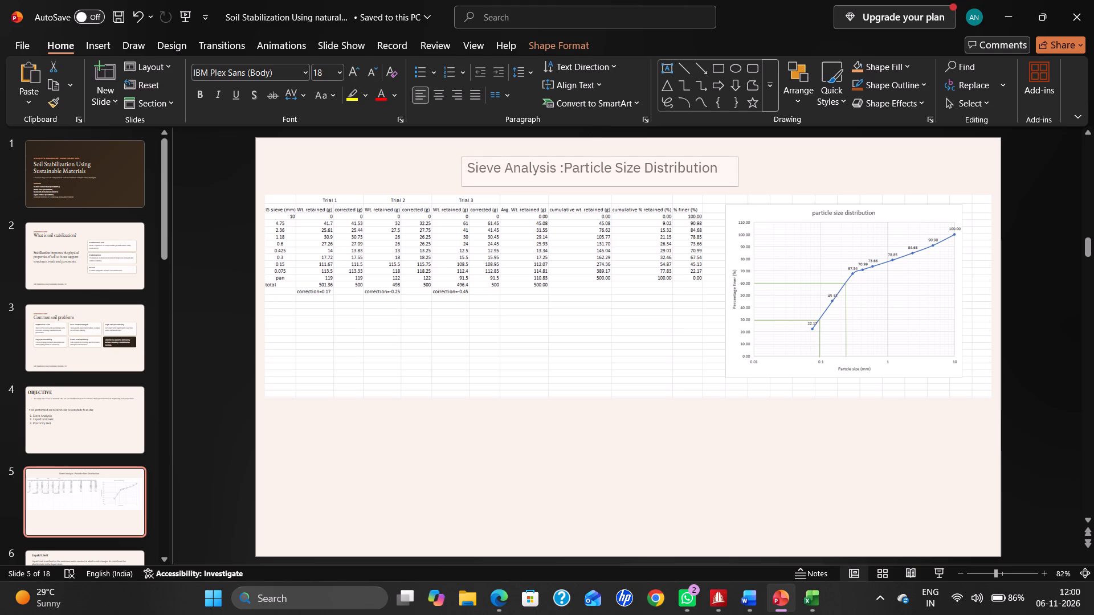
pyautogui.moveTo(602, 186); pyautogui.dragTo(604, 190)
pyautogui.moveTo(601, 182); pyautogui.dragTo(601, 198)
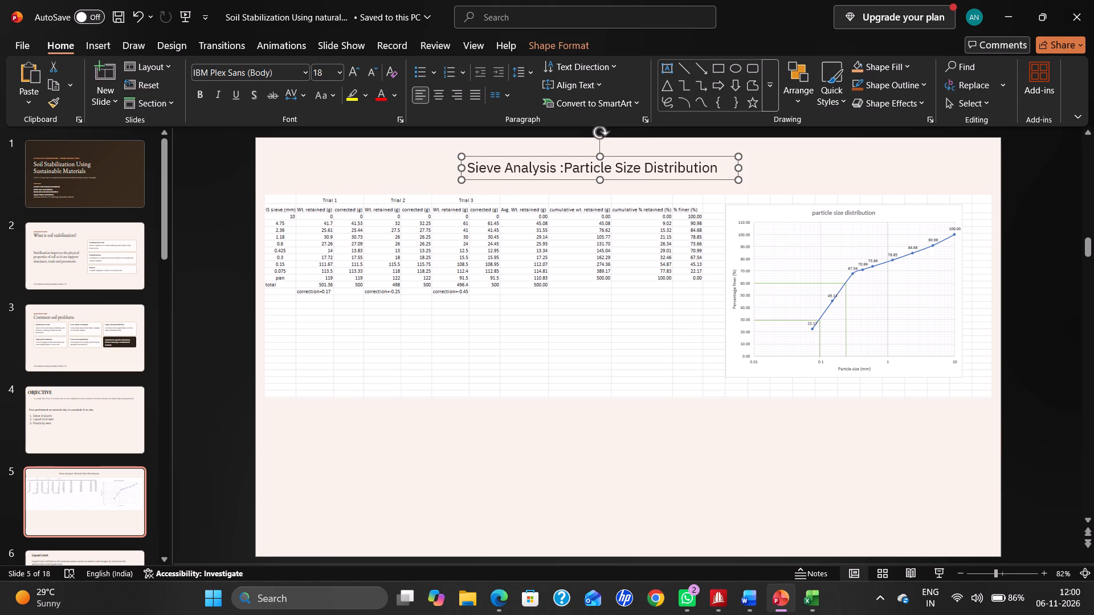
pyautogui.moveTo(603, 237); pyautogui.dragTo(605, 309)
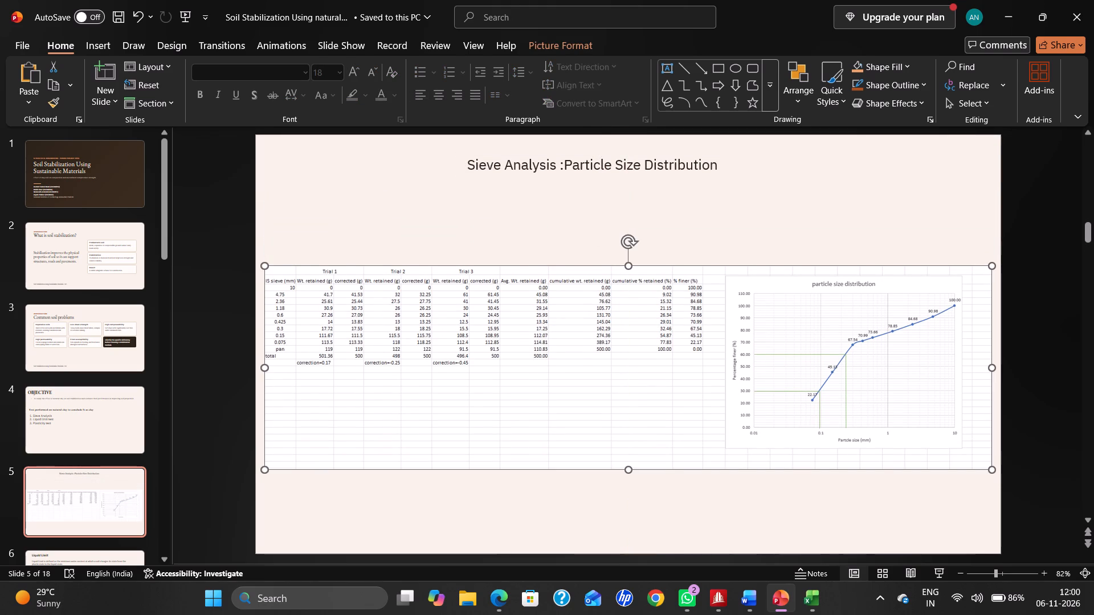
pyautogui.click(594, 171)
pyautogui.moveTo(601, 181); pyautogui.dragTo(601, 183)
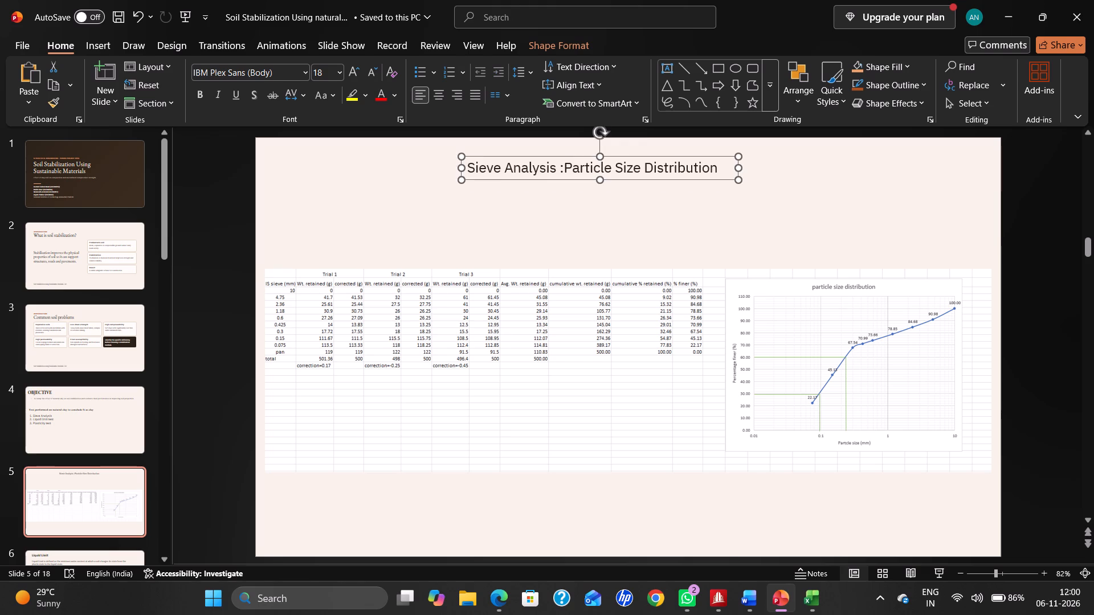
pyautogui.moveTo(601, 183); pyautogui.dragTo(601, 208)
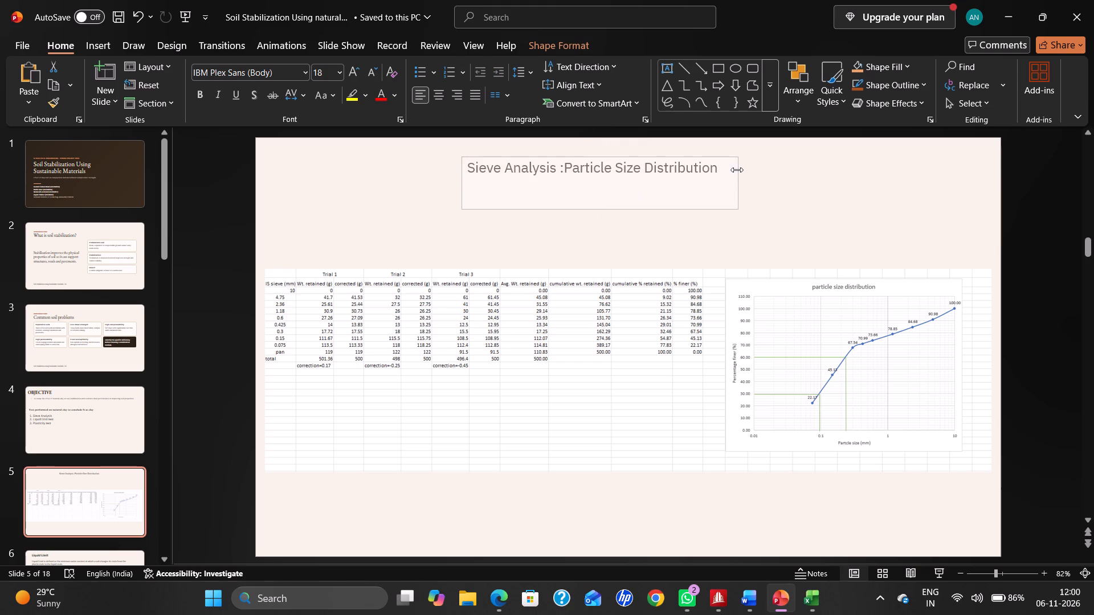
# Widen the heading's text box on both sides and try again to extend its height.
pyautogui.moveTo(738, 167); pyautogui.dragTo(803, 169)
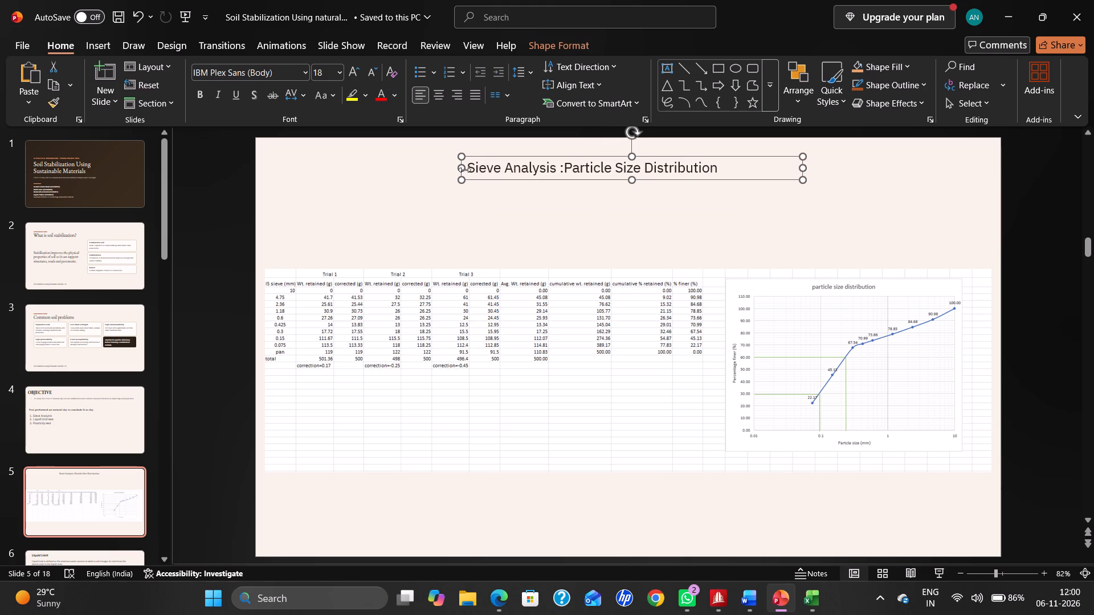
pyautogui.moveTo(464, 170); pyautogui.dragTo(386, 164)
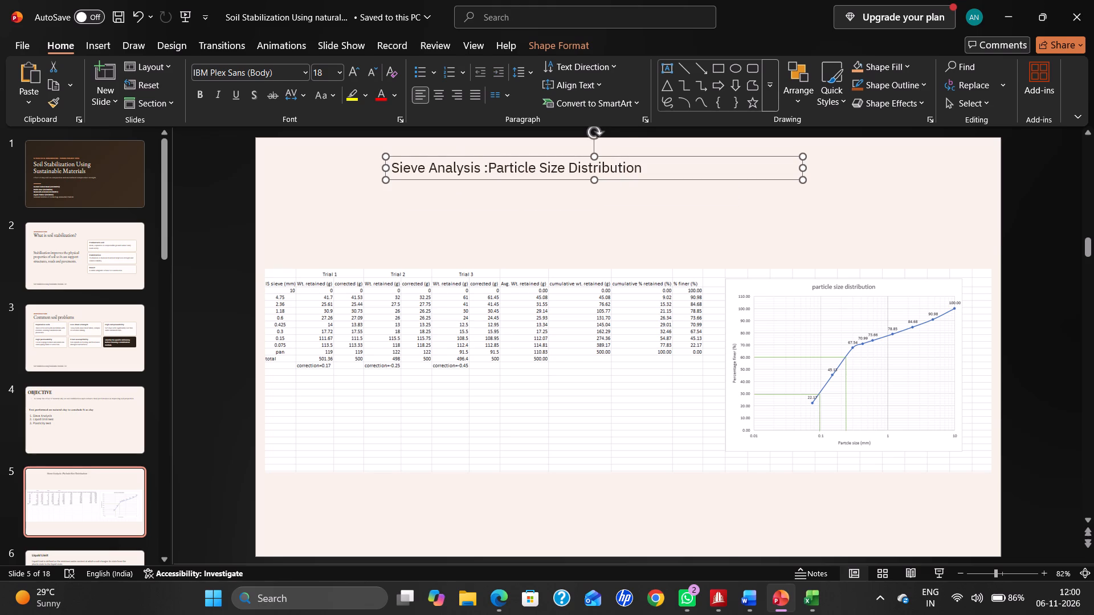
pyautogui.moveTo(594, 181); pyautogui.dragTo(595, 223)
pyautogui.doubleClick(576, 169)
pyautogui.click(621, 237)
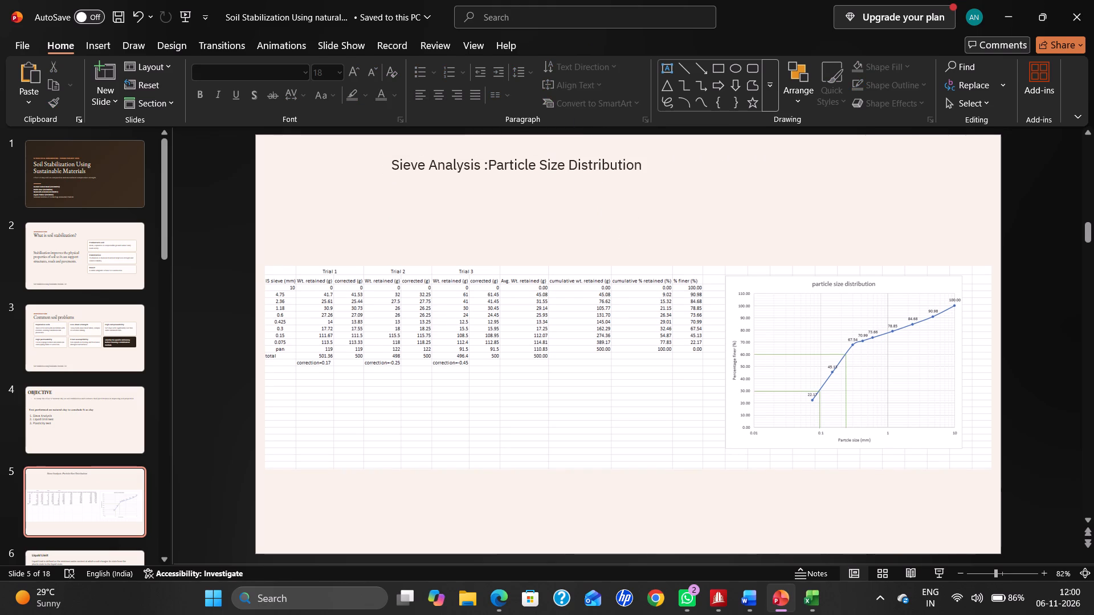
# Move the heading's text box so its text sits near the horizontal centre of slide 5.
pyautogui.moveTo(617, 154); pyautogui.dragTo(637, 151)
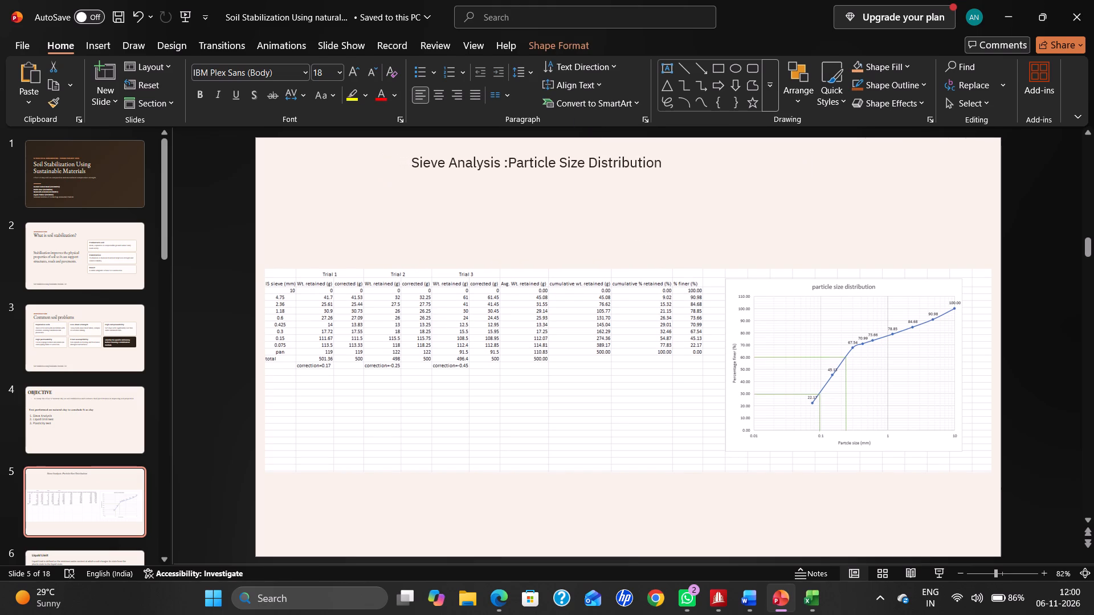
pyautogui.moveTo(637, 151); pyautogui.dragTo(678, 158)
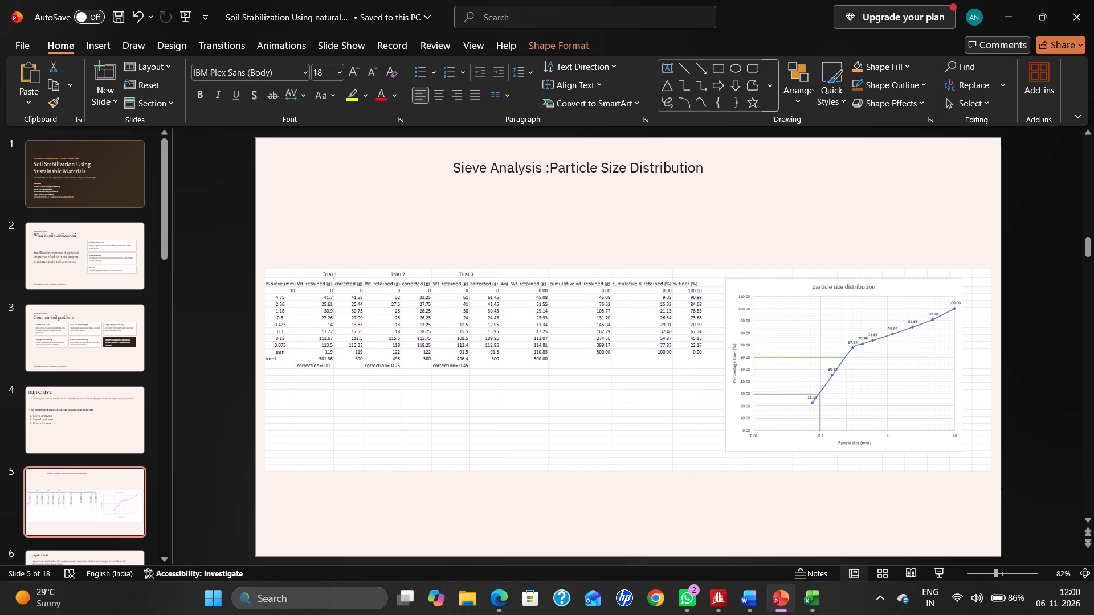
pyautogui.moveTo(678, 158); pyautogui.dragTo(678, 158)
# Move the sieve analysis picture up on slide 5, closer to the heading and centred across the slide.
pyautogui.moveTo(594, 420); pyautogui.dragTo(607, 395)
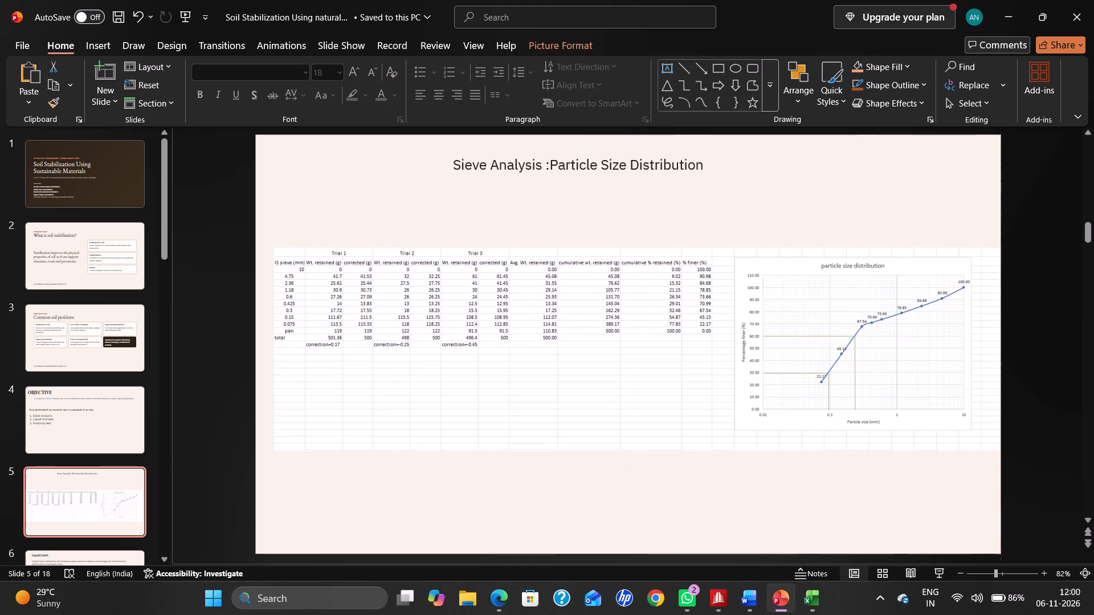
pyautogui.moveTo(607, 395); pyautogui.dragTo(590, 363)
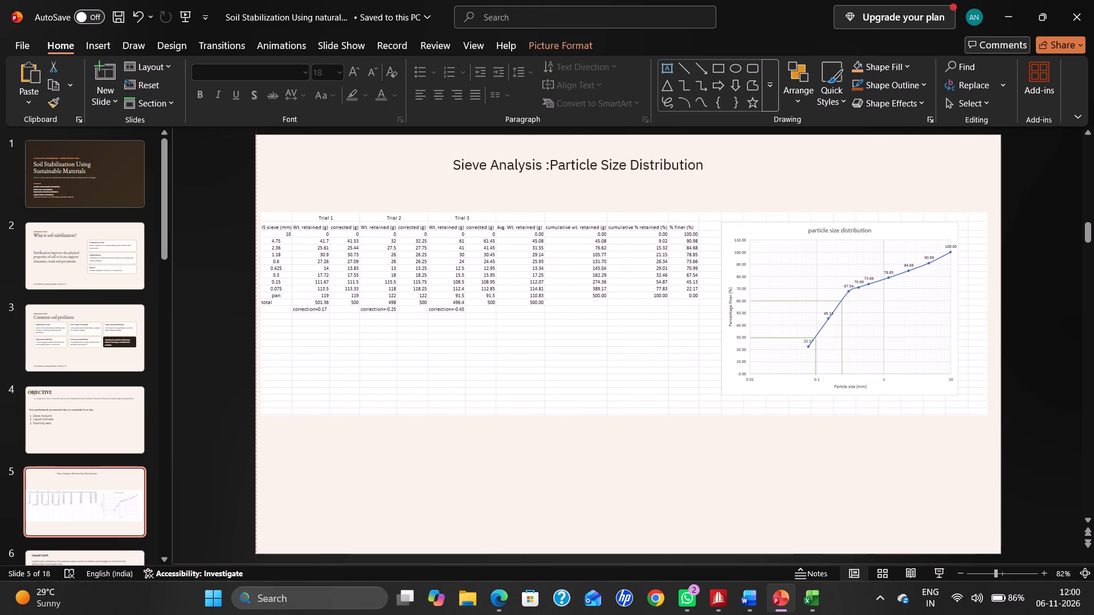
pyautogui.moveTo(590, 363); pyautogui.dragTo(591, 363)
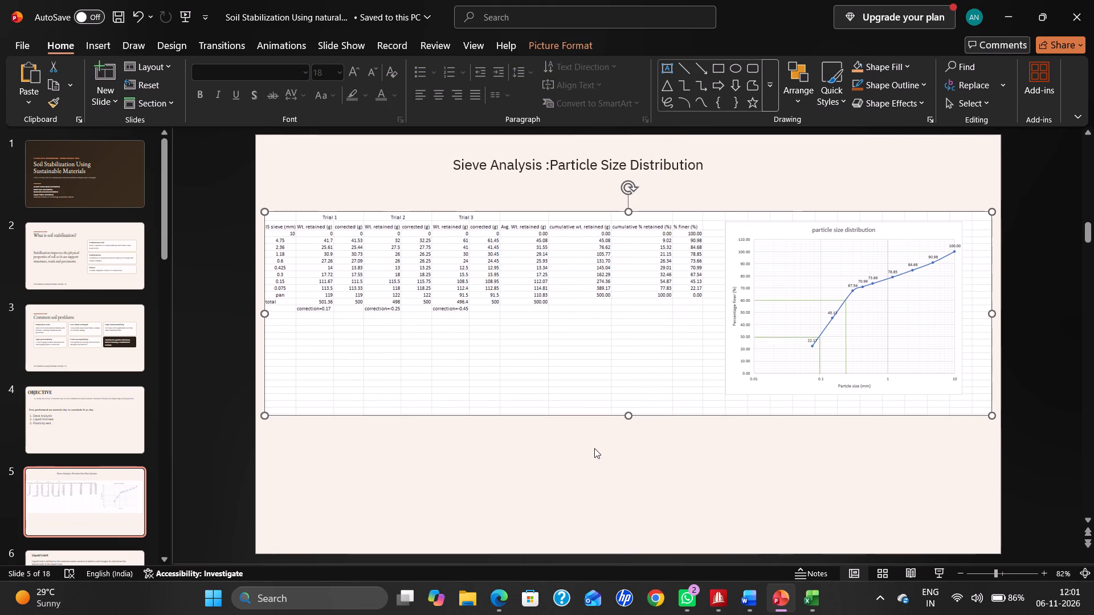
pyautogui.click(594, 448)
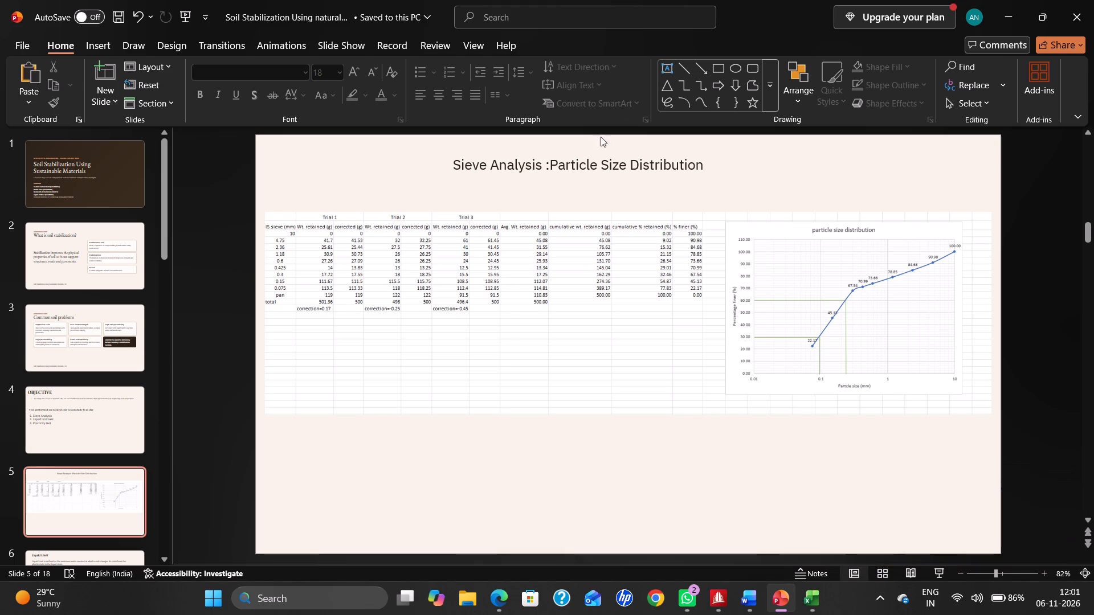
# Move the "Sieve Analysis :Particle Size Distribution" heading to the left edge of slide 5, above the table.
pyautogui.moveTo(583, 155); pyautogui.dragTo(448, 161)
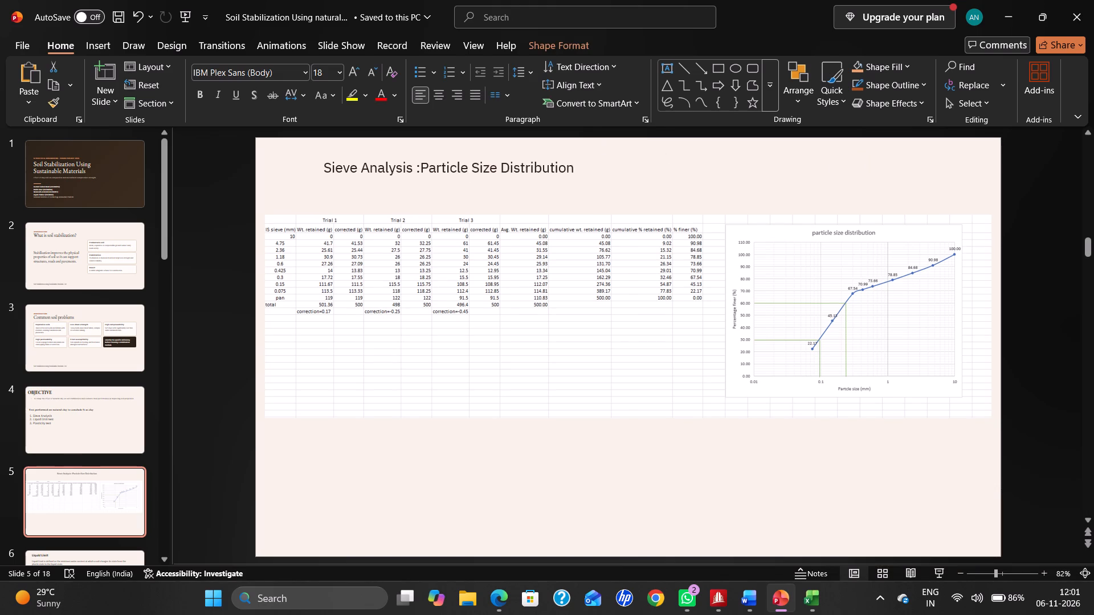
pyautogui.moveTo(448, 161); pyautogui.dragTo(395, 157)
pyautogui.click(530, 489)
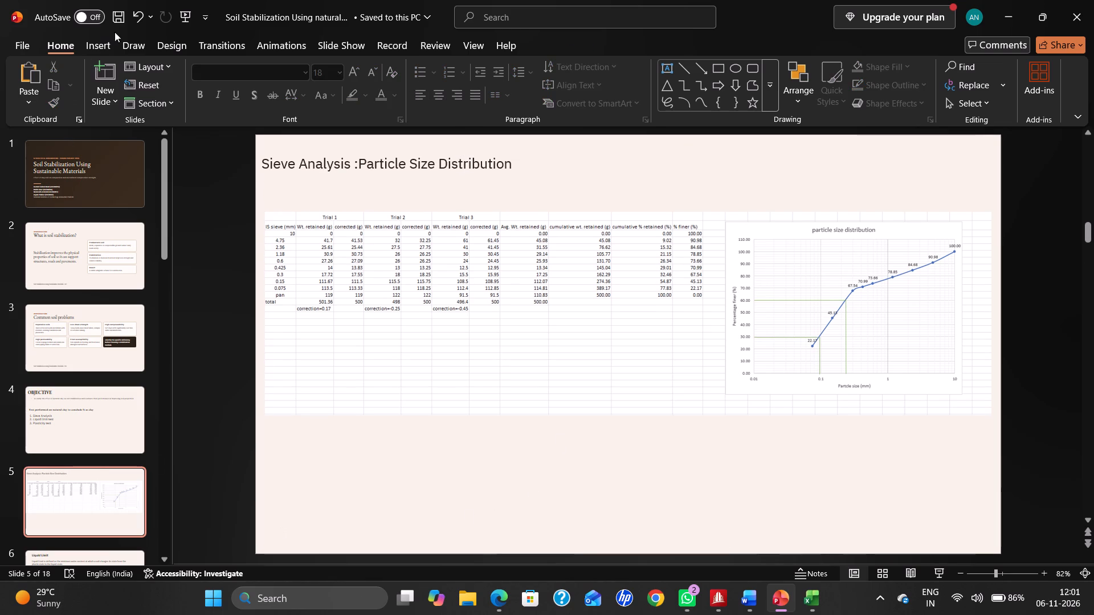
# Add a new slide after slide 5 and title it "Liquid limit, Plastic limit and Specific gravity of Soil".
pyautogui.click(105, 79)
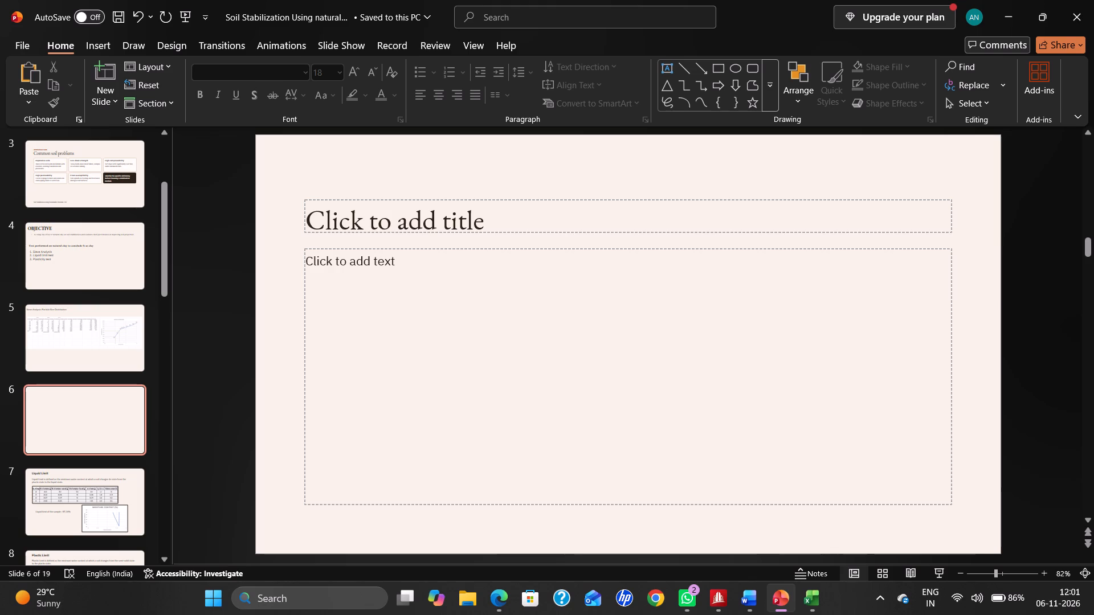
pyautogui.click(512, 220)
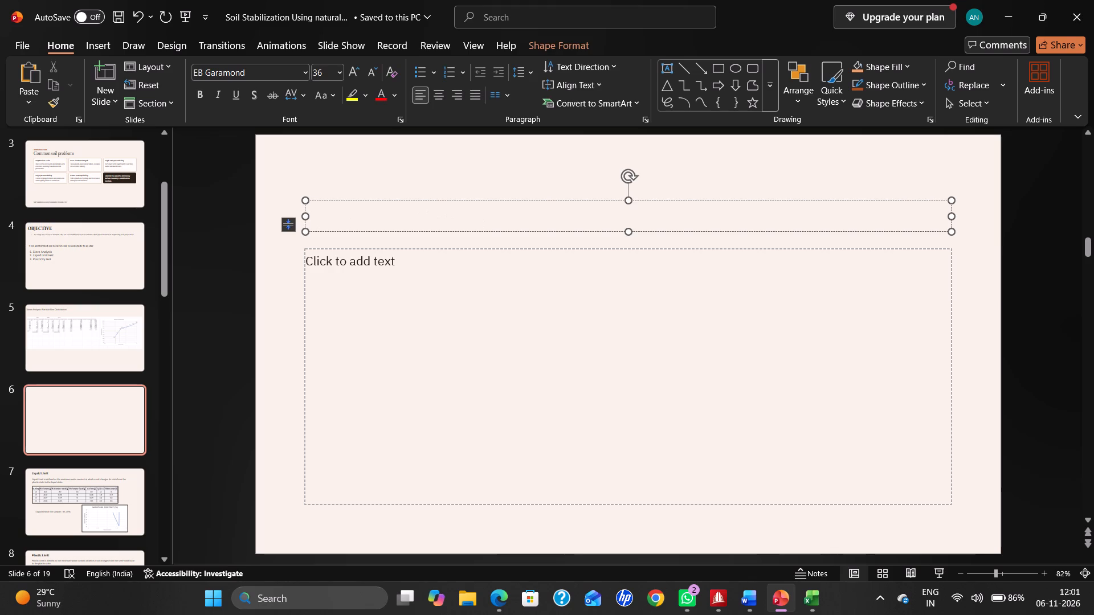
pyautogui.write('Li')
pyautogui.write('quid Li')
pyautogui.press('BackSpace')
pyautogui.press('BackSpace')
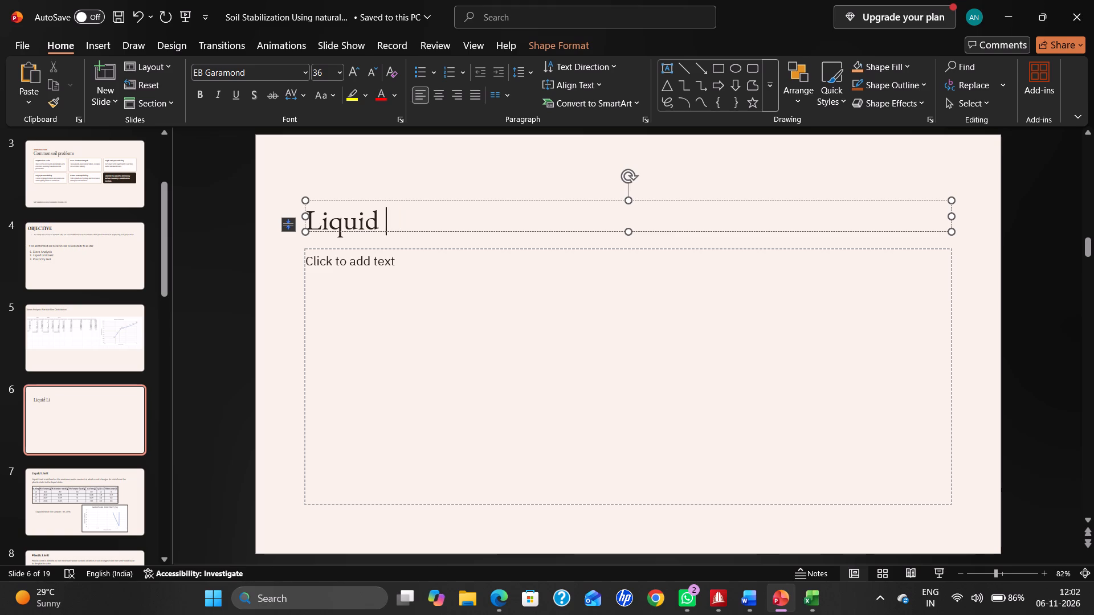
pyautogui.press('BackSpace')
pyautogui.press('space')
pyautogui.write('limit, Plastic limit')
pyautogui.press('space')
pyautogui.write('and')
pyautogui.press('space')
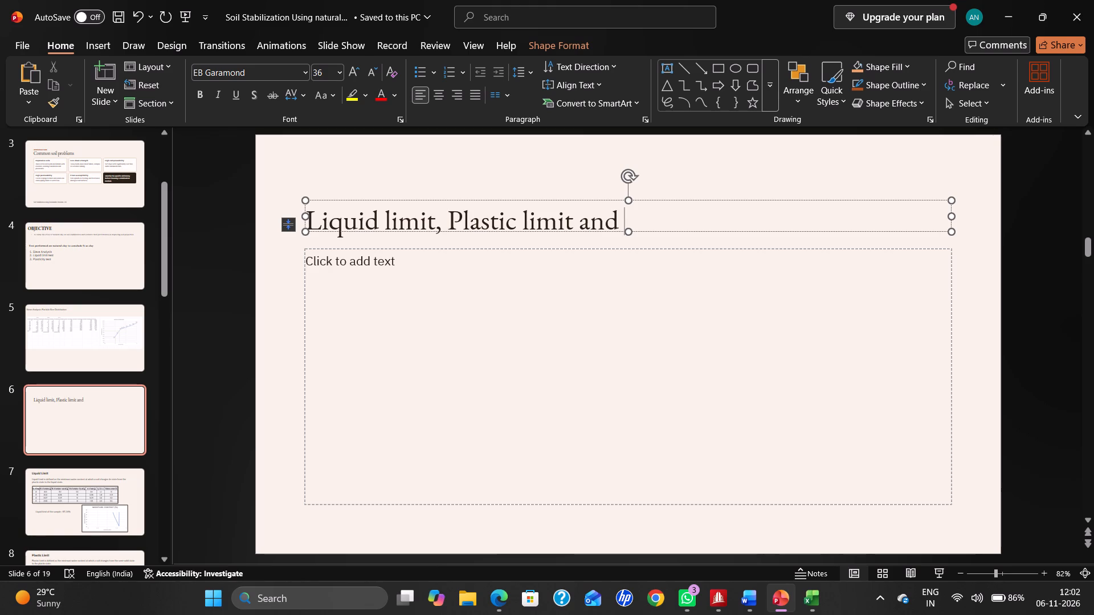
pyautogui.write('Specific ge')
pyautogui.press('BackSpace')
pyautogui.write('ravity')
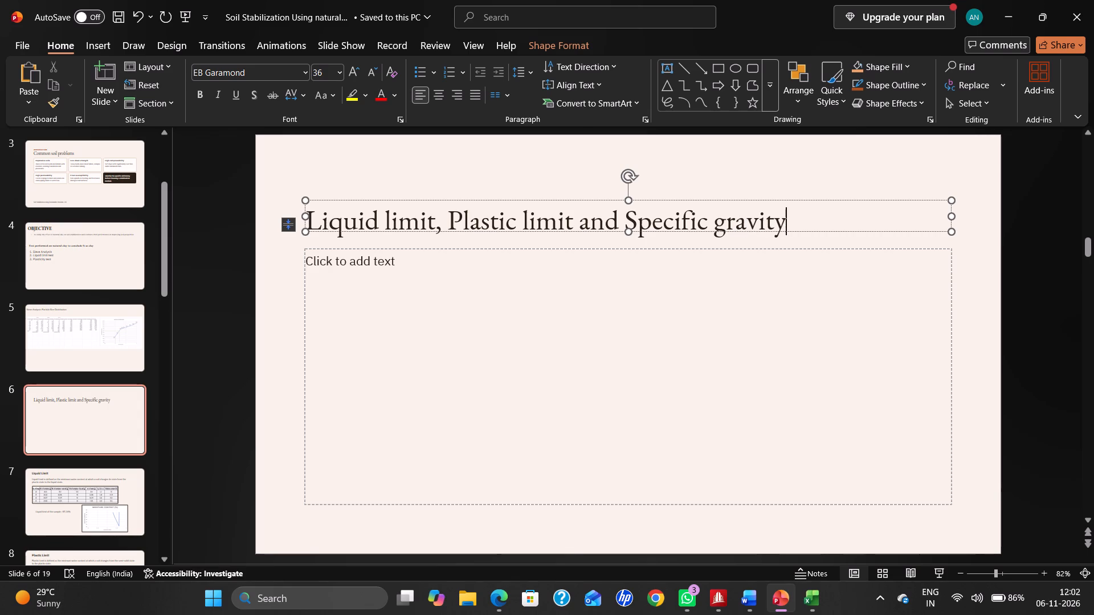
pyautogui.press('space')
pyautogui.write('of')
pyautogui.press('space')
pyautogui.write('Soil')
pyautogui.click(566, 269)
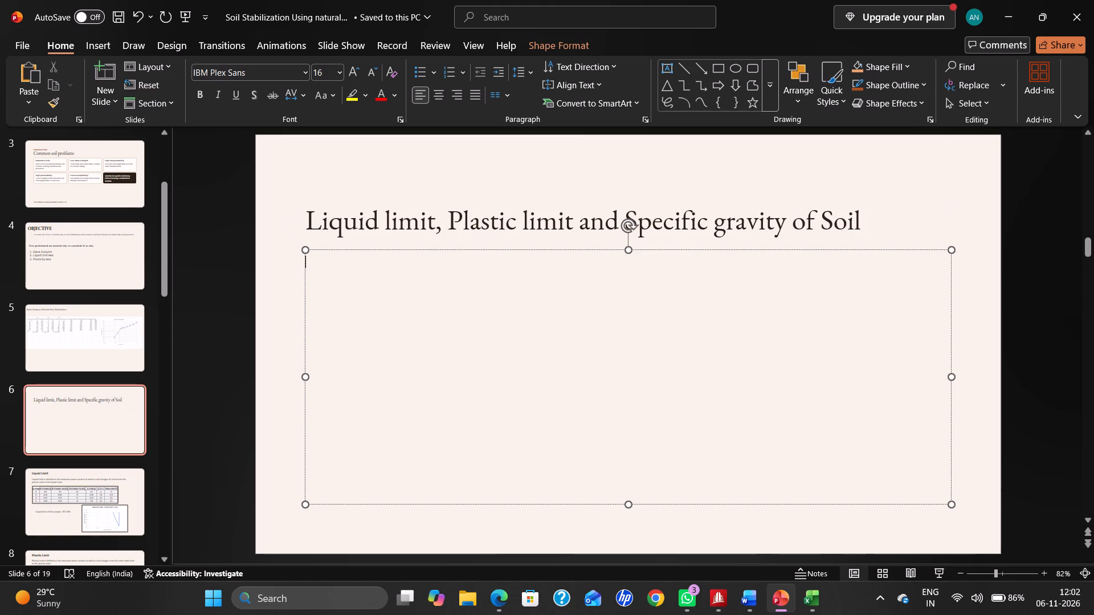
pyautogui.click(795, 233)
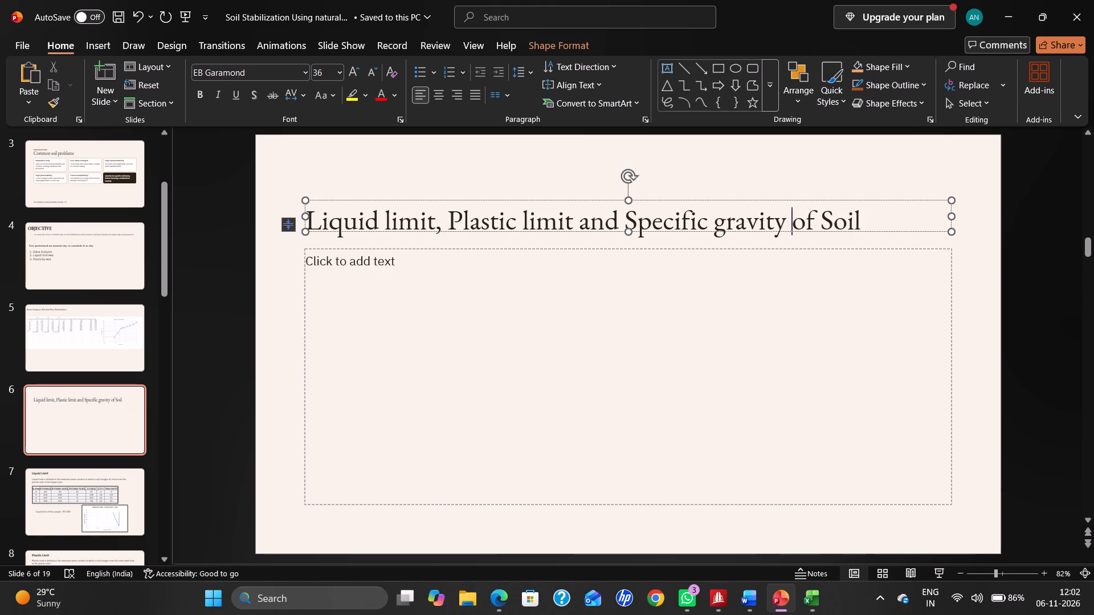
# Insert the word "Natural" before "Soil" in the title of slide 6.
pyautogui.click(822, 225)
pyautogui.press('space')
pyautogui.press('BackSpace')
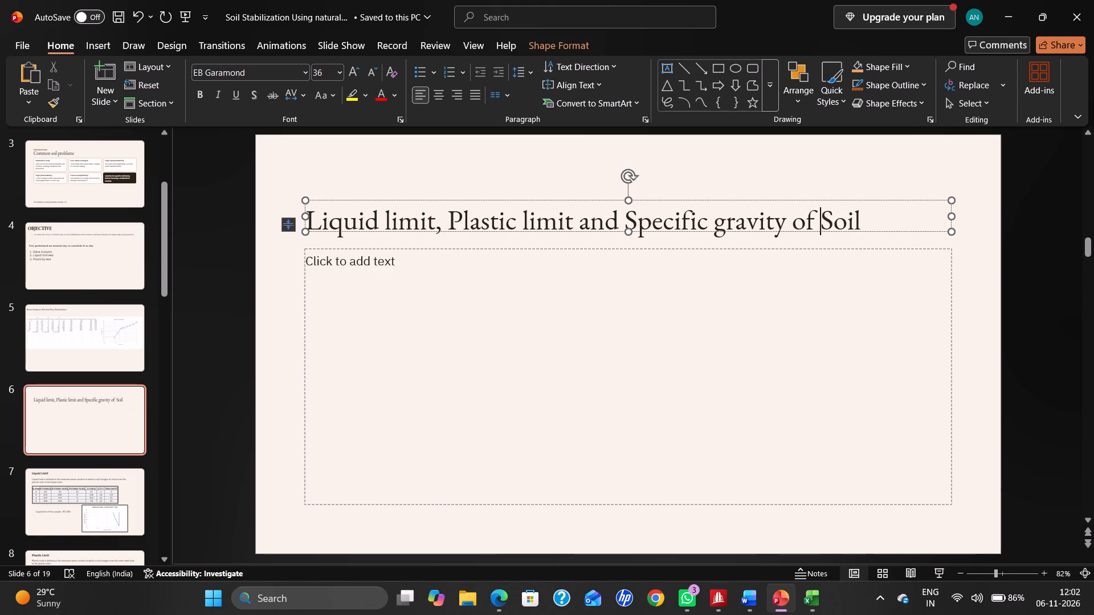
pyautogui.press('BackSpace')
pyautogui.press('space')
pyautogui.write('Natural')
pyautogui.press('space')
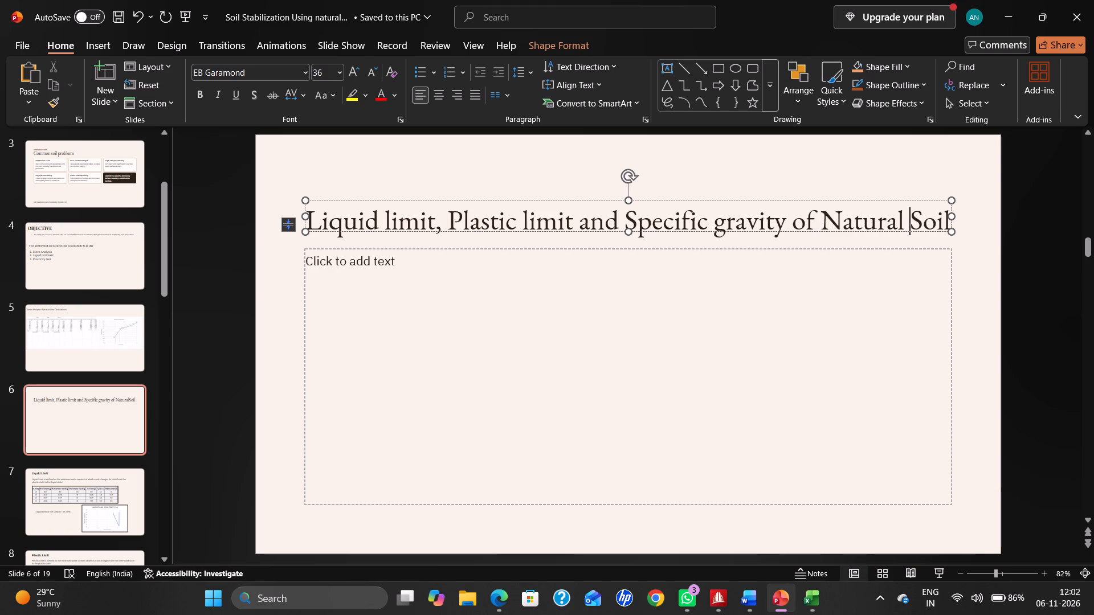
# Insert a two-column, four-row table on slide 6 and place it directly under the title, near the body area's left edge.
pyautogui.click(636, 321)
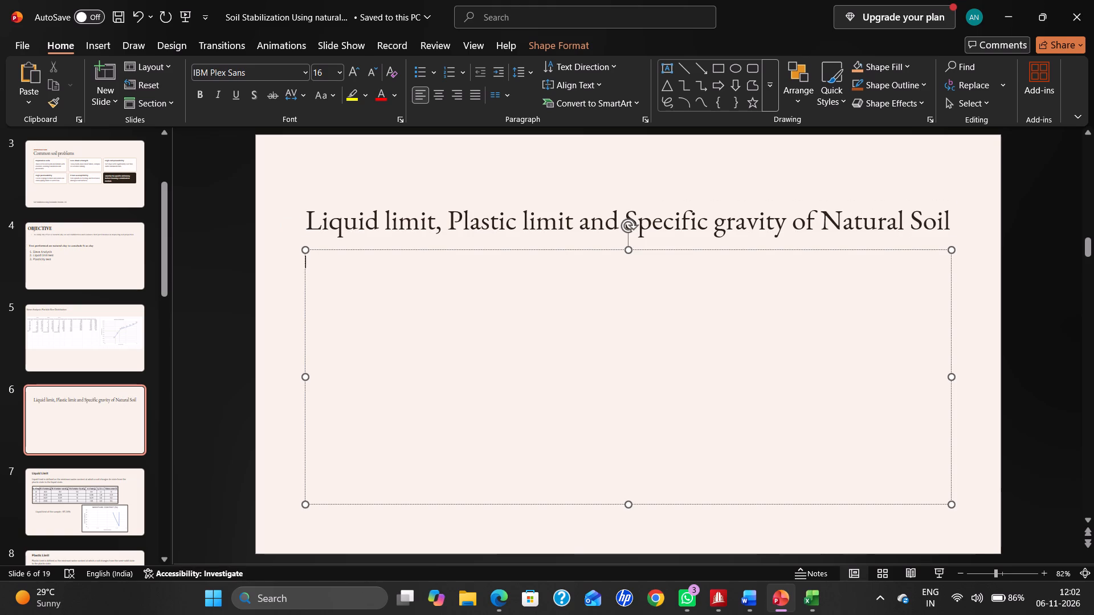
pyautogui.click(414, 278)
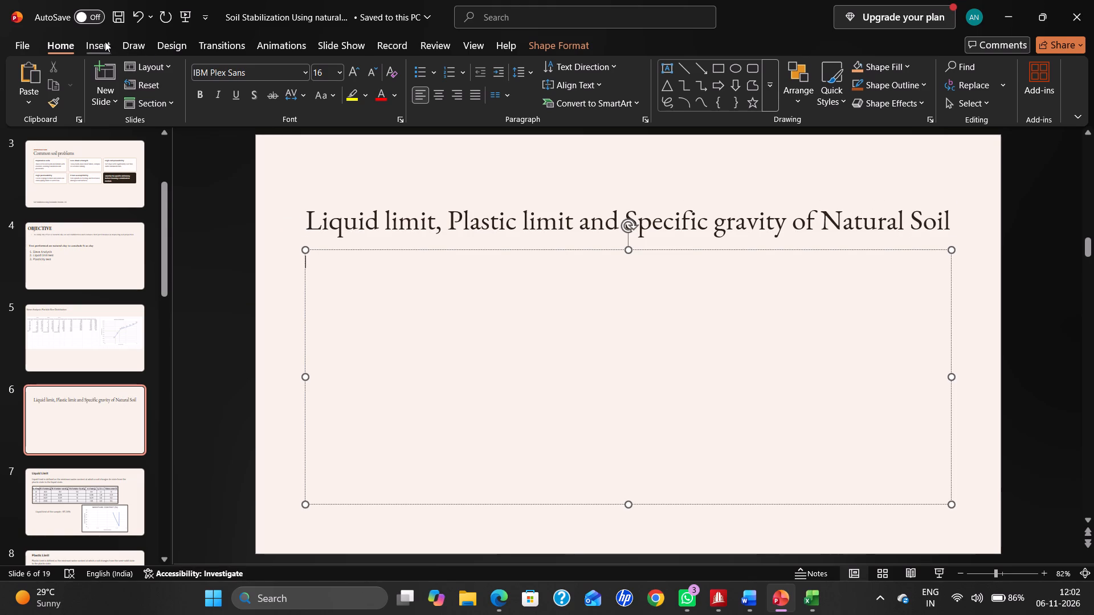
pyautogui.click(104, 42)
pyautogui.click(68, 79)
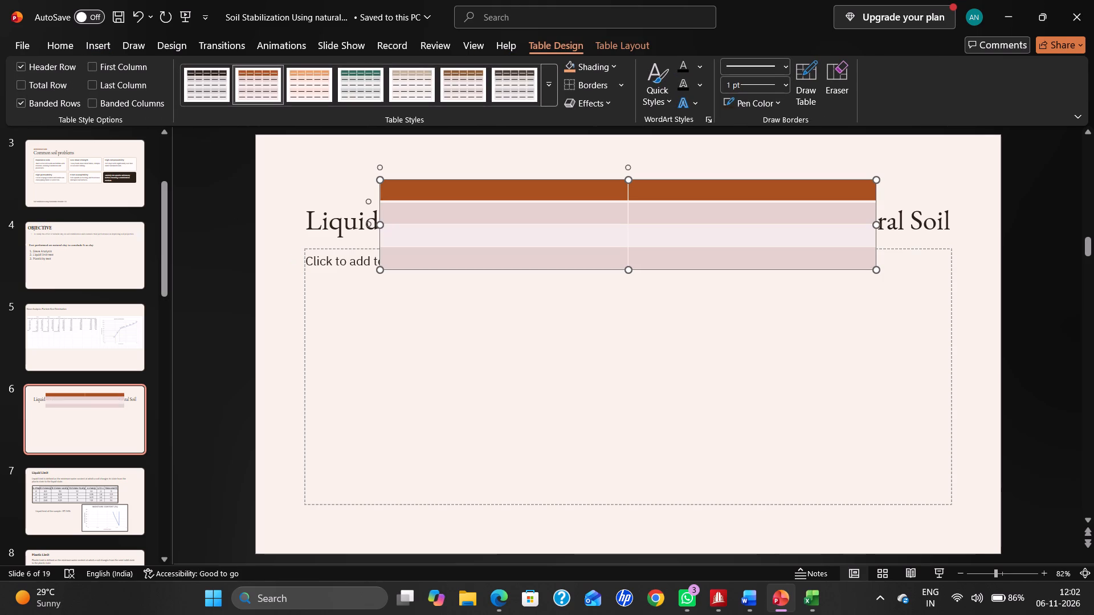
pyautogui.moveTo(617, 182); pyautogui.dragTo(579, 256)
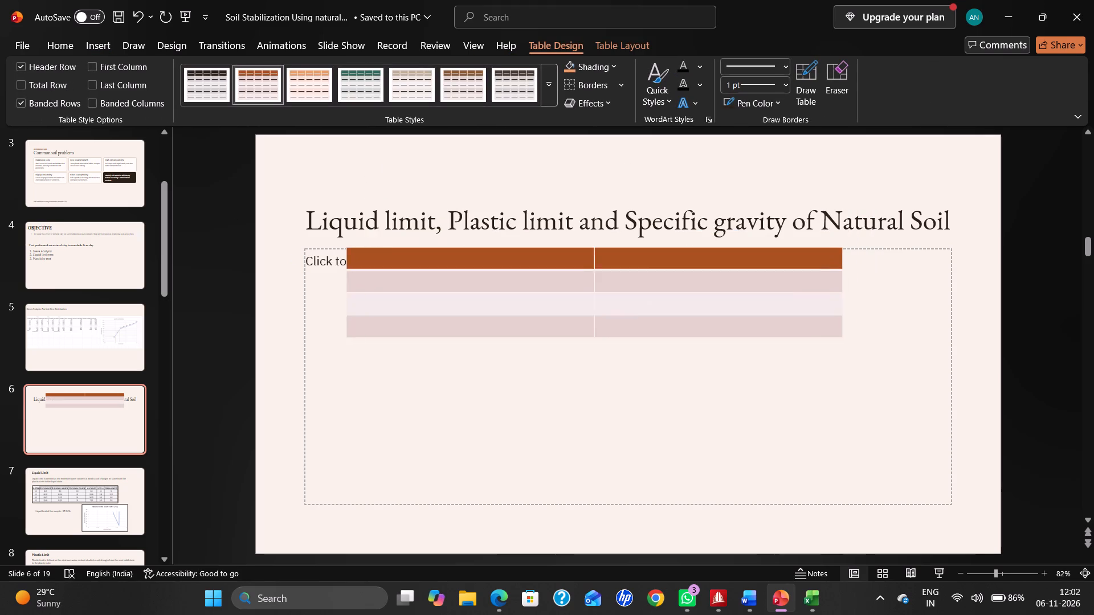
pyautogui.moveTo(579, 256); pyautogui.dragTo(549, 260)
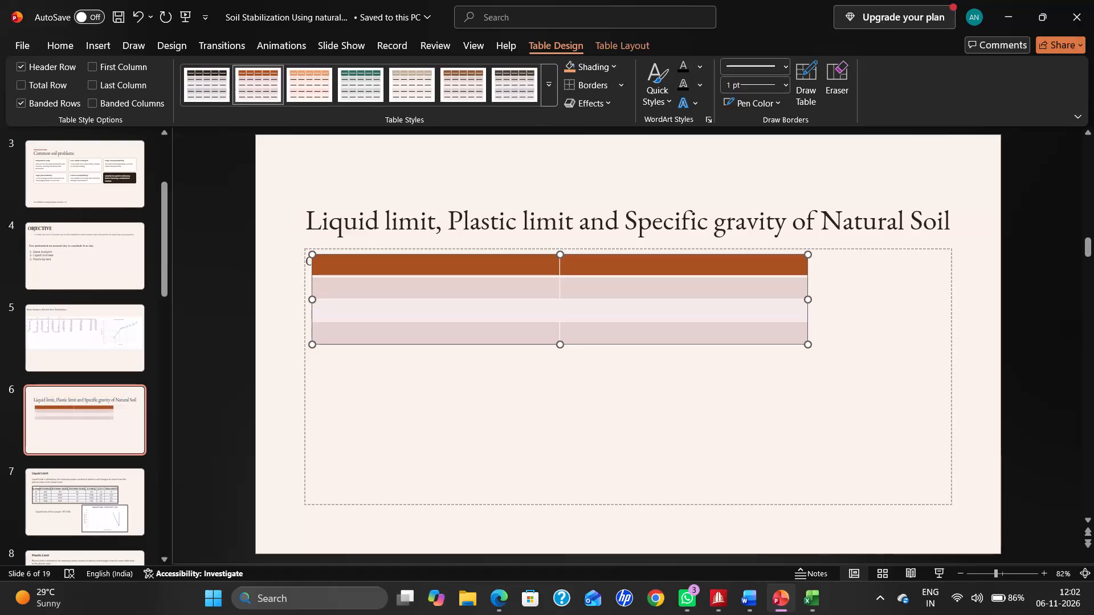
pyautogui.click(587, 194)
# Tilt the empty text placeholder on slide 6 counterclockwise and shrink it to a narrow strip in the slide's lower right area.
pyautogui.click(458, 421)
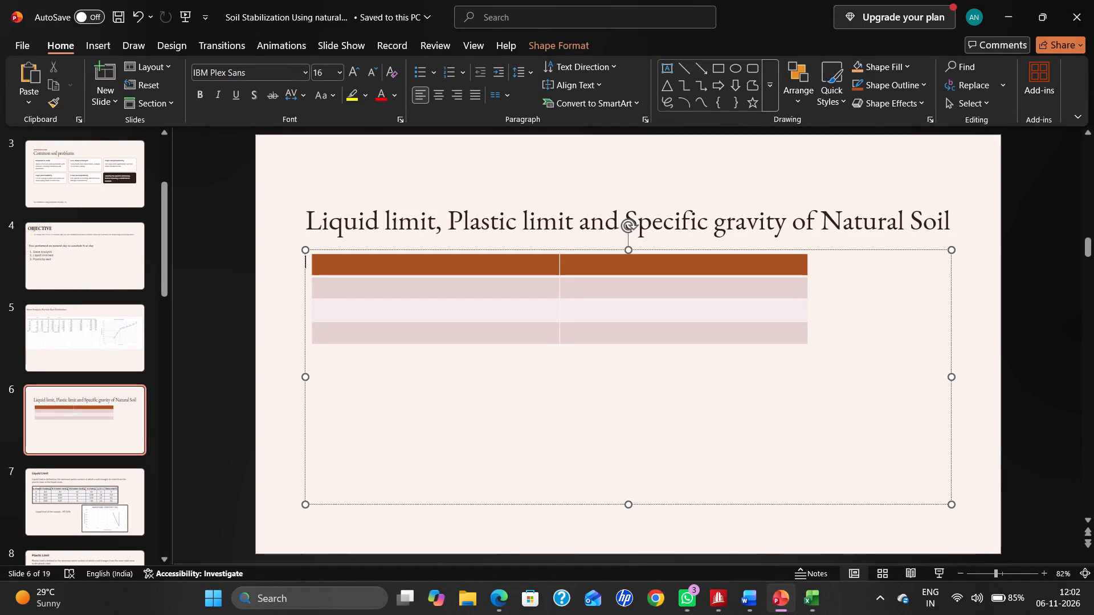
pyautogui.rightClick(856, 337)
pyautogui.click(824, 417)
pyautogui.moveTo(626, 225); pyautogui.dragTo(629, 243)
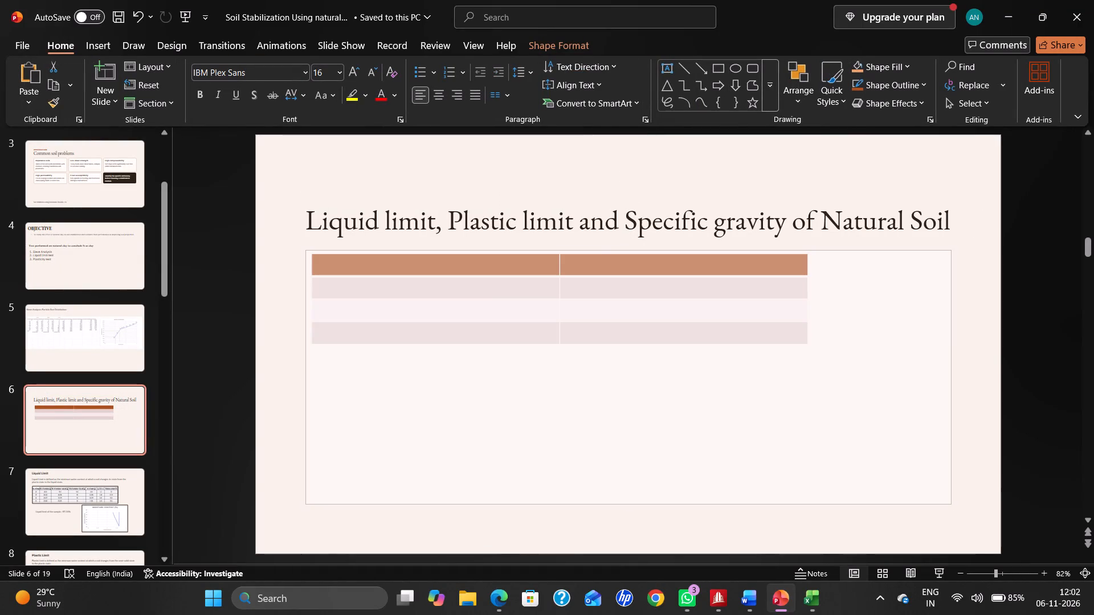
pyautogui.moveTo(629, 243); pyautogui.dragTo(619, 359)
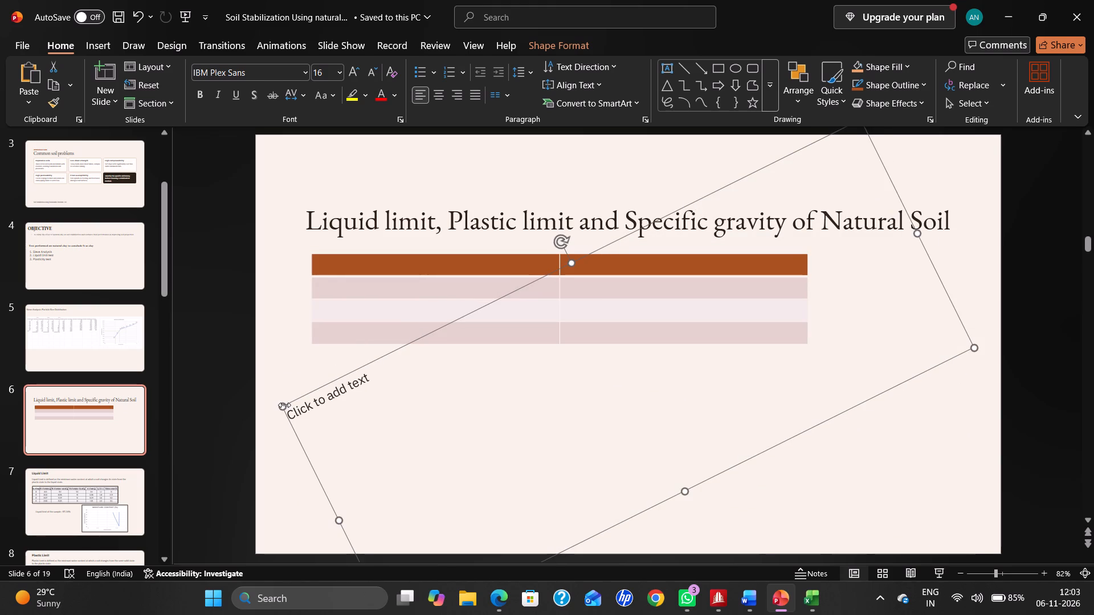
pyautogui.moveTo(284, 406); pyautogui.dragTo(638, 477)
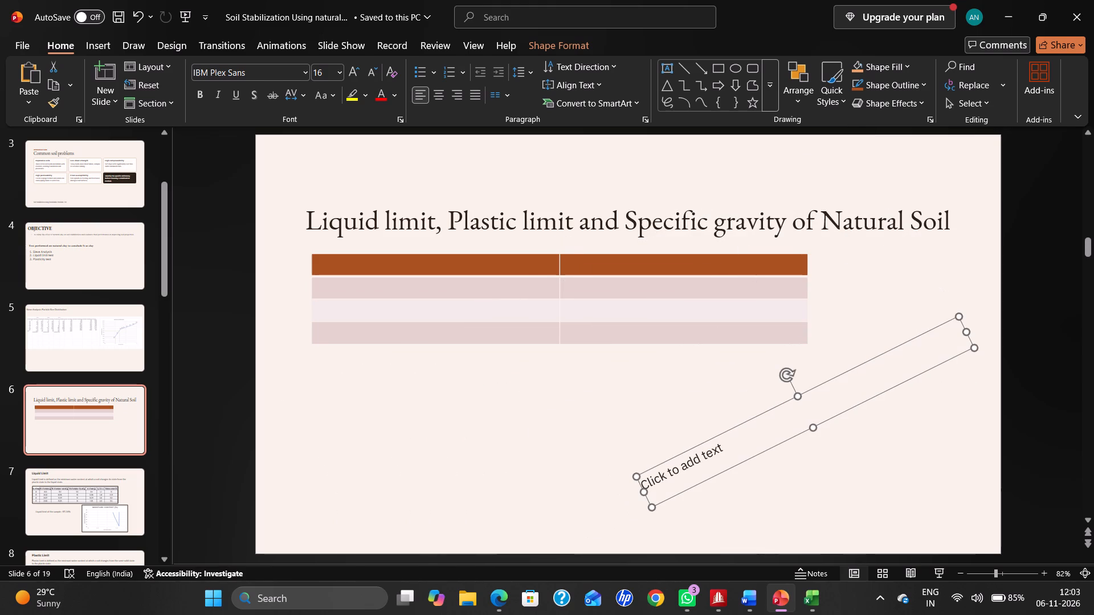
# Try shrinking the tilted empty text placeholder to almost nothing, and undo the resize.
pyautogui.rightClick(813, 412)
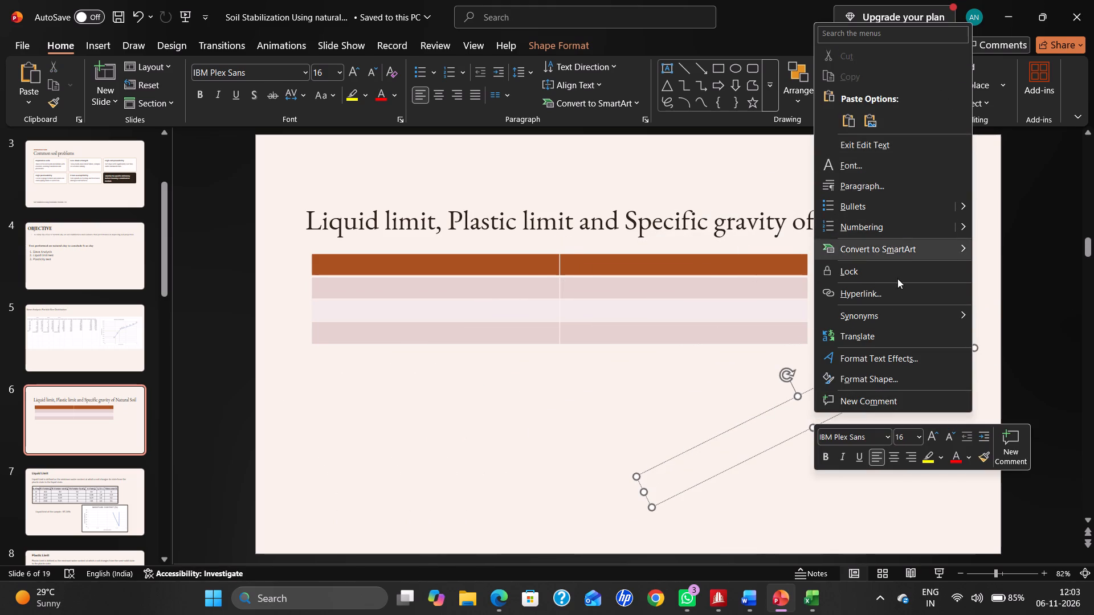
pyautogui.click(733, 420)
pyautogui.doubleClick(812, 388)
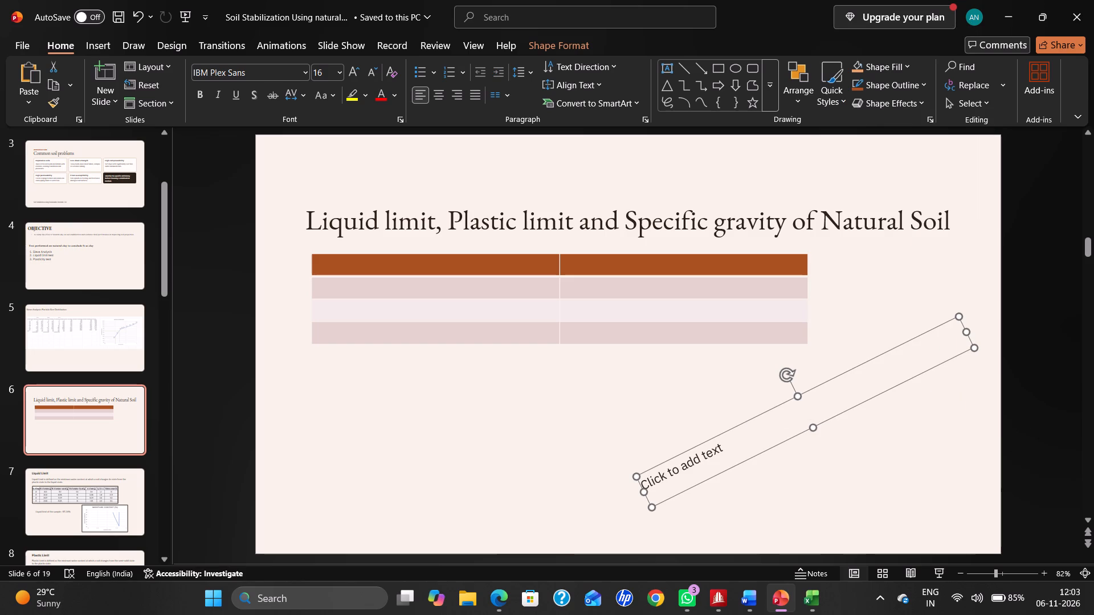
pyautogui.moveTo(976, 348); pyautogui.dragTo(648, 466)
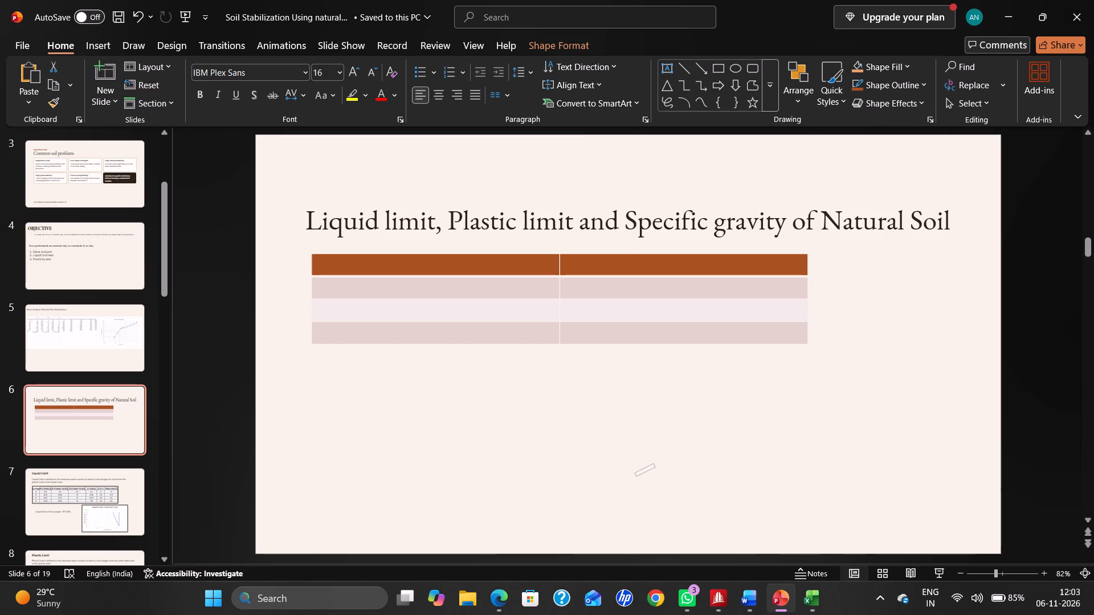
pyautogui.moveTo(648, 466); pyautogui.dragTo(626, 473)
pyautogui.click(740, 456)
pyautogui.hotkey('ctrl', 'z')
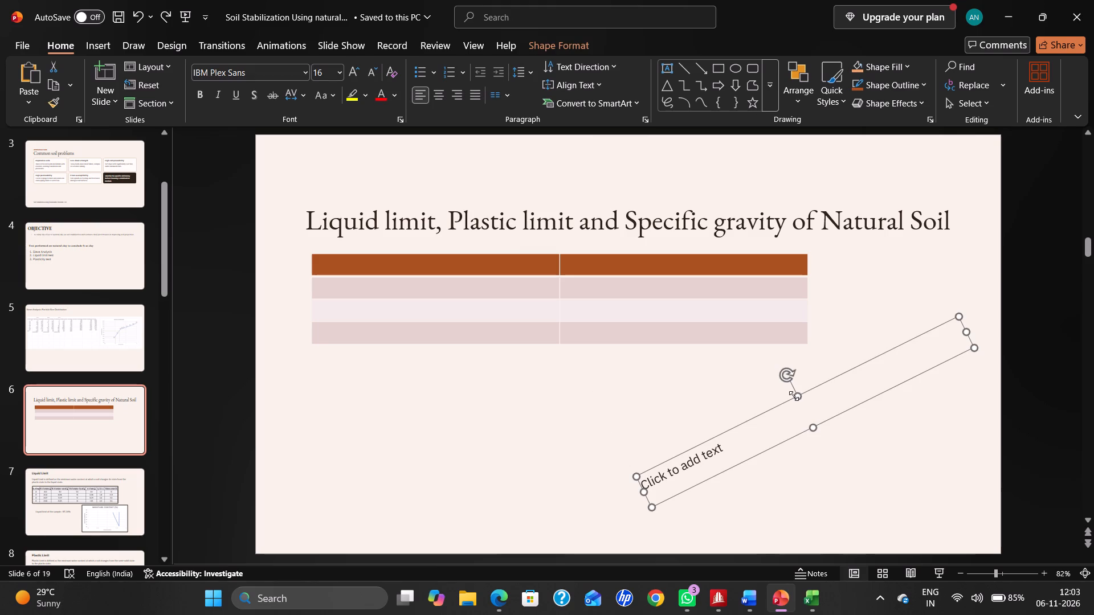
# Adjust the empty placeholder's tilt slightly and move it a little to the right, clear of the table.
pyautogui.moveTo(789, 376); pyautogui.dragTo(628, 303)
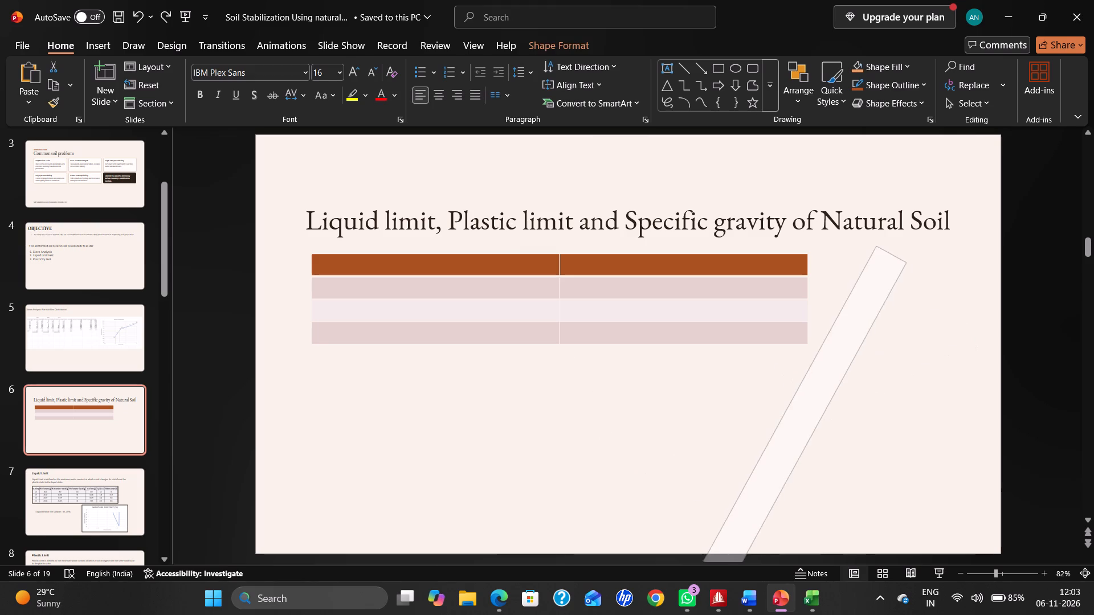
pyautogui.moveTo(628, 303); pyautogui.dragTo(781, 355)
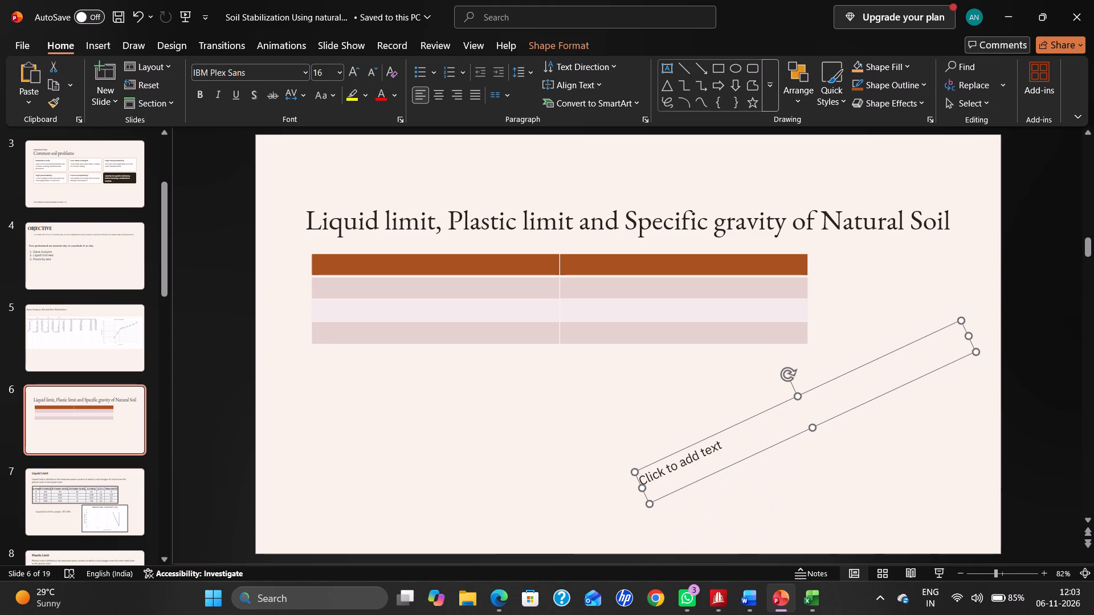
pyautogui.moveTo(822, 383); pyautogui.dragTo(742, 309)
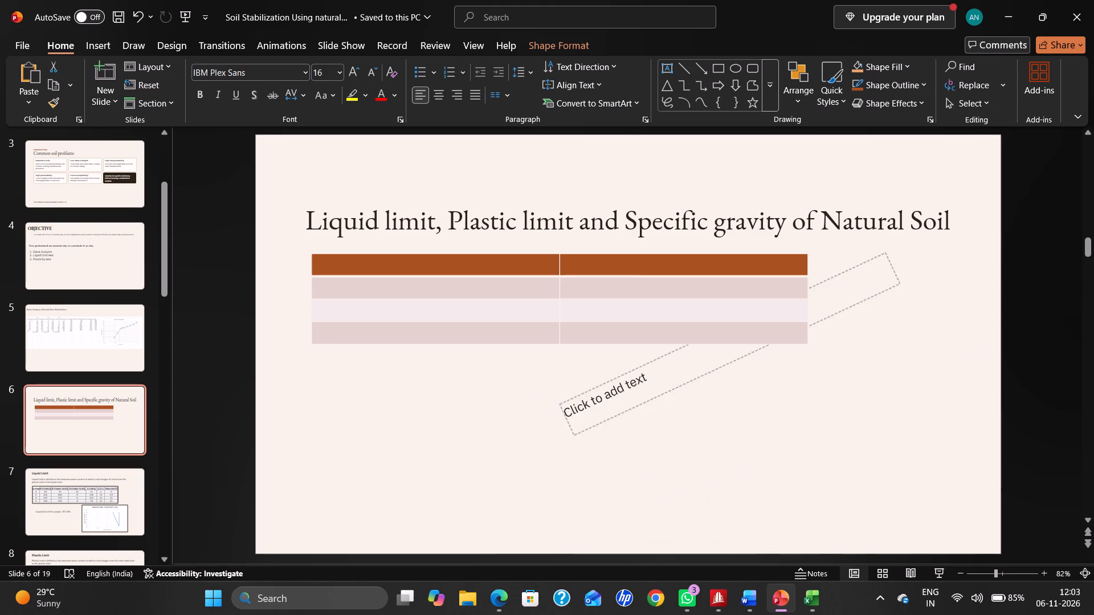
pyautogui.moveTo(742, 309); pyautogui.dragTo(850, 422)
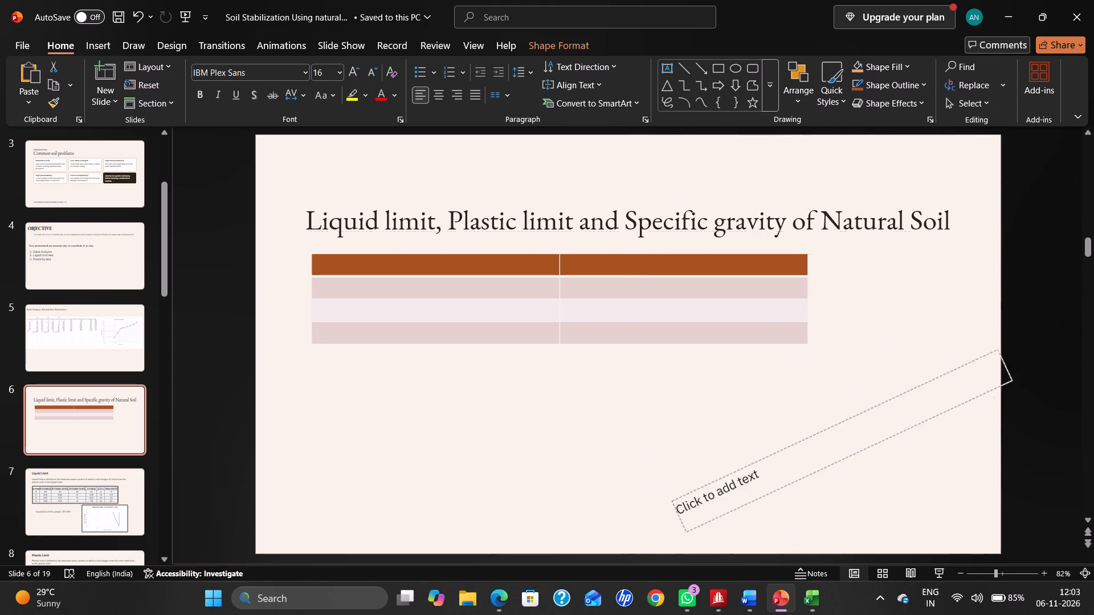
pyautogui.moveTo(850, 422); pyautogui.dragTo(839, 376)
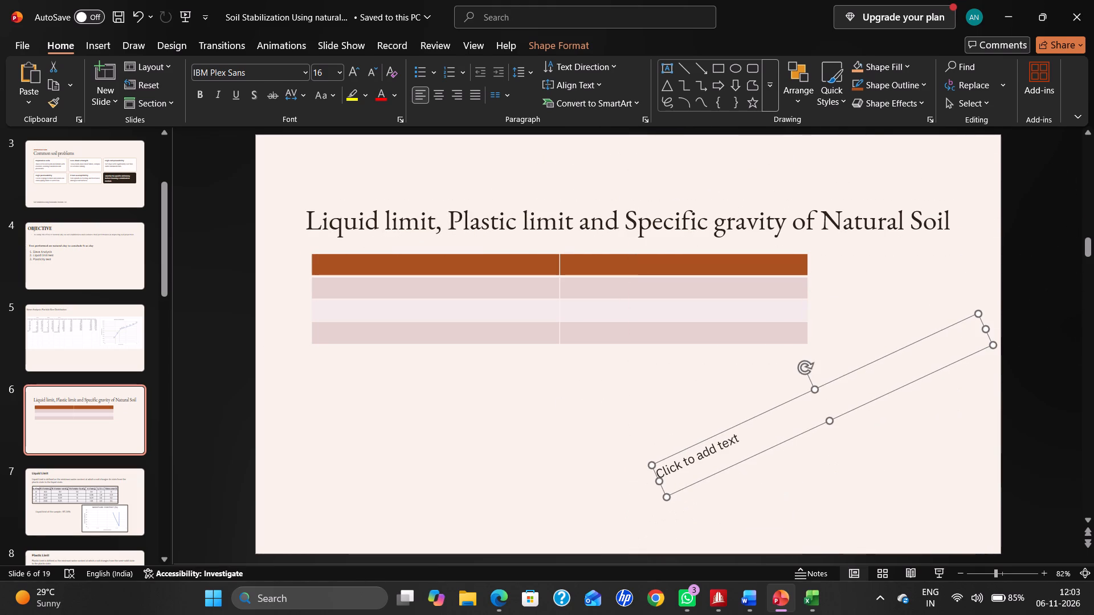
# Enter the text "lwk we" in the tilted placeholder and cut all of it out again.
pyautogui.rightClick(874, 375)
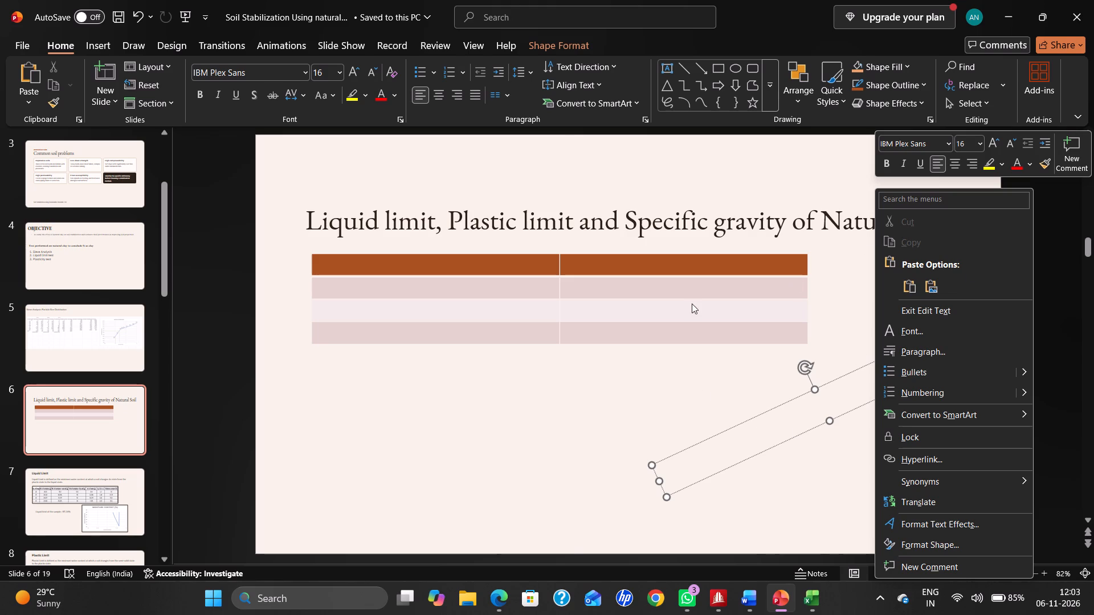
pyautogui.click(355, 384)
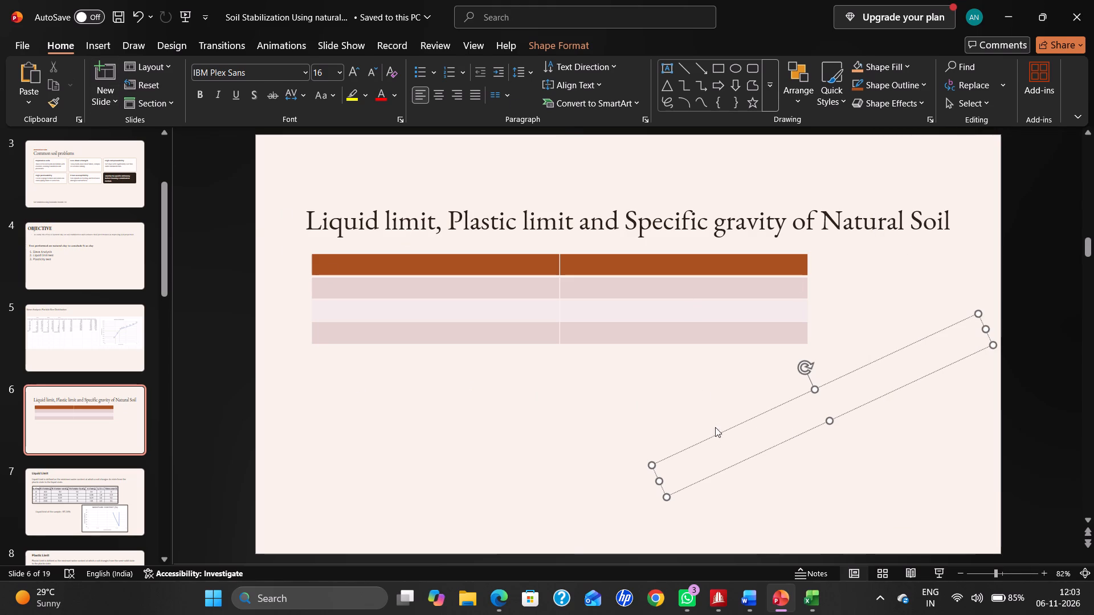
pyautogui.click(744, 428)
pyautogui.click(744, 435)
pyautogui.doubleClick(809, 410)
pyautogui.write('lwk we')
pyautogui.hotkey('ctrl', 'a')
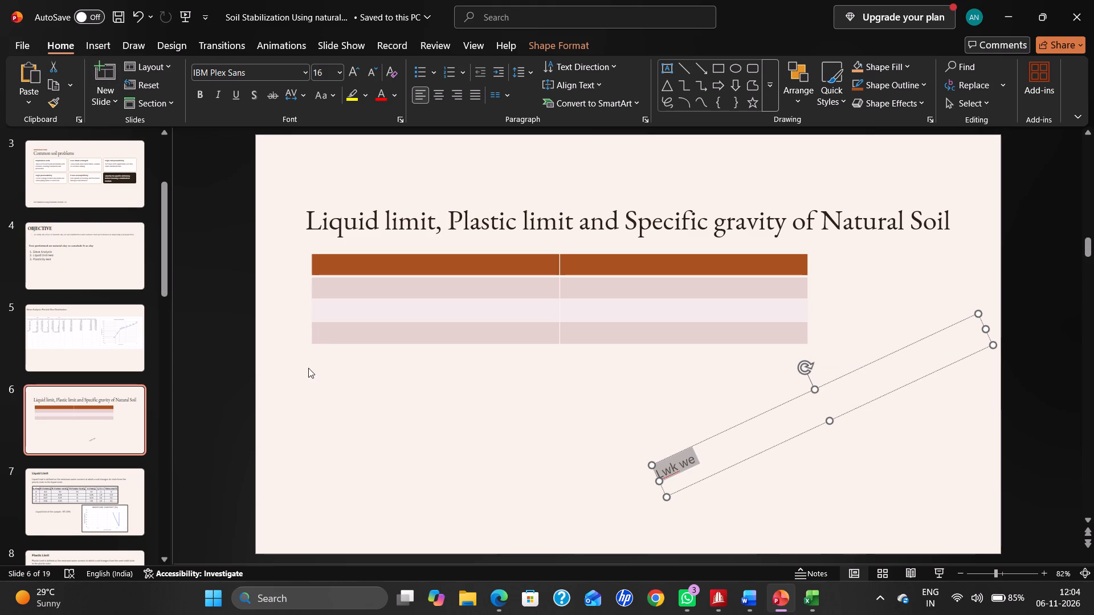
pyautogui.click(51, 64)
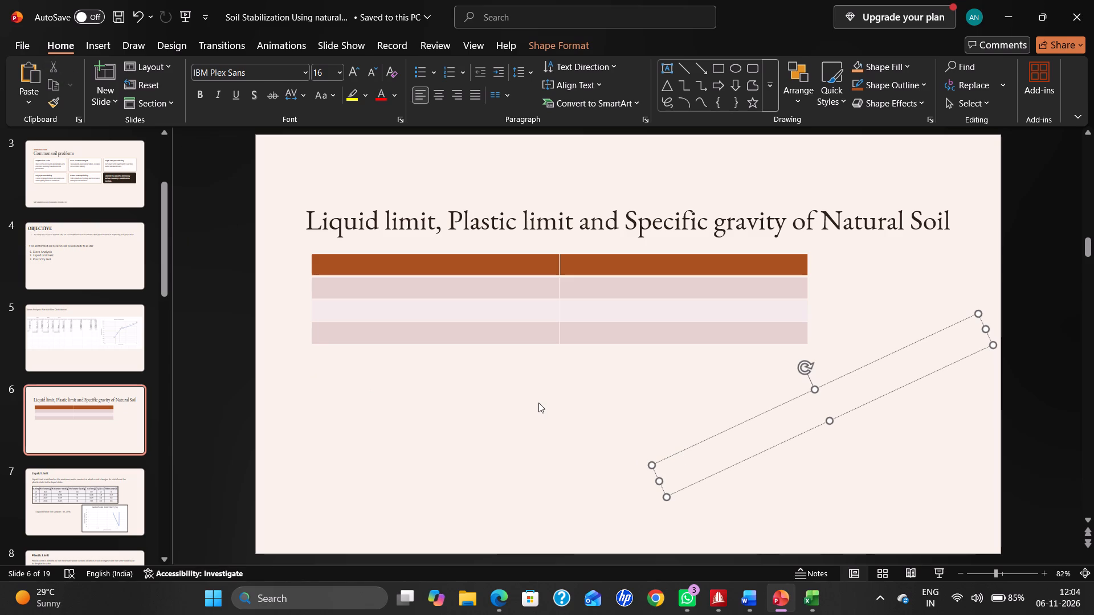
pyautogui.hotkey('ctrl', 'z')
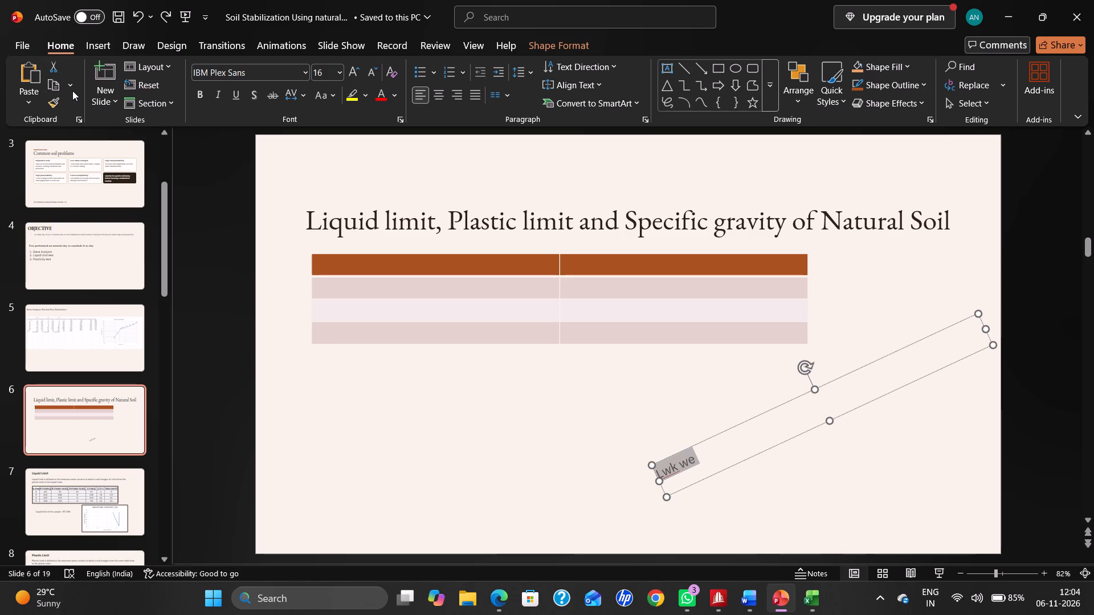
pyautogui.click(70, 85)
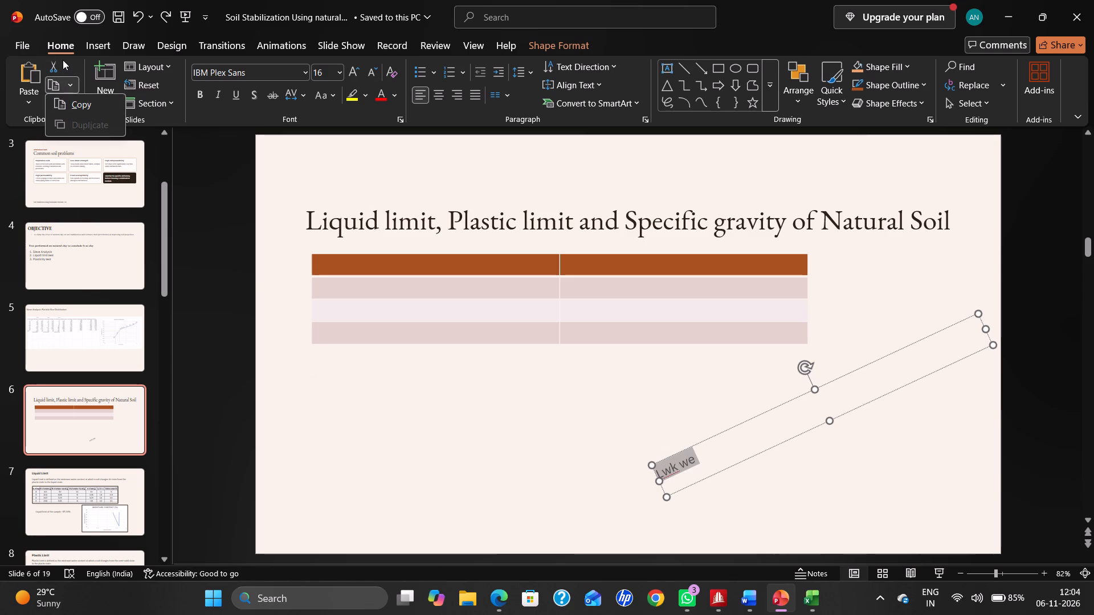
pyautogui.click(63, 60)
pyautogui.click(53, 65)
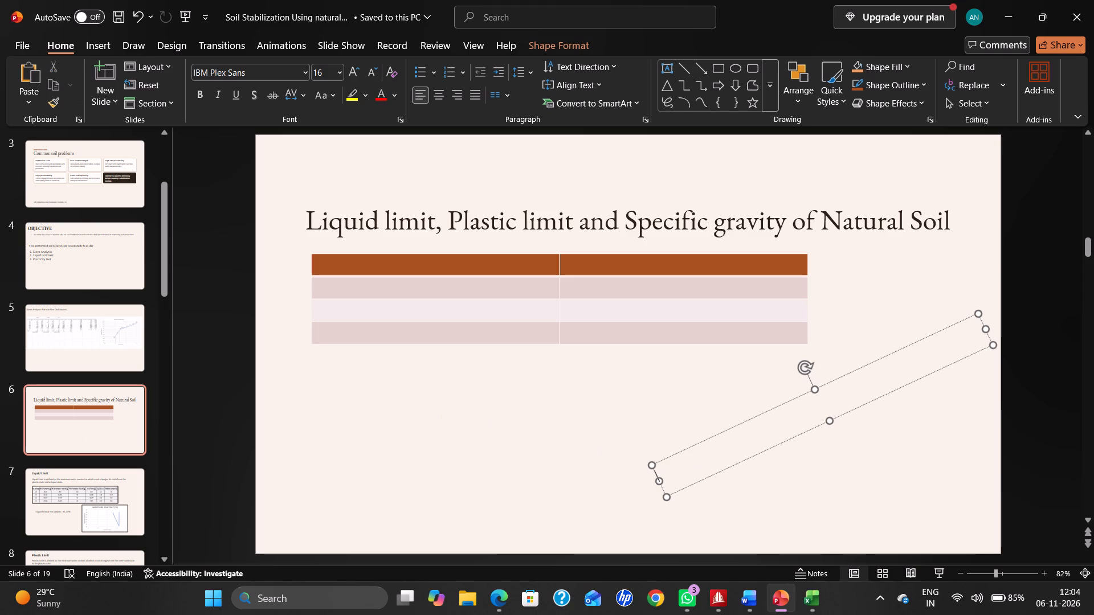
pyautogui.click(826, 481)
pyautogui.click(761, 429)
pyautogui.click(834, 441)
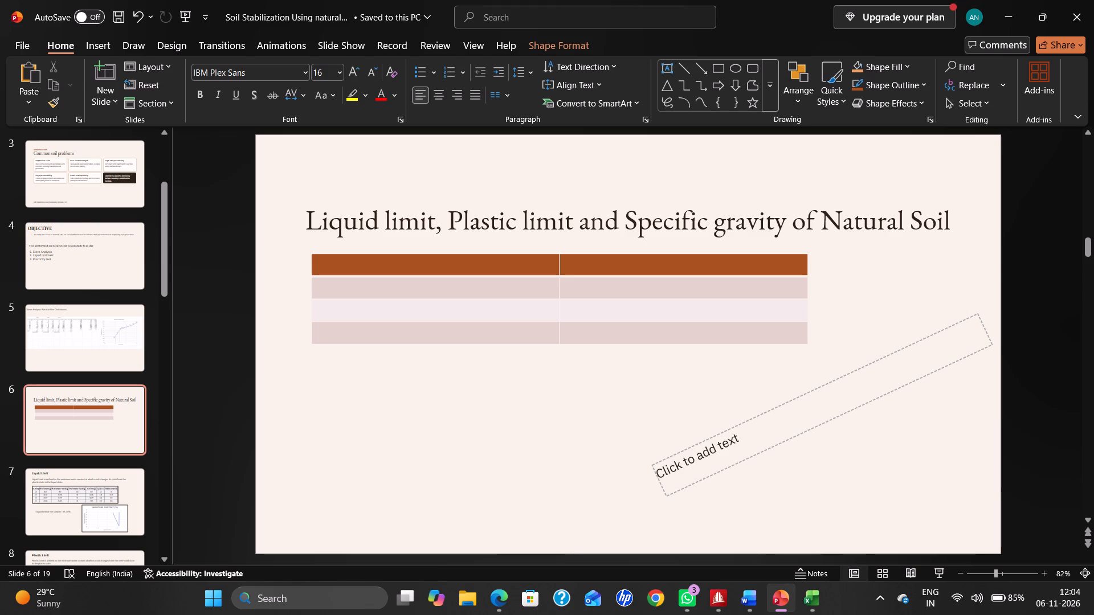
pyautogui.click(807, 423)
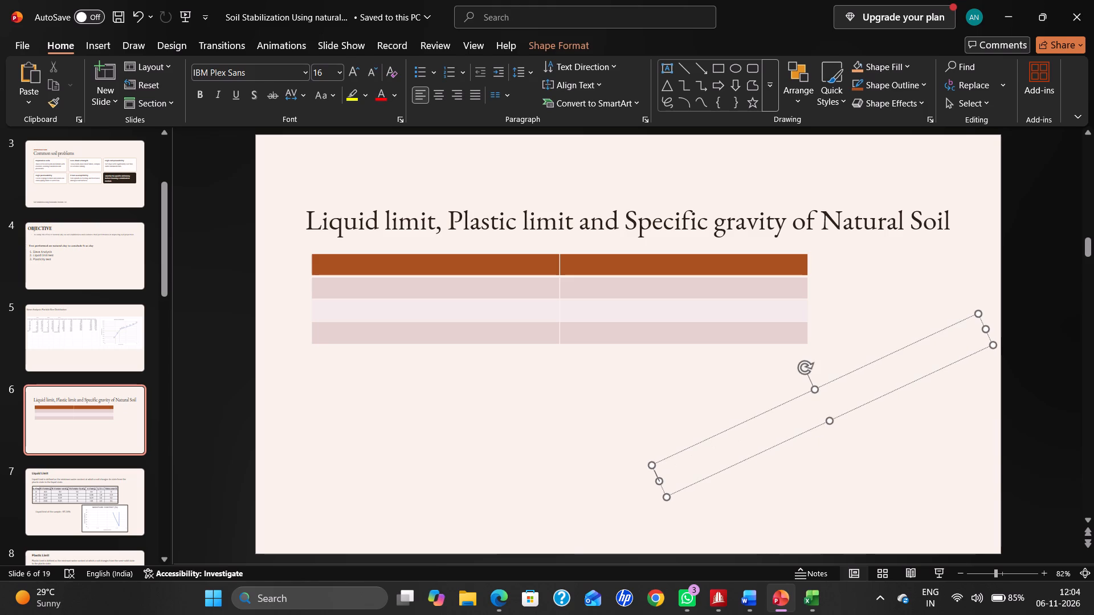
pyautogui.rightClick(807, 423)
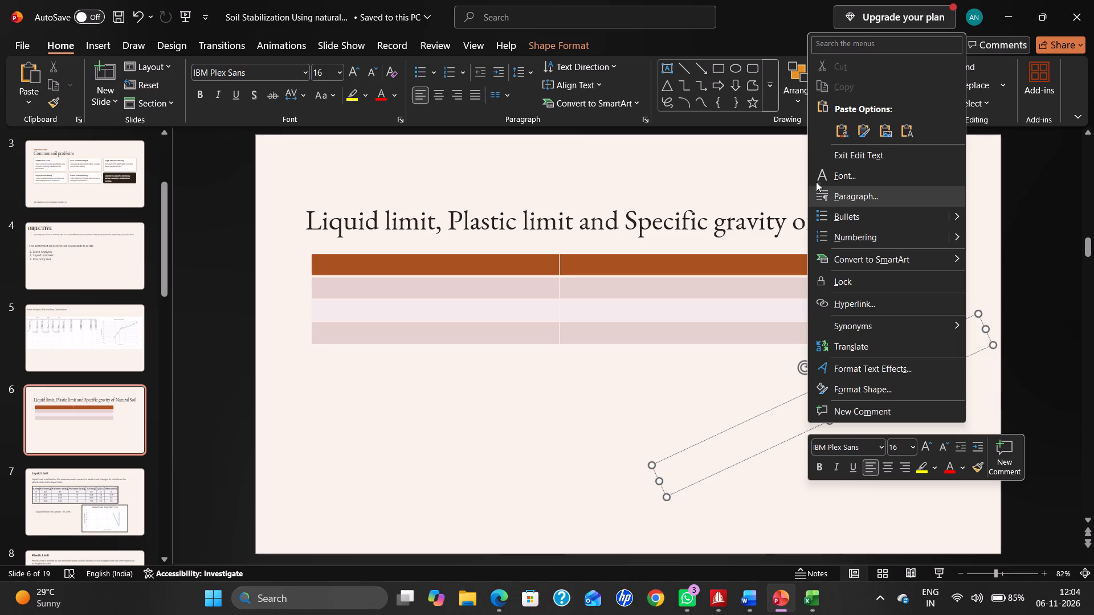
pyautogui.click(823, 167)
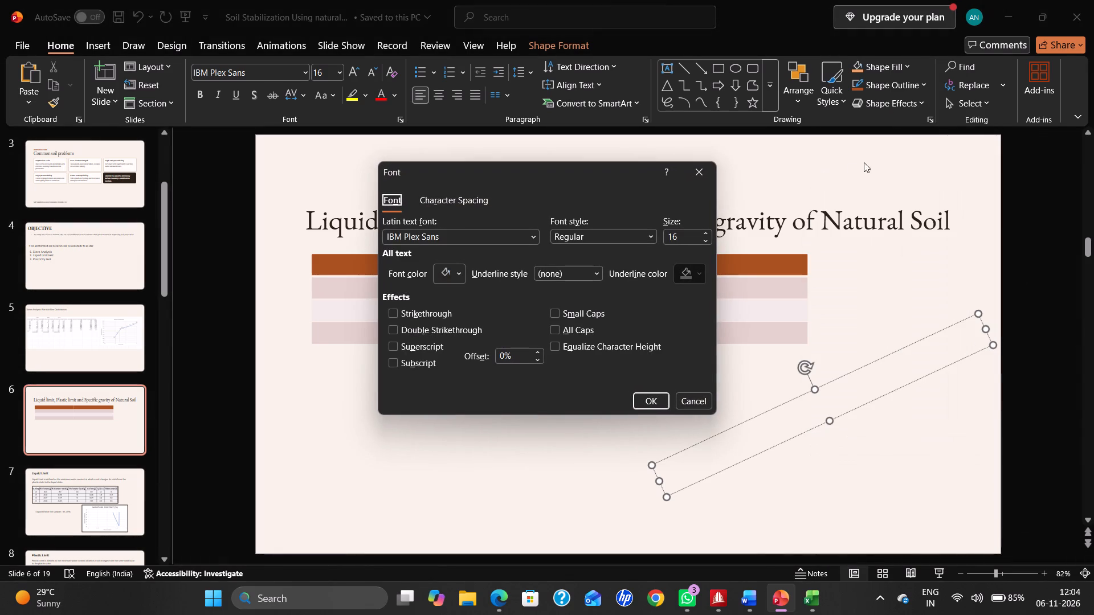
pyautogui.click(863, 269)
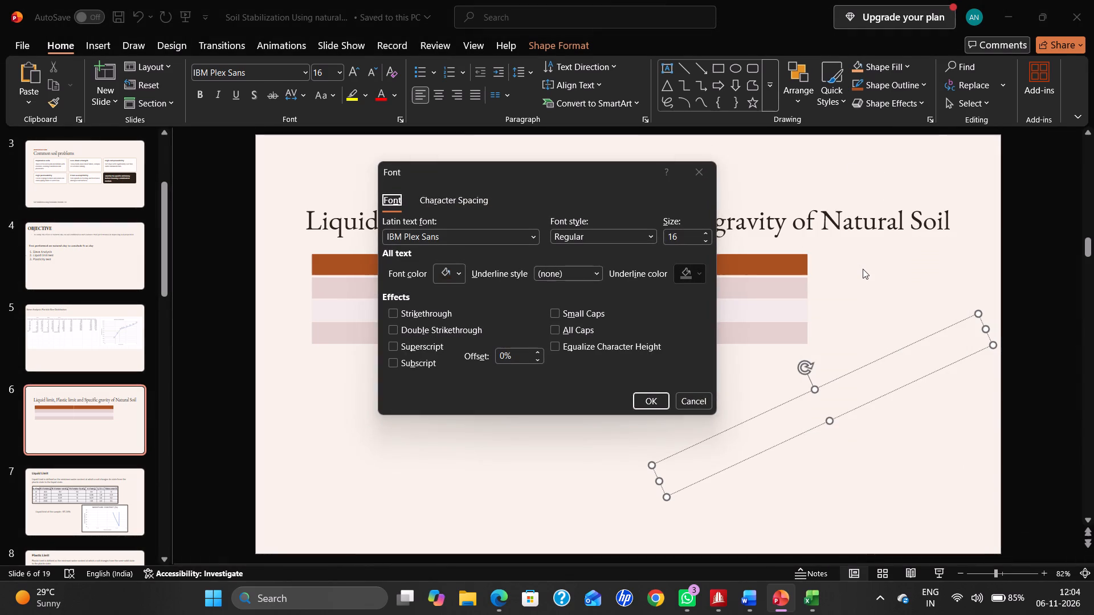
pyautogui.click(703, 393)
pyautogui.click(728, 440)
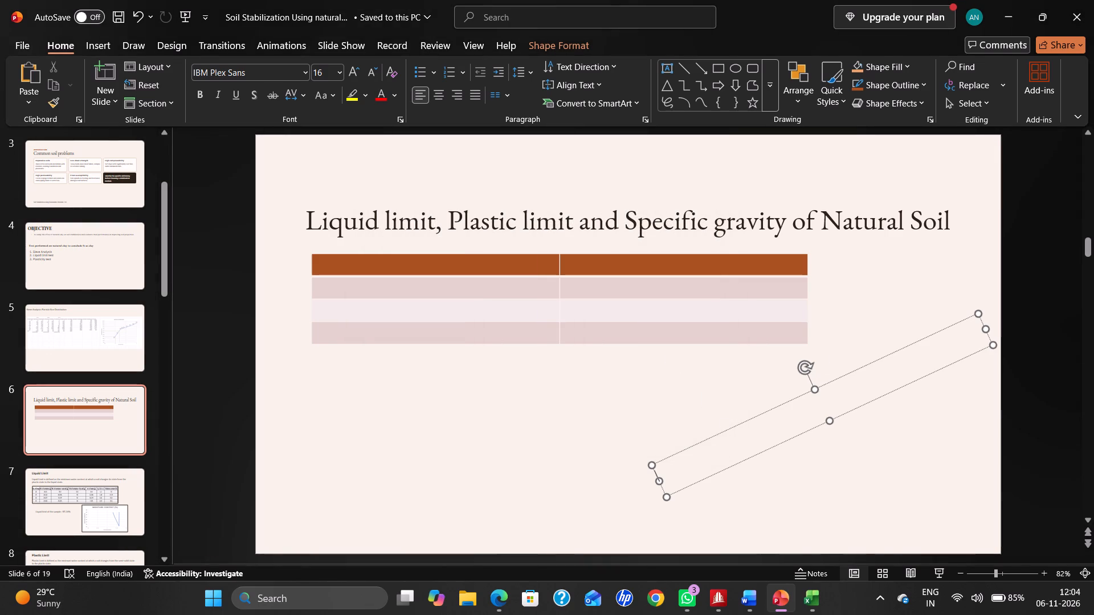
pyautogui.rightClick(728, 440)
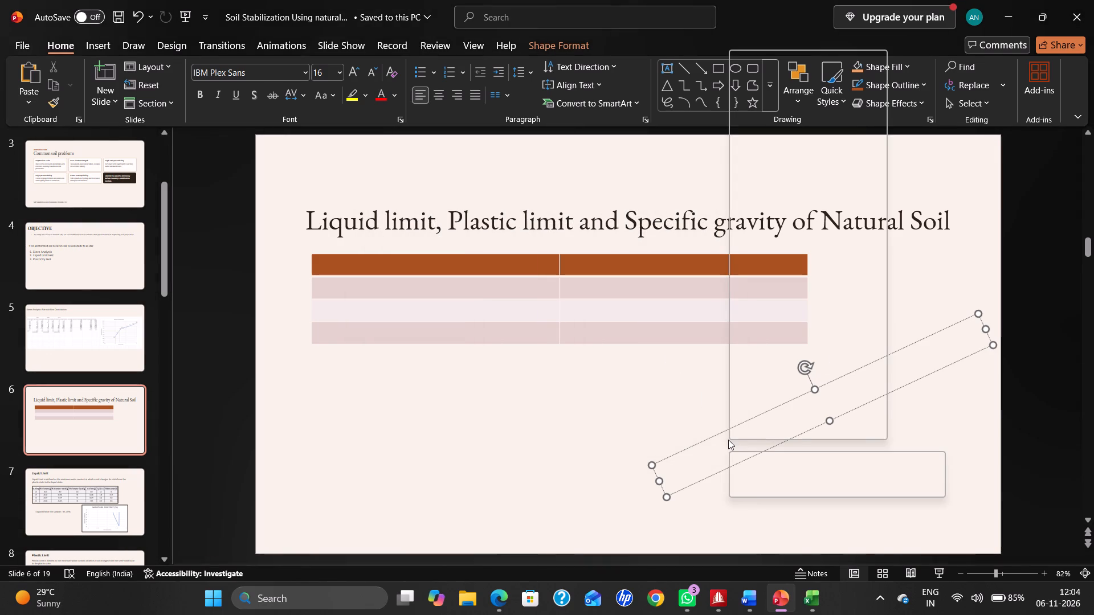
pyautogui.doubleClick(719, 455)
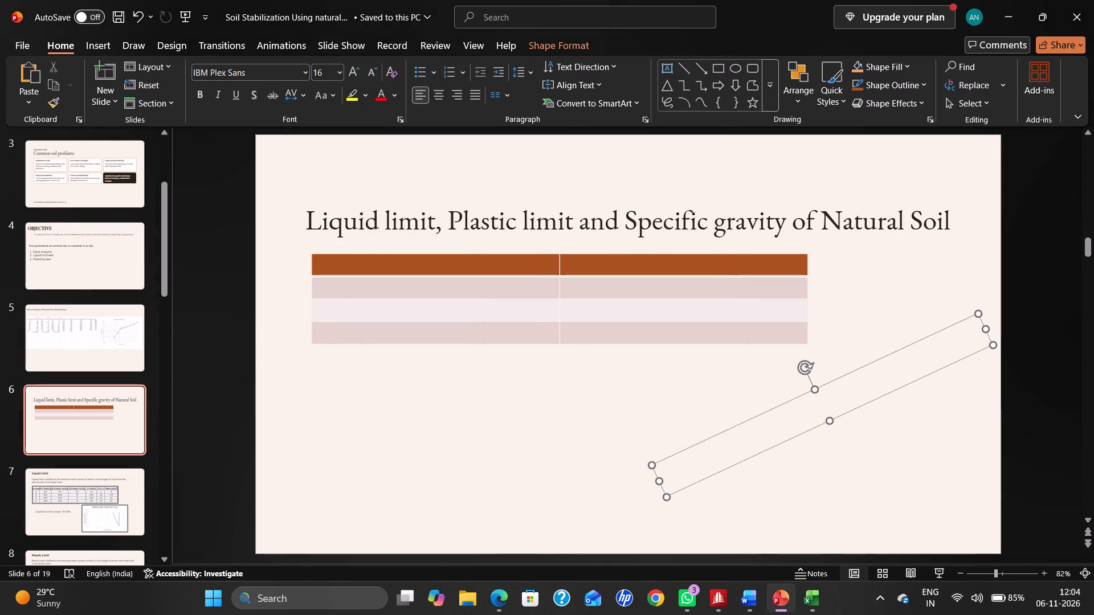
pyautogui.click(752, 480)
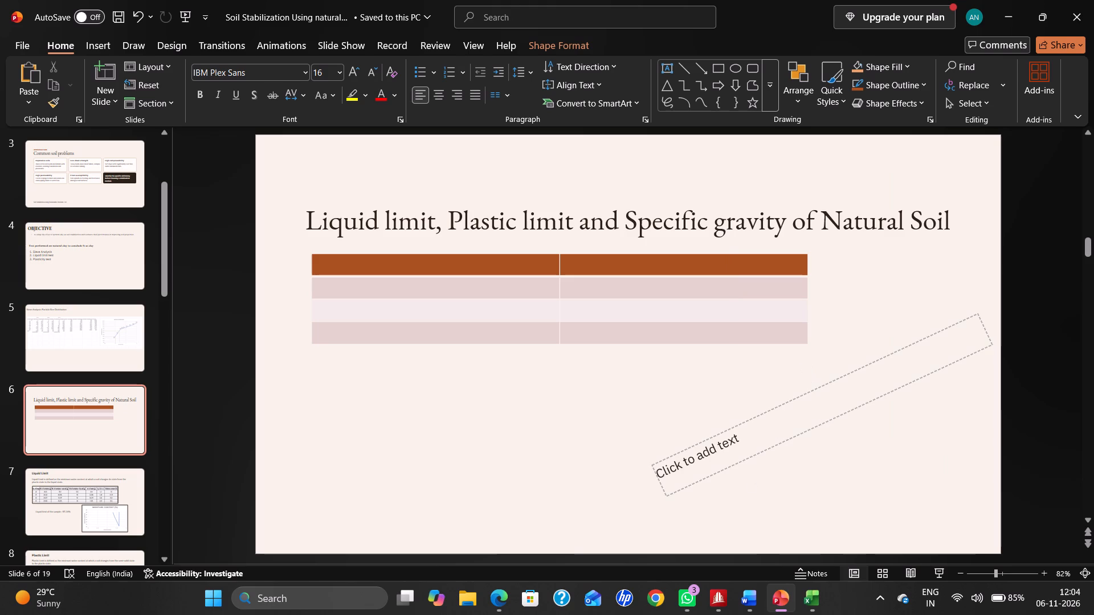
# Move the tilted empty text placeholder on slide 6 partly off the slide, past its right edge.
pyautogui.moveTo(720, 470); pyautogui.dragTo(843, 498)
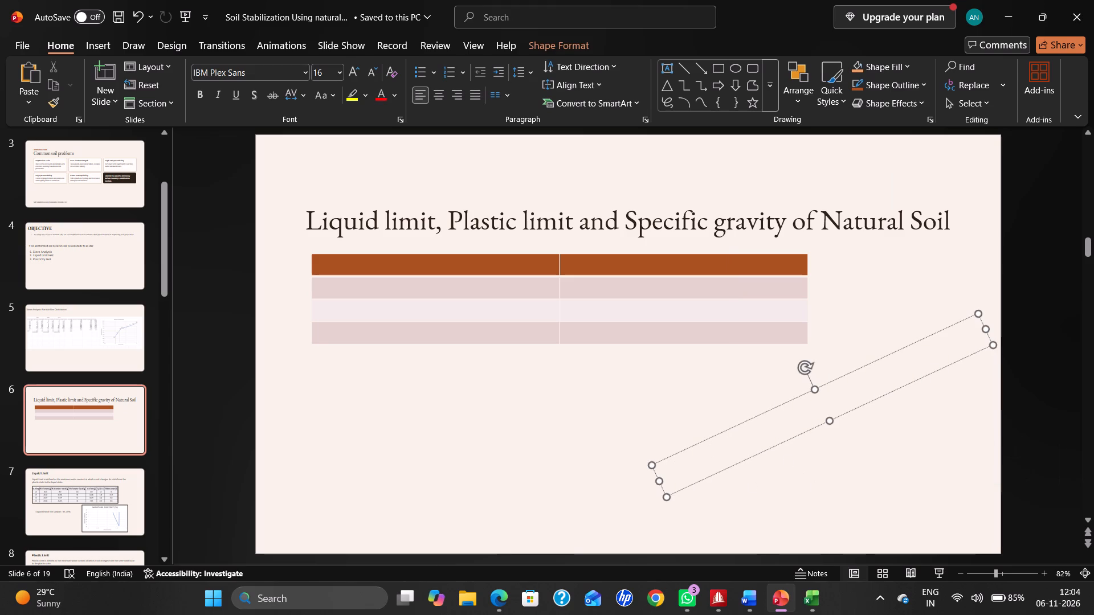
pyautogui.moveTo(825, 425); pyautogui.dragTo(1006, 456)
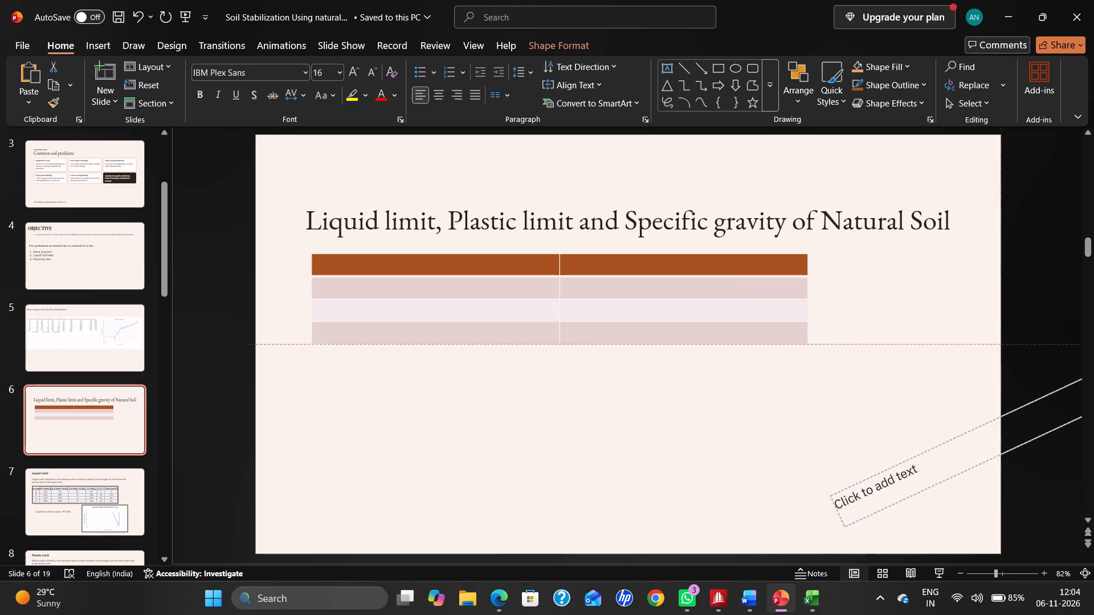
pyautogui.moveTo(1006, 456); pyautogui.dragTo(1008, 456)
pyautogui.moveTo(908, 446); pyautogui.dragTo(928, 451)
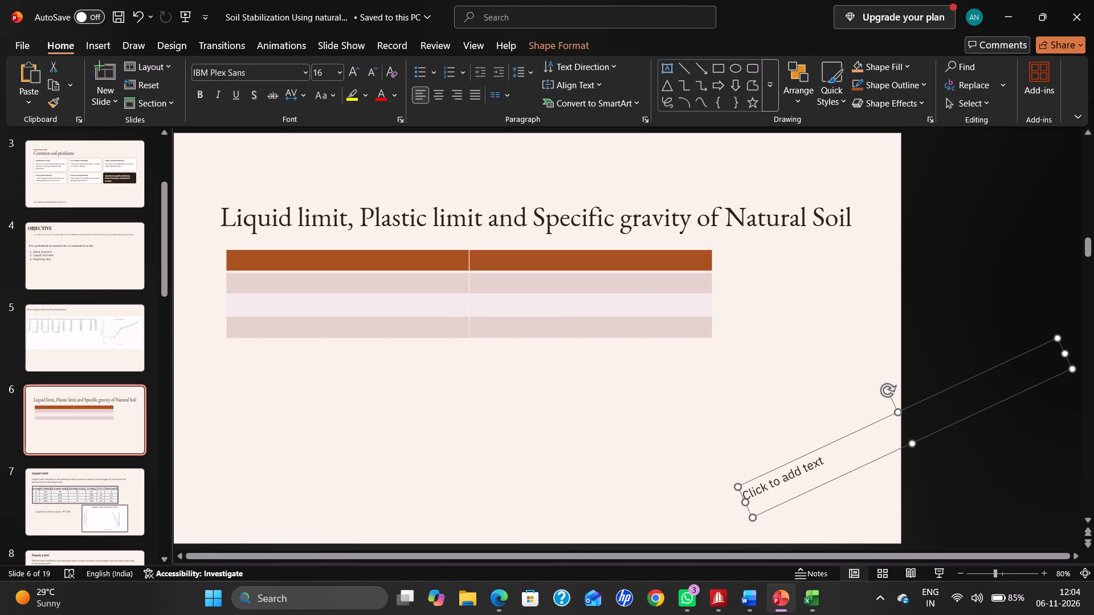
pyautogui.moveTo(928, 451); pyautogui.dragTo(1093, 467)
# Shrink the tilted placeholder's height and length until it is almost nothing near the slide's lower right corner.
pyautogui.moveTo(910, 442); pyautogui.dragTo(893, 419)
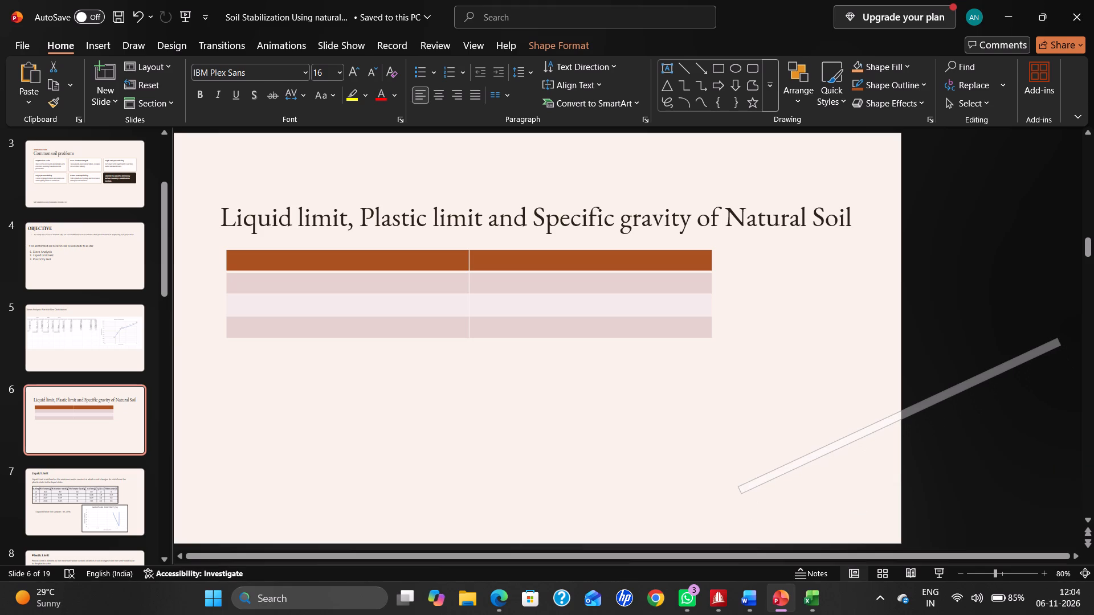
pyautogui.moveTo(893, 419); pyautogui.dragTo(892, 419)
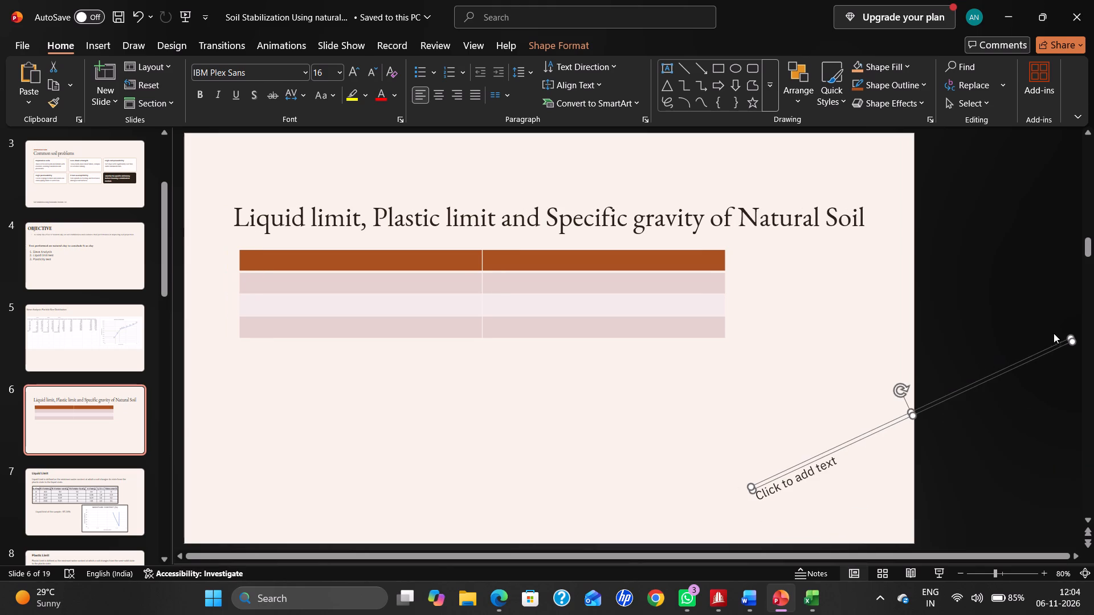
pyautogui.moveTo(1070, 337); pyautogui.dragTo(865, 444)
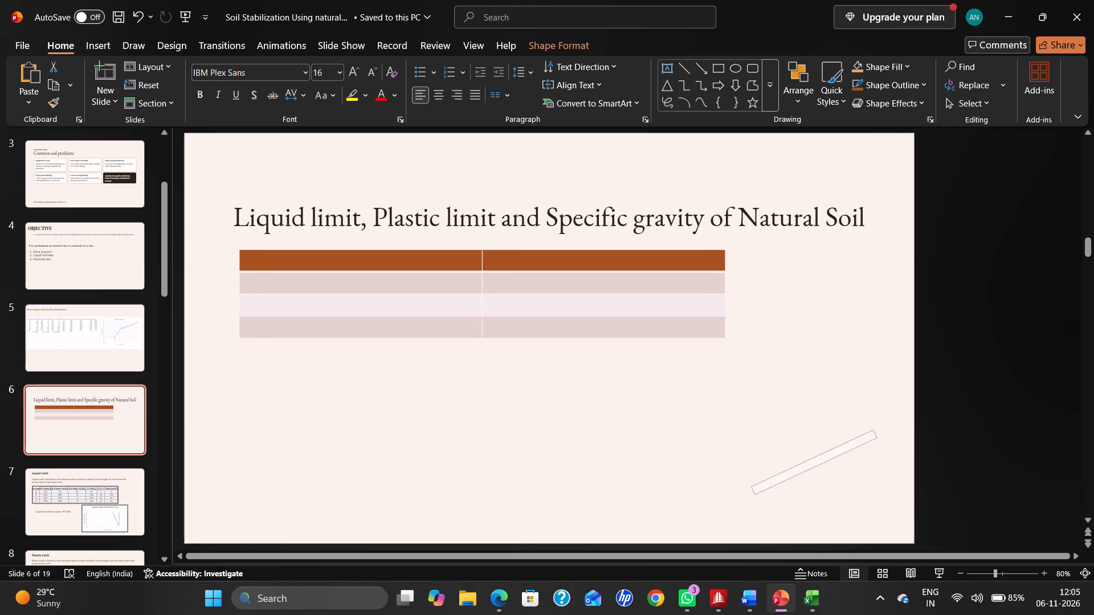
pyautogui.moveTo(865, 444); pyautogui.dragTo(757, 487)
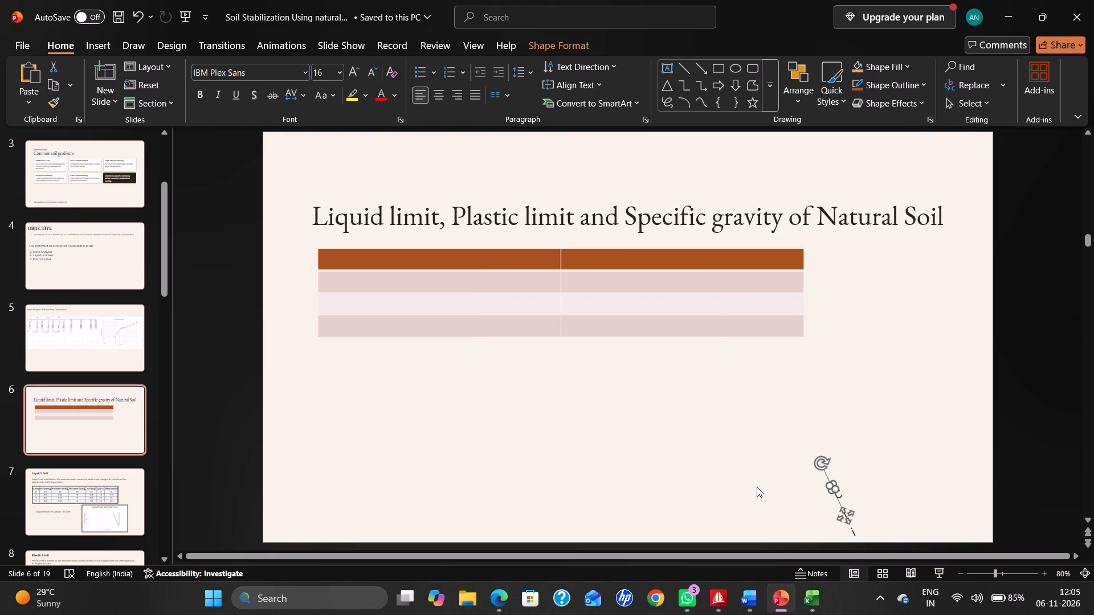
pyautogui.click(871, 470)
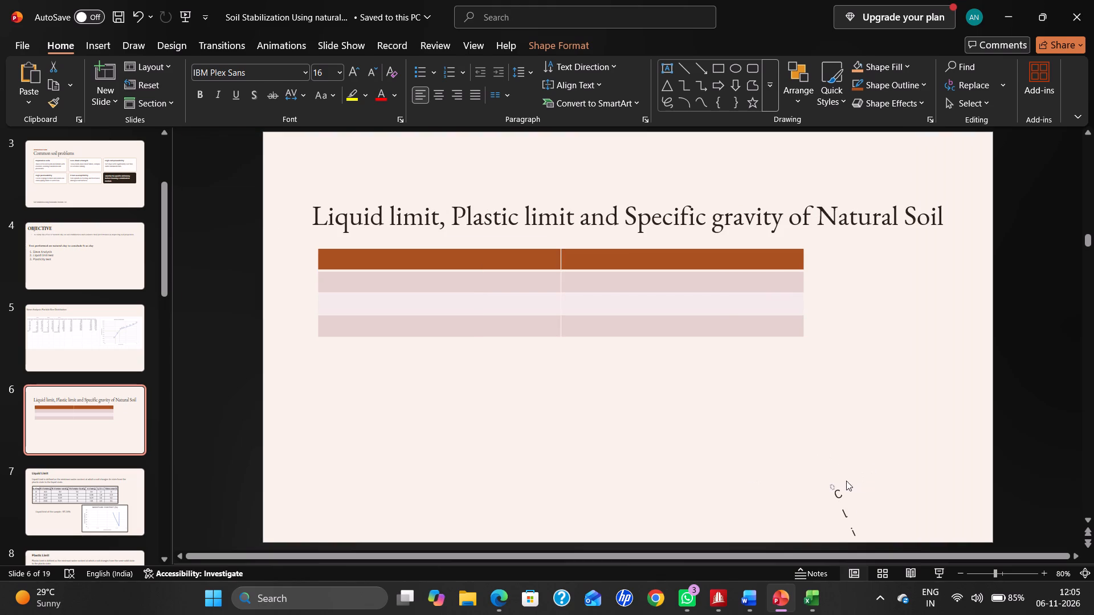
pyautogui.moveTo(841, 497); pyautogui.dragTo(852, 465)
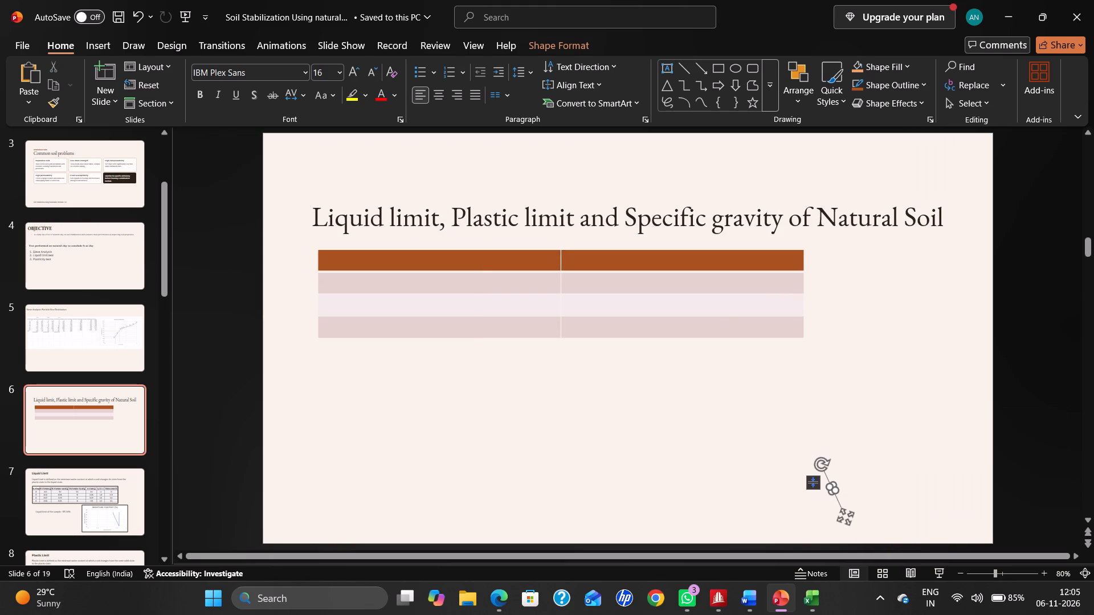
# Copy the title text "Liquid limit, Plastic limit and Specific gravity of Natural Soil" and delete slide 6.
pyautogui.click(818, 213)
pyautogui.hotkey('ctrl', 'a')
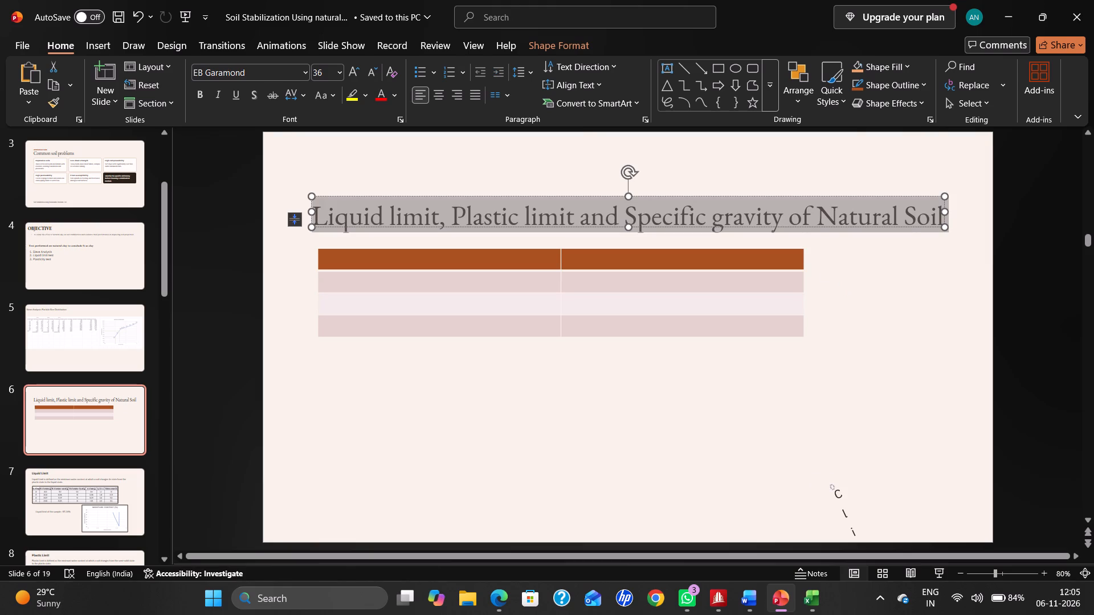
pyautogui.hotkey('ctrl', 'c')
pyautogui.click(583, 381)
pyautogui.rightClick(442, 386)
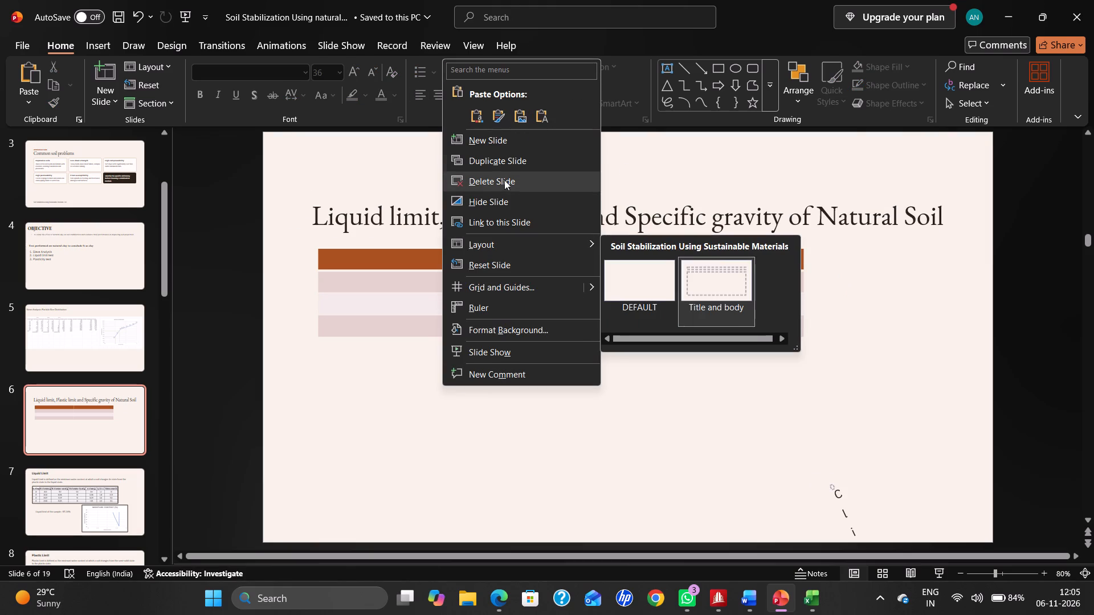
pyautogui.click(503, 181)
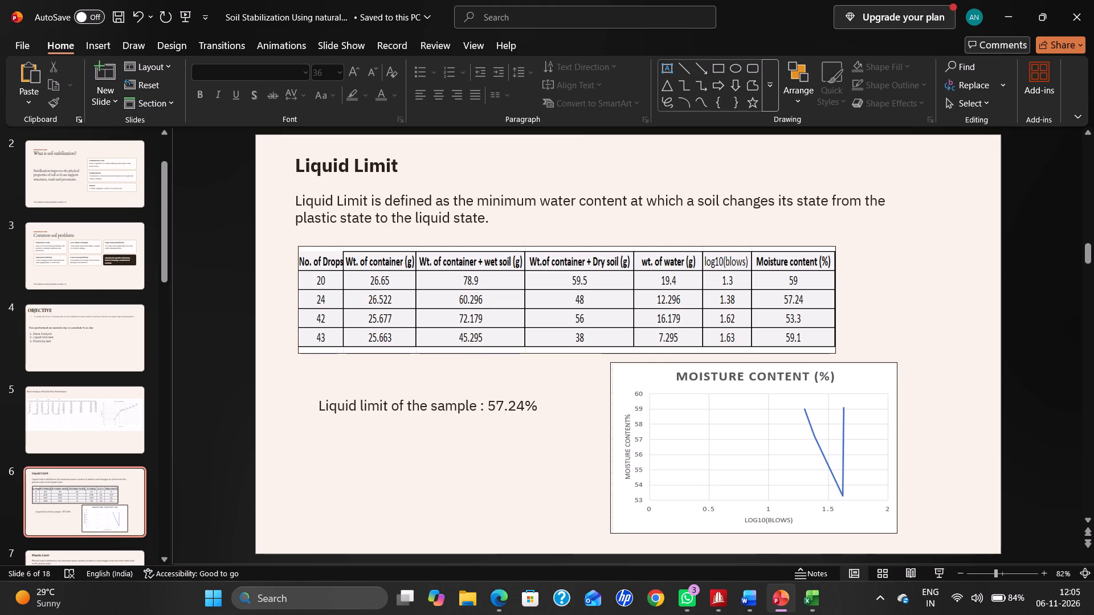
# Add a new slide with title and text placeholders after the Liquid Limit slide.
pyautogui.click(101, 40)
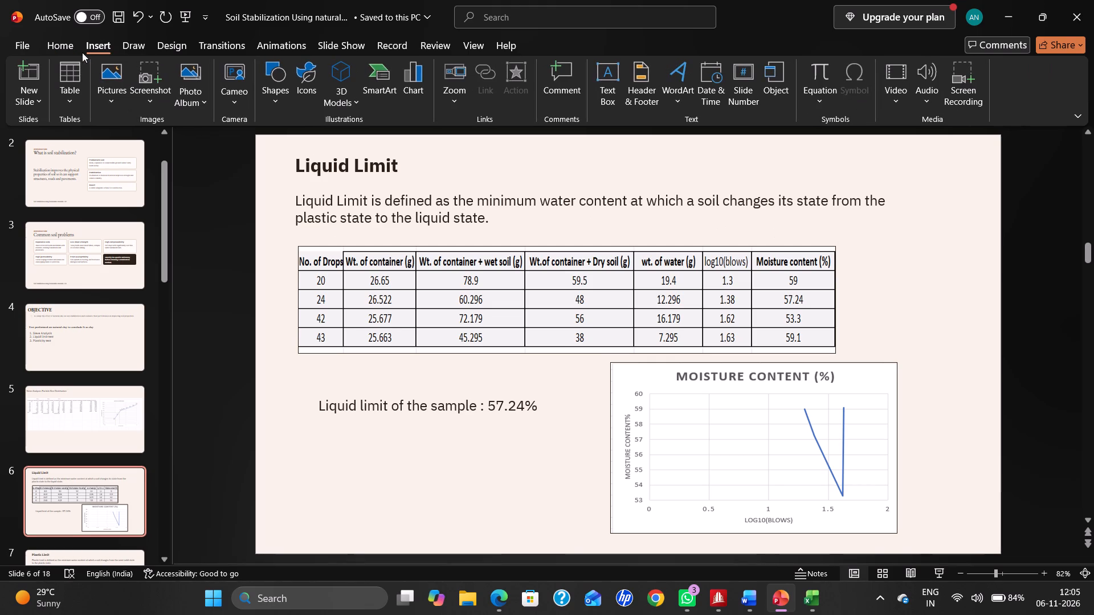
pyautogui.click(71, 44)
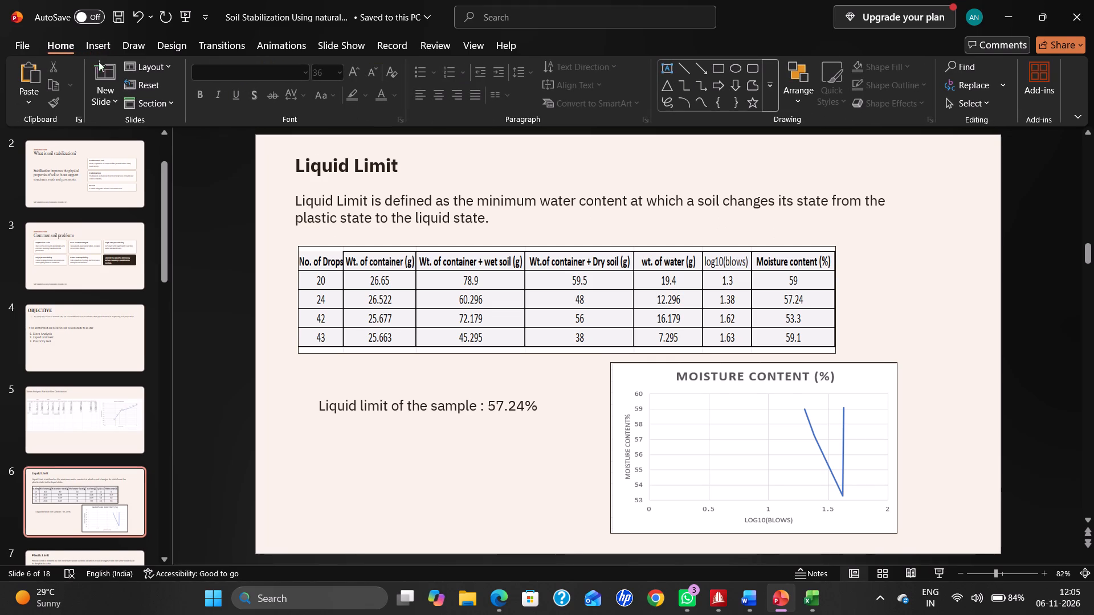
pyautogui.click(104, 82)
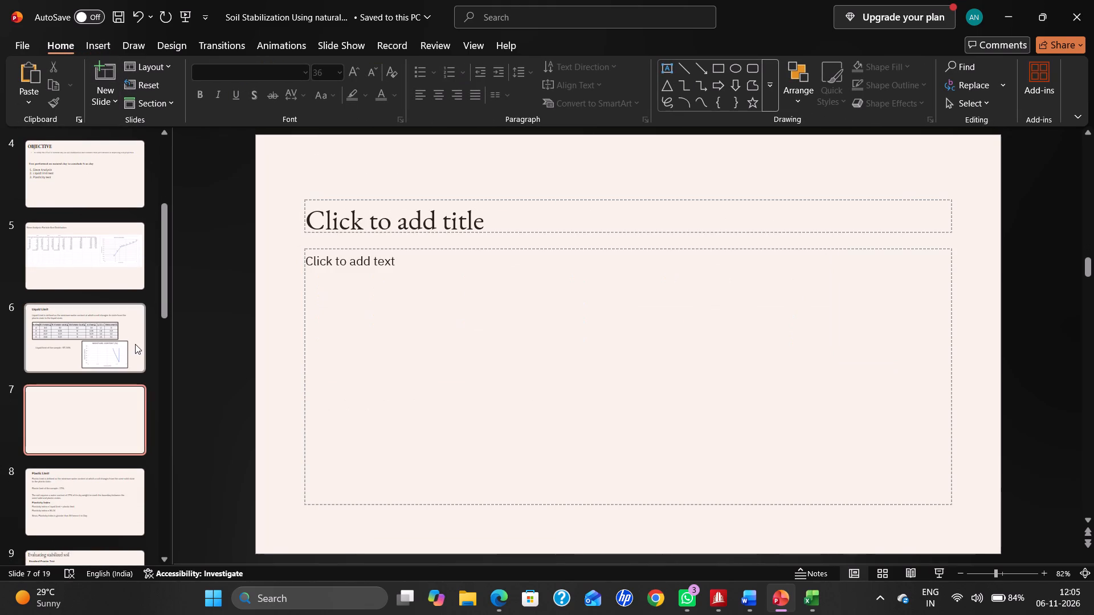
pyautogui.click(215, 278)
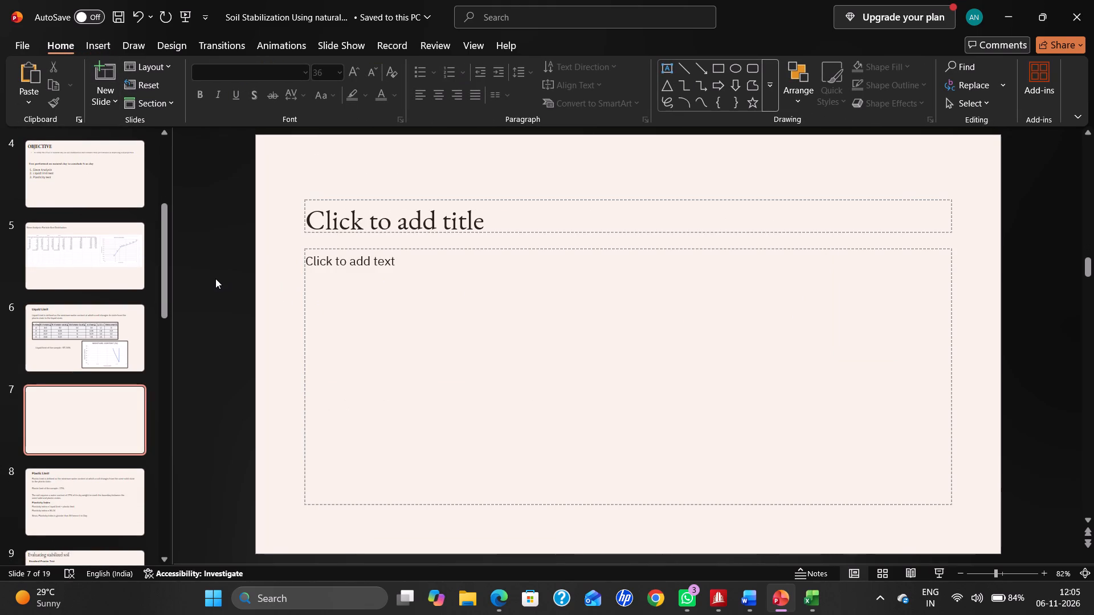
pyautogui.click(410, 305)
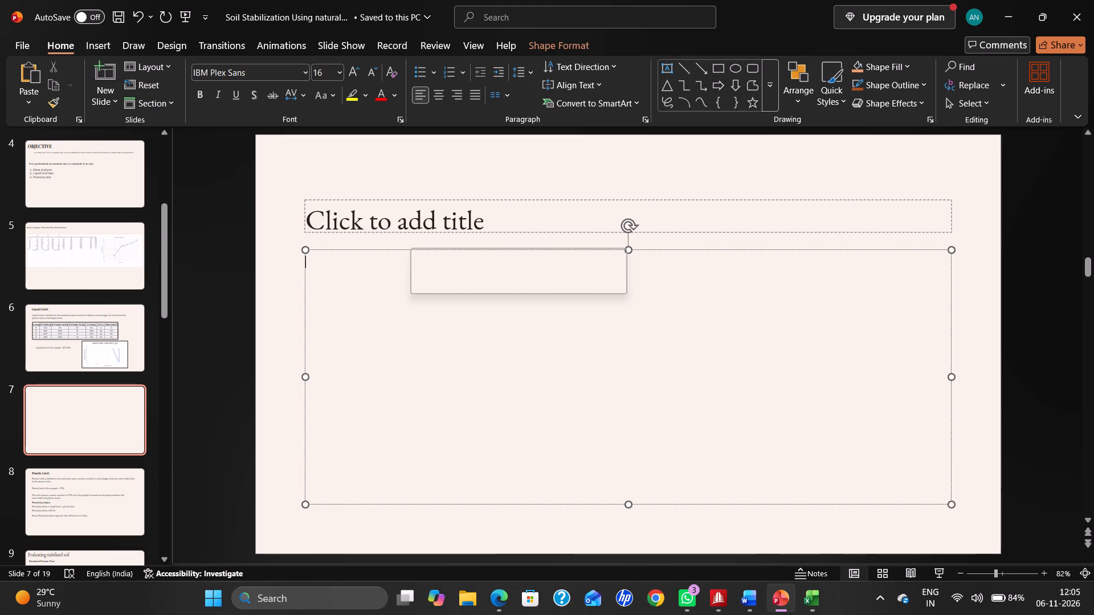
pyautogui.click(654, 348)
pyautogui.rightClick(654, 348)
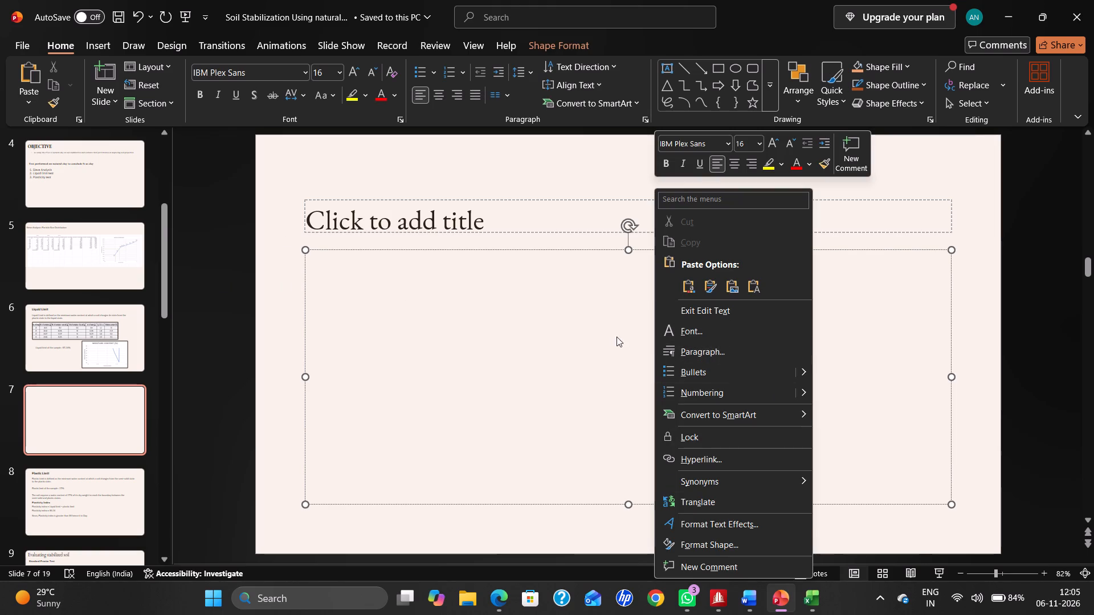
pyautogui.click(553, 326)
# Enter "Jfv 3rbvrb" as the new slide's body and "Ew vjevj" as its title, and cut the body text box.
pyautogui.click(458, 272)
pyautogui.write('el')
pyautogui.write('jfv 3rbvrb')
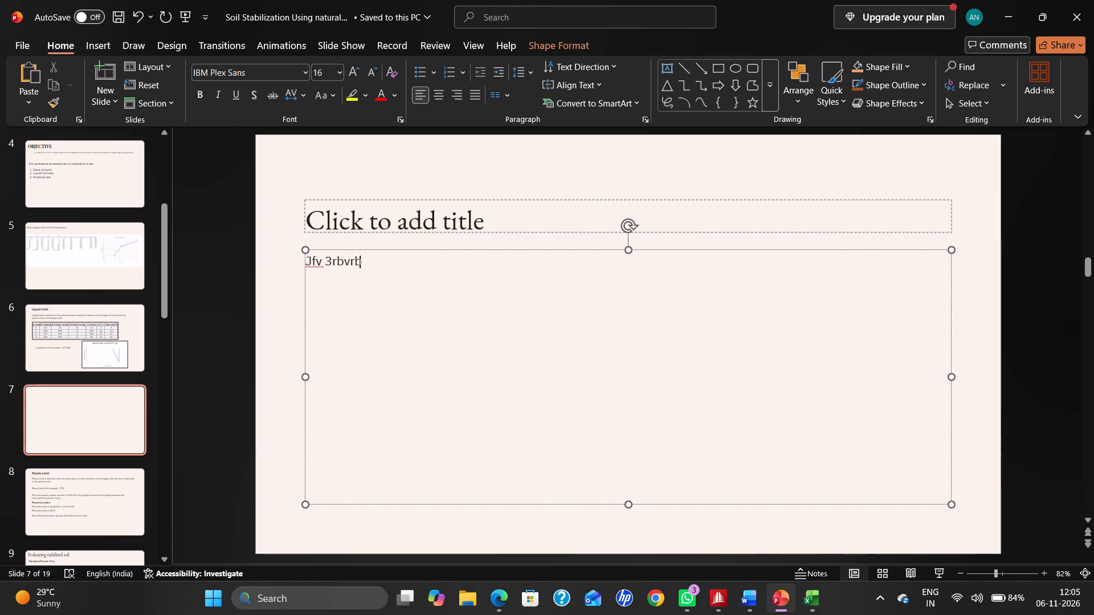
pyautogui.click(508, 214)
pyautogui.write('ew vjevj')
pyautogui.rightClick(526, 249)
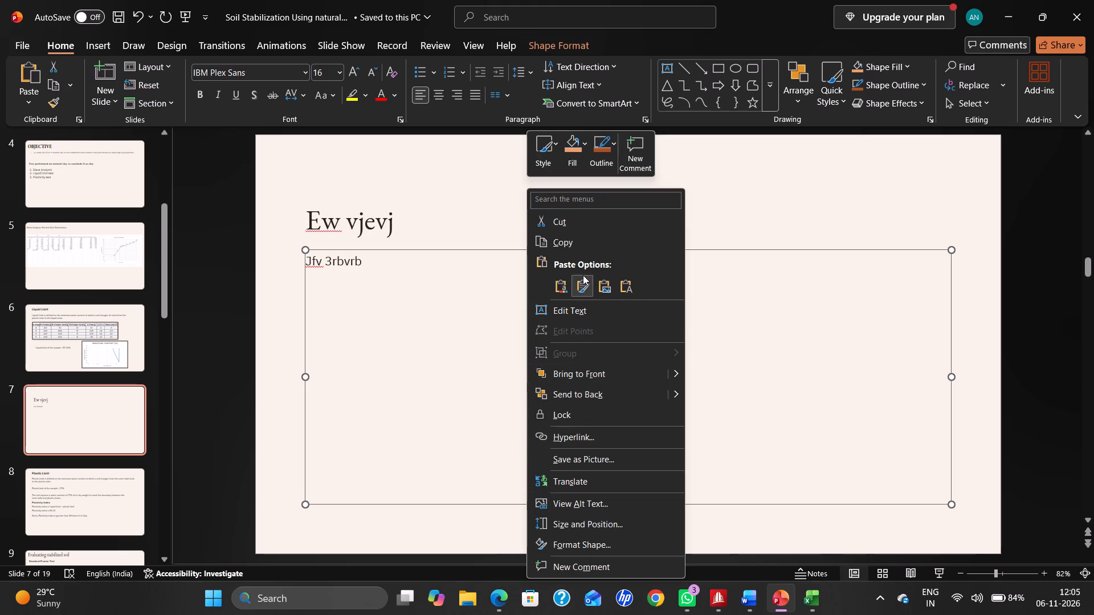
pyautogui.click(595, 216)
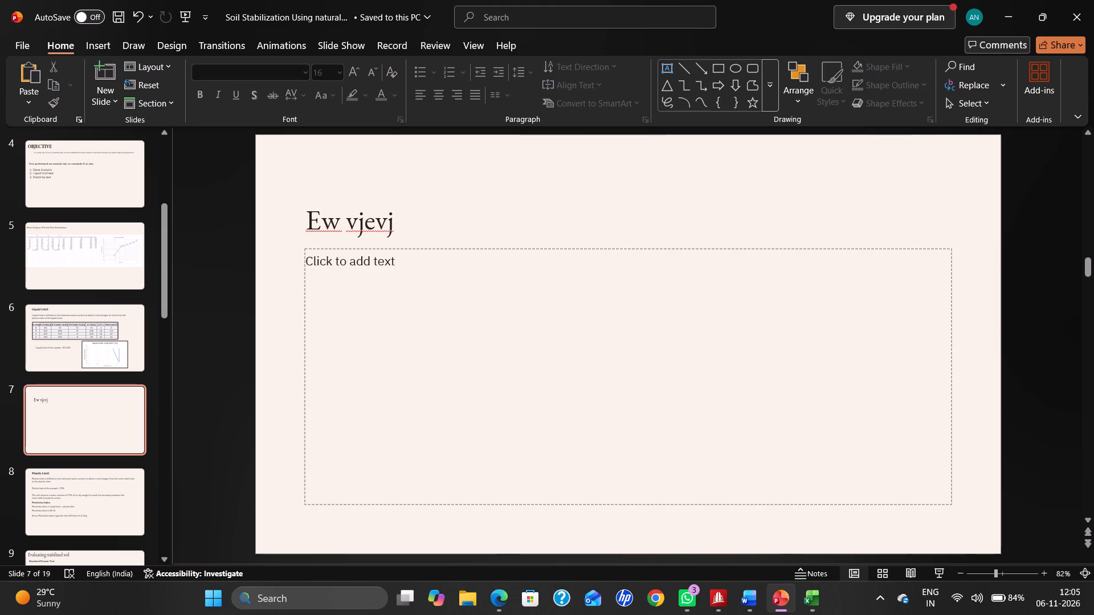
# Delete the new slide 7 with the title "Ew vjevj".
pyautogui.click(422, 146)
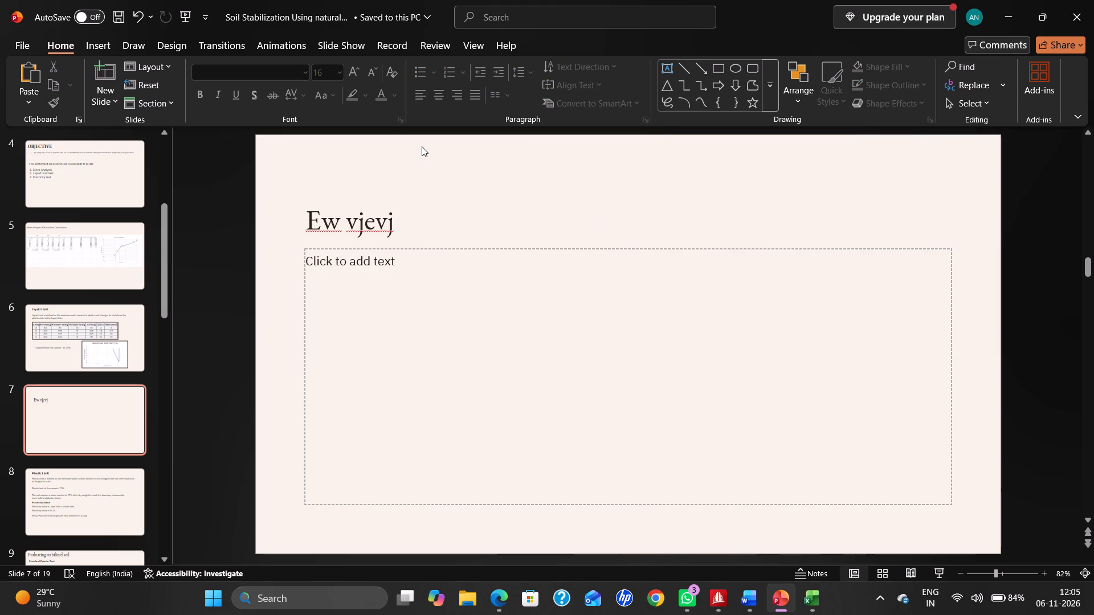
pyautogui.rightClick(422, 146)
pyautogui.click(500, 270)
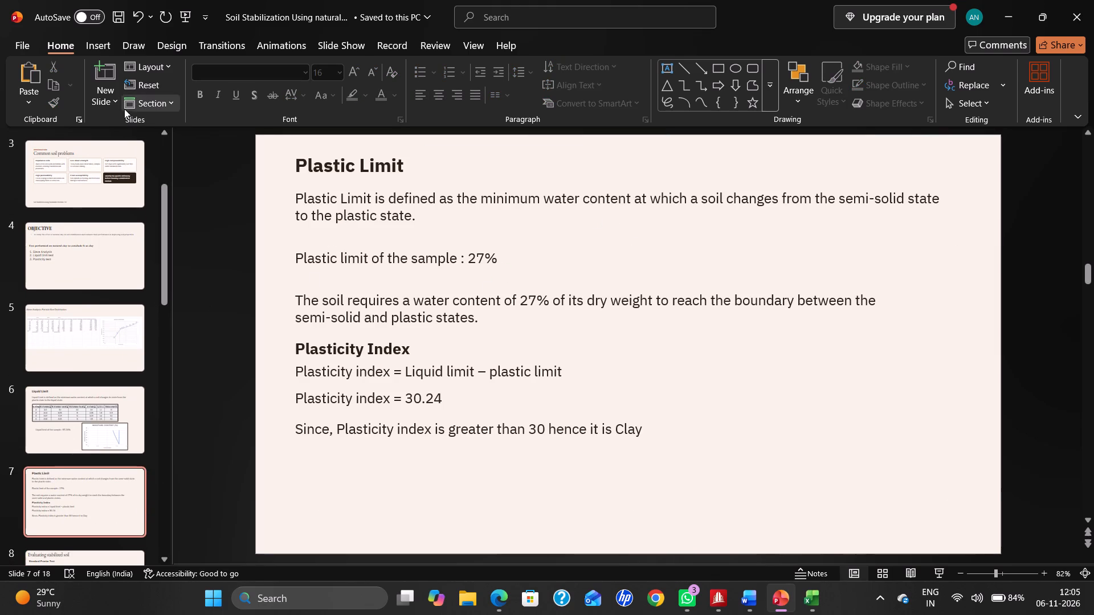
# Add a blank slide with the DEFAULT layout after the Plastic Limit slide.
pyautogui.click(110, 97)
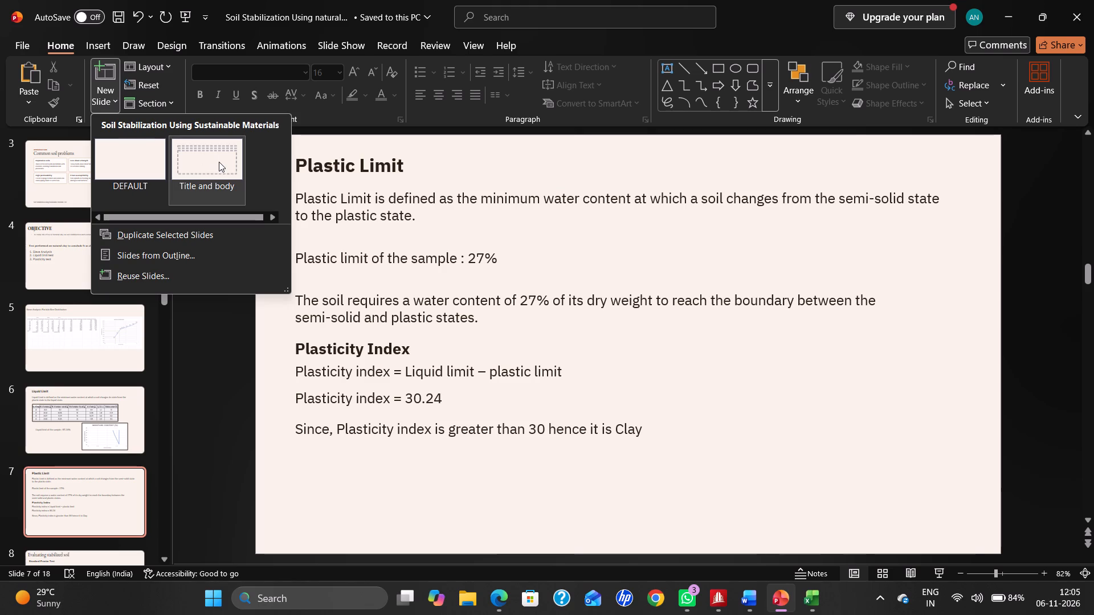
pyautogui.click(136, 143)
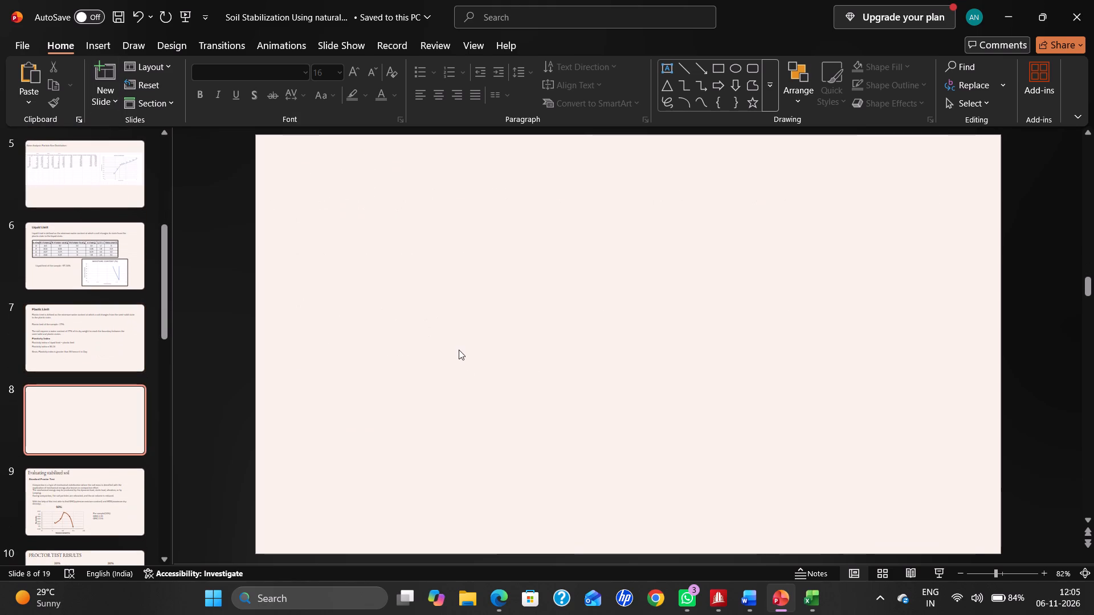
pyautogui.click(356, 227)
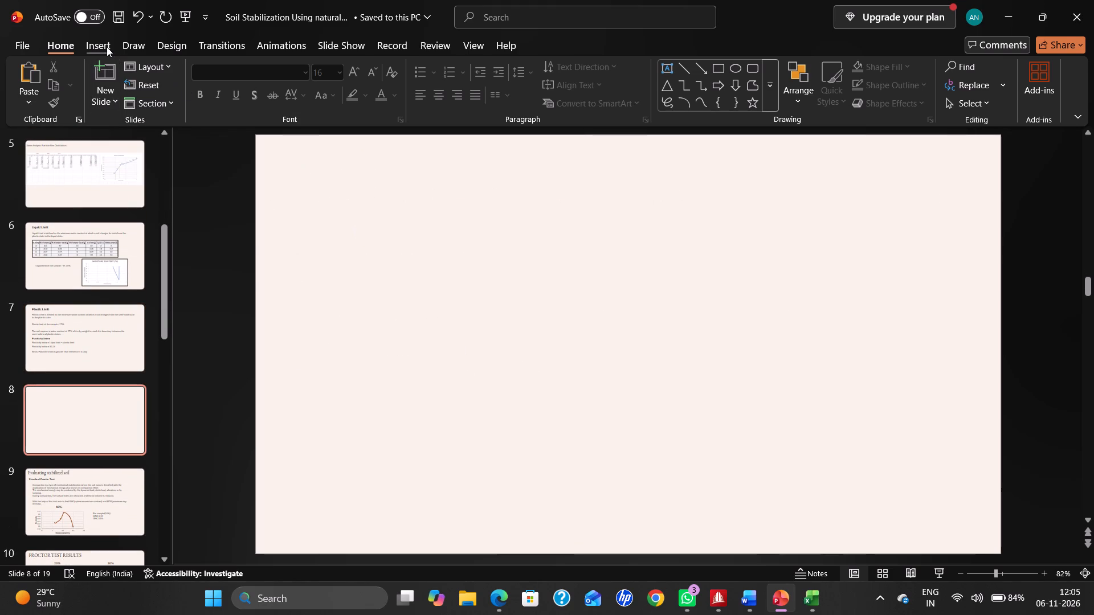
# Paste the cut "Jfv 3rbvrb" body text box onto the blank slide.
pyautogui.click(105, 47)
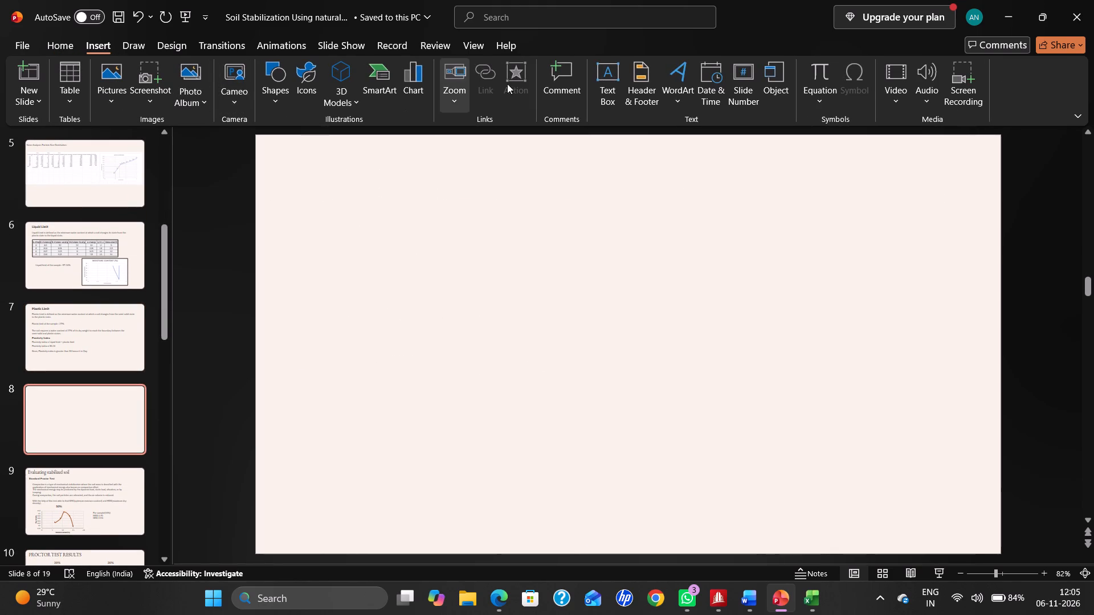
pyautogui.click(602, 80)
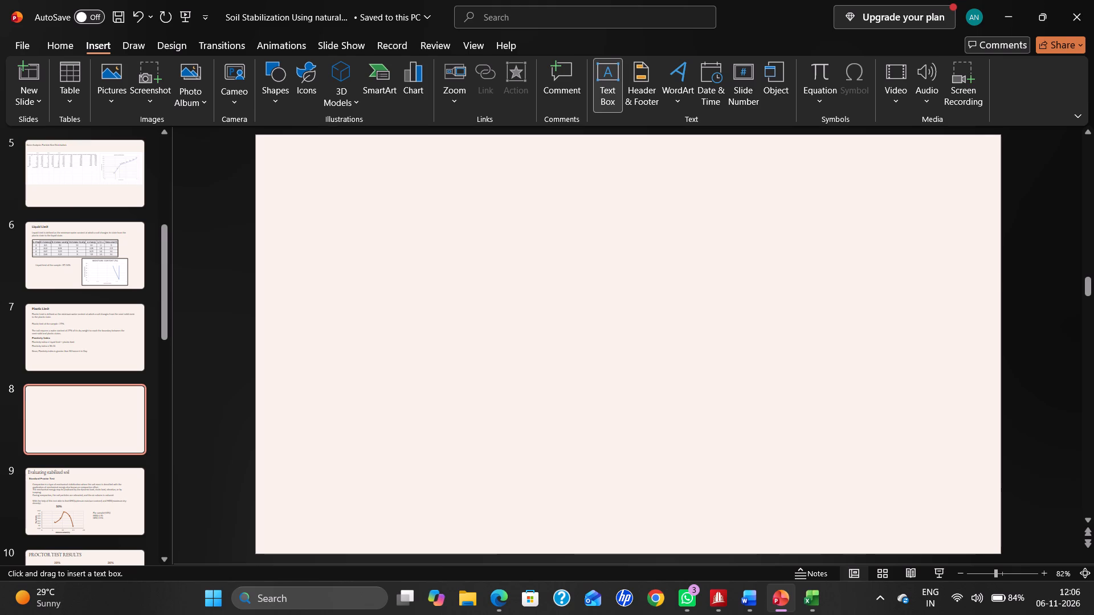
pyautogui.click(397, 210)
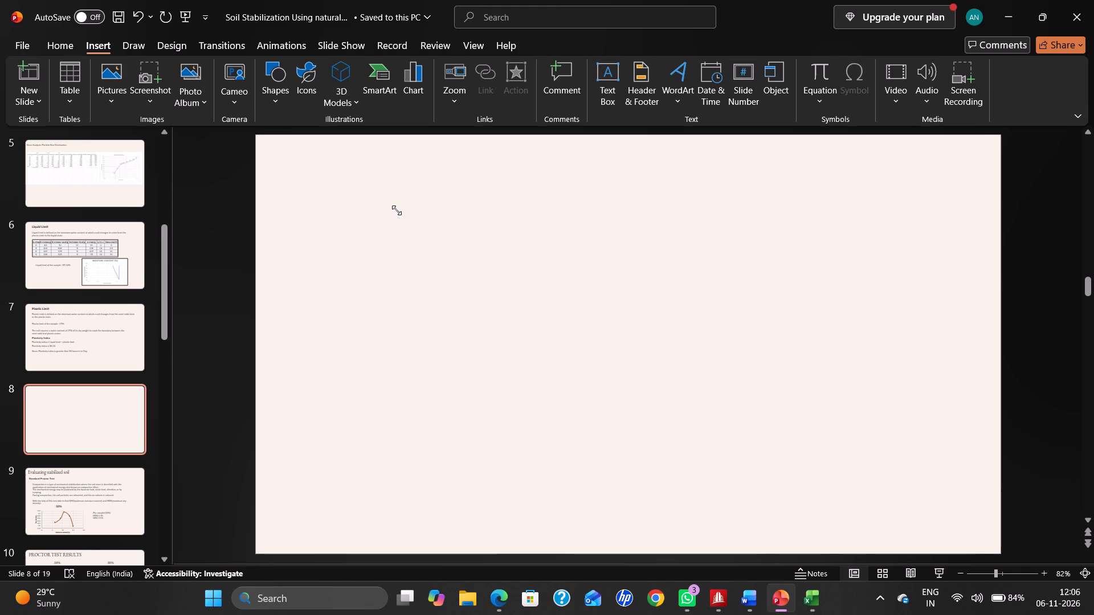
pyautogui.hotkey('ctrl', 'v')
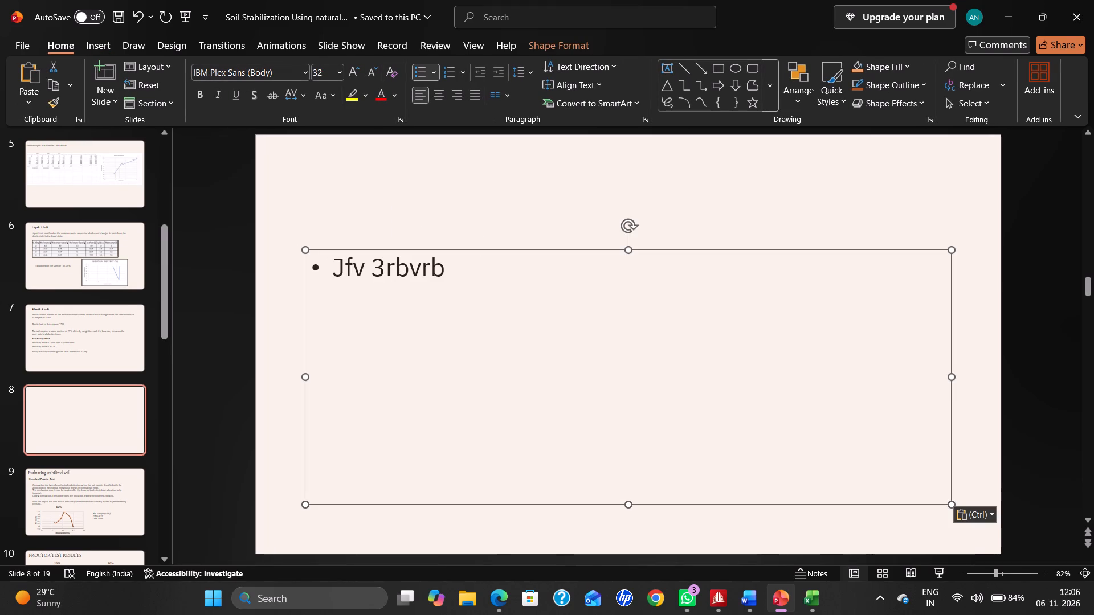
# Replace the pasted box's text with "Liquid limit, Plastic limit and Specific Gravity of Natural Soil".
pyautogui.doubleClick(470, 277)
pyautogui.click(462, 272)
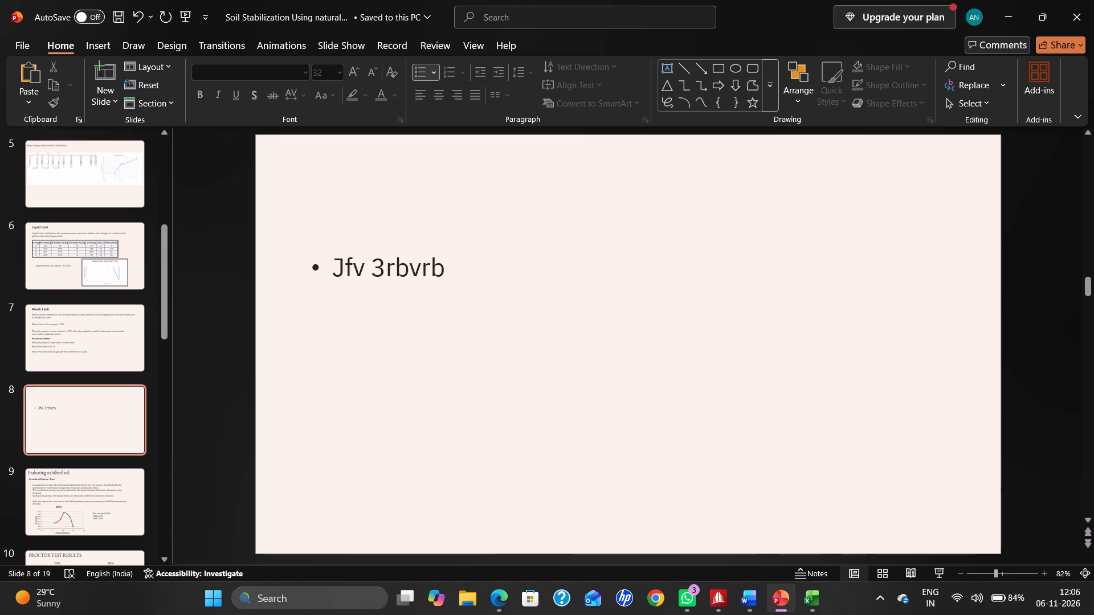
pyautogui.moveTo(427, 272); pyautogui.dragTo(458, 274)
pyautogui.press('BackSpace')
pyautogui.press('BackSpace')
pyautogui.press('BackSpace')
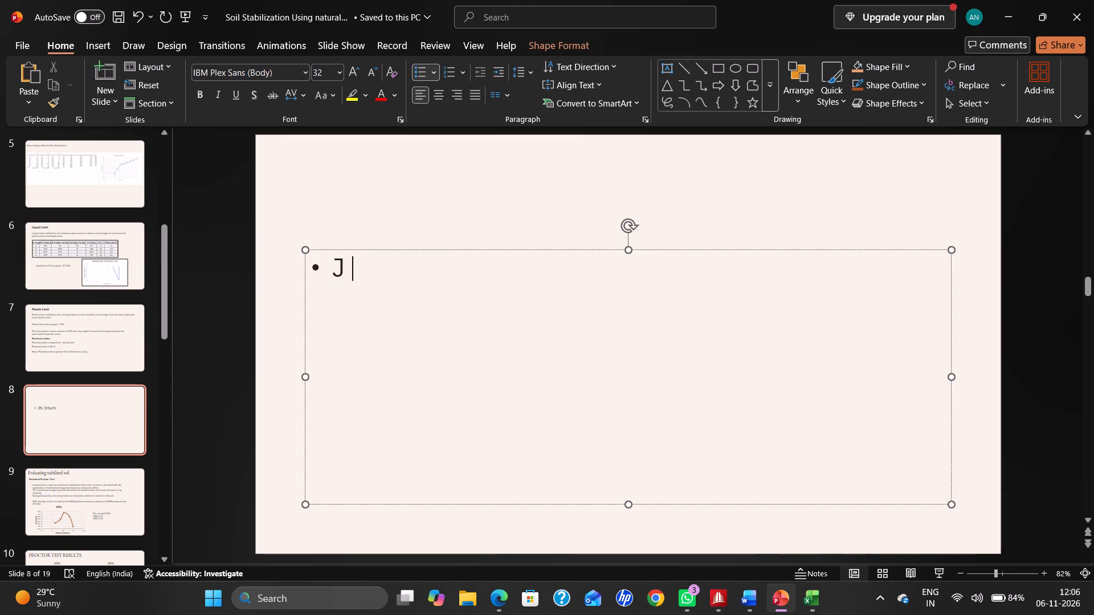
pyautogui.press('BackSpace')
pyautogui.hotkey('shift', 'l')
pyautogui.write('iquid limit, p')
pyautogui.press('BackSpace')
pyautogui.write('Plastic limit and')
pyautogui.press('space')
pyautogui.write('Specific')
pyautogui.press('space')
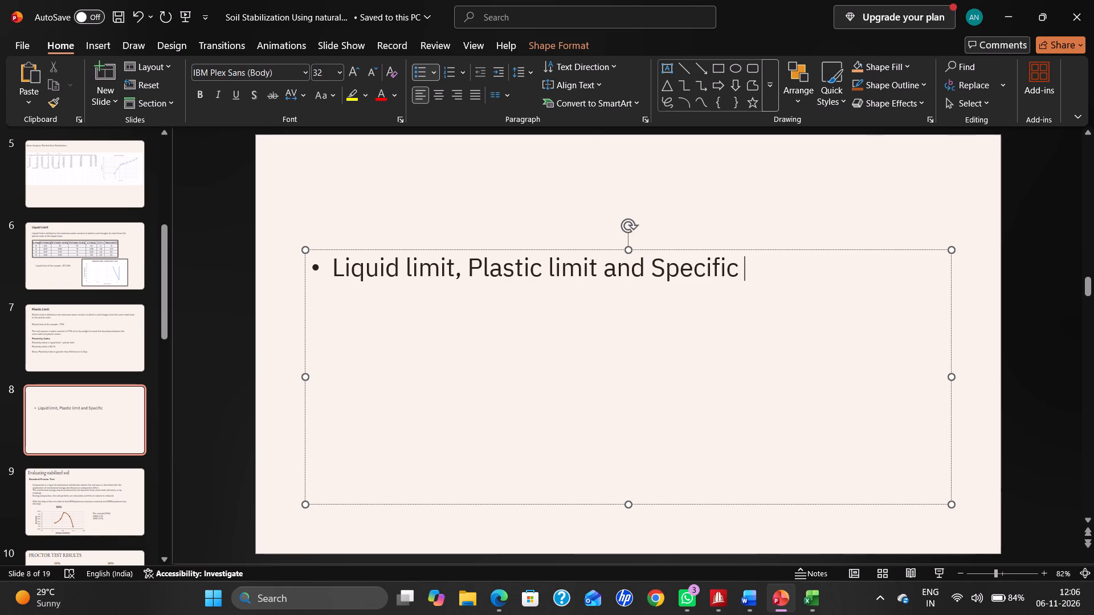
pyautogui.write('Gra')
pyautogui.write('vity of Natural Soil')
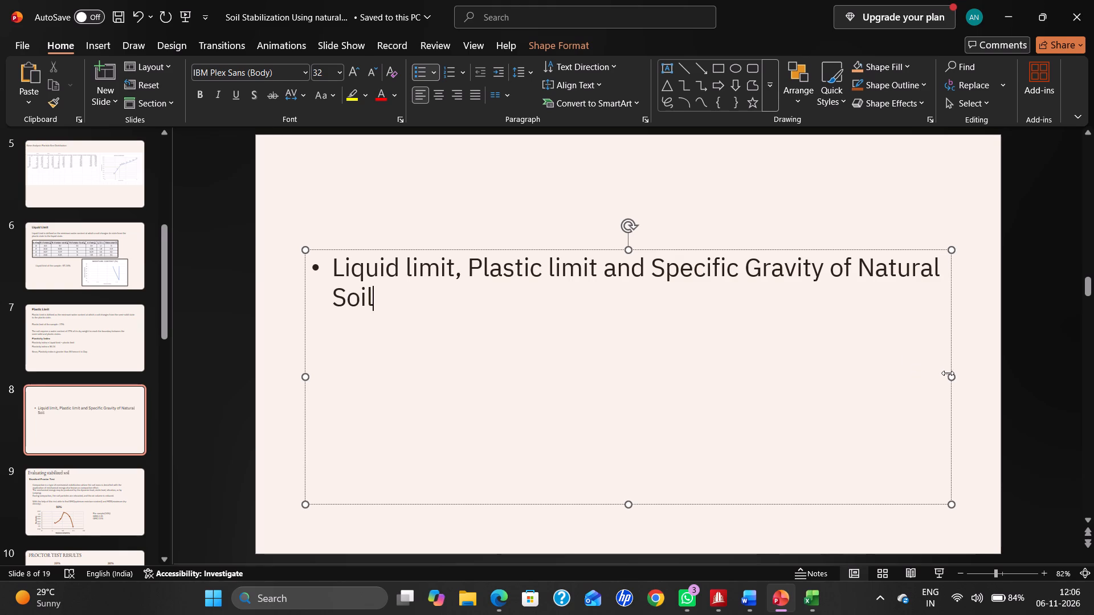
# Widen the heading text box so its text fits on one line, reduce its height and move it nearer the slide's top.
pyautogui.moveTo(953, 375); pyautogui.dragTo(987, 374)
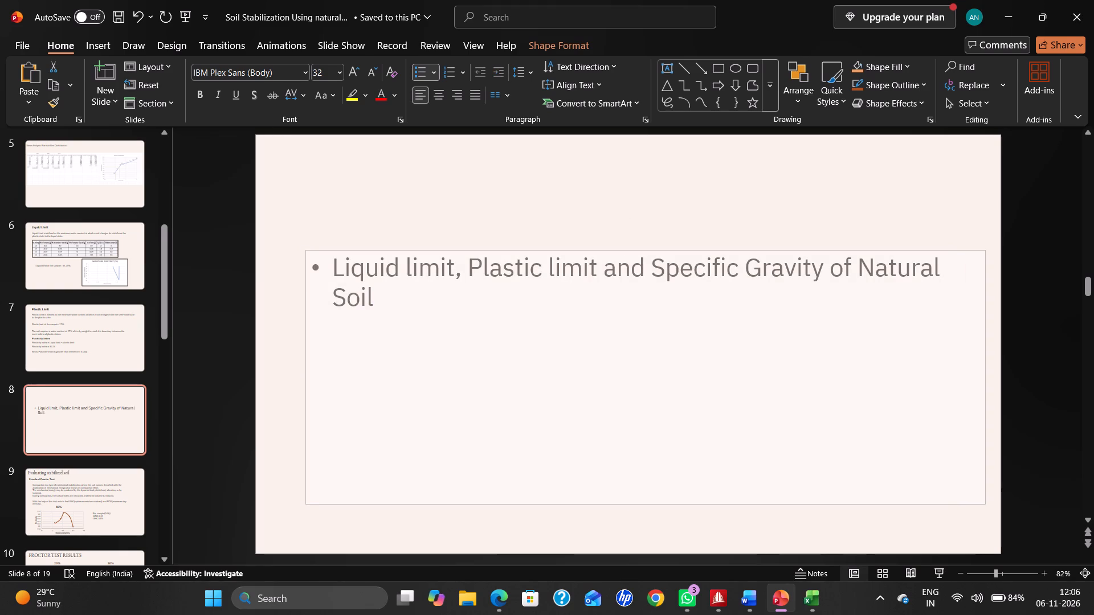
pyautogui.moveTo(987, 374); pyautogui.dragTo(987, 372)
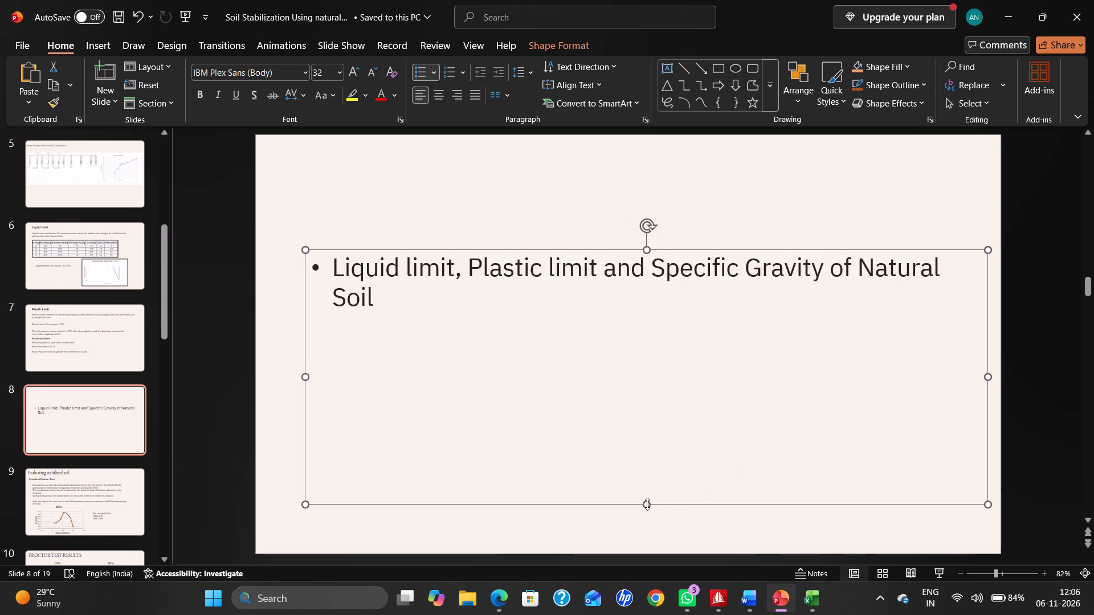
pyautogui.moveTo(647, 504); pyautogui.dragTo(630, 314)
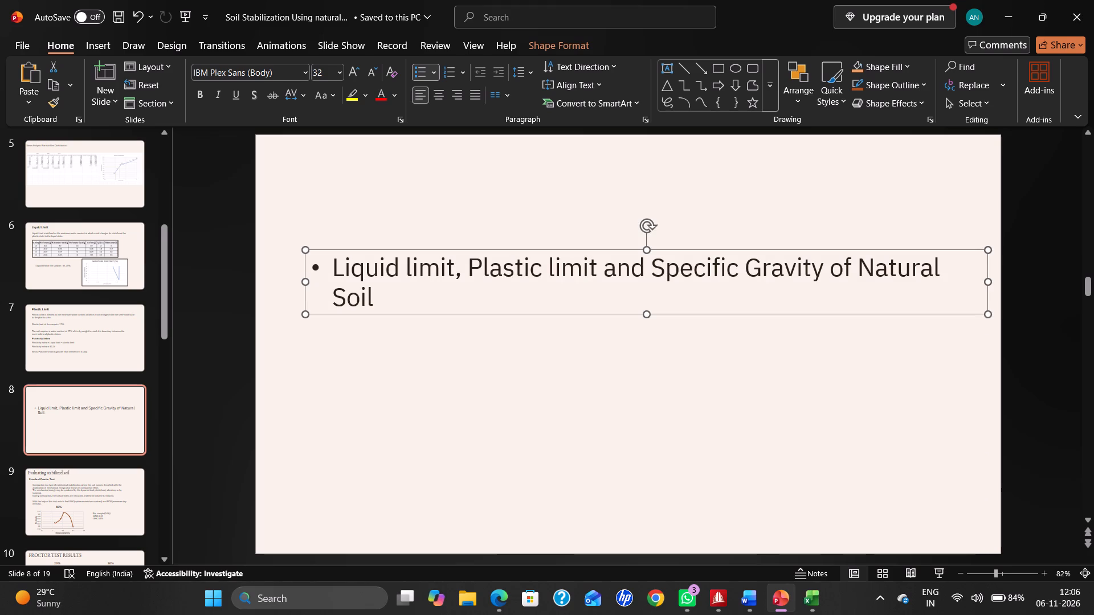
pyautogui.moveTo(304, 281); pyautogui.dragTo(272, 278)
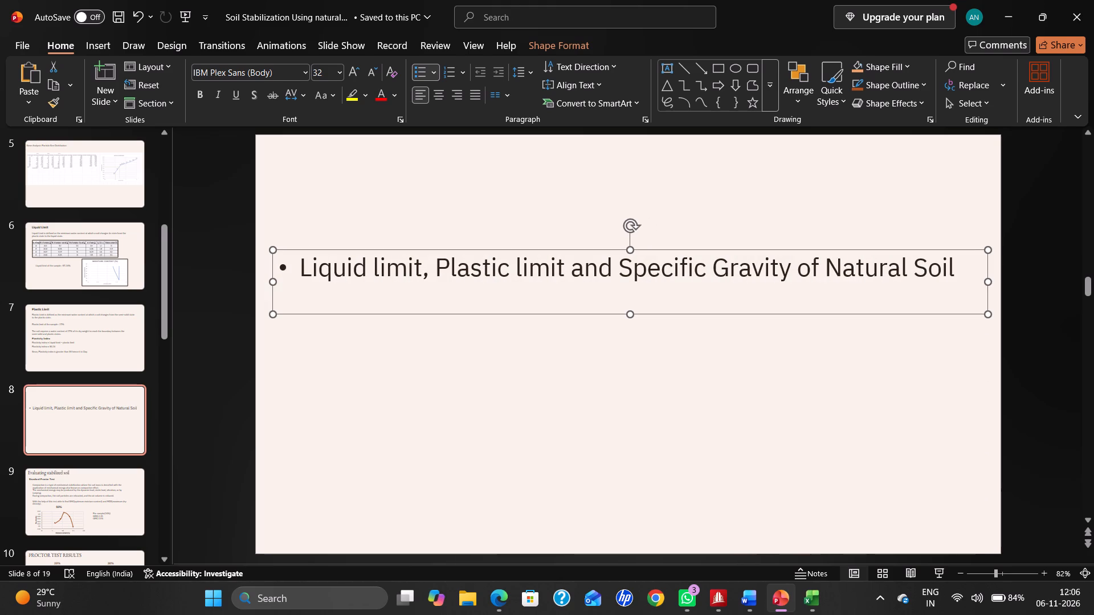
pyautogui.moveTo(530, 252); pyautogui.dragTo(525, 177)
pyautogui.click(564, 289)
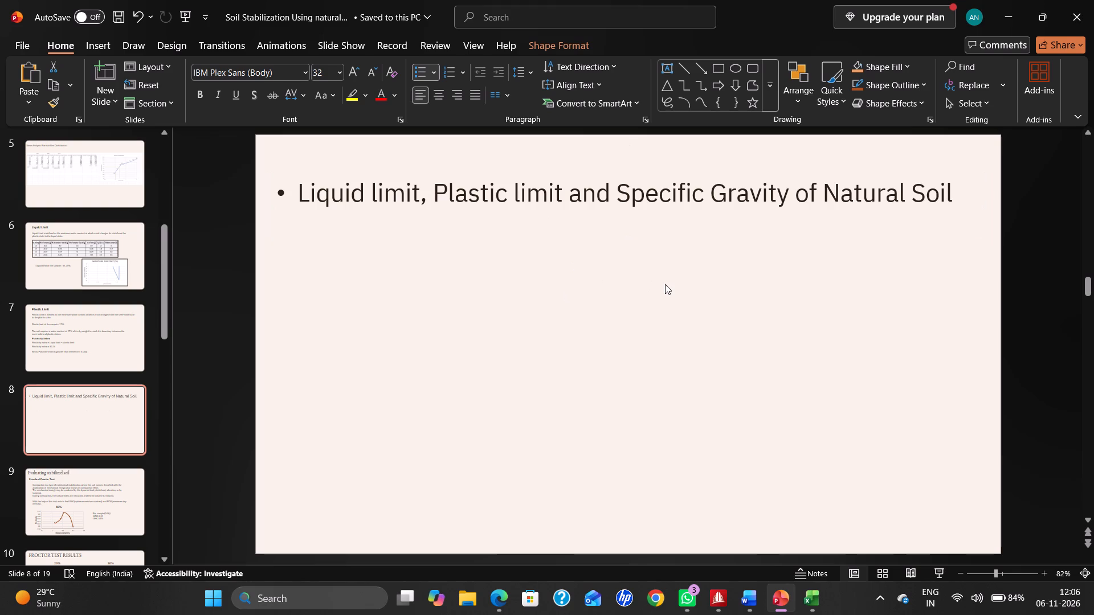
# Insert a table with two columns and four rows and place it below the heading.
pyautogui.click(88, 40)
pyautogui.click(78, 81)
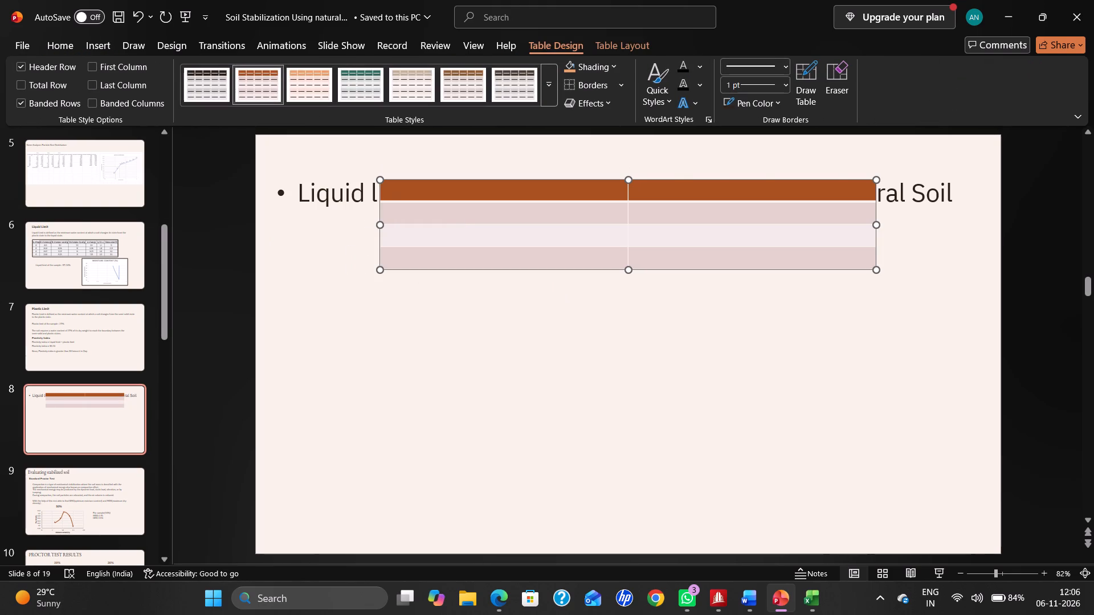
pyautogui.moveTo(565, 181); pyautogui.dragTo(483, 229)
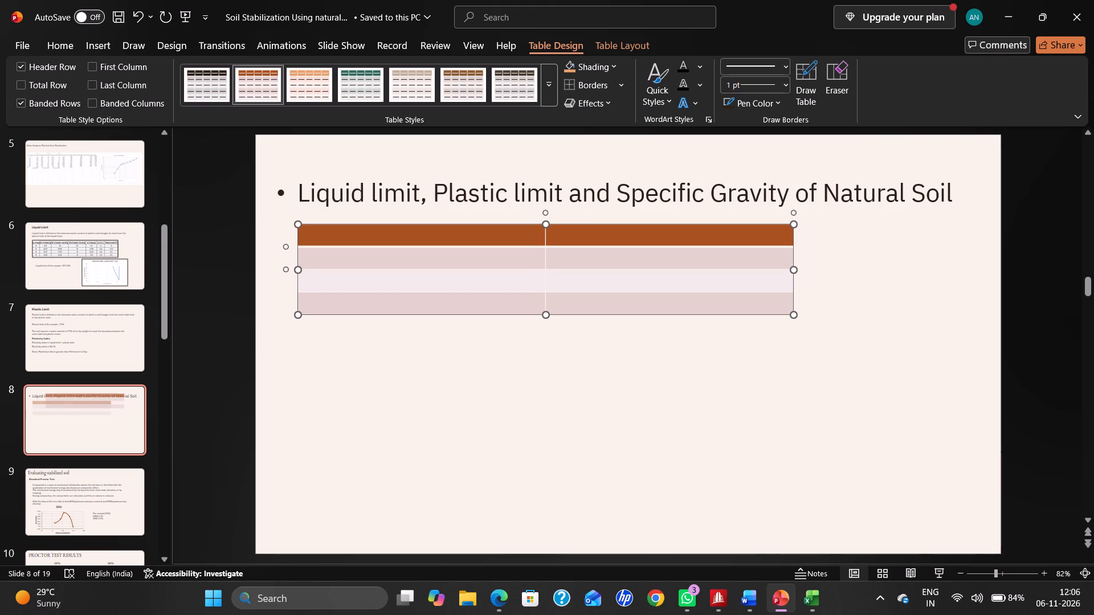
# Stretch the table to the heading's width and make its rows taller.
pyautogui.moveTo(795, 270); pyautogui.dragTo(950, 261)
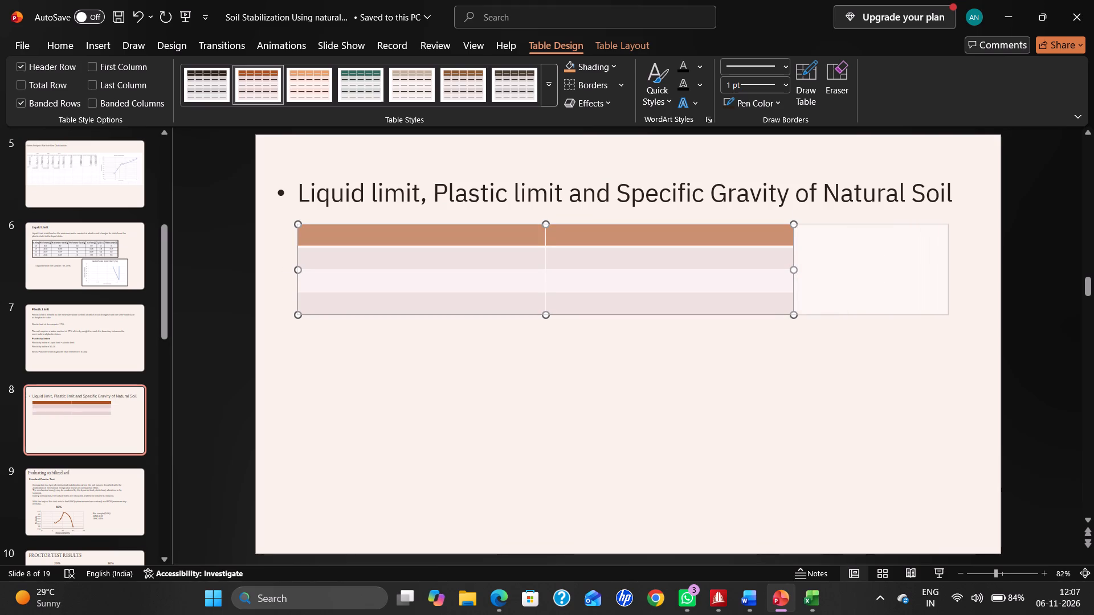
pyautogui.moveTo(950, 261); pyautogui.dragTo(955, 260)
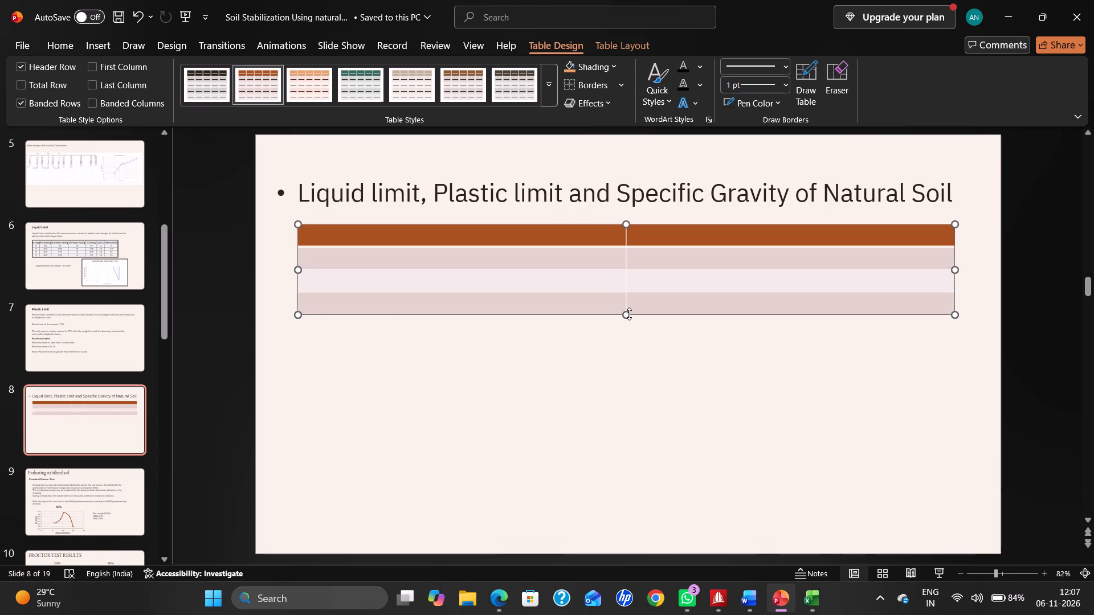
pyautogui.moveTo(629, 314); pyautogui.dragTo(636, 393)
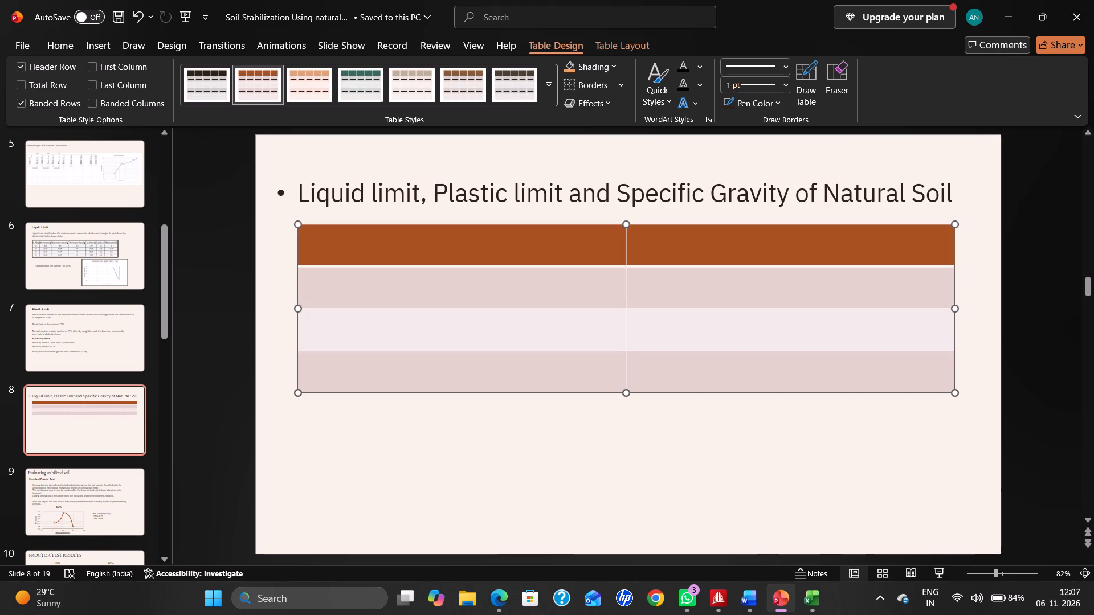
# Move the table slightly lower to leave a gap beneath the heading text.
pyautogui.click(469, 255)
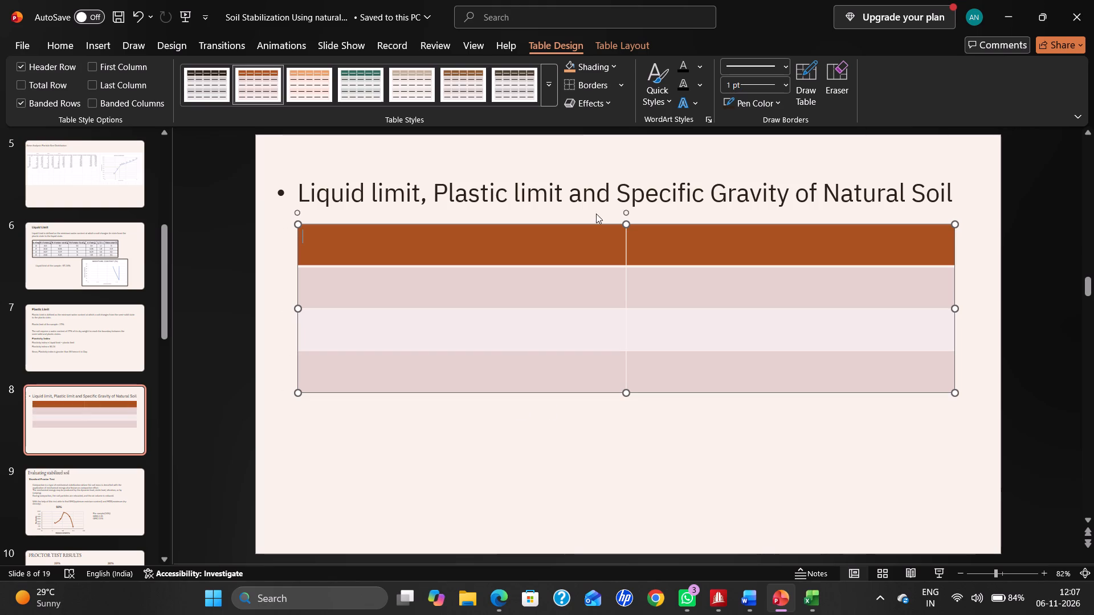
pyautogui.moveTo(597, 225); pyautogui.dragTo(593, 235)
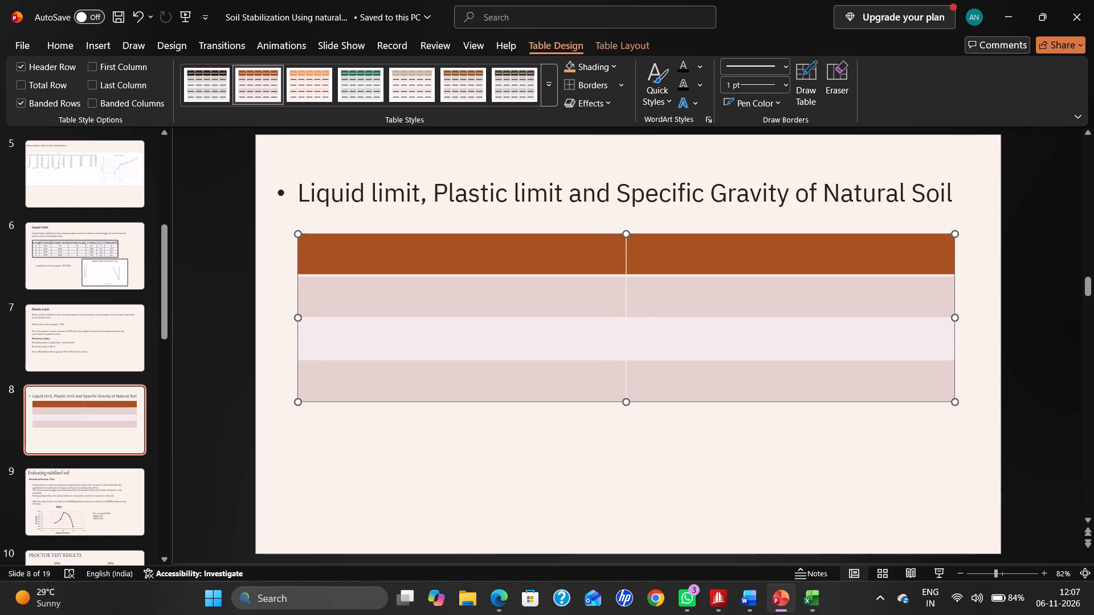
pyautogui.click(573, 199)
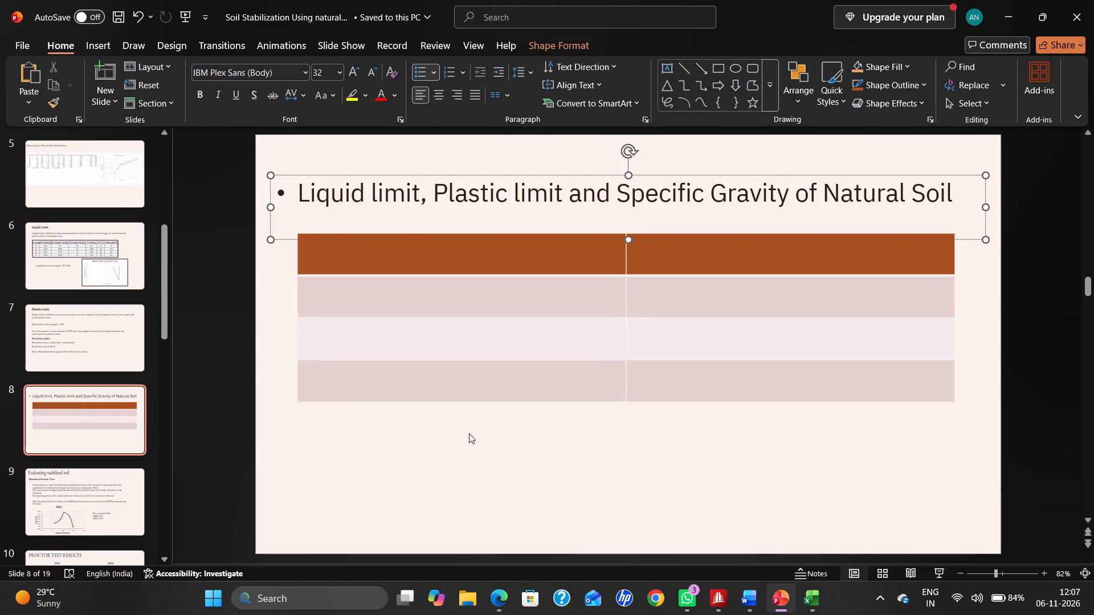
pyautogui.click(601, 240)
pyautogui.click(582, 272)
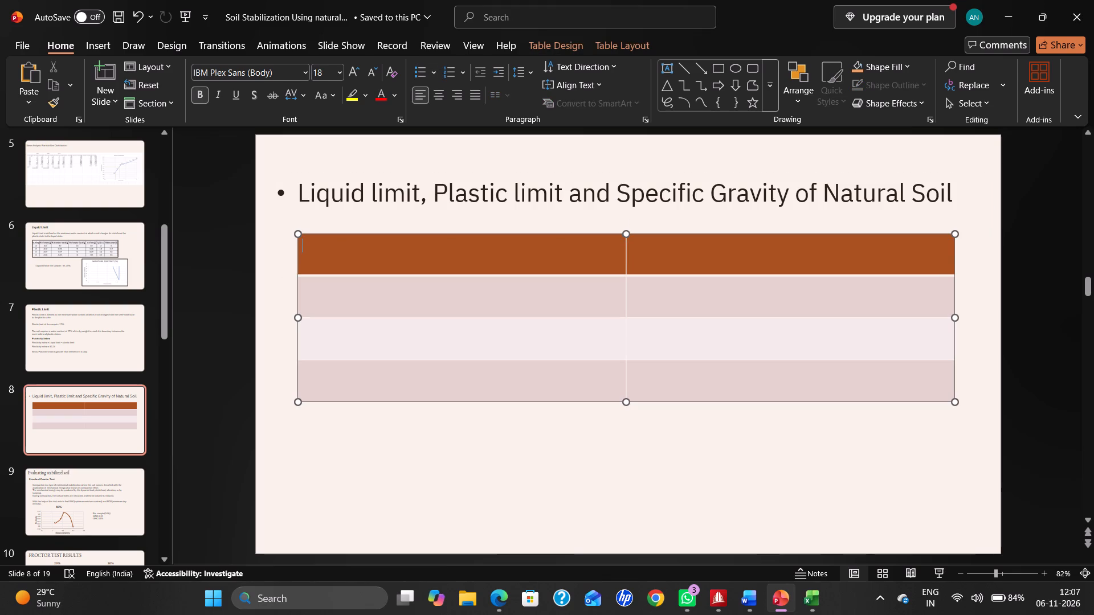
pyautogui.moveTo(593, 234); pyautogui.dragTo(591, 240)
pyautogui.click(444, 258)
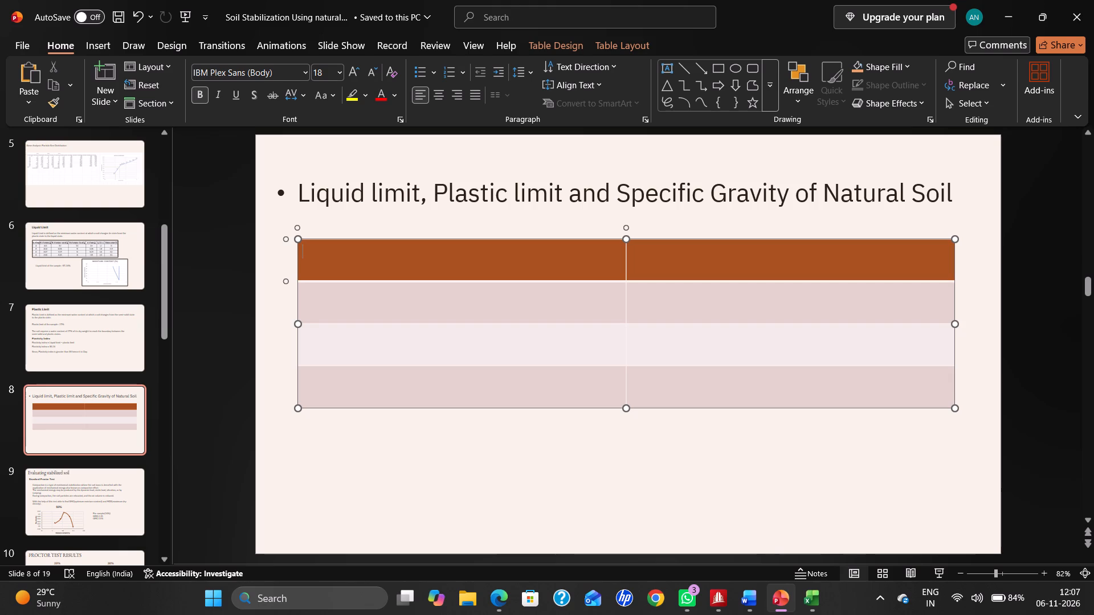
# Copy "Liquid limit" from the heading into the first cell of the table's header row.
pyautogui.click(317, 188)
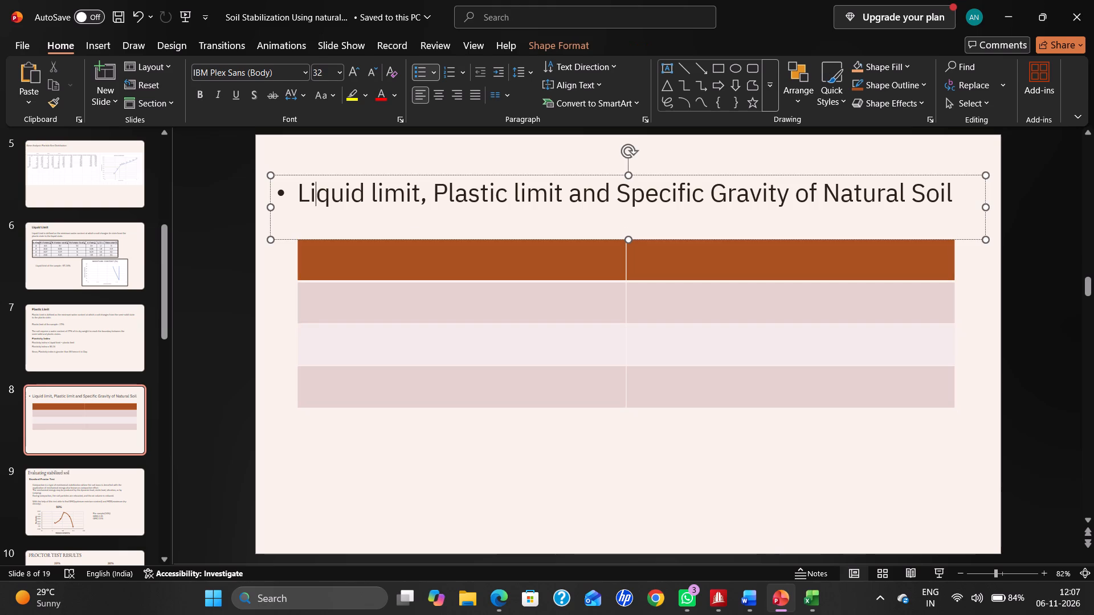
pyautogui.moveTo(419, 193); pyautogui.dragTo(302, 198)
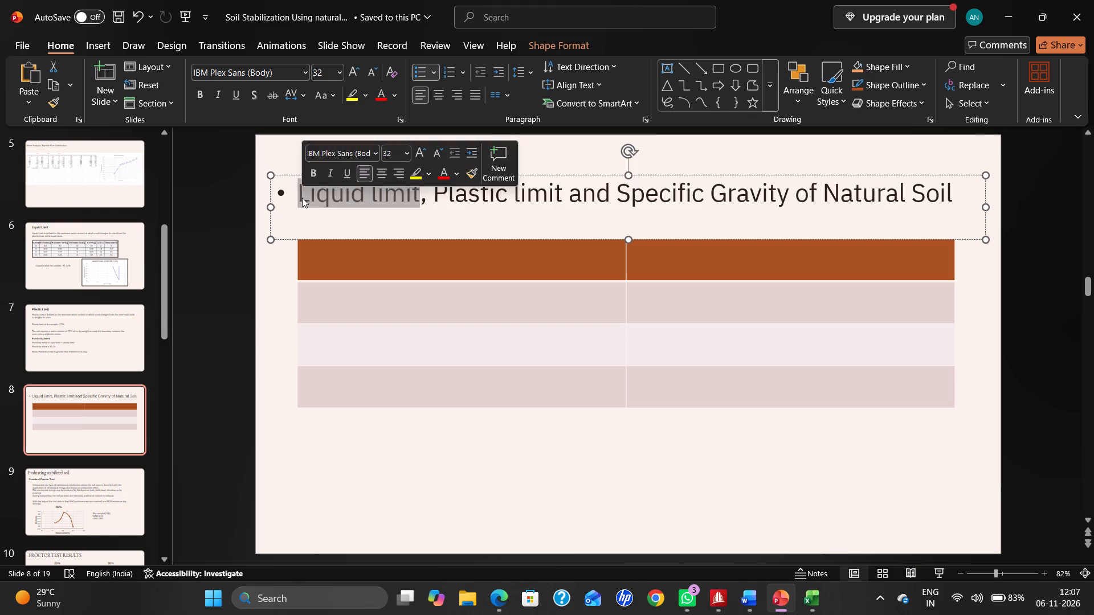
pyautogui.hotkey('ctrl', 'c')
pyautogui.click(372, 271)
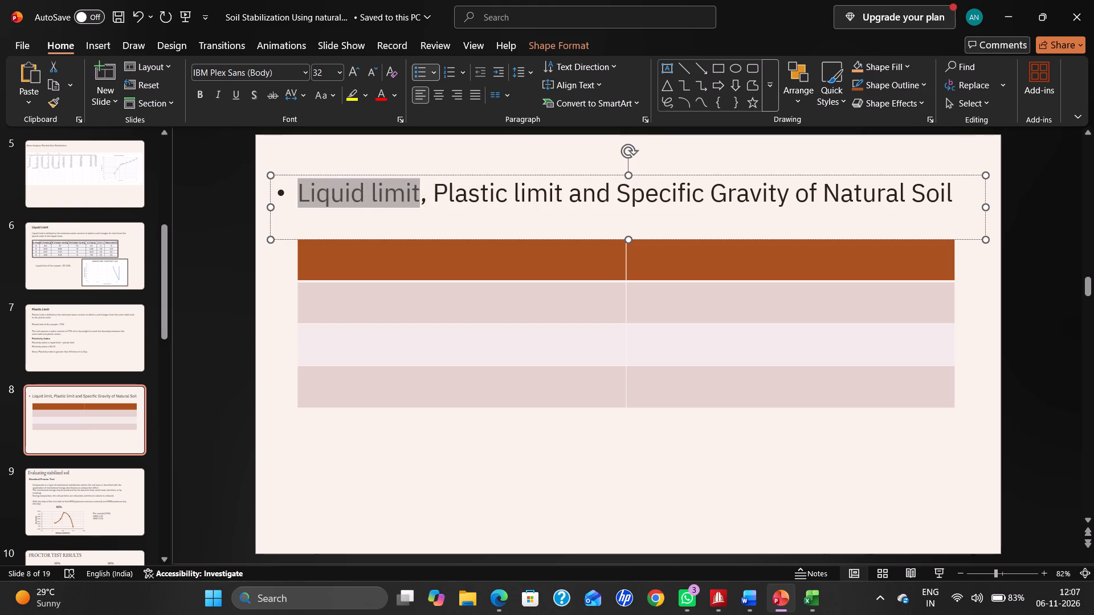
pyautogui.hotkey('ctrl', 'v')
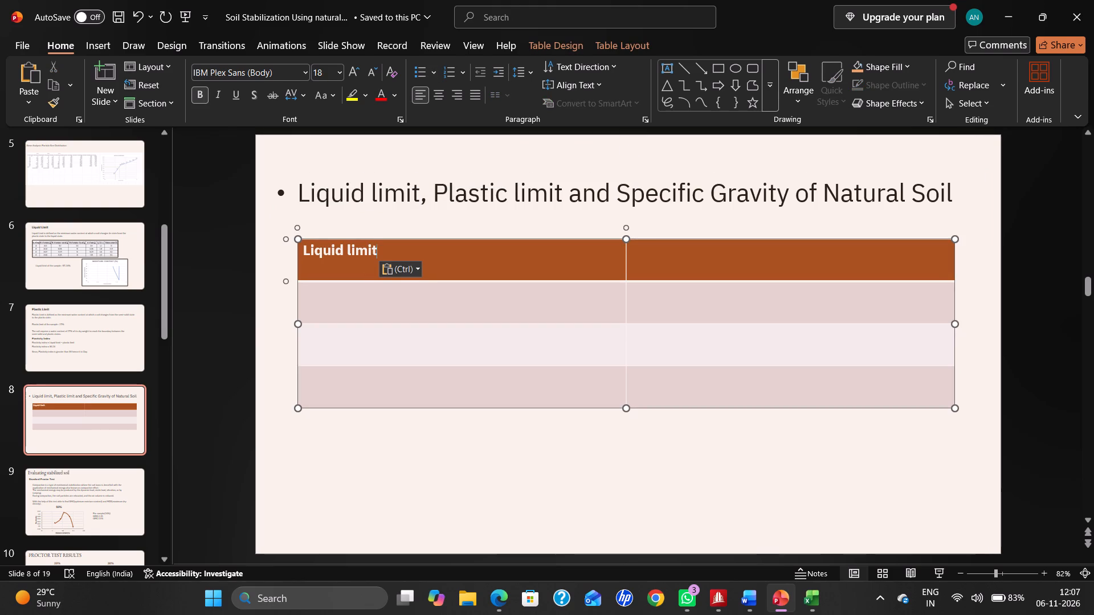
# Insert three spaces and a line break before "Liquid limit" in the header cell.
pyautogui.click(309, 251)
pyautogui.press('Left')
pyautogui.press('space')
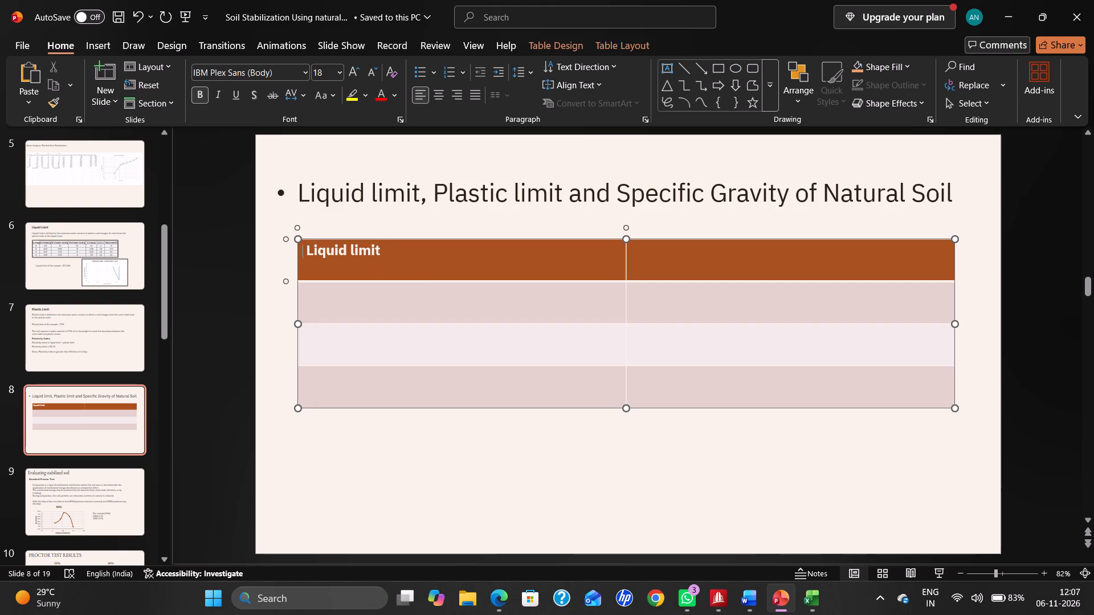
pyautogui.press('space')
pyautogui.press('space')
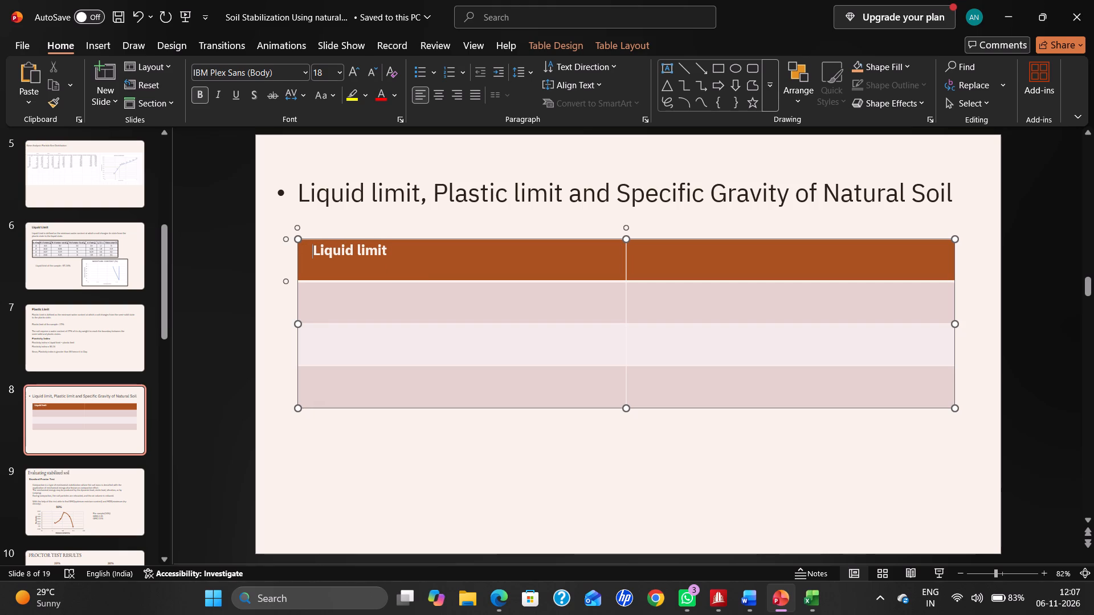
pyautogui.hotkey('shift', 'Return')
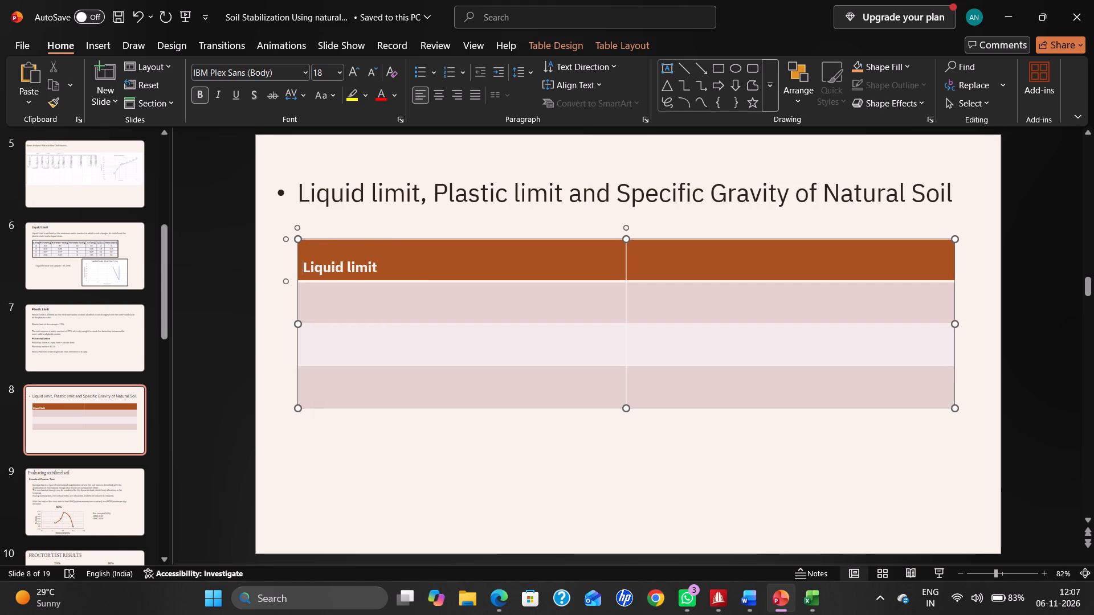
# Undo the spaces and line break inserted before "Liquid limit" in the header cell.
pyautogui.hotkey('ctrl', 'z')
pyautogui.click(358, 309)
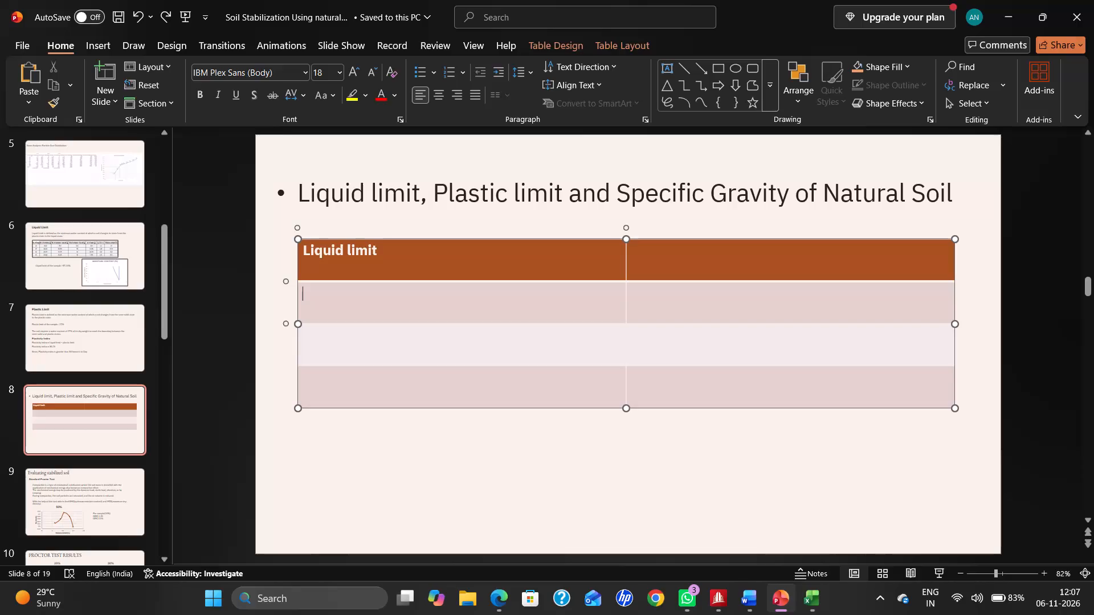
# Indent "Liquid limit" in the header cell with eight leading spaces.
pyautogui.click(304, 249)
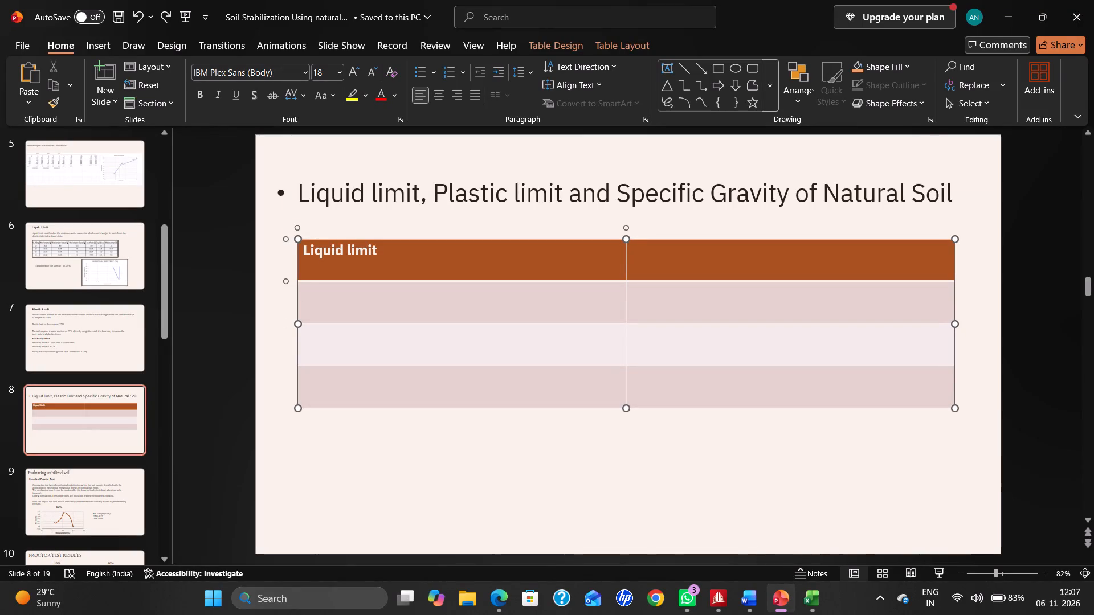
pyautogui.click(311, 251)
pyautogui.press('Left')
pyautogui.press('space')
pyautogui.press('space')
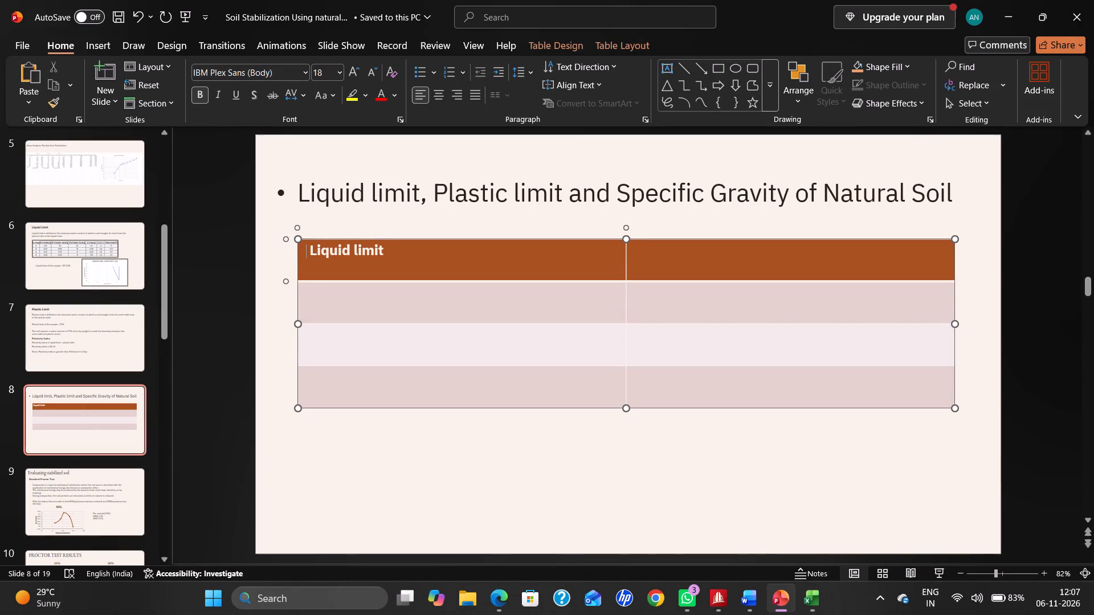
pyautogui.press('space')
pyautogui.press('space')
pyautogui.press('space')
pyautogui.press('space')
pyautogui.press('space')
pyautogui.press('space')
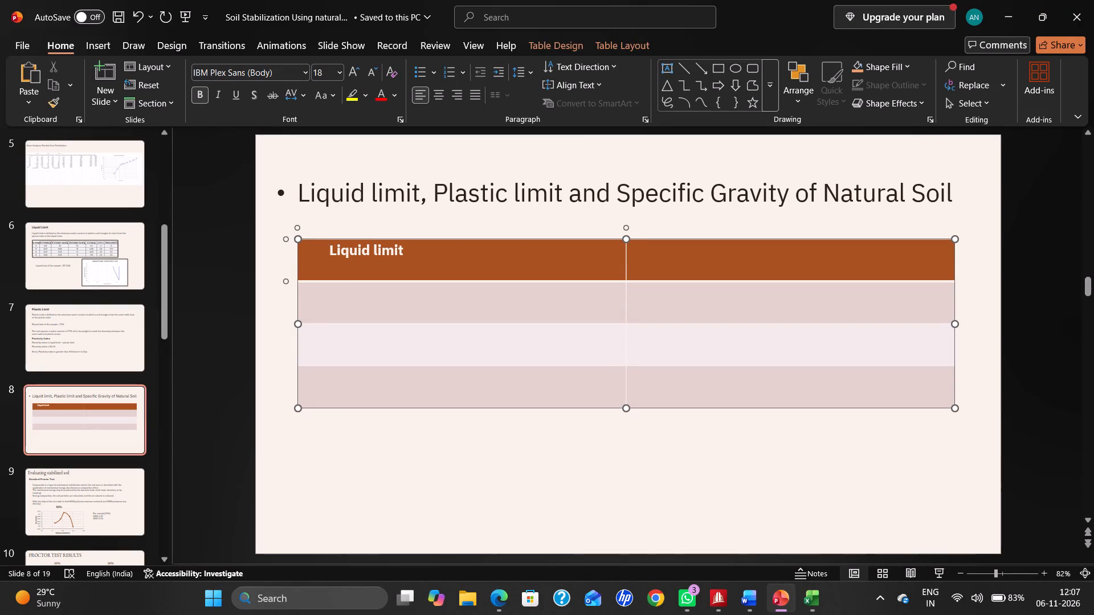
# Reduce the header row's height so it fits closely around its text.
pyautogui.moveTo(372, 281); pyautogui.dragTo(375, 270)
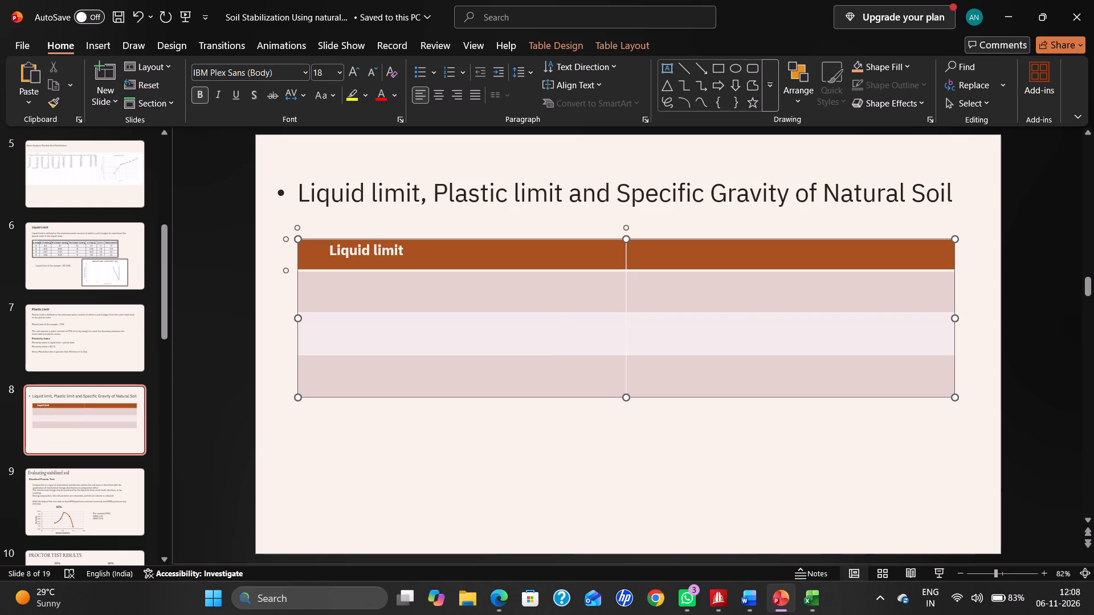
pyautogui.click(363, 270)
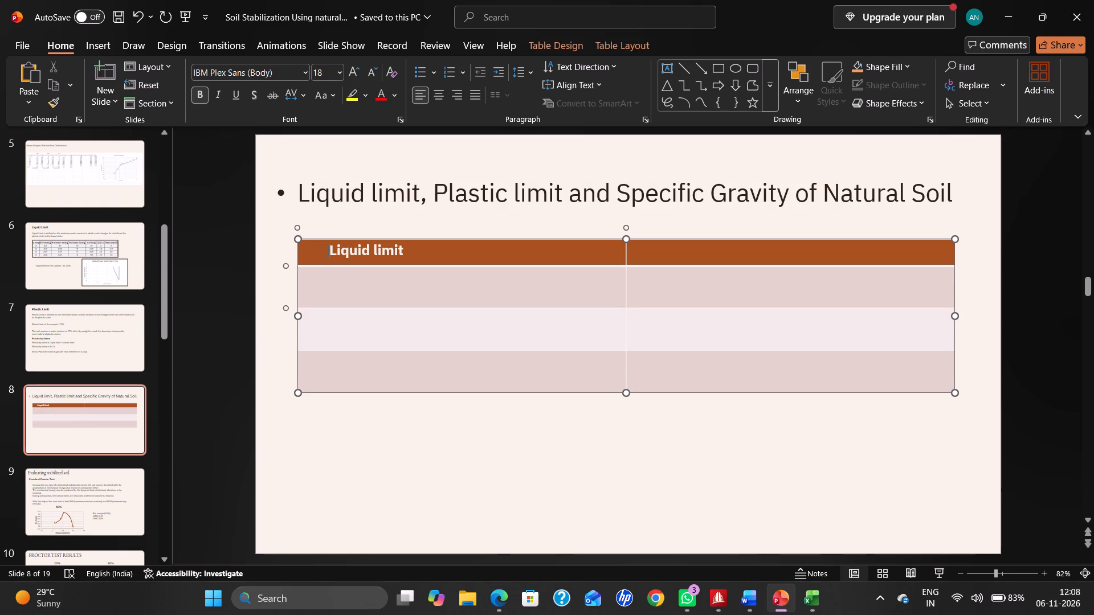
# Put five spaces in the first cell of the second row and add "Plastic limit" copied from the heading.
pyautogui.click(358, 290)
pyautogui.press('space')
pyautogui.press('space')
pyautogui.press('space')
pyautogui.press('space')
pyautogui.press('space')
pyautogui.click(460, 182)
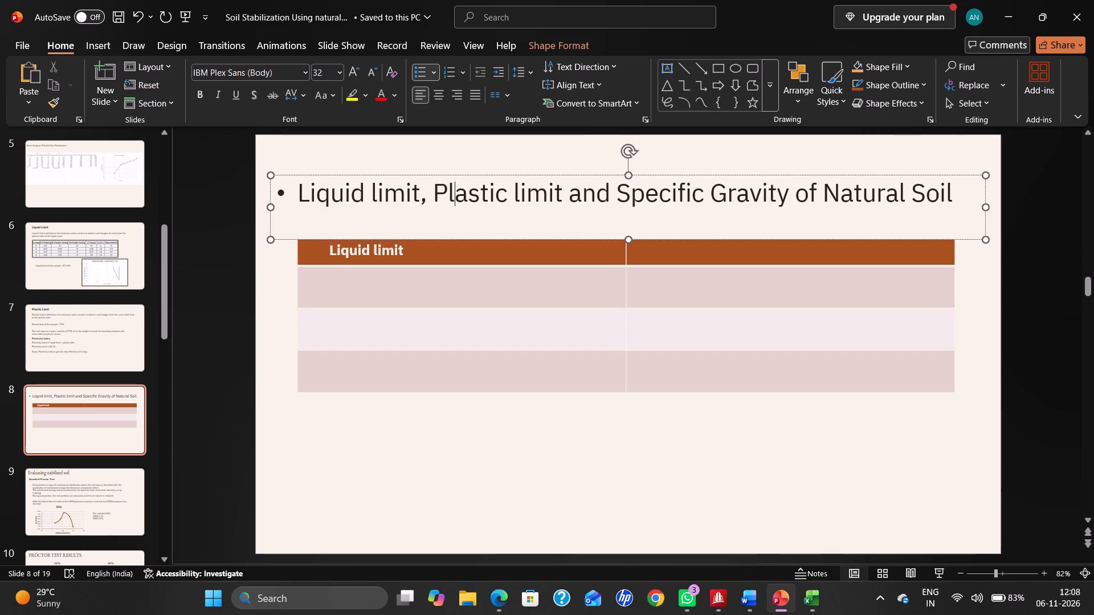
pyautogui.moveTo(434, 191); pyautogui.dragTo(564, 190)
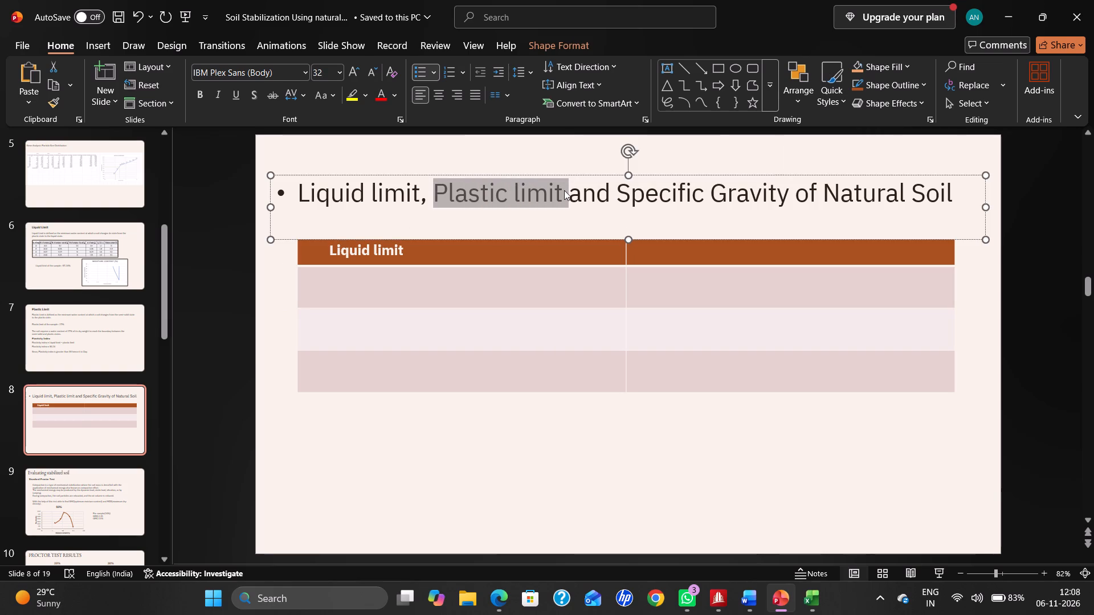
pyautogui.hotkey('ctrl', 'c')
pyautogui.click(368, 296)
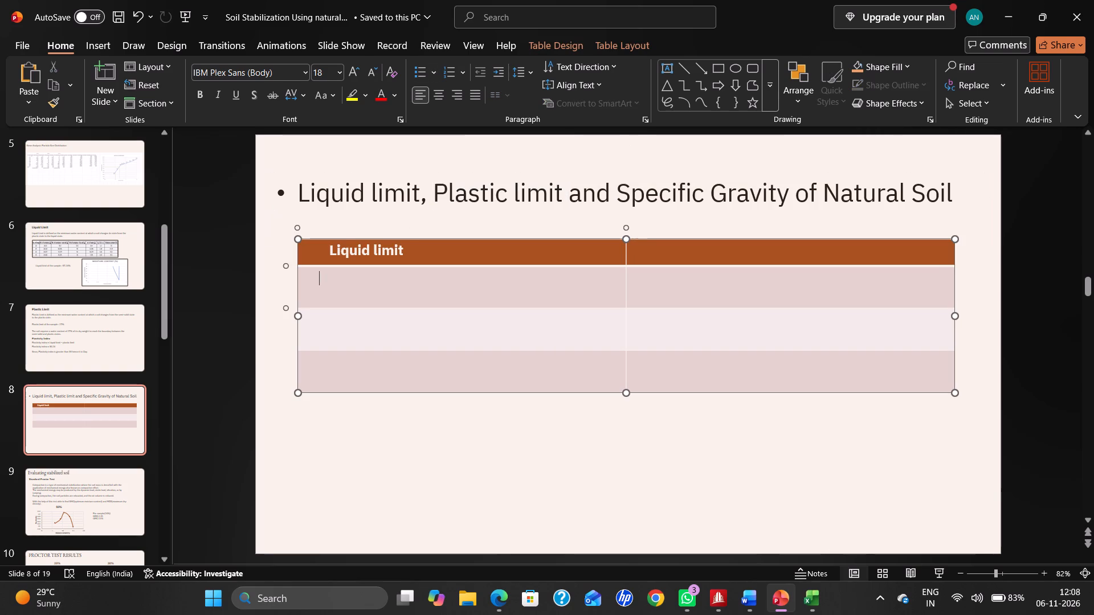
pyautogui.hotkey('ctrl', 'v')
# Shorten the Plastic limit row and add three more spaces before its label to align it with "Liquid limit".
pyautogui.moveTo(372, 307); pyautogui.dragTo(372, 304)
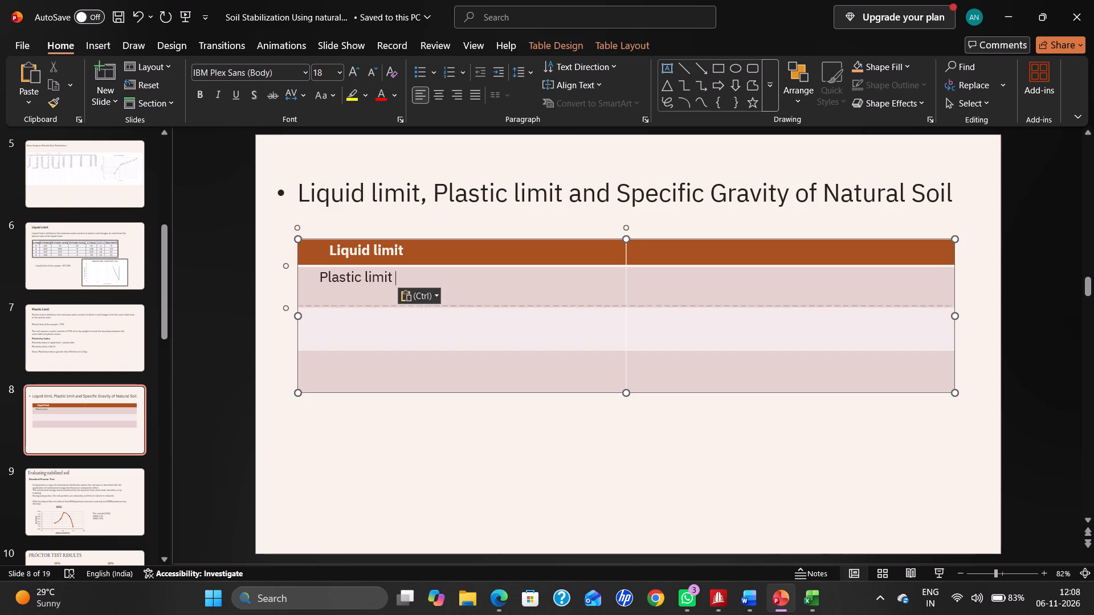
pyautogui.moveTo(372, 304); pyautogui.dragTo(375, 293)
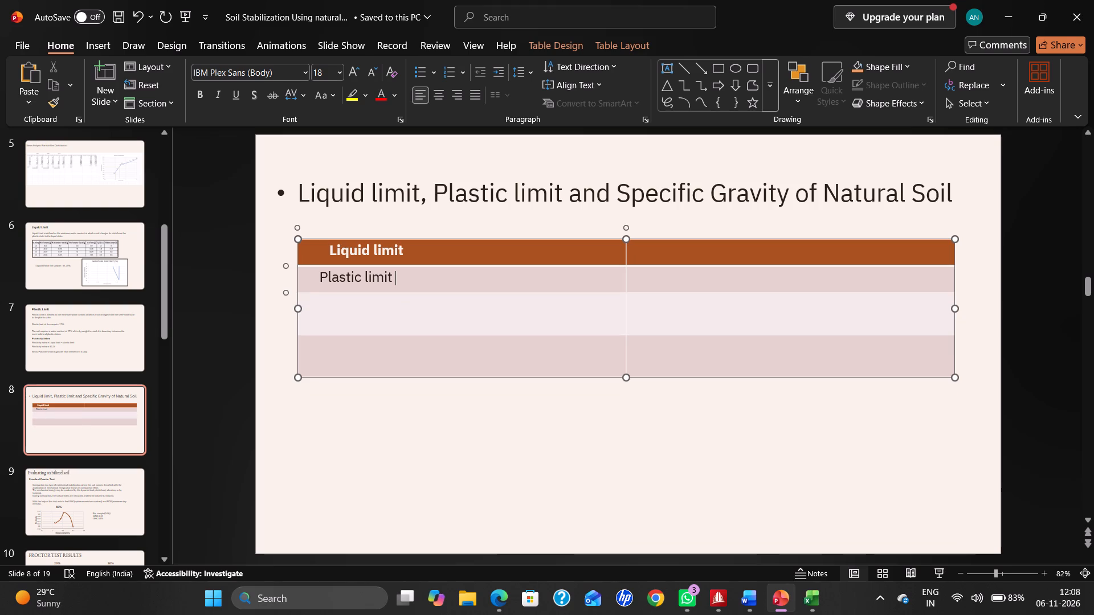
pyautogui.click(320, 276)
pyautogui.press('space')
pyautogui.press('space')
pyautogui.press('space')
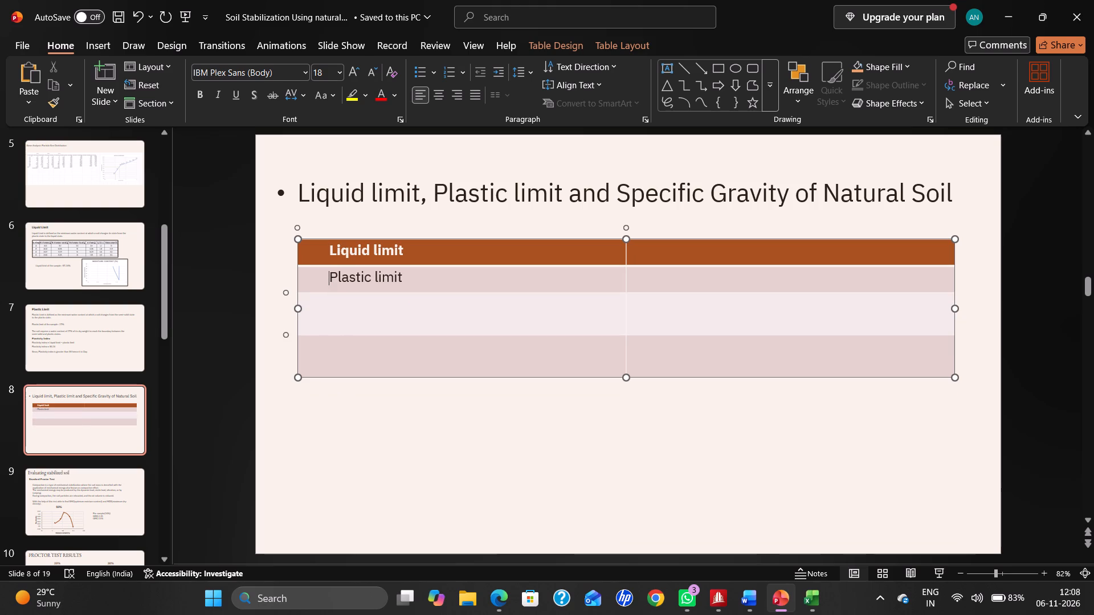
# Copy "Specific Gravity" from the heading into the first cell of the third row.
pyautogui.click(379, 313)
pyautogui.click(624, 195)
pyautogui.moveTo(619, 192); pyautogui.dragTo(762, 188)
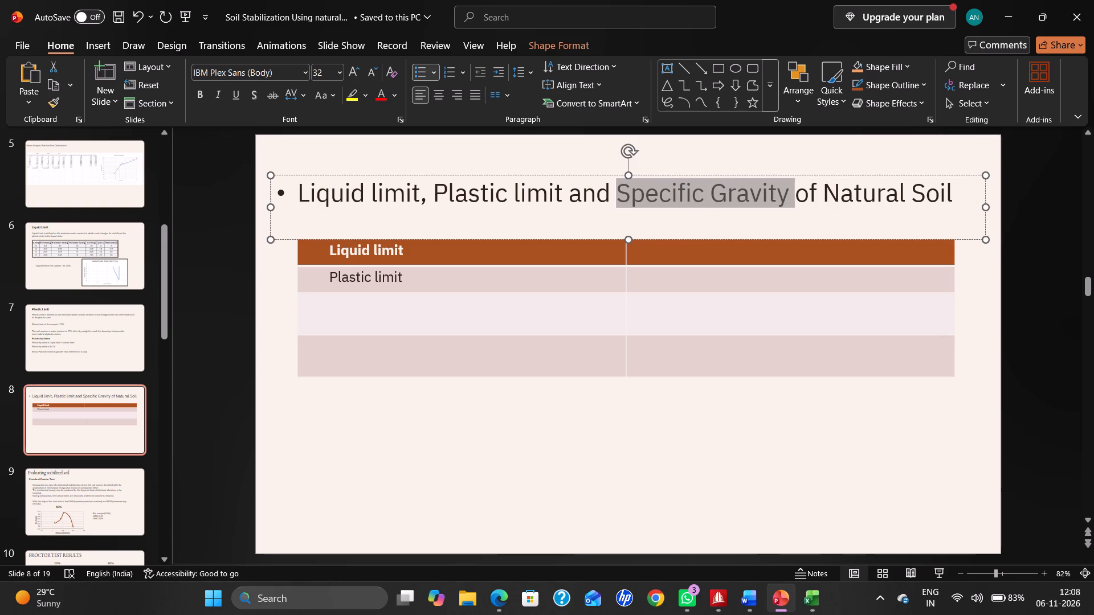
pyautogui.moveTo(762, 188); pyautogui.dragTo(778, 188)
pyautogui.hotkey('ctrl', 'c')
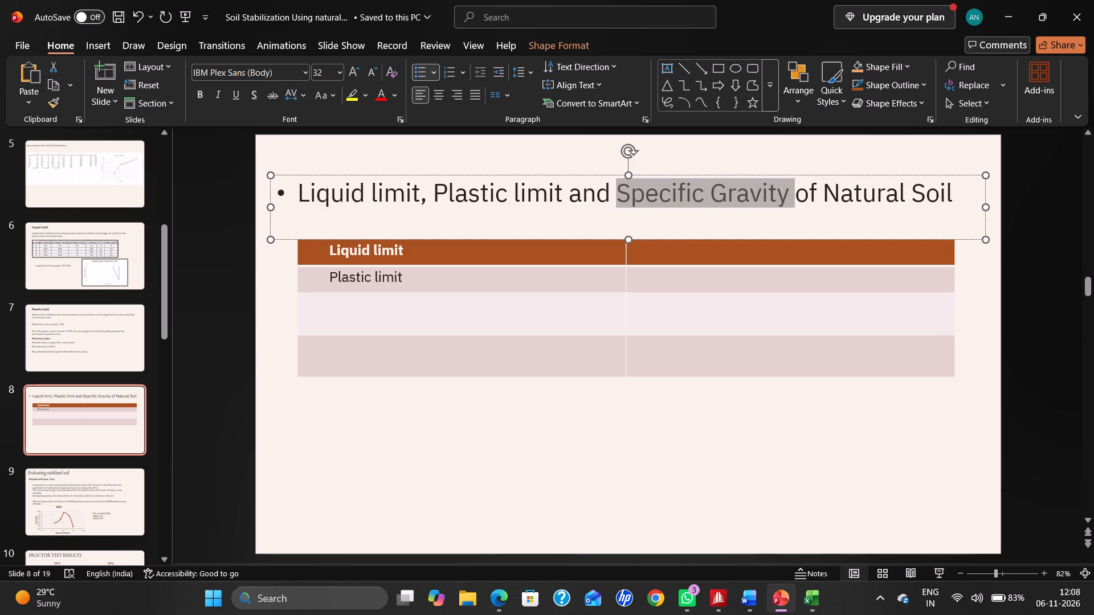
pyautogui.click(346, 313)
pyautogui.hotkey('ctrl', 'v')
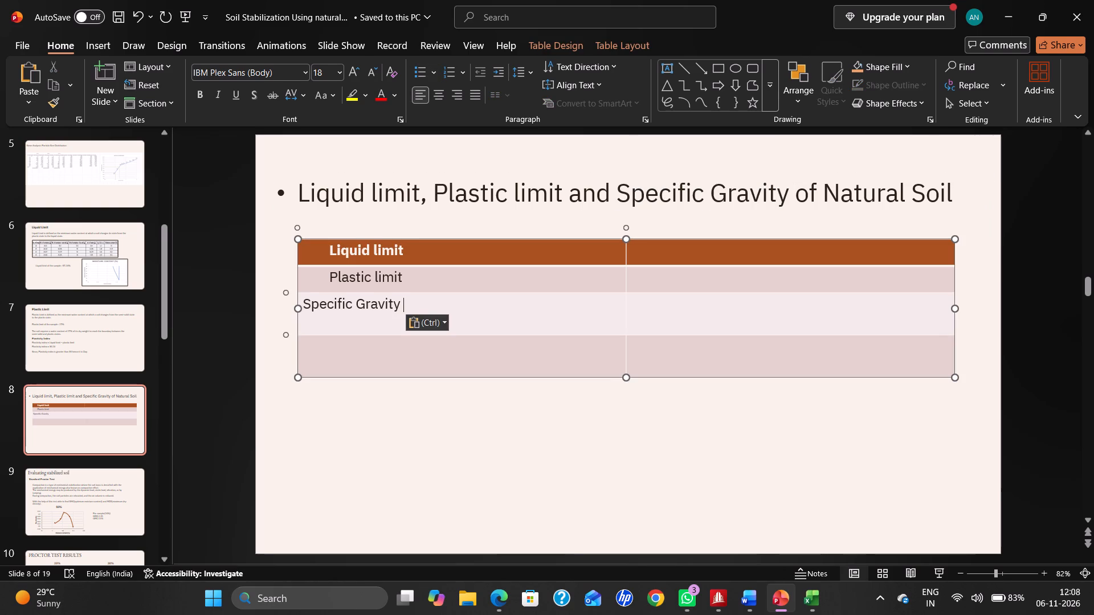
# Shorten the Specific Gravity row to about the height of the rows above it.
pyautogui.click(307, 302)
pyautogui.moveTo(333, 335); pyautogui.dragTo(333, 330)
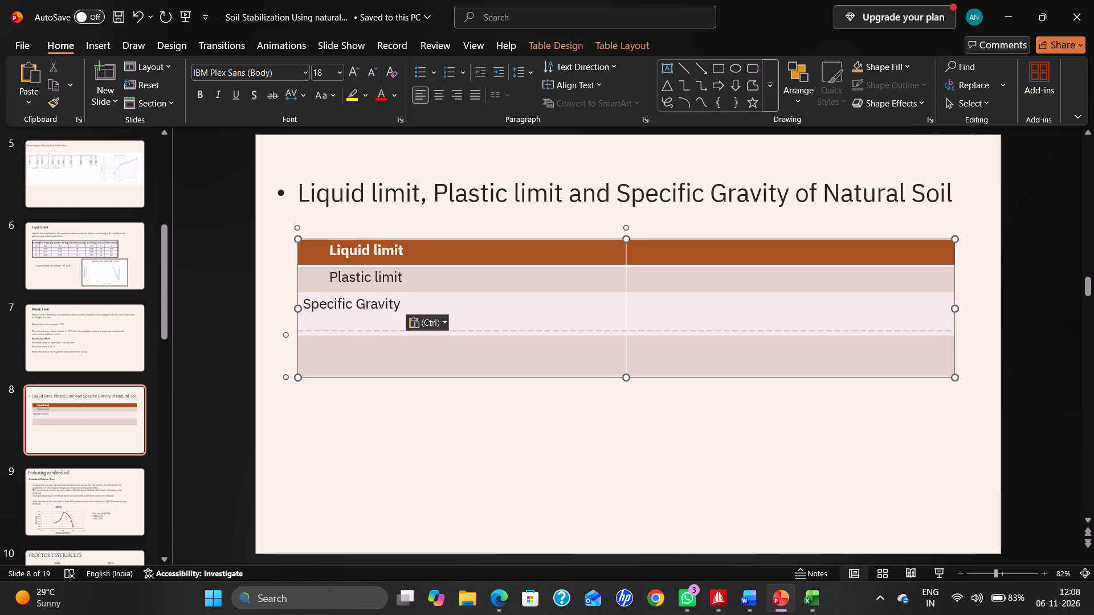
pyautogui.moveTo(333, 330); pyautogui.dragTo(334, 320)
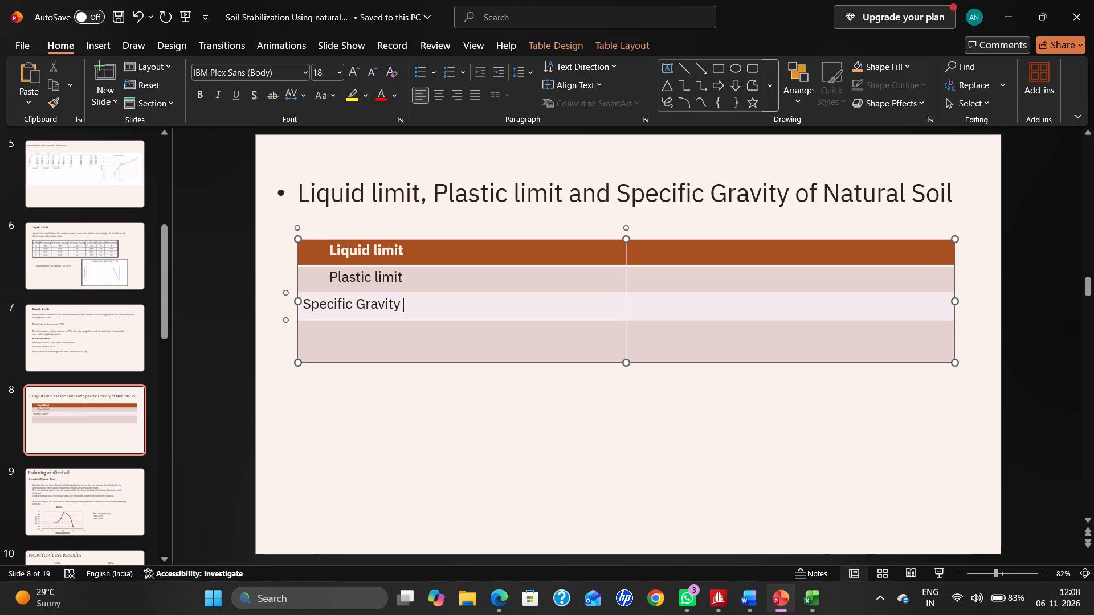
# Indent "Specific Gravity" with eight leading spaces to align it with the labels above.
pyautogui.click(314, 304)
pyautogui.press('Left')
pyautogui.press('space')
pyautogui.press('space')
pyautogui.press('space')
pyautogui.press('space')
pyautogui.press('space')
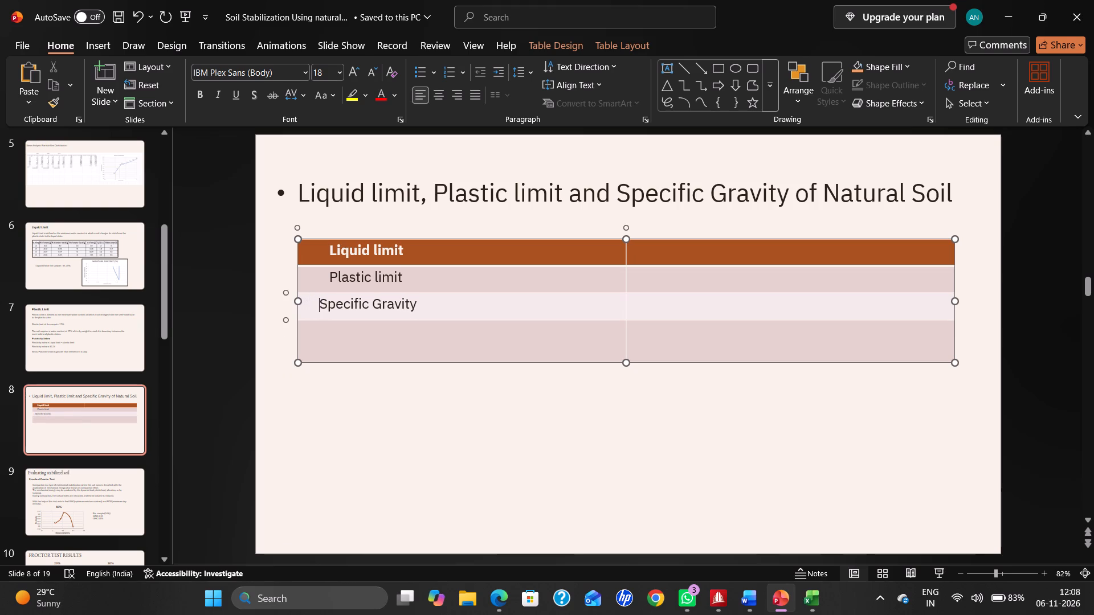
pyautogui.press('space')
pyautogui.press('space')
pyautogui.press('space')
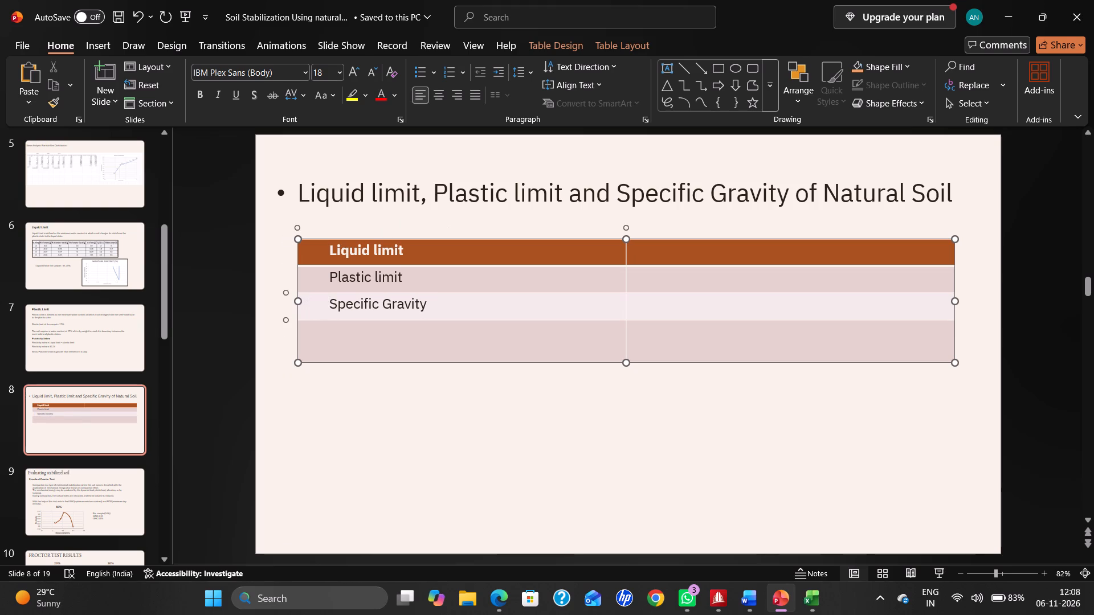
# Copy "Liquid limit" from the header cell into the first cell of the last row.
pyautogui.click(411, 250)
pyautogui.hotkey('ctrl', 'a')
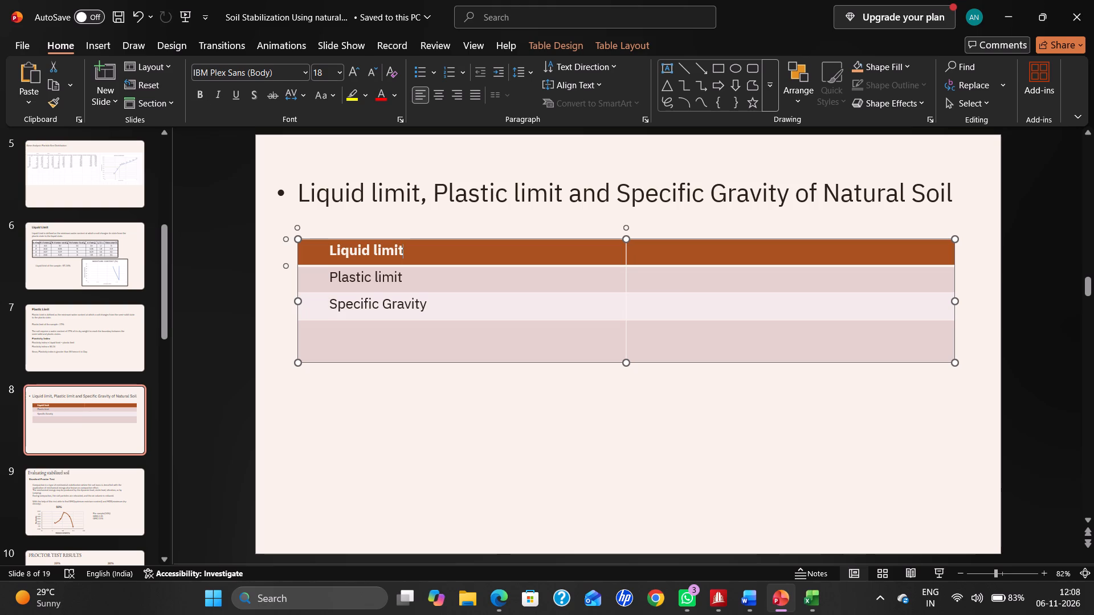
pyautogui.click(411, 250)
pyautogui.moveTo(411, 250); pyautogui.dragTo(334, 244)
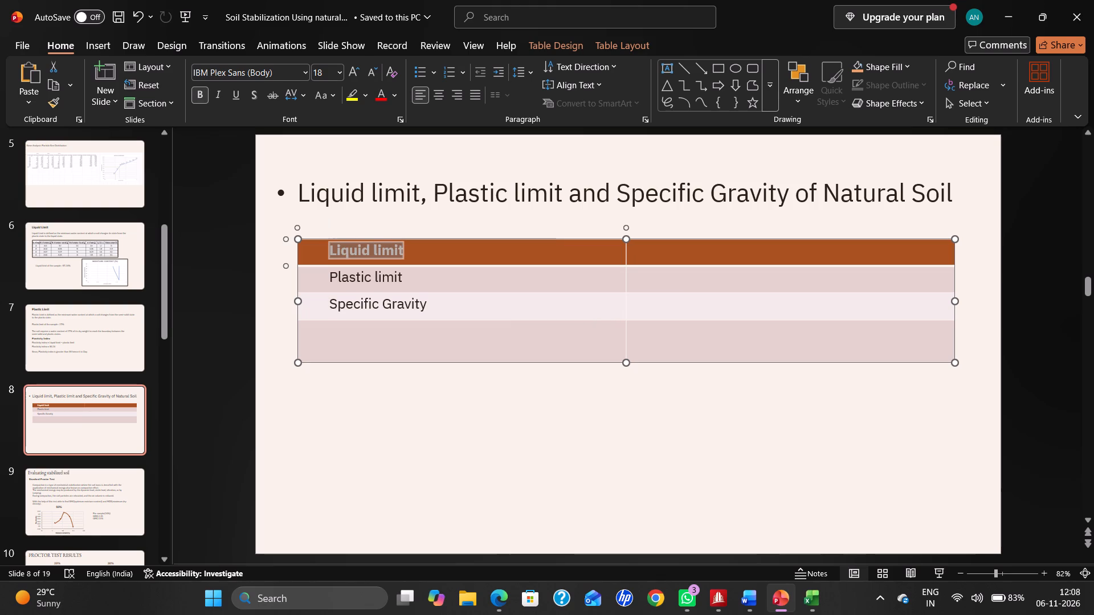
pyautogui.hotkey('ctrl', 'c')
pyautogui.click(365, 345)
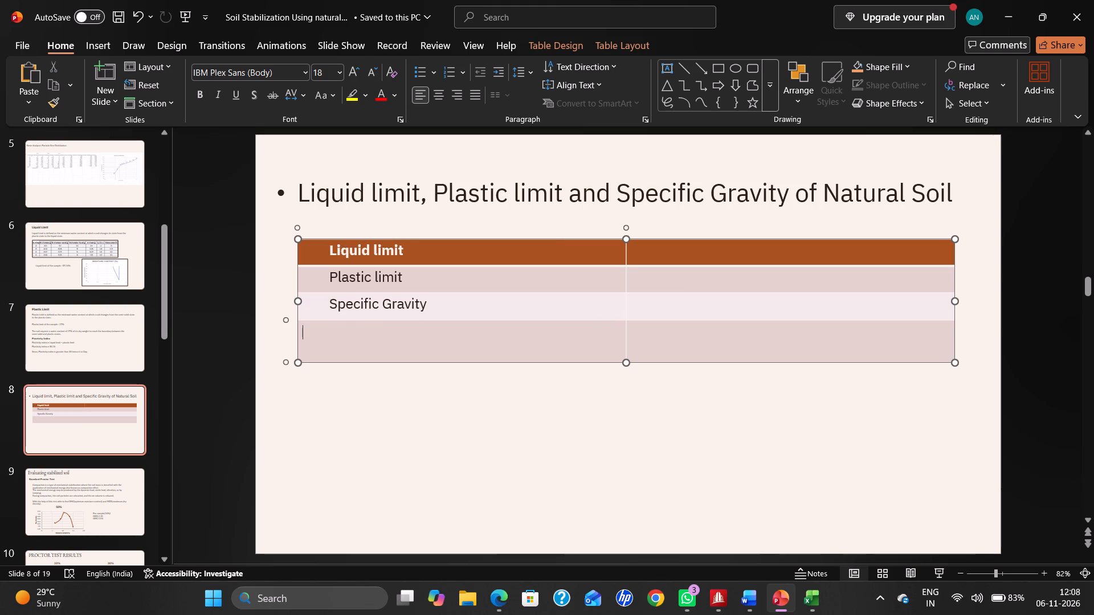
pyautogui.hotkey('ctrl', 'v')
# Indent "Liquid limit" in the last row with eight leading spaces to align it with the labels above.
pyautogui.press('Left')
pyautogui.press('Left')
pyautogui.press('Left')
pyautogui.press('Left')
pyautogui.press('Left')
pyautogui.press('Left')
pyautogui.press('Left')
pyautogui.press('Left')
pyautogui.press('Left')
pyautogui.press('Left')
pyautogui.press('Left')
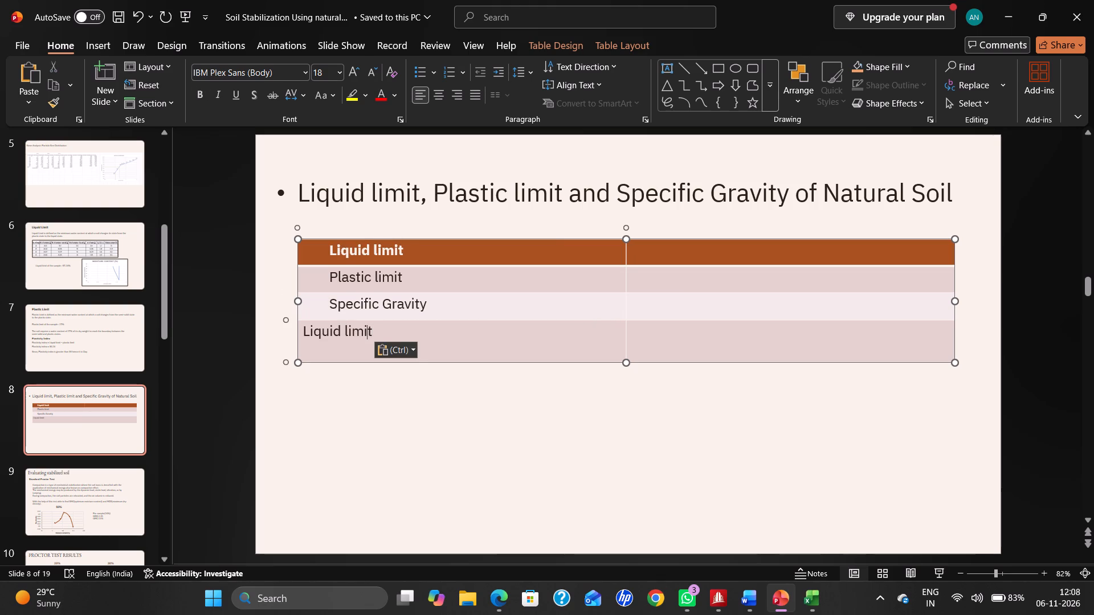
pyautogui.press('Left')
pyautogui.press('space')
pyautogui.press('space')
pyautogui.press('space')
pyautogui.press('space')
pyautogui.press('space')
pyautogui.press('space')
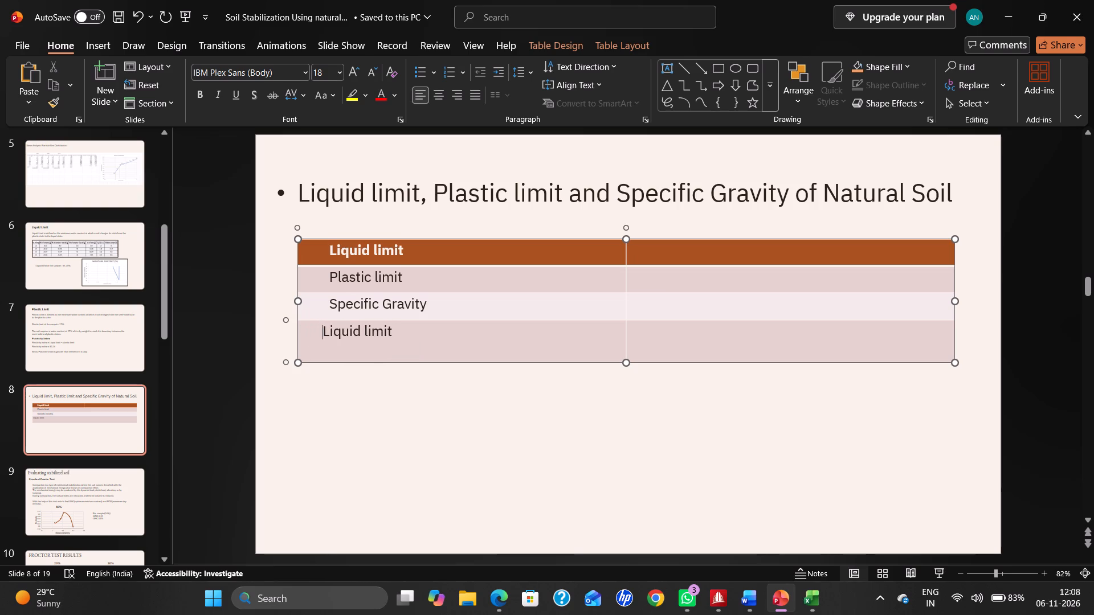
pyautogui.press('space')
pyautogui.press('space')
# Replace "Liquid limit" in the header cell with "Index Properties", keeping the leading spaces.
pyautogui.click(430, 250)
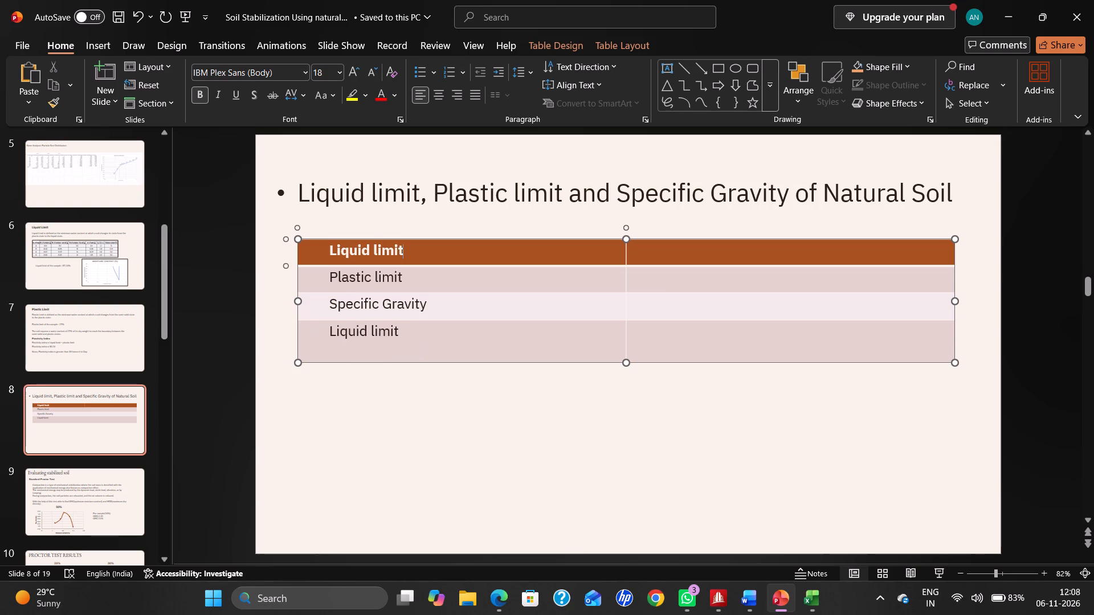
pyautogui.press('BackSpace')
pyautogui.press('BackSpace')
pyautogui.press('BackSpace')
pyautogui.press('BackSpace')
pyautogui.press('BackSpace')
pyautogui.press('BackSpace')
pyautogui.press('BackSpace')
pyautogui.press('BackSpace')
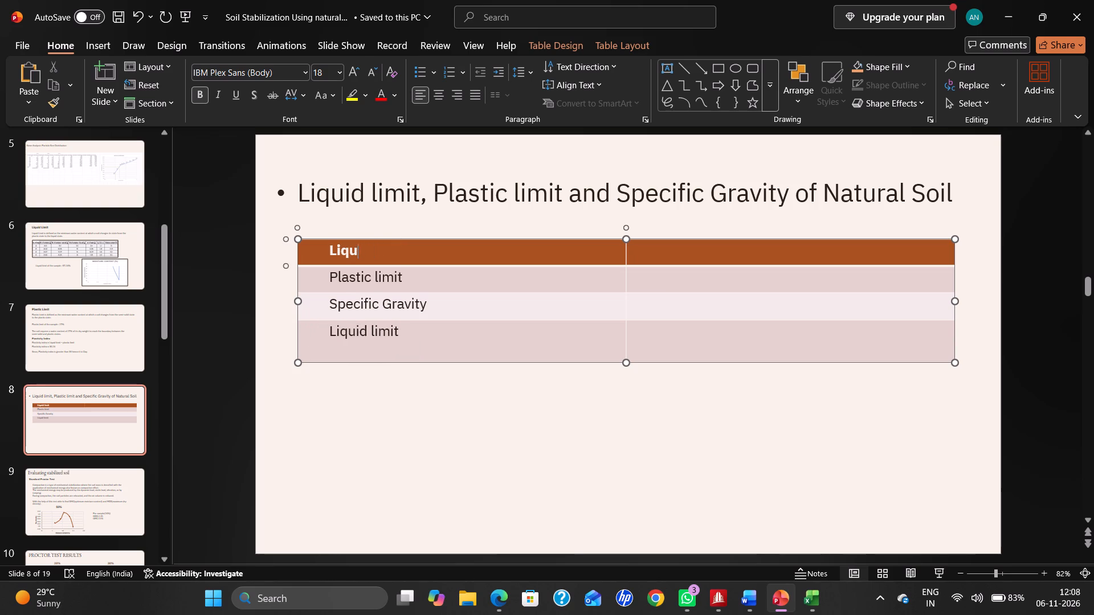
pyautogui.press('BackSpace')
pyautogui.press('BackSpace')
pyautogui.press('BackSpace')
pyautogui.press('BackSpace')
pyautogui.hotkey('shift', 'p')
pyautogui.press('BackSpace')
pyautogui.write('Index Propert')
pyautogui.write('ies')
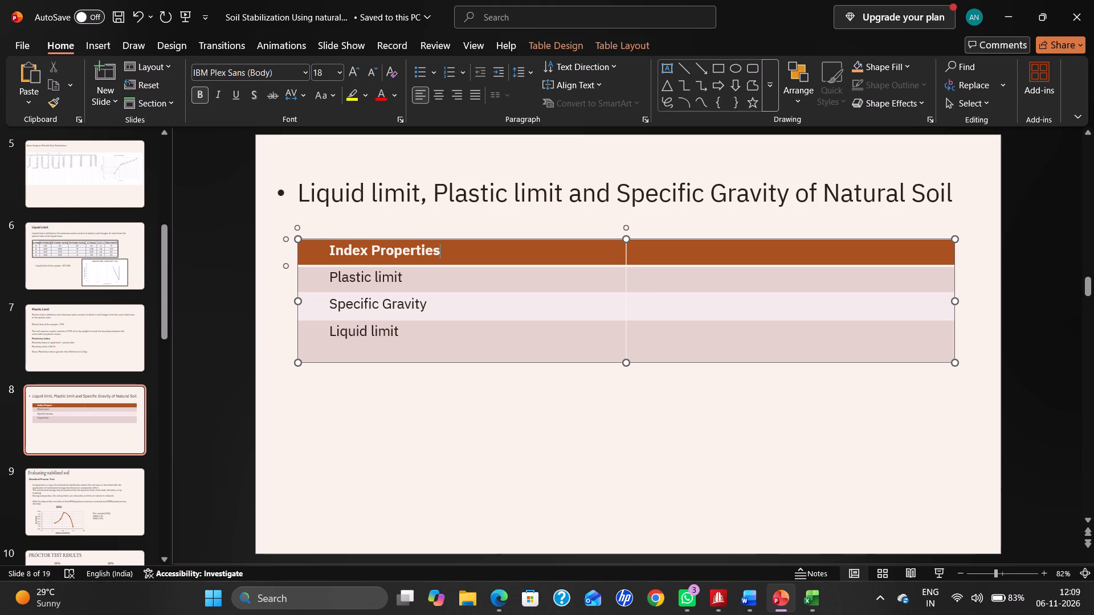
# Enter "Value" as the second column's header, indented with 21 leading spaces.
pyautogui.click(692, 253)
pyautogui.press('space')
pyautogui.press('space')
pyautogui.press('space')
pyautogui.press('space')
pyautogui.press('space')
pyautogui.press('space')
pyautogui.press('space')
pyautogui.press('space')
pyautogui.press('space')
pyautogui.press('space')
pyautogui.press('space')
pyautogui.press('space')
pyautogui.press('space')
pyautogui.press('space')
pyautogui.press('space')
pyautogui.press('space')
pyautogui.press('space')
pyautogui.press('space')
pyautogui.press('space')
pyautogui.press('space')
pyautogui.press('space')
pyautogui.write('Value')
# Indent the empty value cell of the Plastic limit row with 18 leading spaces.
pyautogui.click(708, 272)
pyautogui.press('space')
pyautogui.press('space')
pyautogui.press('space')
pyautogui.press('space')
pyautogui.press('space')
pyautogui.press('space')
pyautogui.press('space')
pyautogui.press('space')
pyautogui.press('space')
pyautogui.press('space')
pyautogui.press('space')
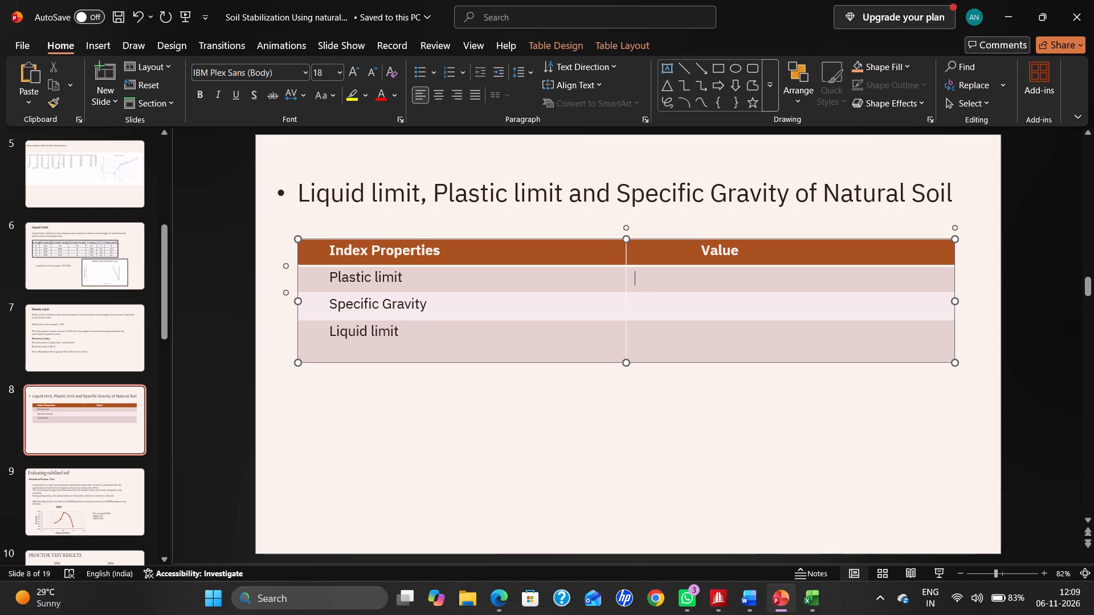
pyautogui.press('space')
pyautogui.press('space')
pyautogui.press('space')
pyautogui.press('space')
pyautogui.press('space')
pyautogui.press('space')
pyautogui.press('space')
# Enter 2.62 as the Specific Gravity value, indented with 17 leading spaces.
pyautogui.click(715, 307)
pyautogui.press('space')
pyautogui.press('space')
pyautogui.press('space')
pyautogui.press('space')
pyautogui.press('space')
pyautogui.press('space')
pyautogui.press('space')
pyautogui.press('space')
pyautogui.press('space')
pyautogui.press('space')
pyautogui.press('space')
pyautogui.press('space')
pyautogui.press('space')
pyautogui.press('space')
pyautogui.press('space')
pyautogui.press('space')
pyautogui.press('space')
pyautogui.write('2.62')
# Enter 0 as the Plastic limit value after the cell's leading spaces.
pyautogui.click(705, 276)
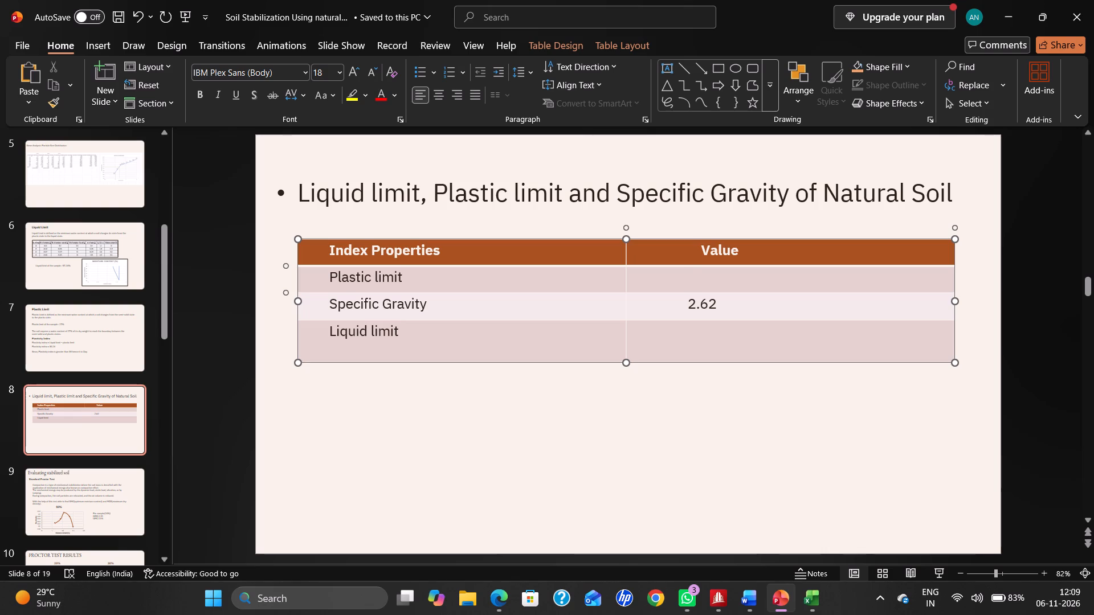
pyautogui.press('0')
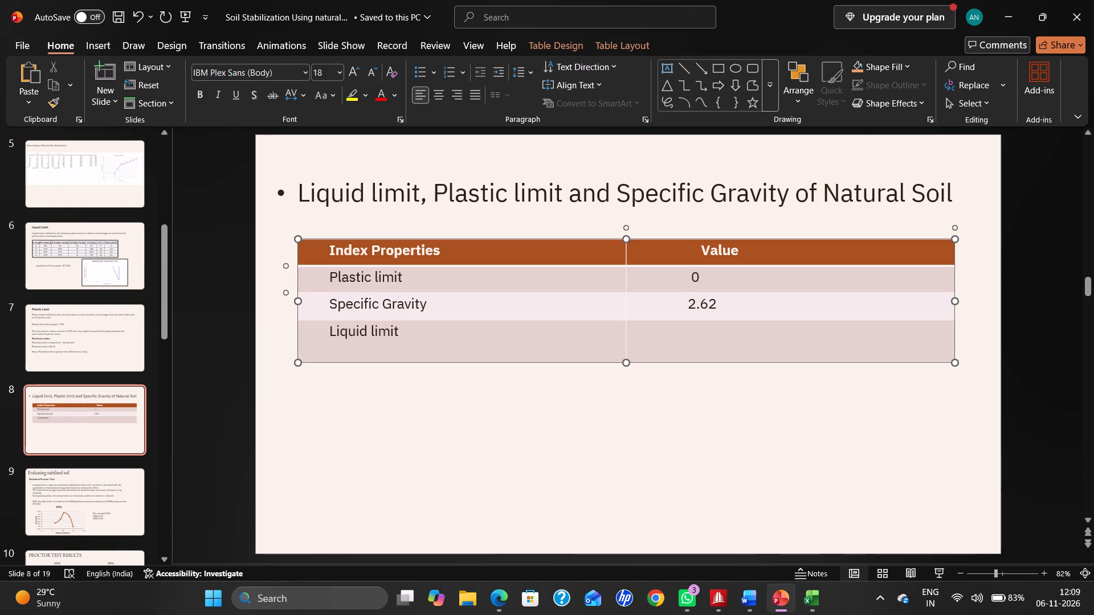
# Enter 11.43 as the Liquid limit value, indented with five leading spaces.
pyautogui.click(714, 341)
pyautogui.press('space')
pyautogui.press('space')
pyautogui.press('space')
pyautogui.press('space')
pyautogui.press('space')
pyautogui.write('11')
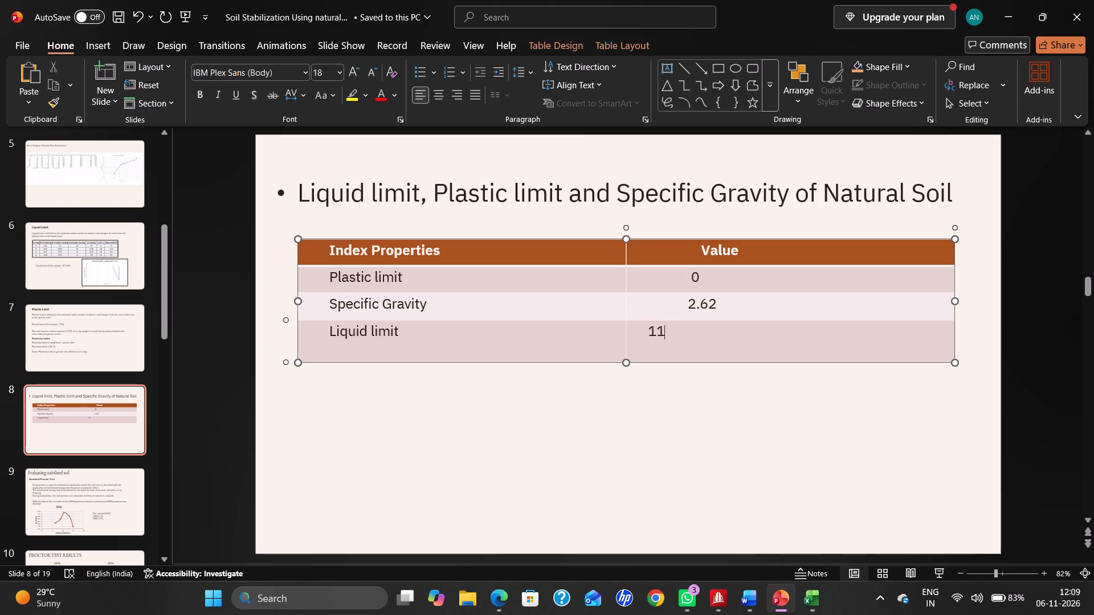
pyautogui.press('.')
pyautogui.write('43')
# Insert 13 more spaces before 11.43 to align it with the values above, and deselect the table.
pyautogui.click(647, 328)
pyautogui.press('space')
pyautogui.press('space')
pyautogui.press('space')
pyautogui.press('space')
pyautogui.press('space')
pyautogui.press('space')
pyautogui.press('space')
pyautogui.press('space')
pyautogui.press('space')
pyautogui.press('space')
pyautogui.press('space')
pyautogui.press('space')
pyautogui.press('space')
pyautogui.click(689, 278)
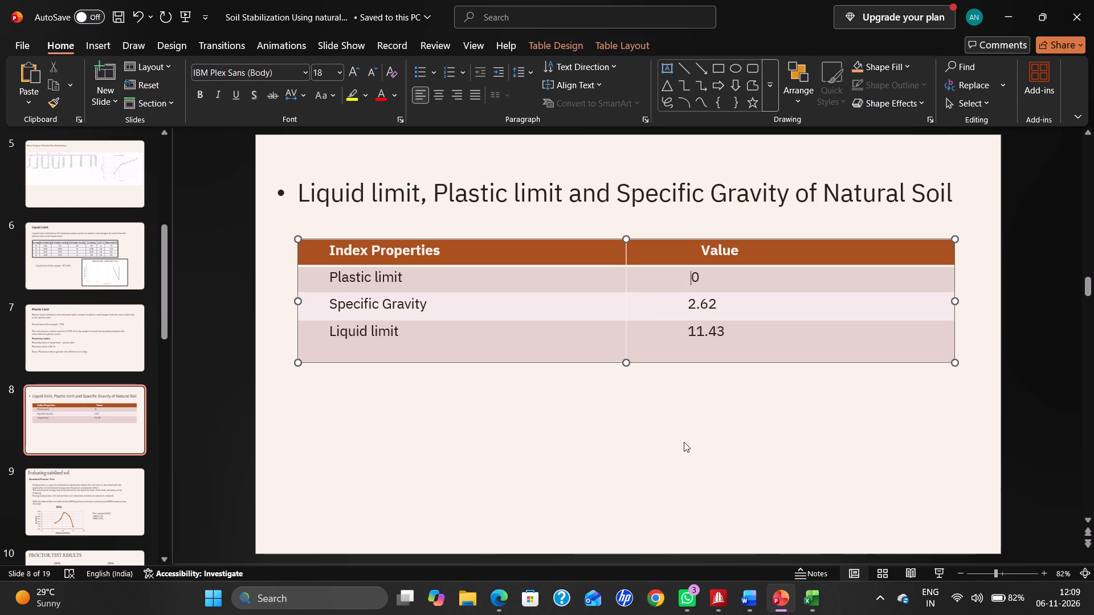
pyautogui.click(684, 442)
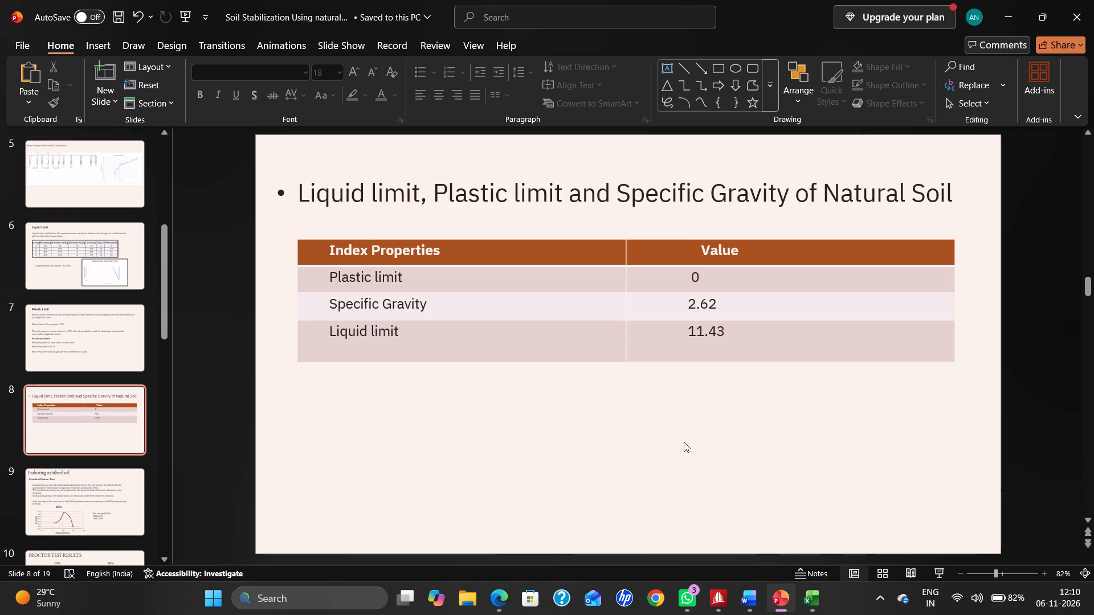
# Append a space and a percent sign to the Liquid limit value in the index properties table.
pyautogui.click(761, 334)
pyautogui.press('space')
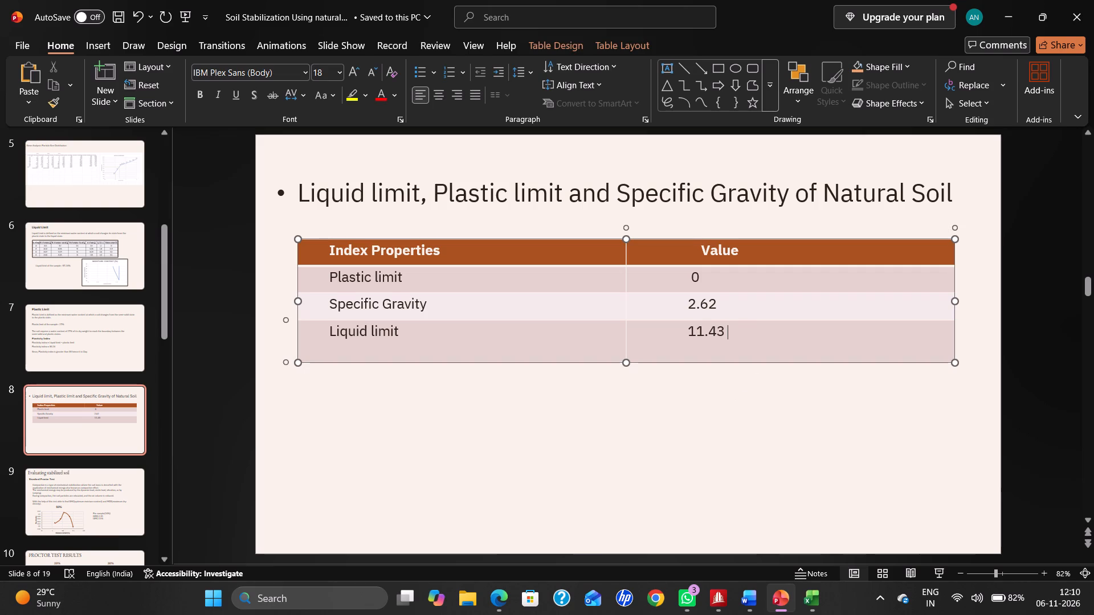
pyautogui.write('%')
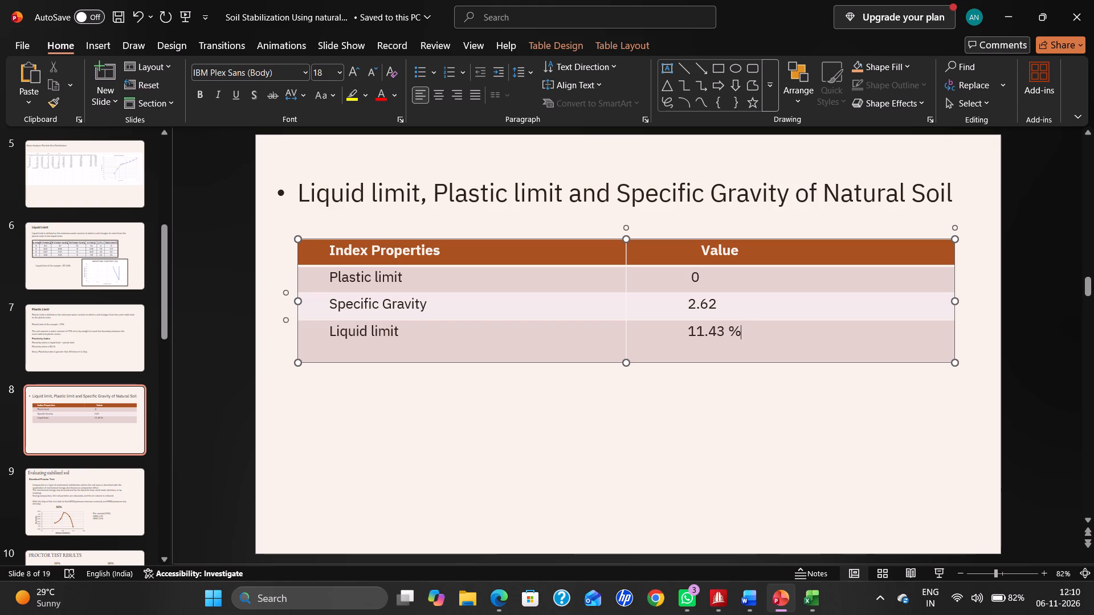
# Open the Plastic limit value in the index properties table for editing at its end.
pyautogui.click(756, 302)
pyautogui.click(745, 278)
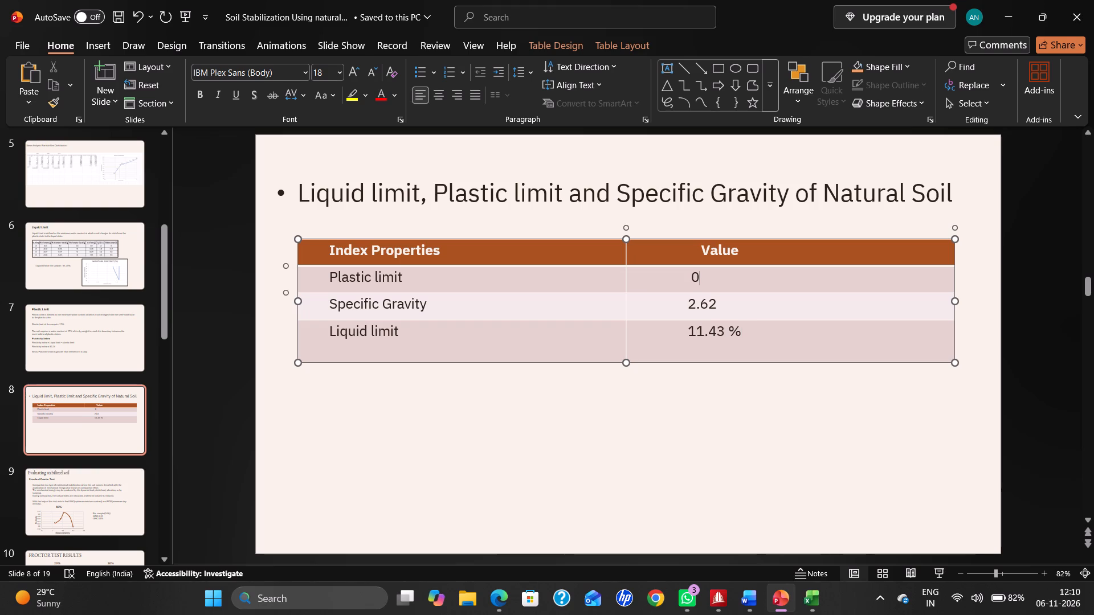
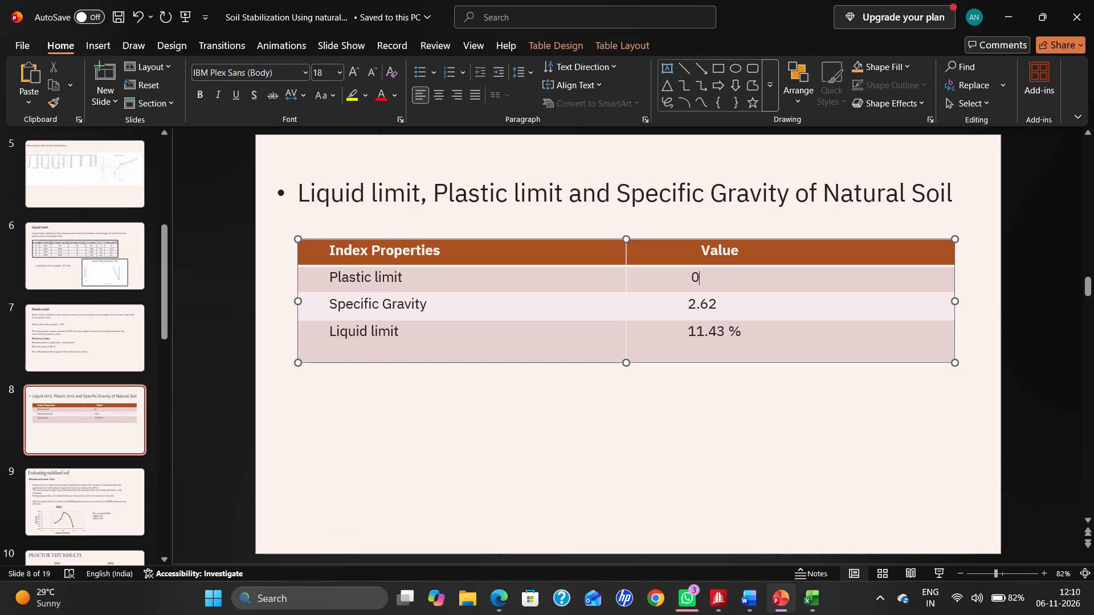
# Finish editing the Plastic limit value and deselect the index properties table.
pyautogui.click(441, 404)
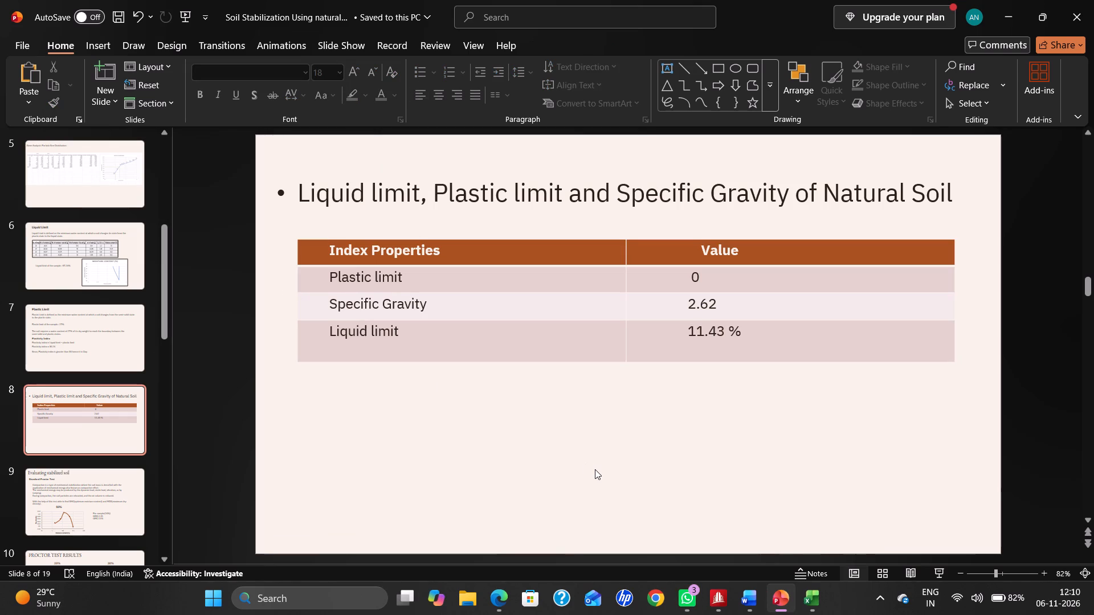
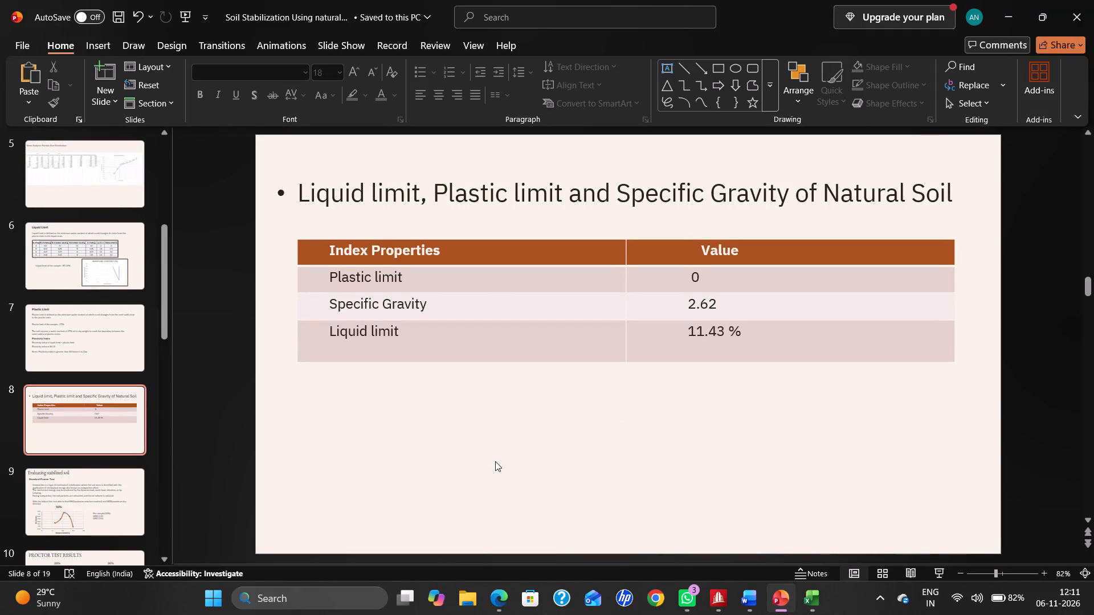
# Review slides 4 to 9 to check where the natural soil index properties table belongs in the slide order.
pyautogui.press('Down')
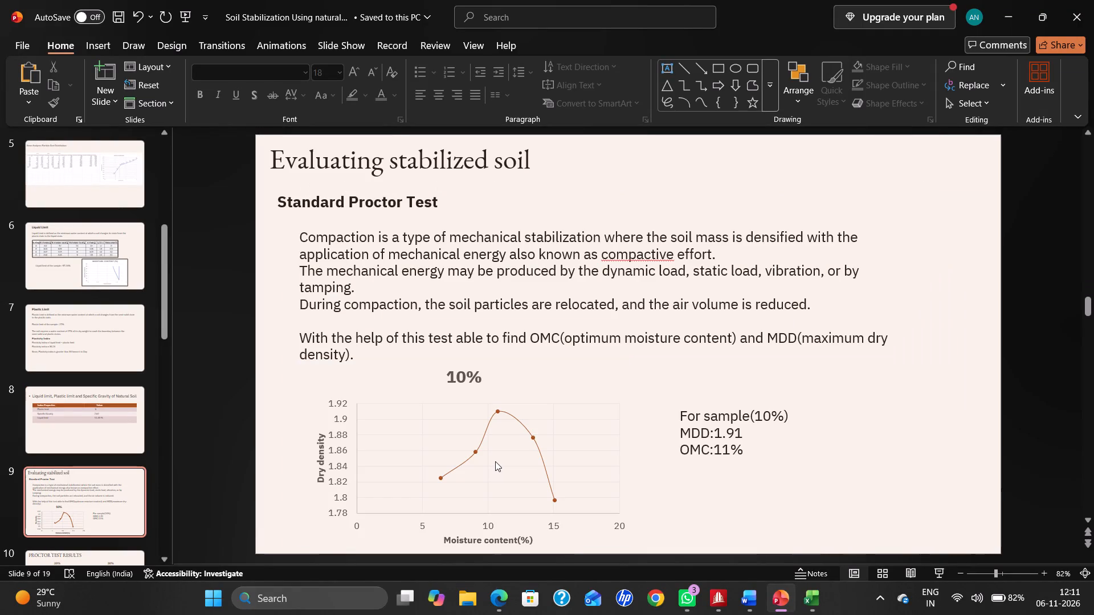
pyautogui.press('Up')
pyautogui.press('Up')
pyautogui.press('Up')
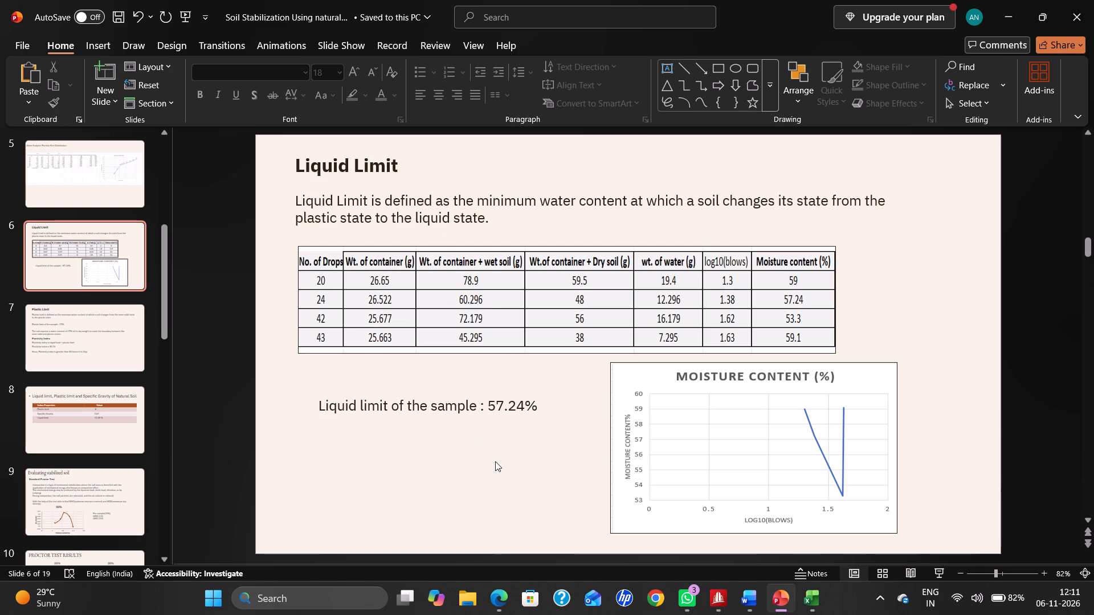
pyautogui.press('Down')
pyautogui.press('Down')
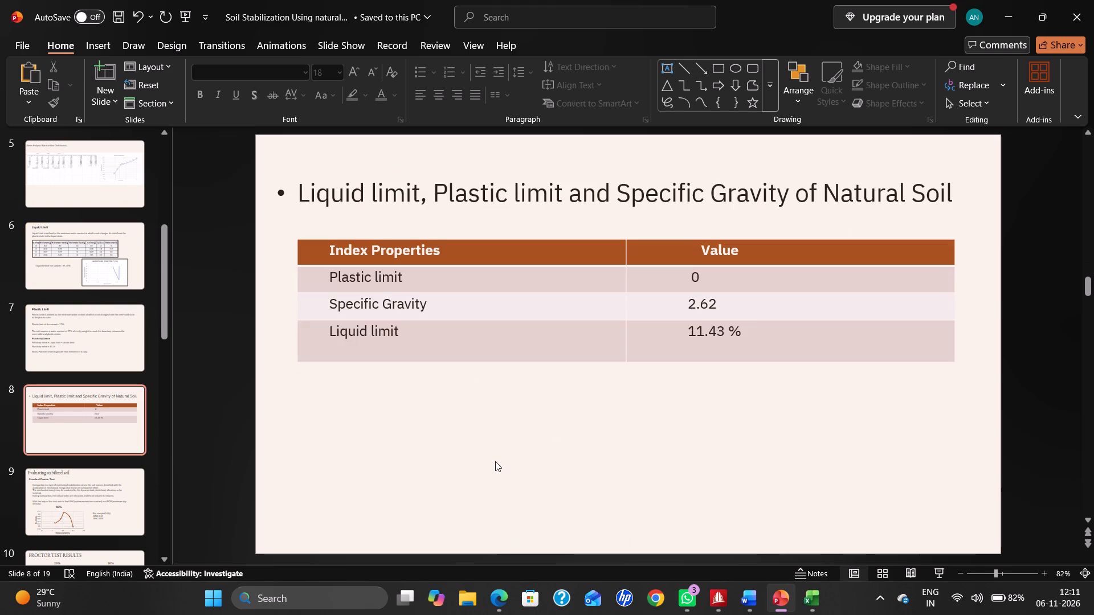
pyautogui.press('Up')
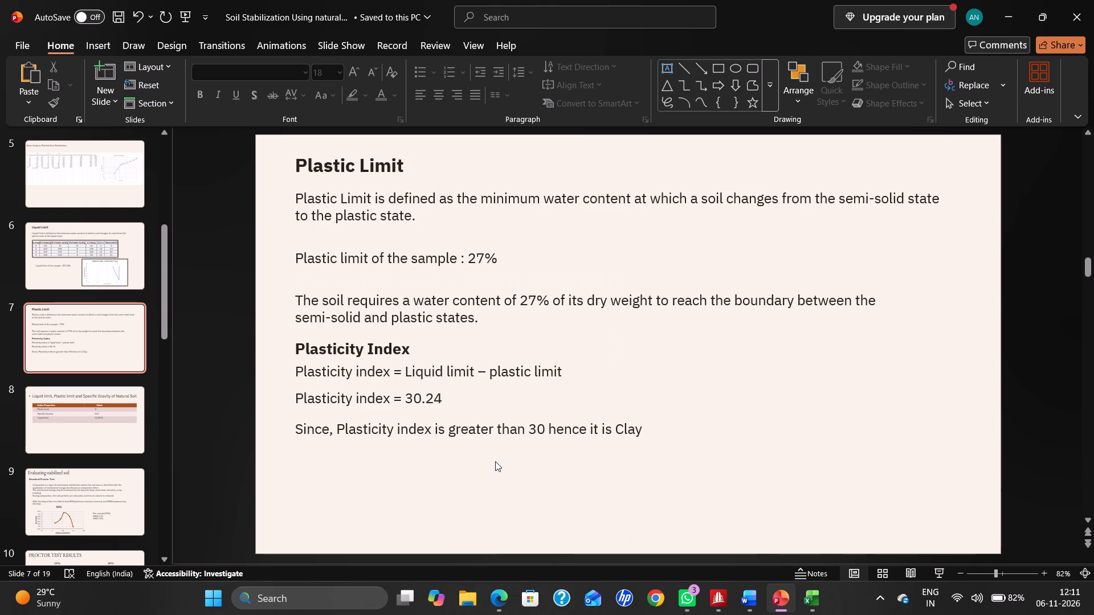
pyautogui.press('Up')
pyautogui.press('Up')
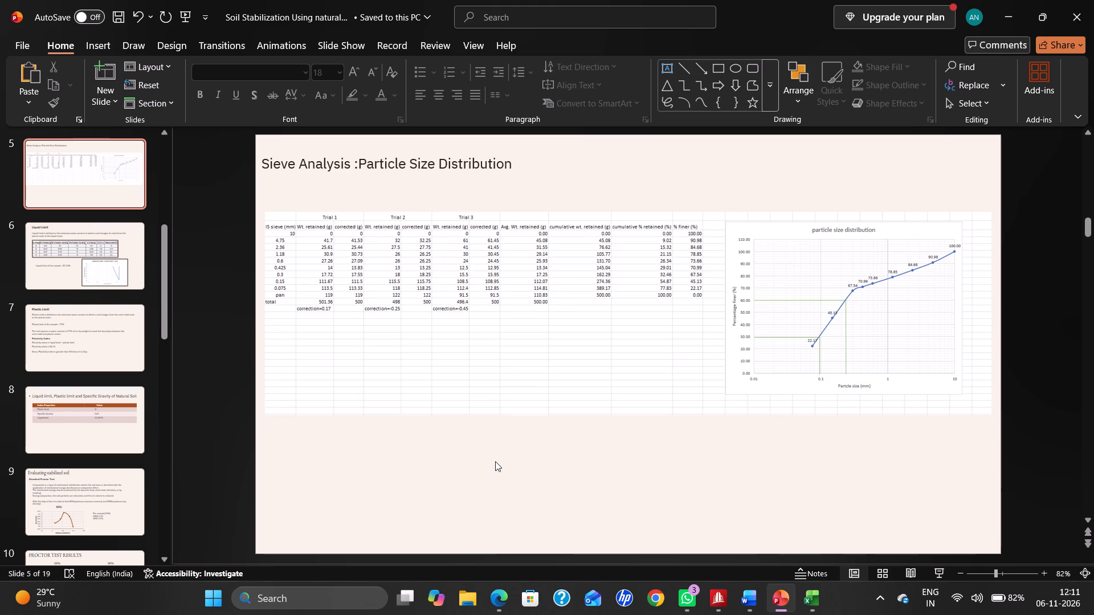
pyautogui.press('Up')
pyautogui.press('Down')
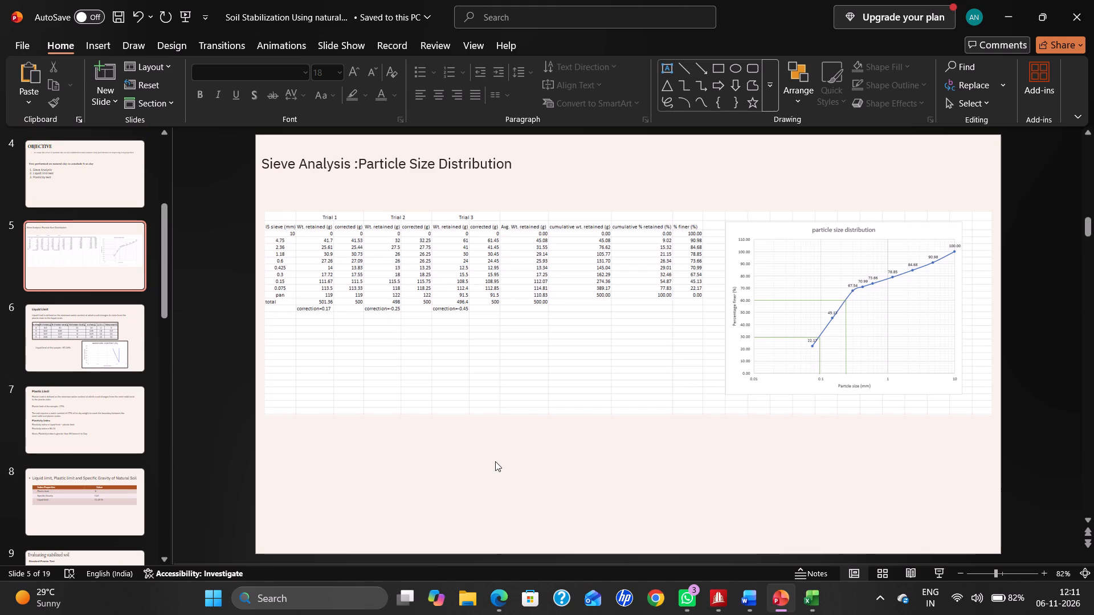
pyautogui.press('Down')
pyautogui.press('Down')
pyautogui.press('Down')
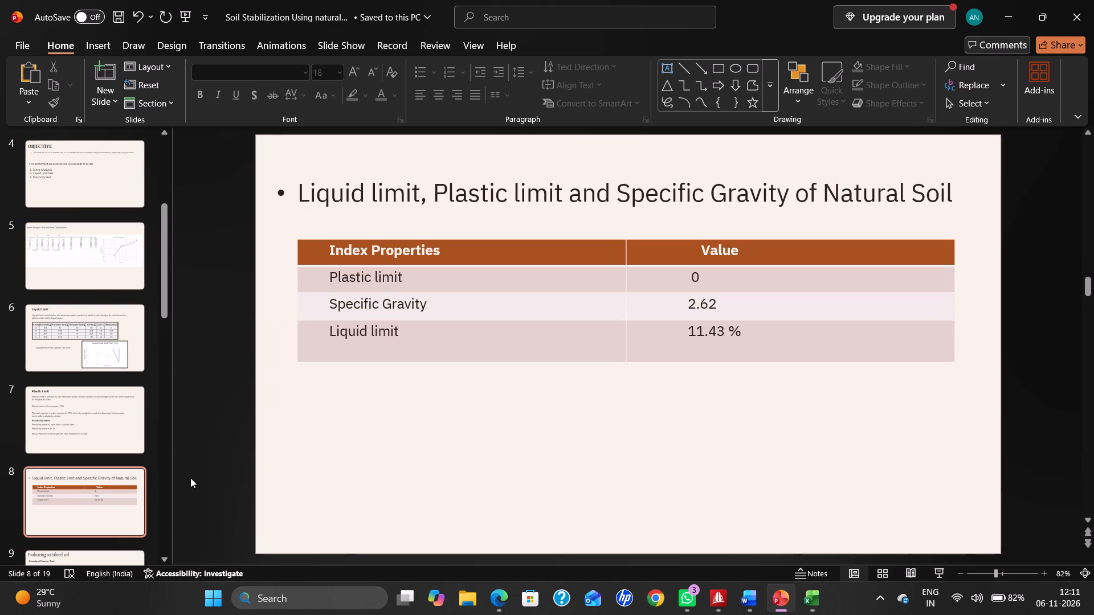
# Move the Liquid limit, Plastic limit and Specific Gravity table slide directly after the Sieve Analysis slide, making it slide 6.
pyautogui.moveTo(117, 494); pyautogui.dragTo(121, 384)
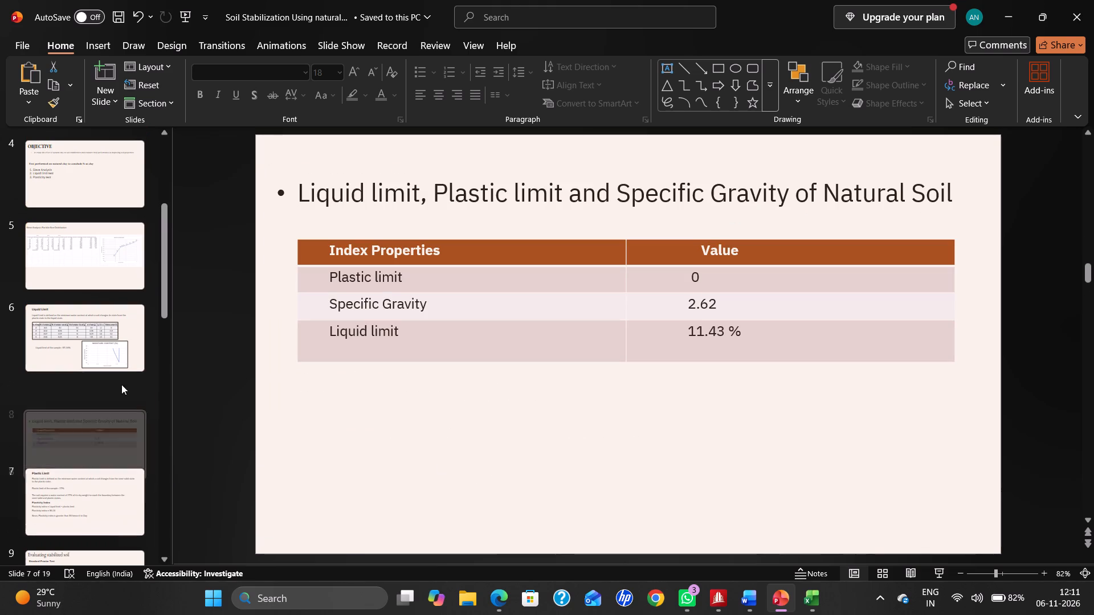
pyautogui.moveTo(113, 413); pyautogui.dragTo(112, 314)
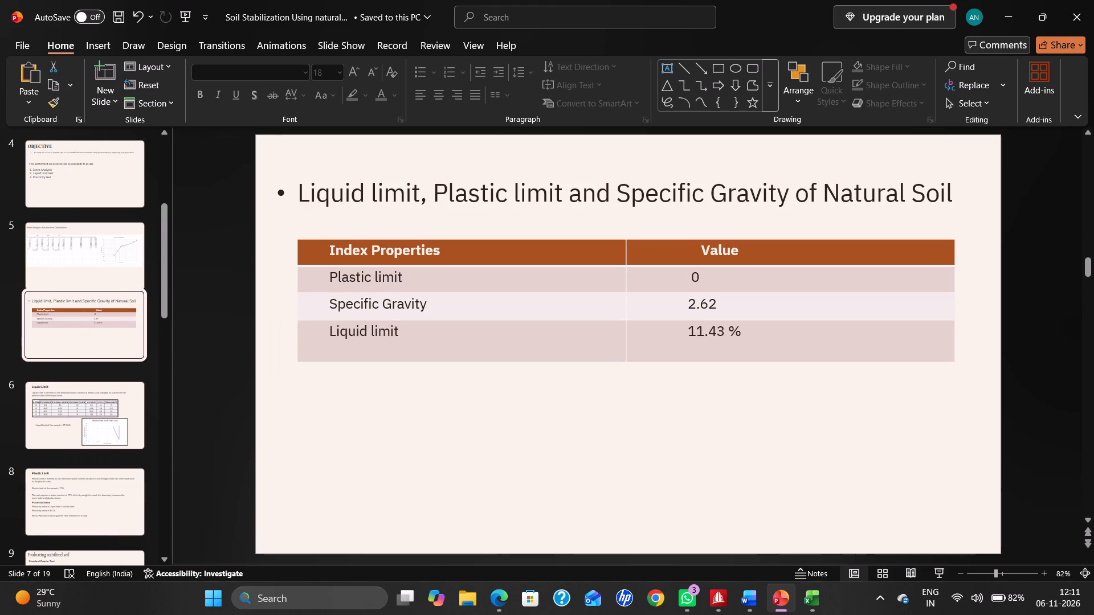
pyautogui.moveTo(112, 314); pyautogui.dragTo(112, 309)
# On slide 5, move the "Sieve Analysis :Particle Size Distribution" title down to just above the data table, leaving room for a heading.
pyautogui.press('Up')
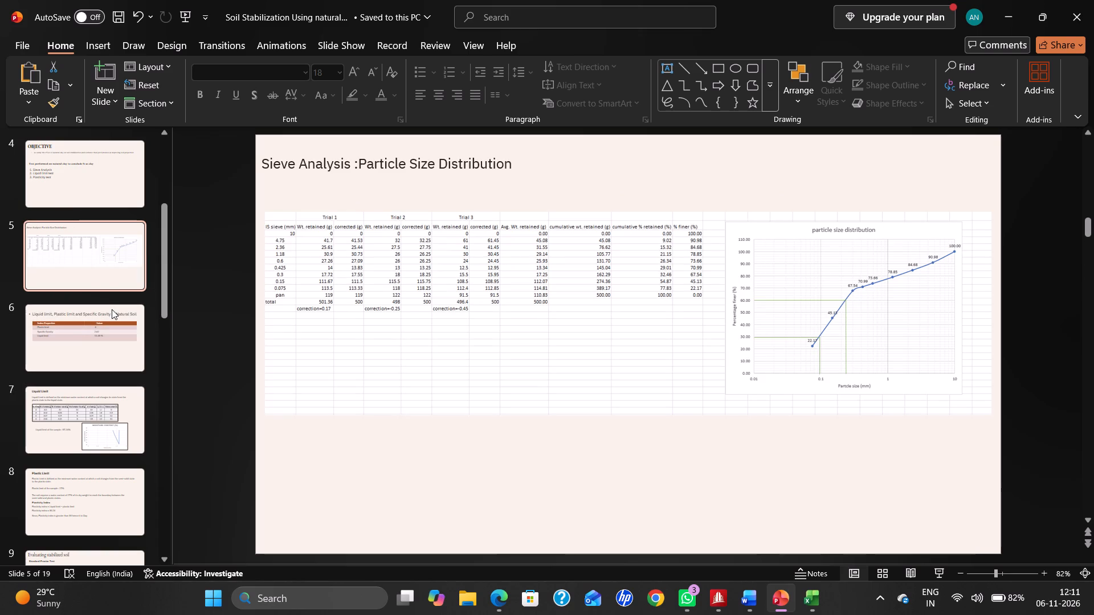
pyautogui.click(100, 269)
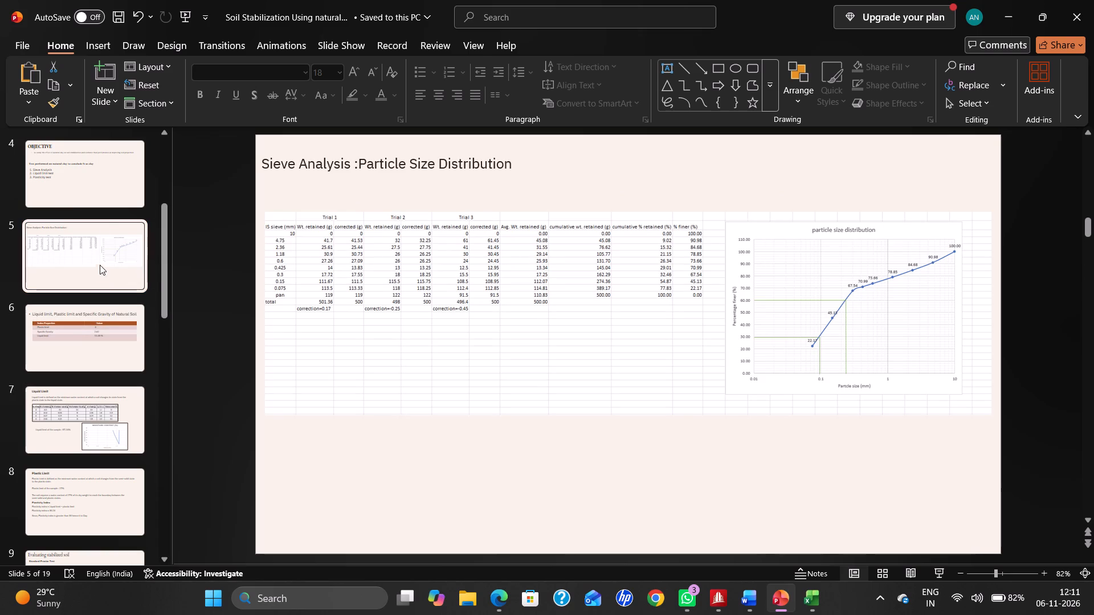
pyautogui.moveTo(104, 218); pyautogui.dragTo(100, 275)
pyautogui.click(100, 275)
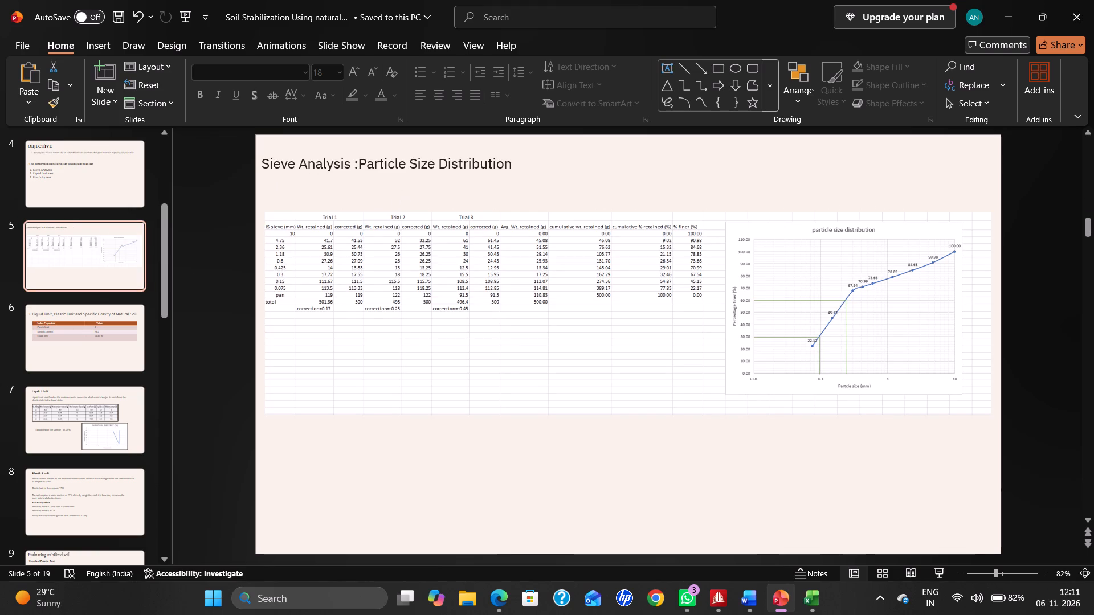
pyautogui.moveTo(418, 171); pyautogui.dragTo(420, 187)
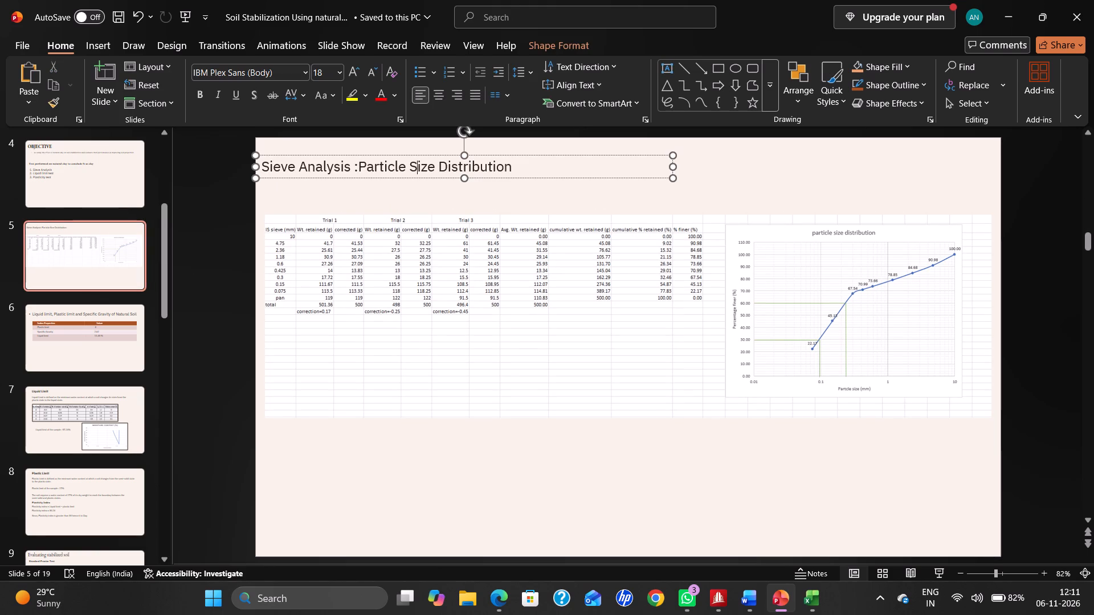
pyautogui.moveTo(420, 187); pyautogui.dragTo(423, 195)
pyautogui.click(400, 189)
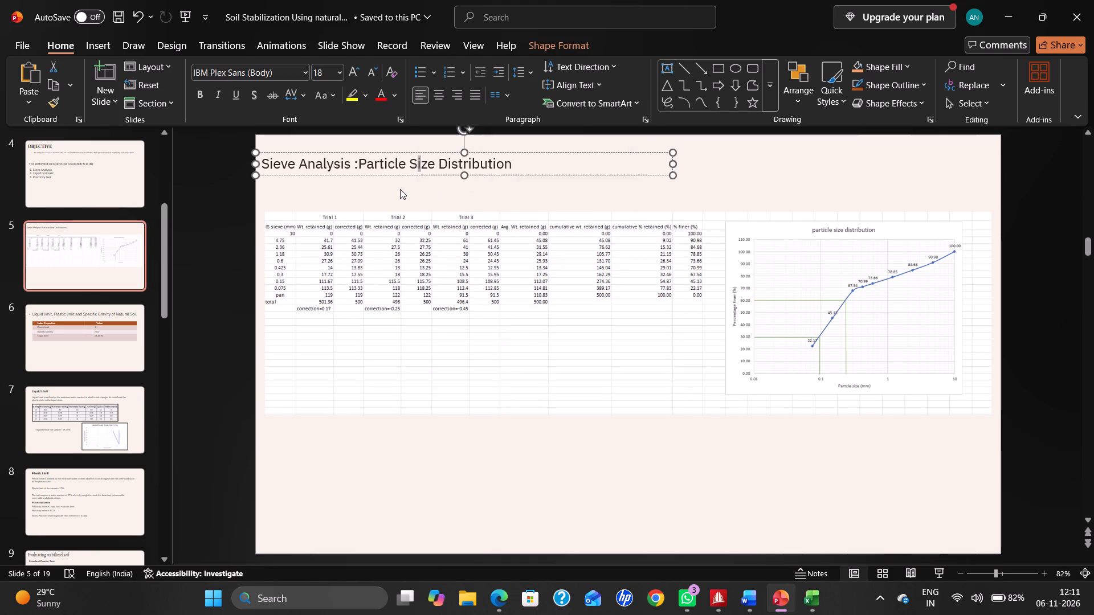
pyautogui.moveTo(418, 175); pyautogui.dragTo(418, 193)
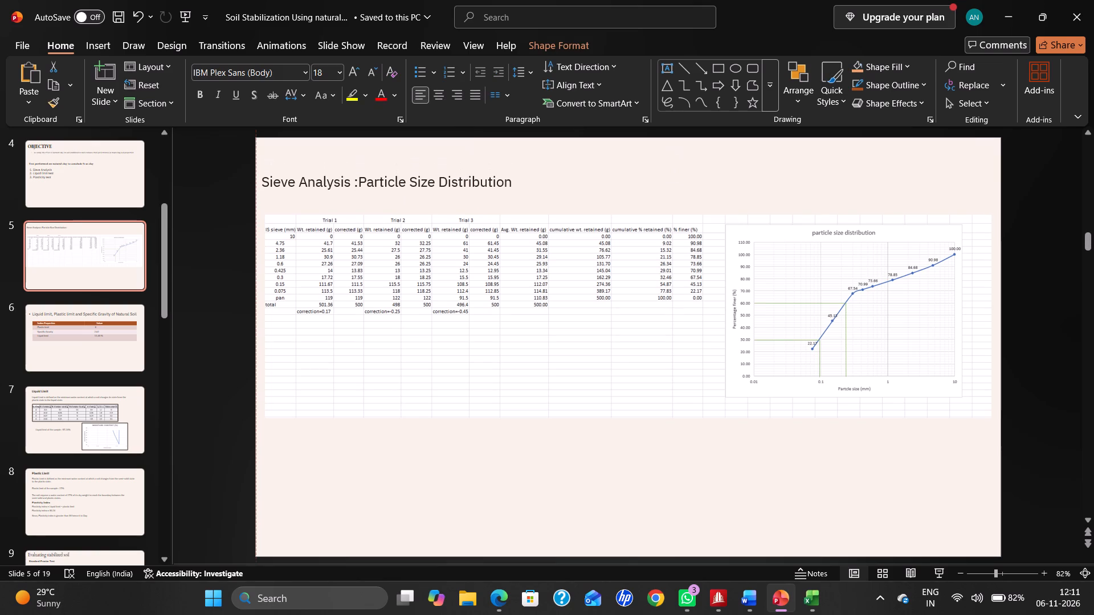
pyautogui.moveTo(418, 193); pyautogui.dragTo(424, 199)
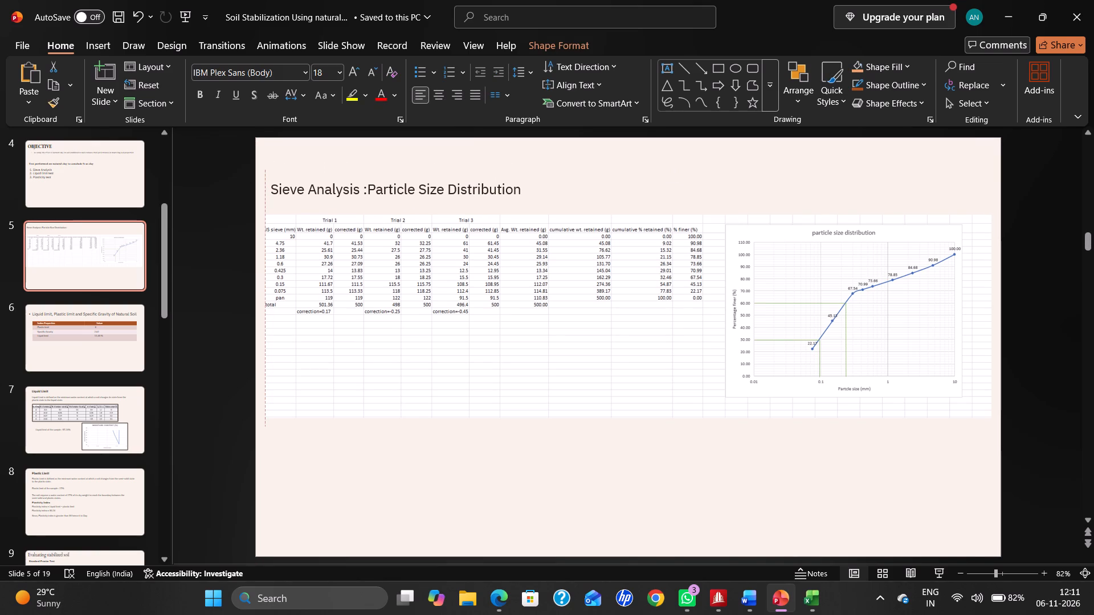
pyautogui.moveTo(424, 199); pyautogui.dragTo(423, 200)
pyautogui.moveTo(423, 200); pyautogui.dragTo(422, 204)
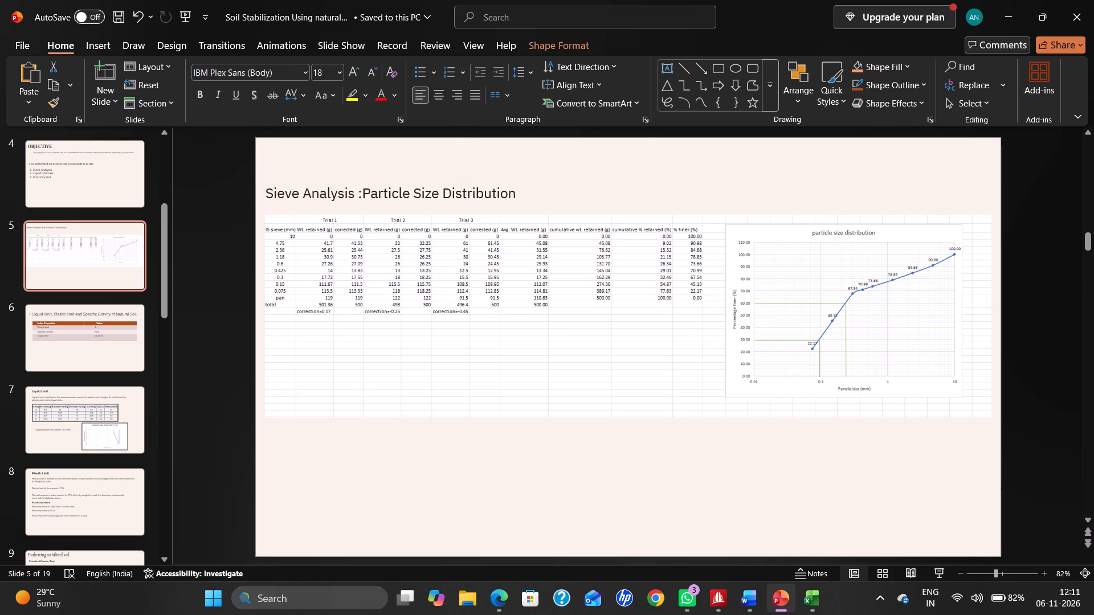
pyautogui.moveTo(422, 204); pyautogui.dragTo(422, 204)
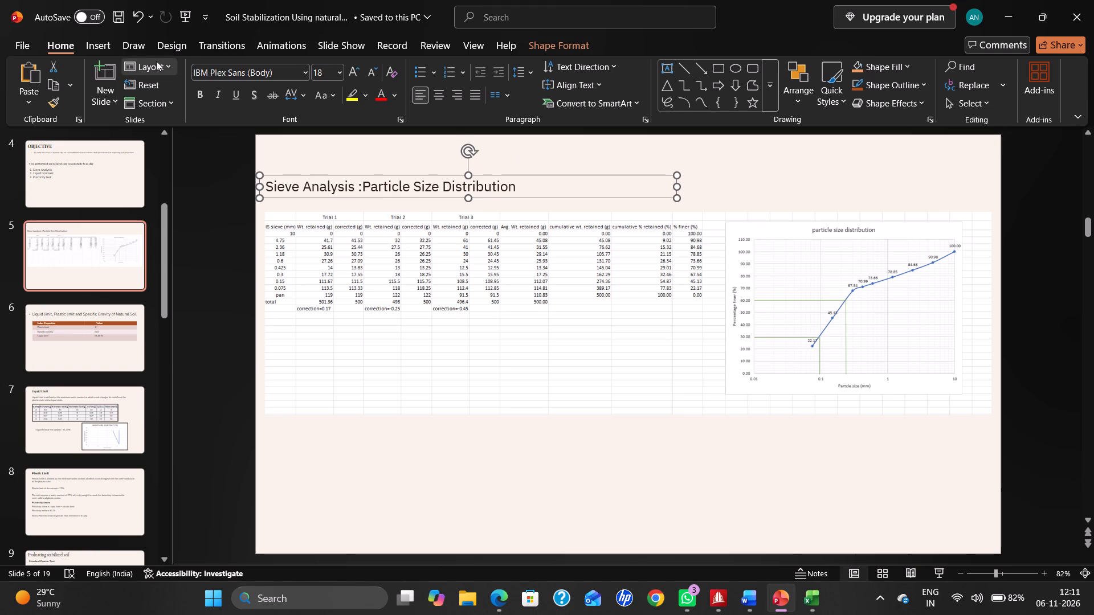
# Add a text box above the Sieve Analysis title reading "Index Properties Of Natural Soil(Silty Sand)".
pyautogui.click(111, 43)
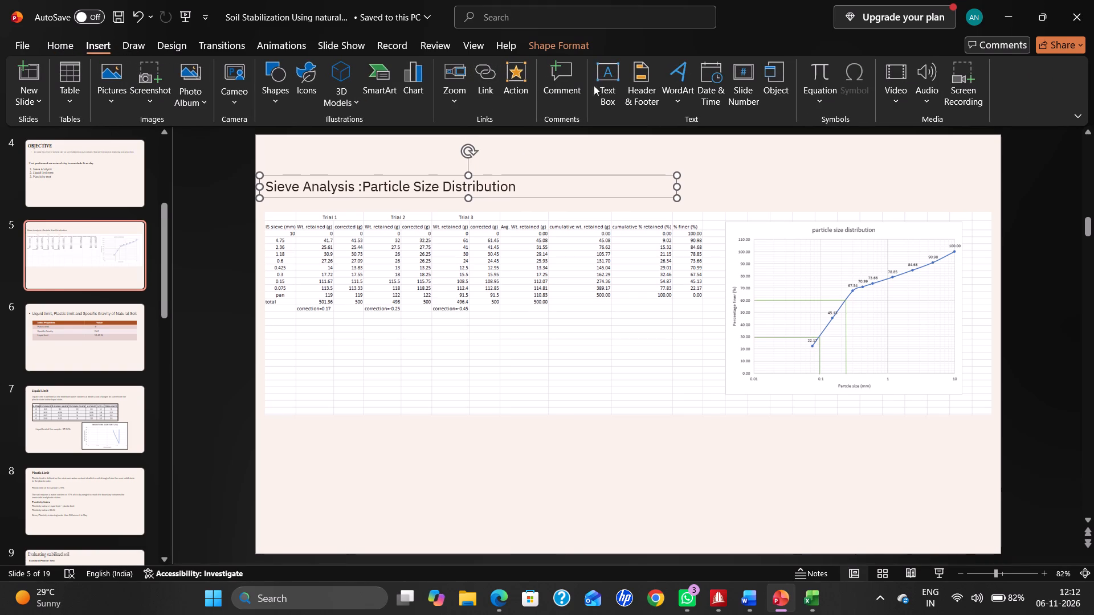
pyautogui.click(610, 77)
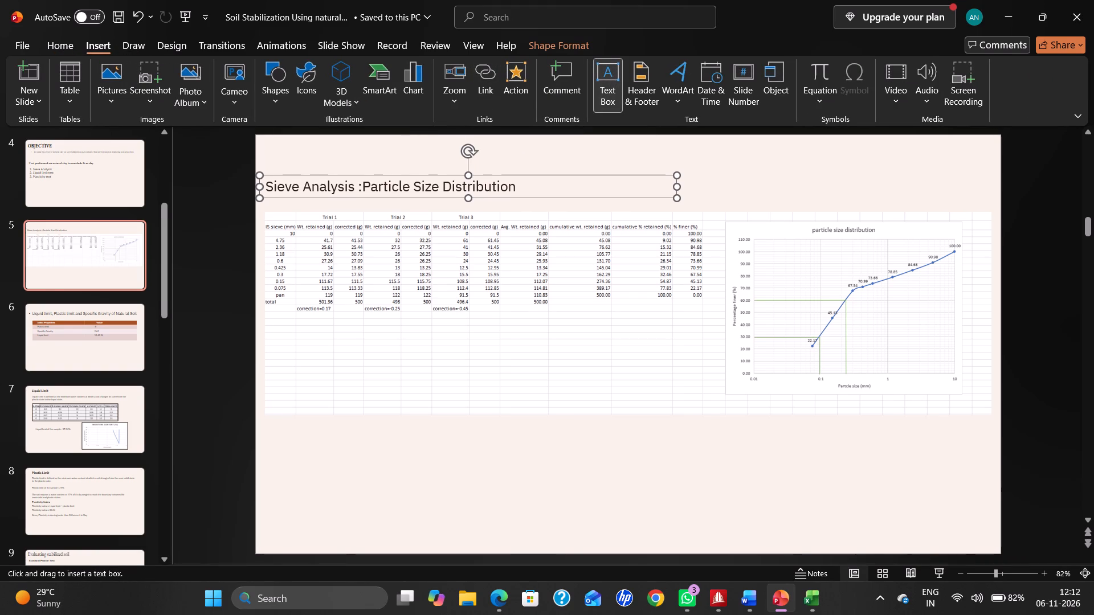
pyautogui.click(291, 144)
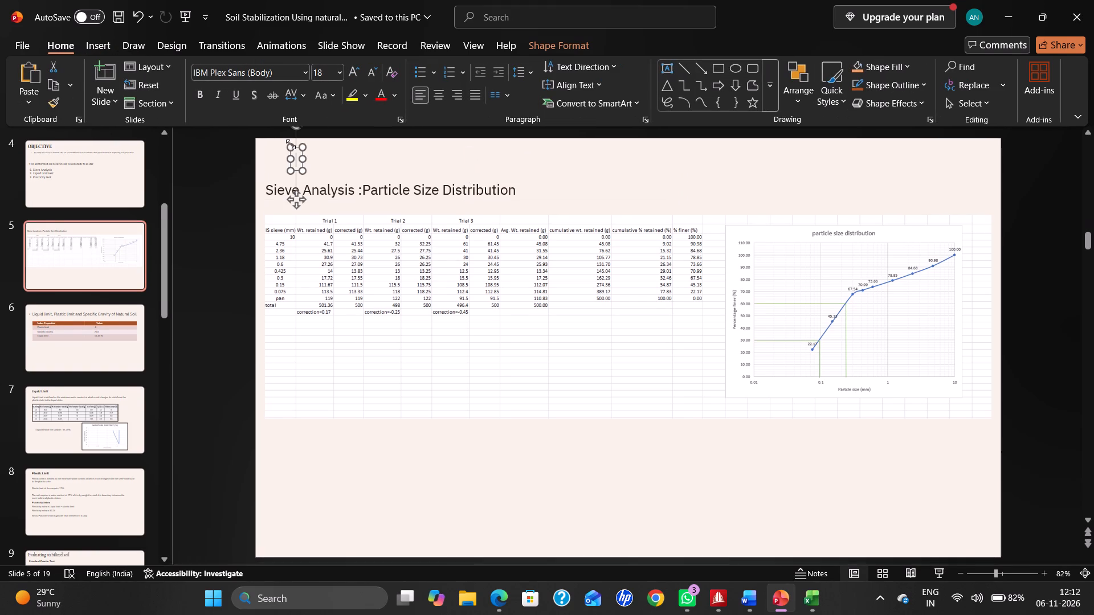
pyautogui.write('In')
pyautogui.write('dex')
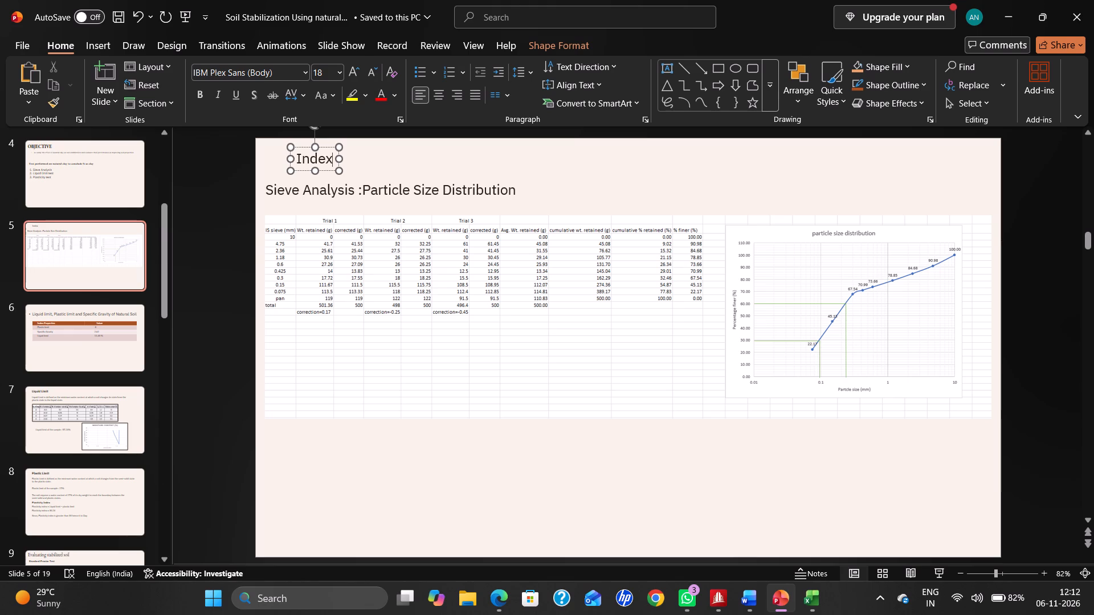
pyautogui.press('space')
pyautogui.write('Properties Of')
pyautogui.press('space')
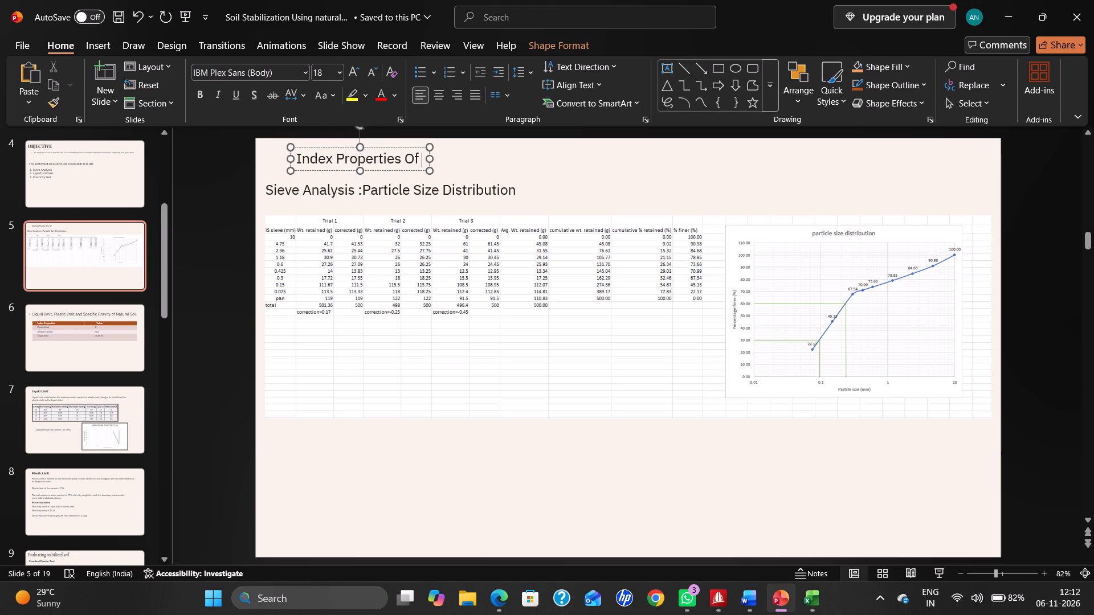
pyautogui.write('Natural Soil')
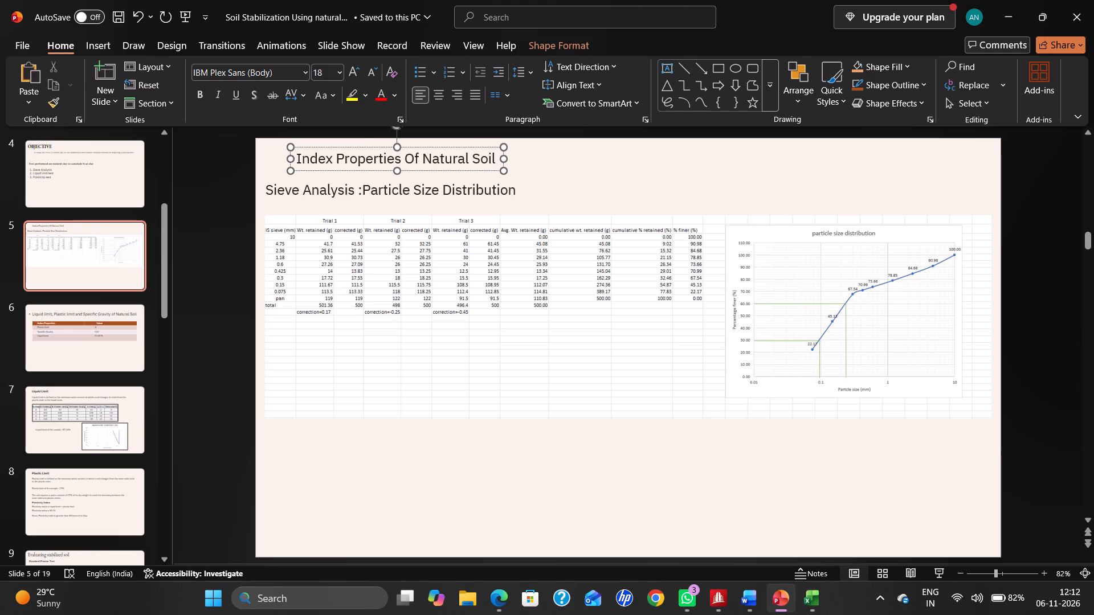
pyautogui.write('()')
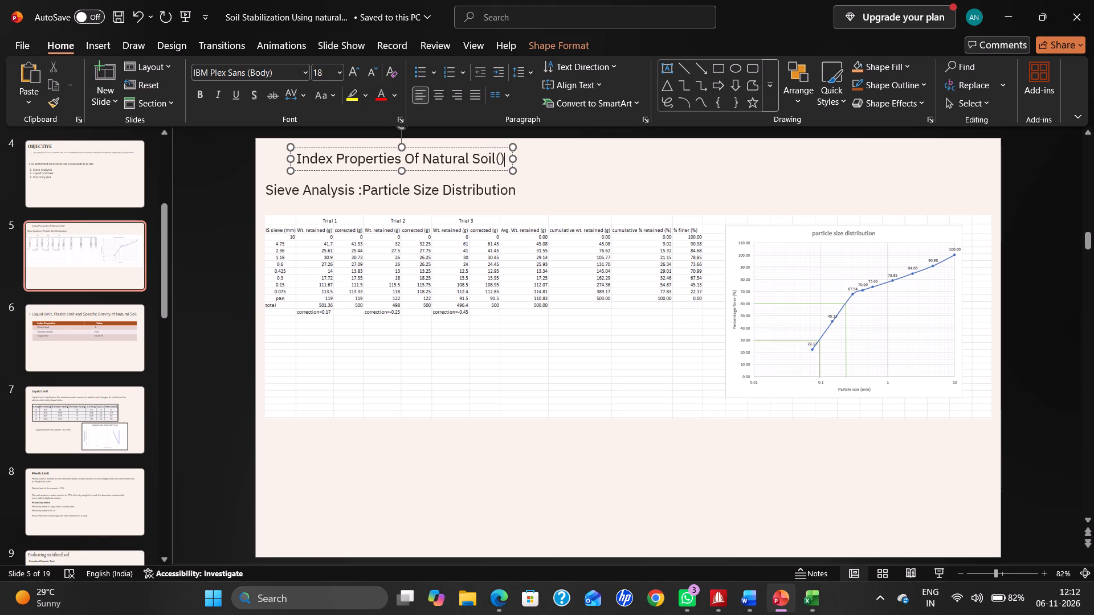
pyautogui.press('Left')
pyautogui.write('Silty Sand')
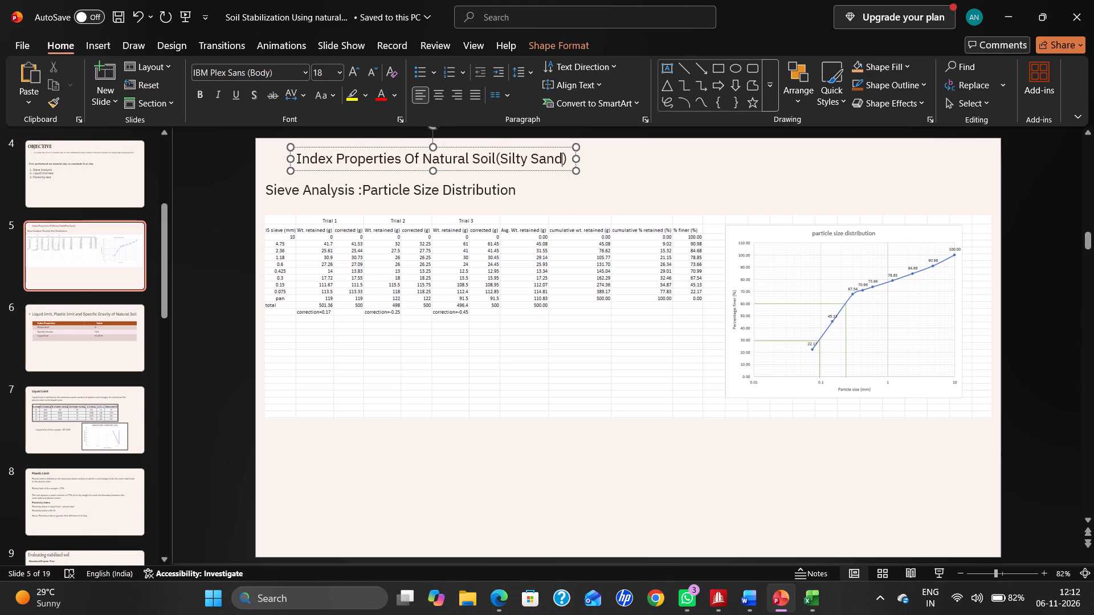
# Move the Index Properties heading so its left edge aligns with the Sieve Analysis title below it.
pyautogui.click(567, 159)
pyautogui.doubleClick(567, 159)
pyautogui.moveTo(567, 159); pyautogui.dragTo(536, 161)
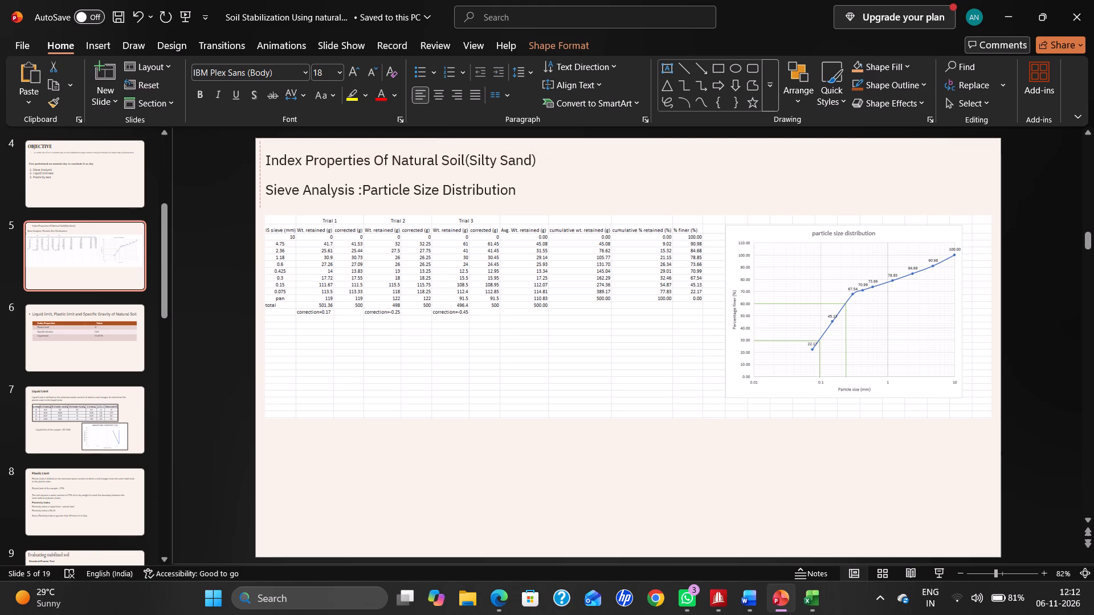
pyautogui.moveTo(536, 161); pyautogui.dragTo(536, 161)
# Select the whole text of the "Index Properties Of Natural Soil(Silty Sand)" heading.
pyautogui.moveTo(536, 161); pyautogui.dragTo(494, 162)
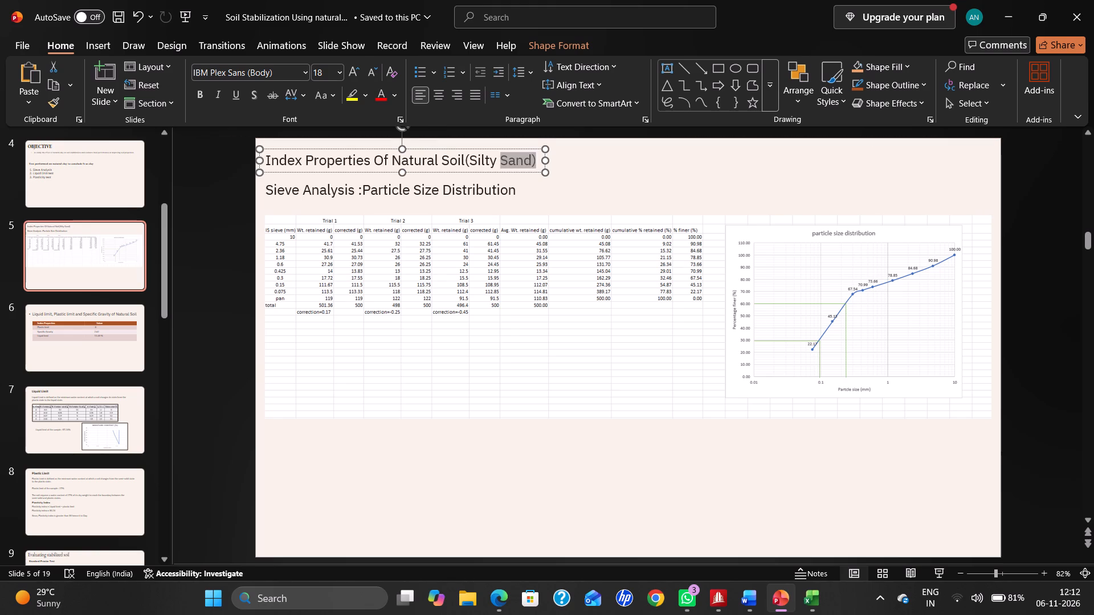
pyautogui.moveTo(494, 162); pyautogui.dragTo(280, 154)
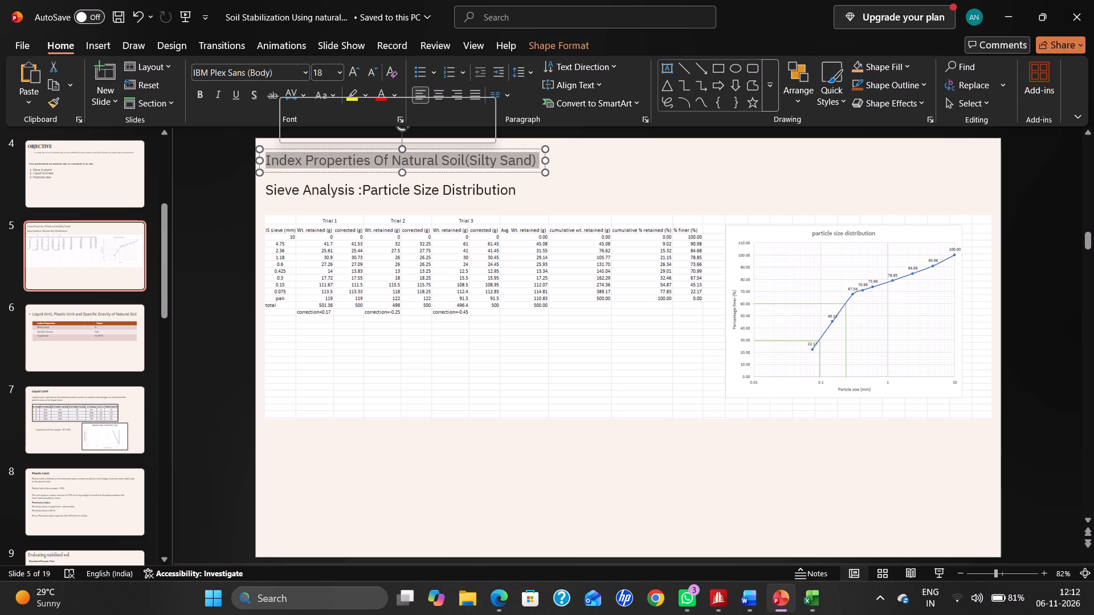
# Make the selected "Index Properties Of Natural Soil(Silty Sand)" heading bold.
pyautogui.click(292, 125)
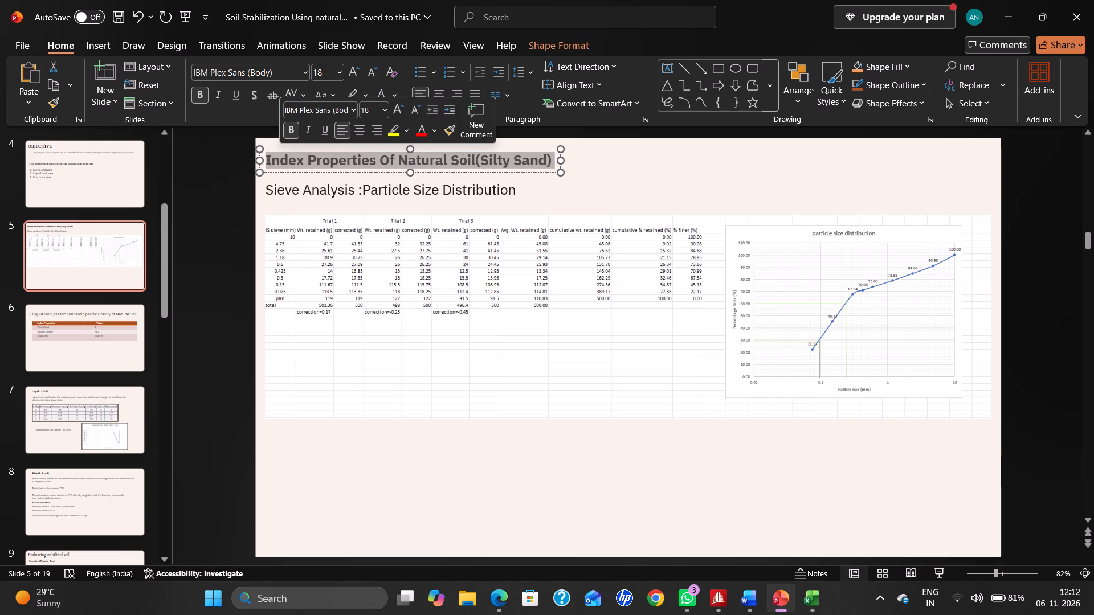
# Nudge the "Sieve Analysis :Particle Size Distribution" title slightly down, closer to the data table.
pyautogui.click(572, 189)
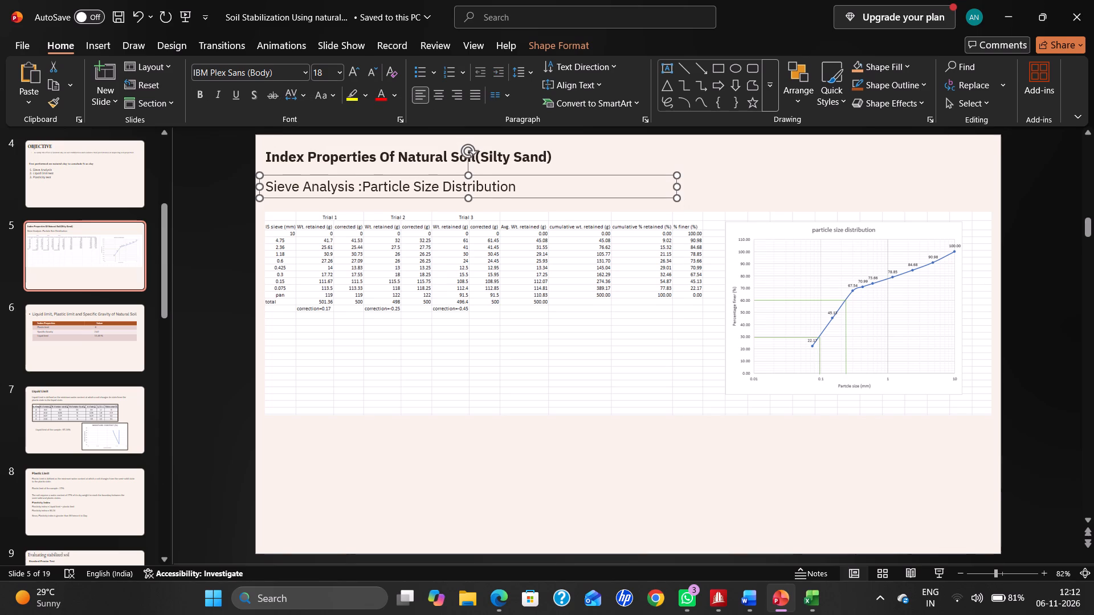
pyautogui.press('Down')
pyautogui.press('Down')
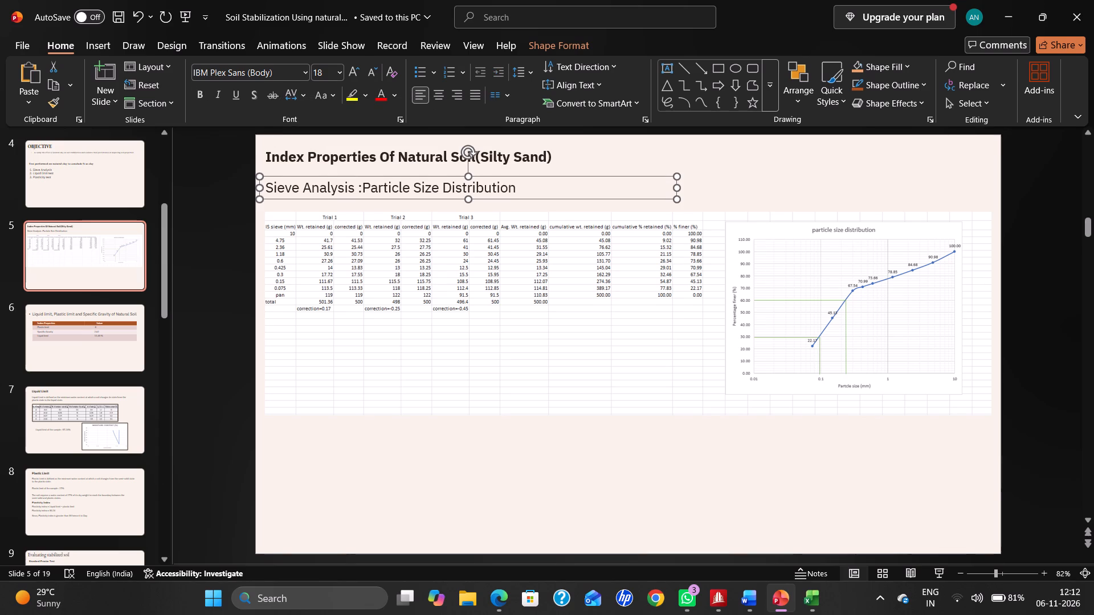
# Review the slides from 6 through 16, examining the index properties, liquid limit, Proctor and UCS test content.
pyautogui.click(635, 451)
pyautogui.press('Down')
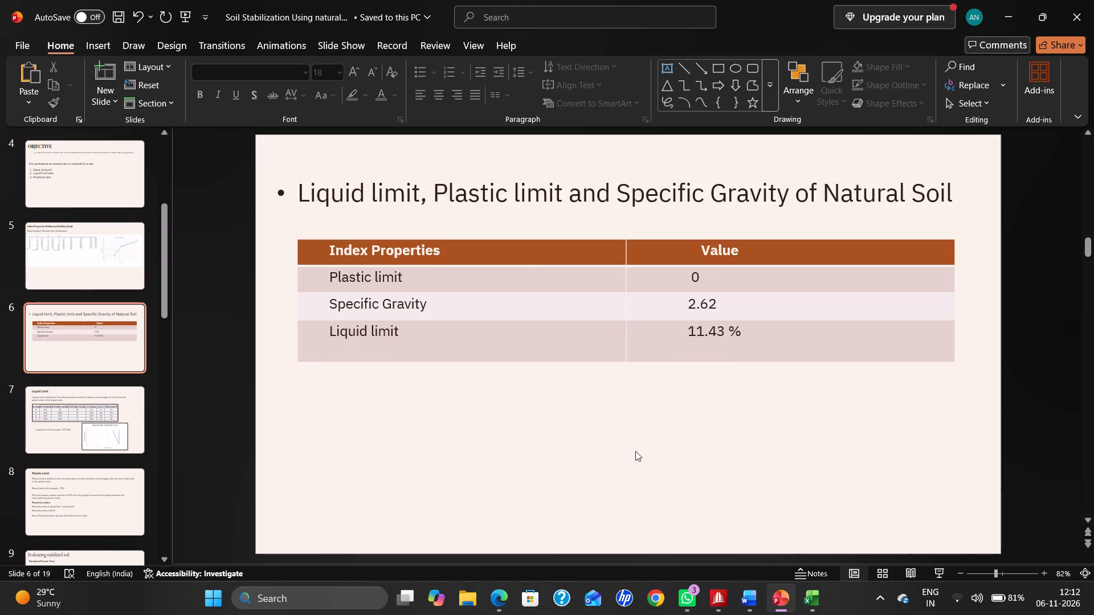
pyautogui.press('Down')
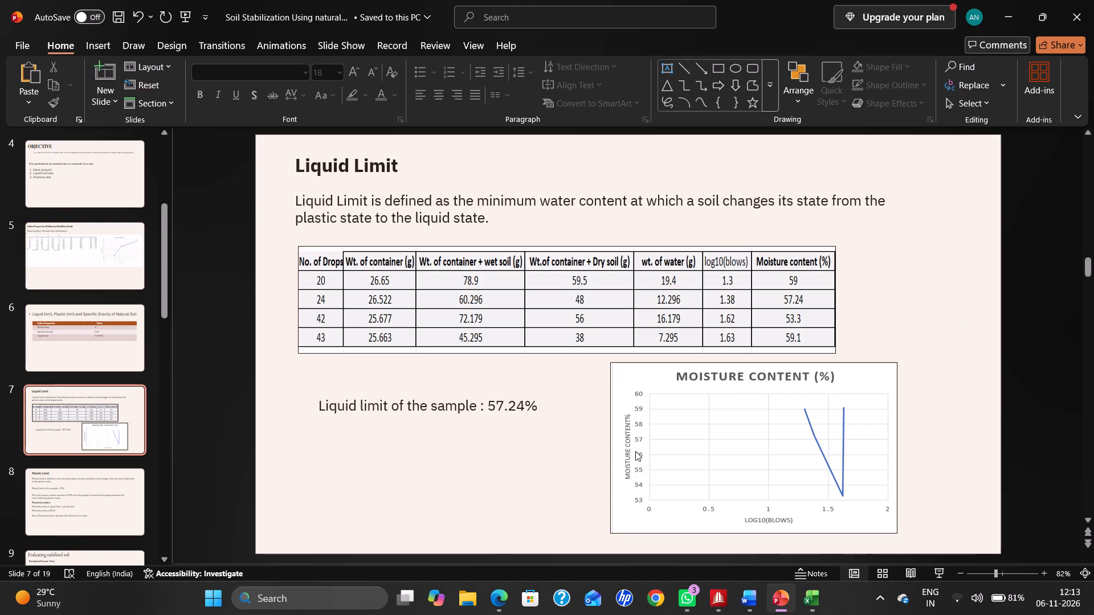
pyautogui.press('Down')
pyautogui.press('Down')
pyautogui.press('Down')
pyautogui.press('Down')
pyautogui.press('Down')
pyautogui.press('Down')
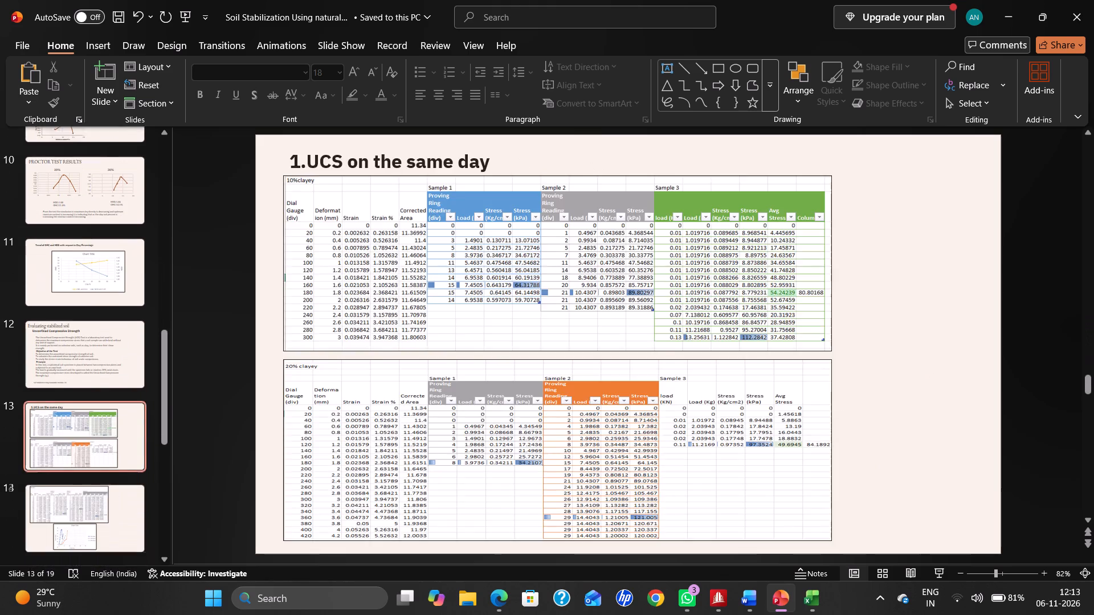
pyautogui.press('Down')
pyautogui.press('Down')
pyautogui.press('Down')
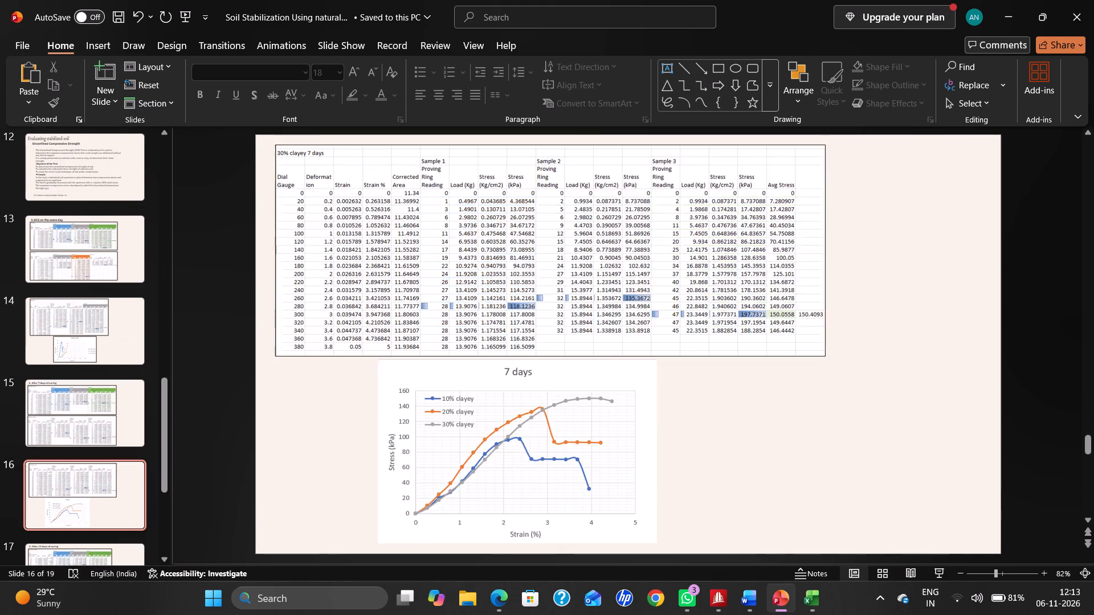
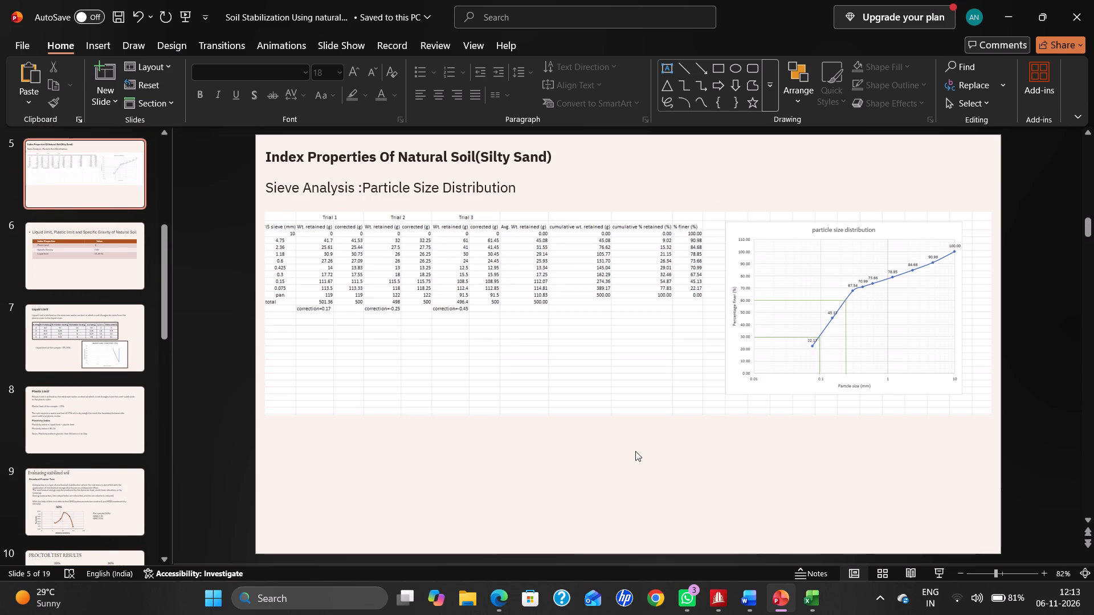
pyautogui.press('Down')
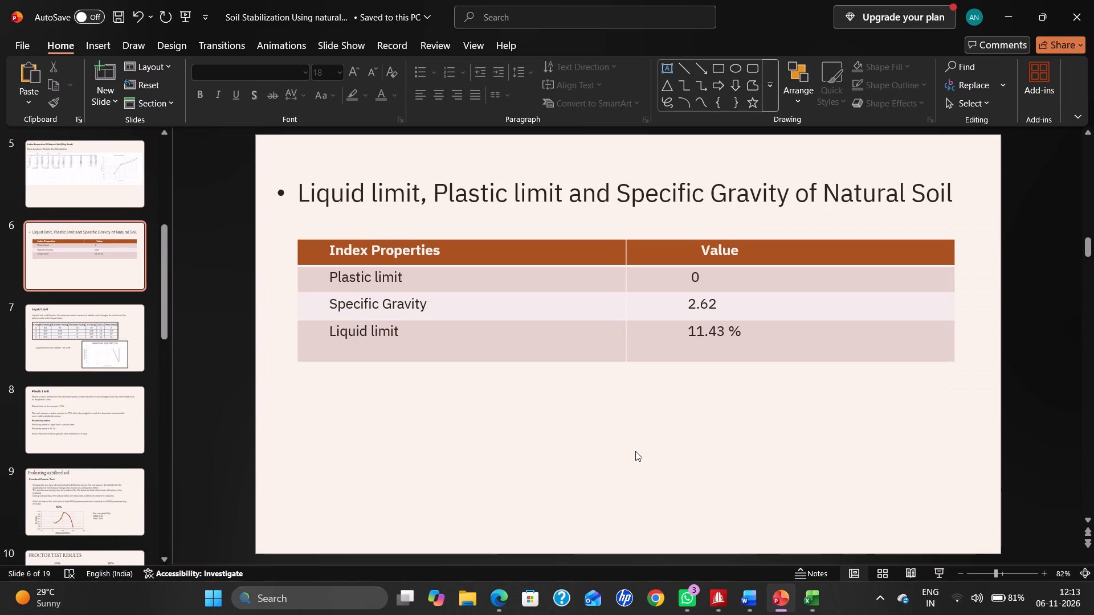
pyautogui.press('Down')
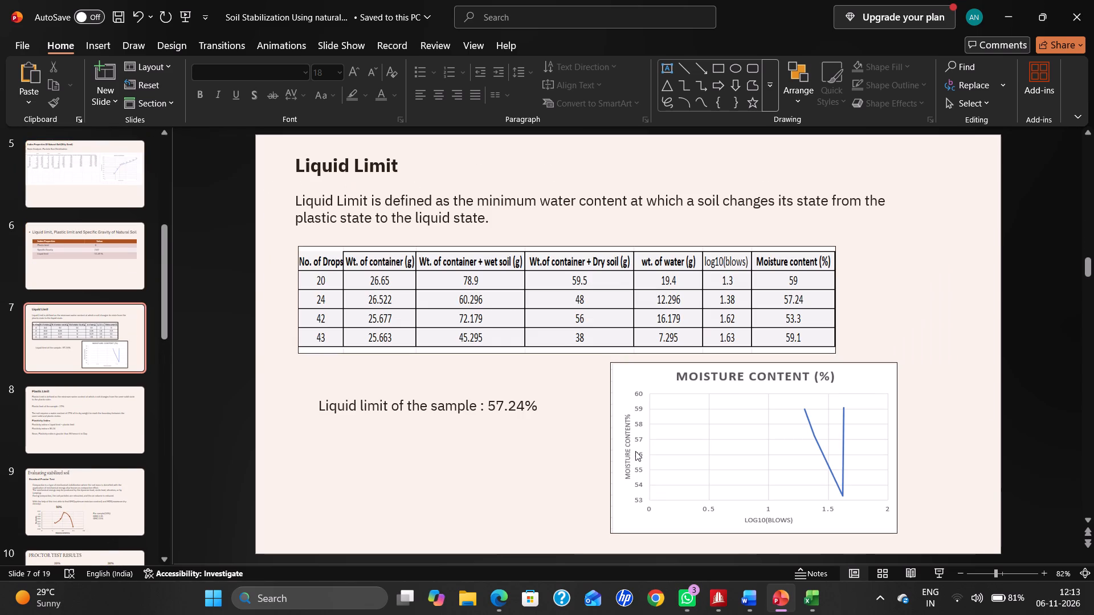
pyautogui.press('Down')
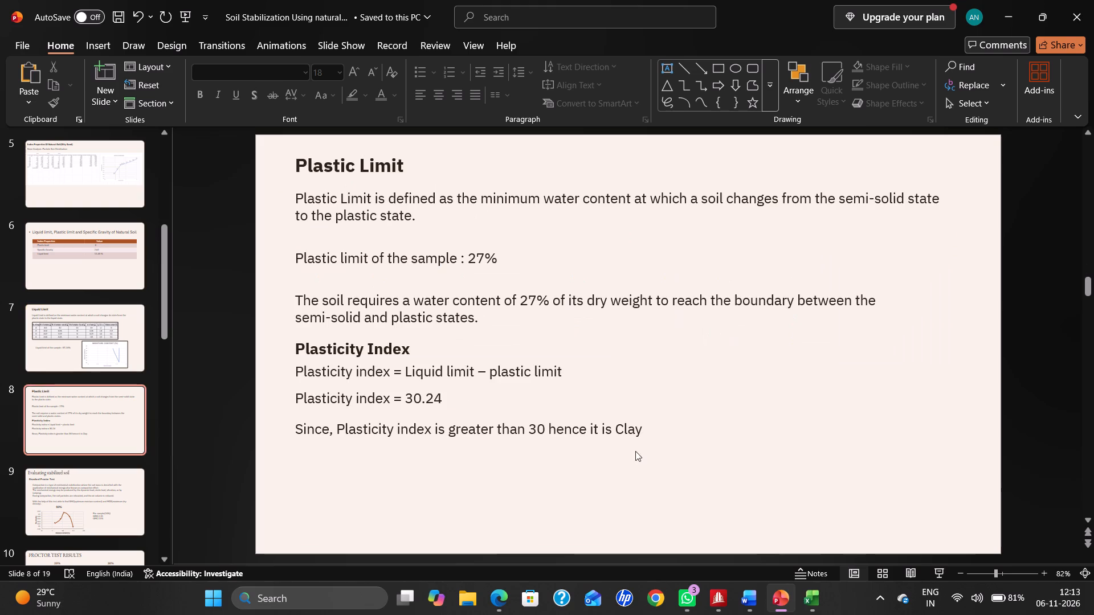
pyautogui.press('Up')
pyautogui.press('Up')
pyautogui.press('Down')
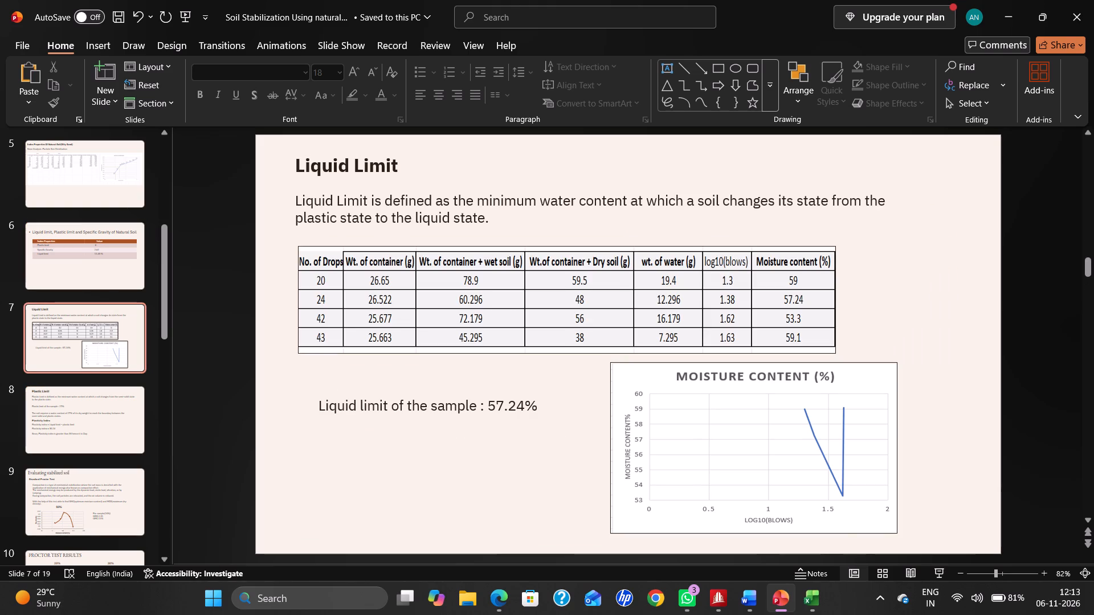
# On slide 7, shift the chart, liquid limit result, data table, definition and Liquid Limit title down to make room for a heading.
pyautogui.moveTo(705, 434); pyautogui.dragTo(715, 441)
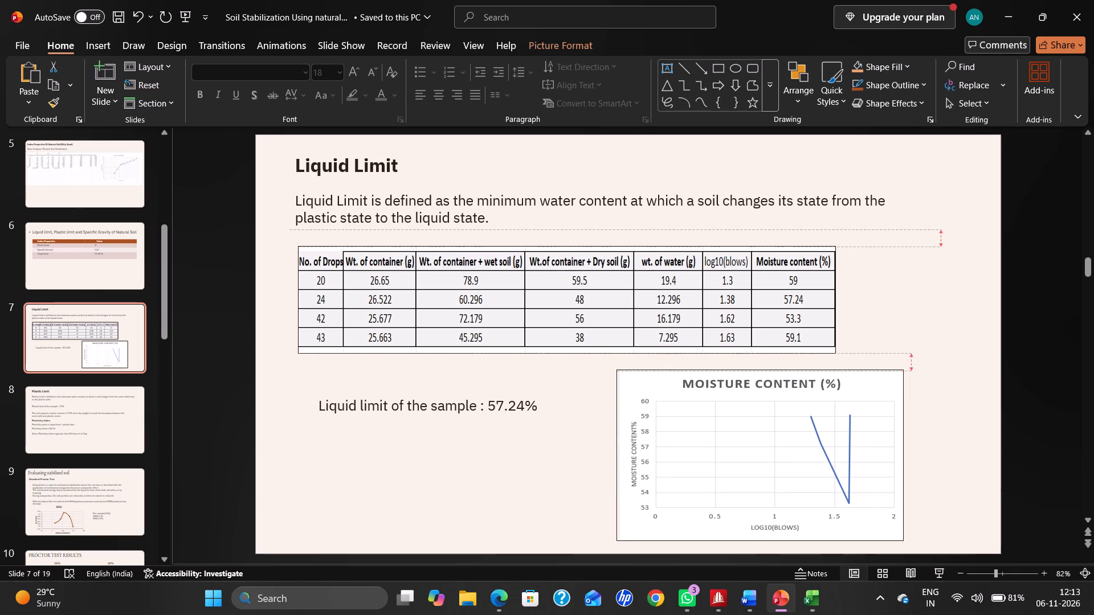
pyautogui.moveTo(715, 441); pyautogui.dragTo(728, 447)
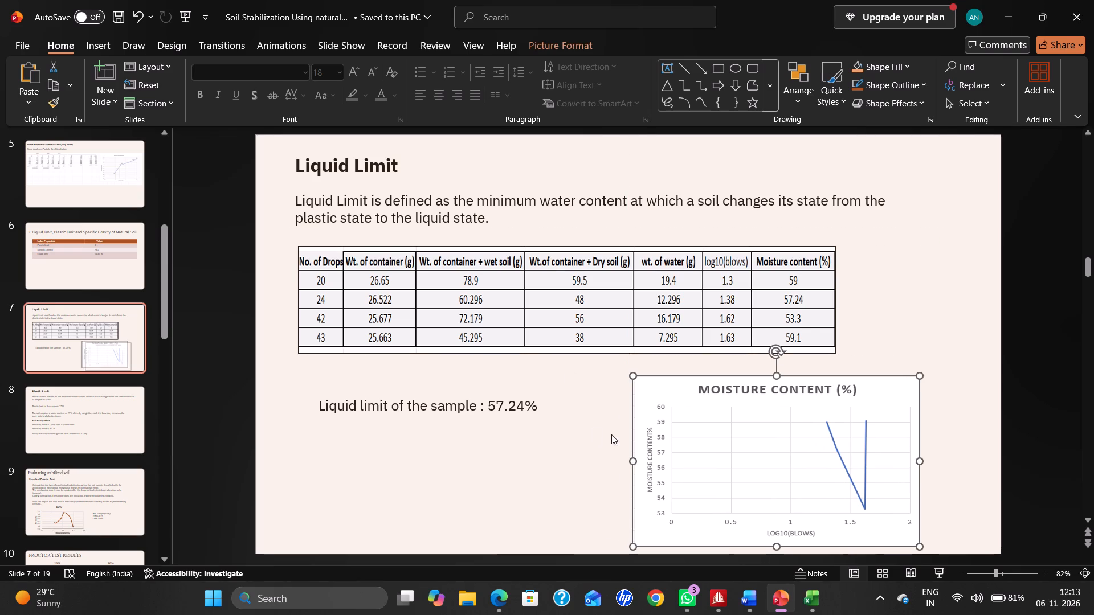
pyautogui.click(516, 403)
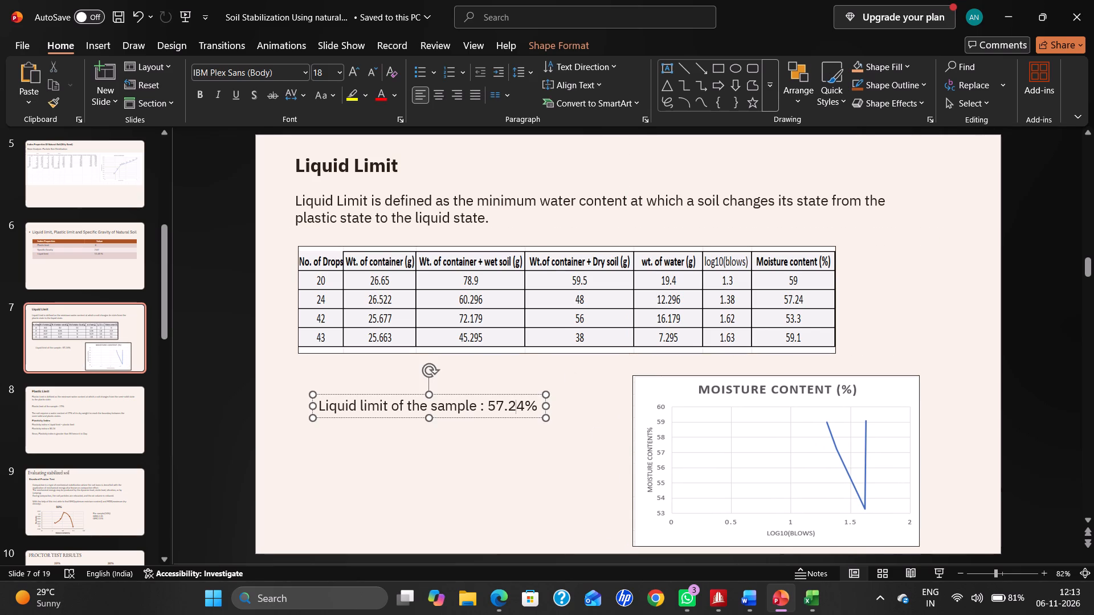
pyautogui.moveTo(519, 417); pyautogui.dragTo(520, 453)
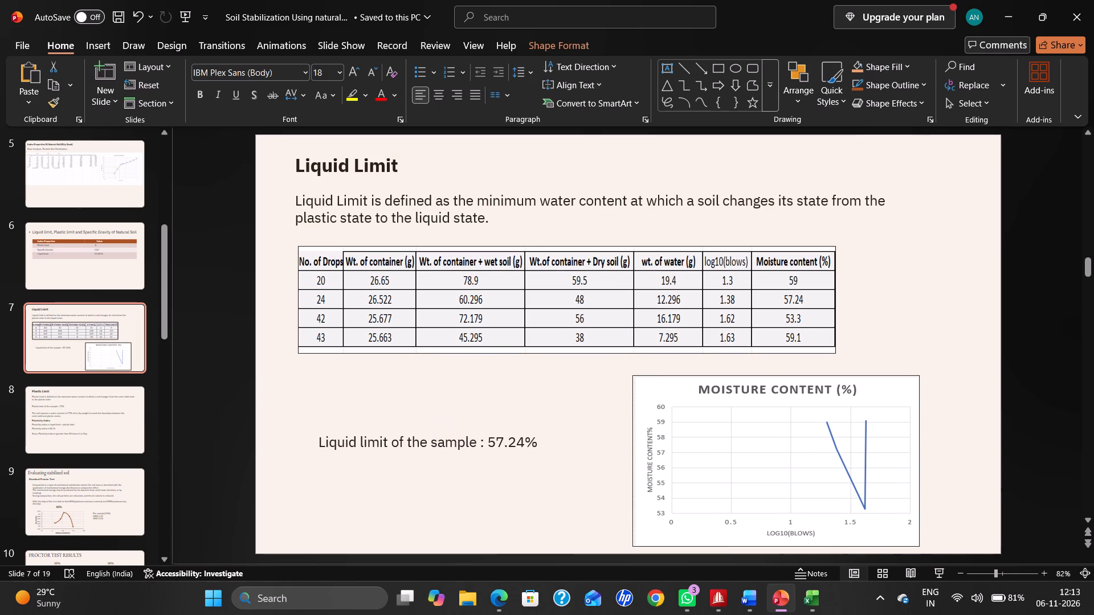
pyautogui.moveTo(520, 453); pyautogui.dragTo(521, 460)
pyautogui.moveTo(533, 341); pyautogui.dragTo(534, 360)
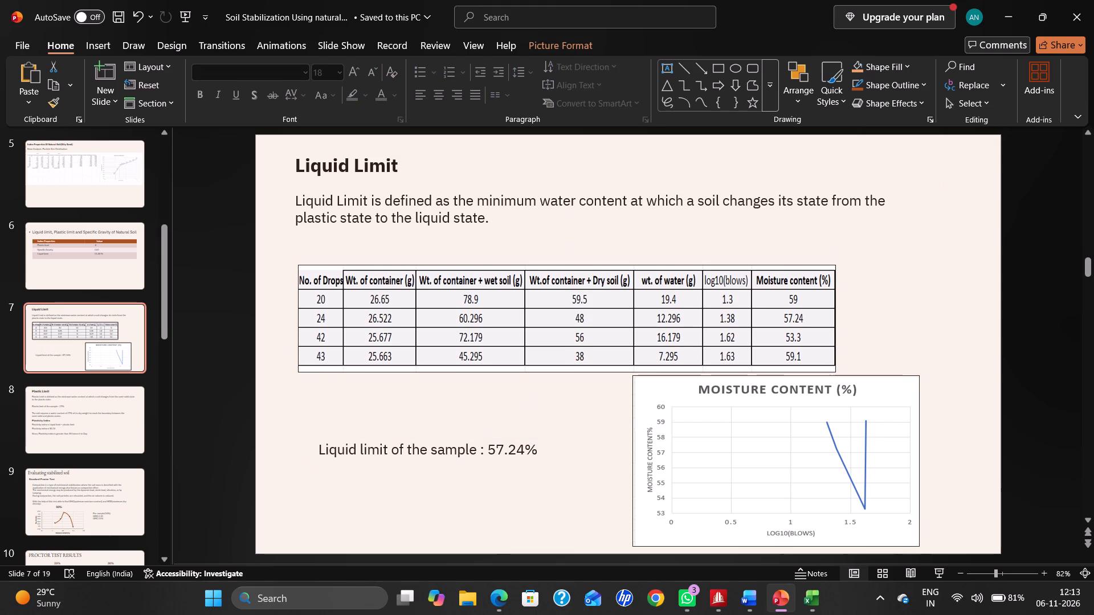
pyautogui.moveTo(534, 360); pyautogui.dragTo(535, 358)
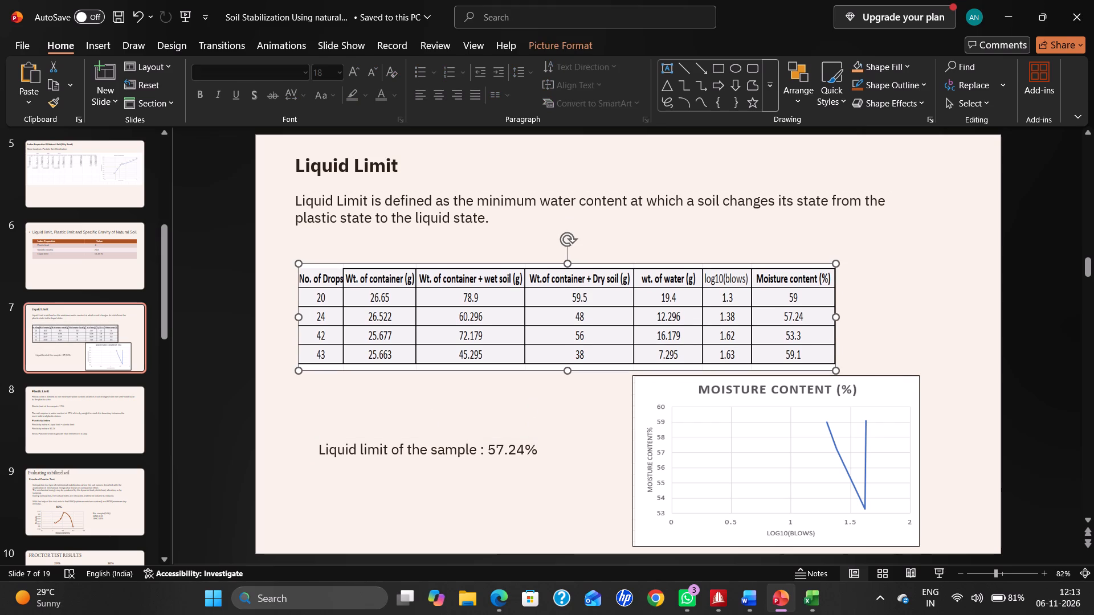
pyautogui.click(451, 220)
pyautogui.moveTo(468, 227); pyautogui.dragTo(469, 249)
pyautogui.moveTo(402, 174); pyautogui.dragTo(402, 202)
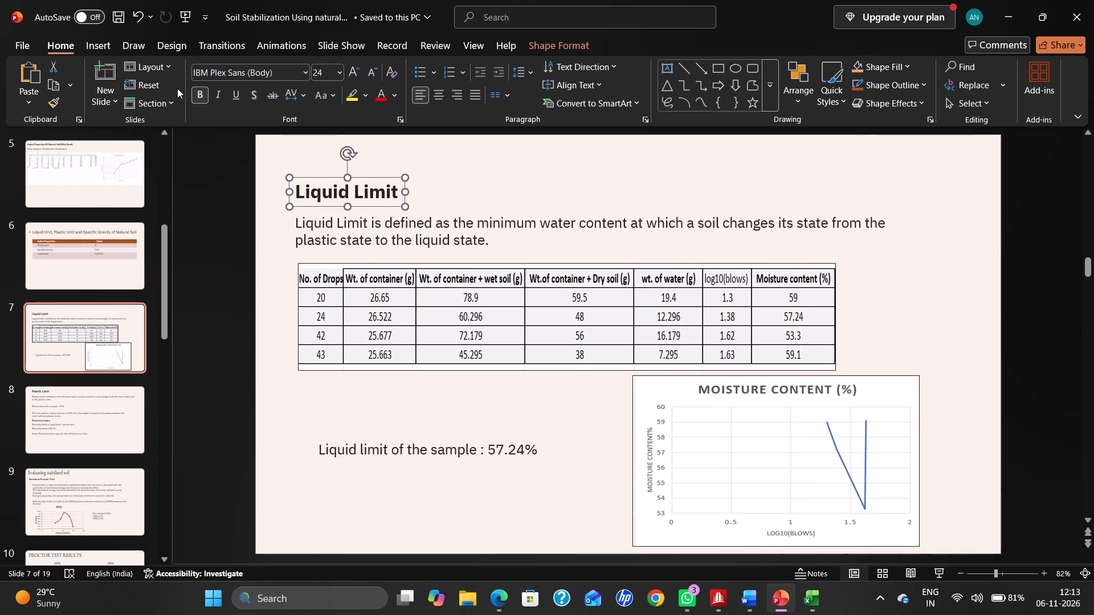
# Add a text box above the Liquid Limit title reading "Index Properties of Natural Clay".
pyautogui.click(108, 42)
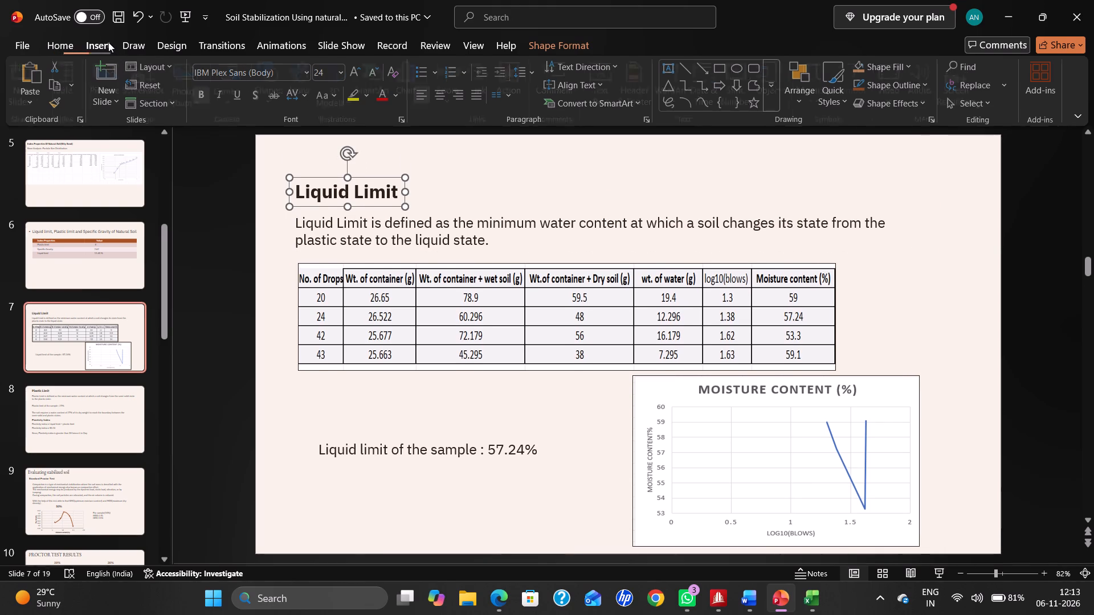
pyautogui.click(601, 77)
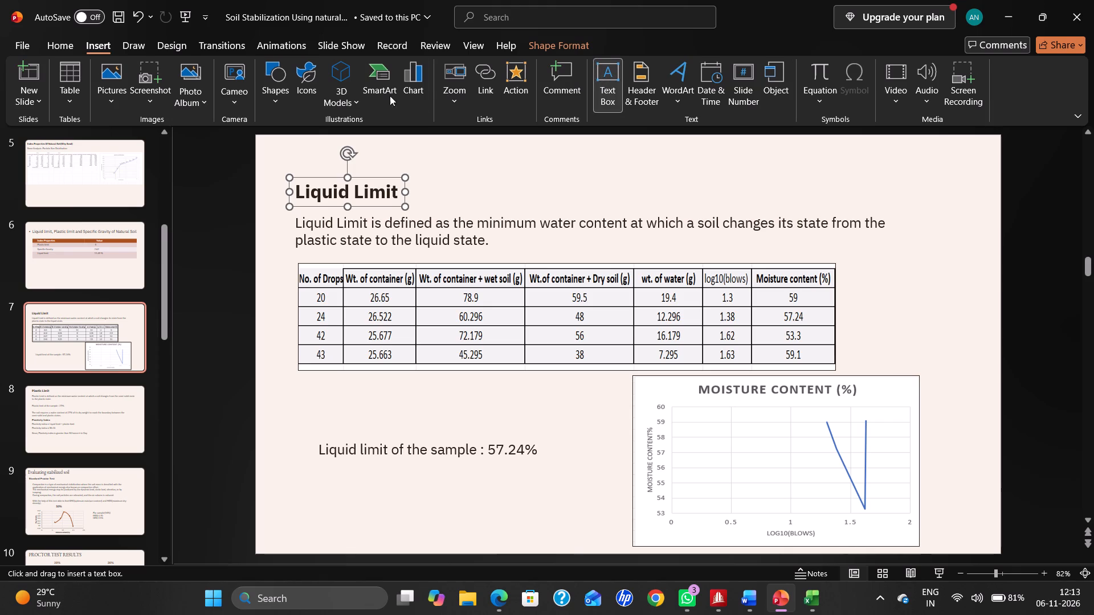
pyautogui.click(299, 139)
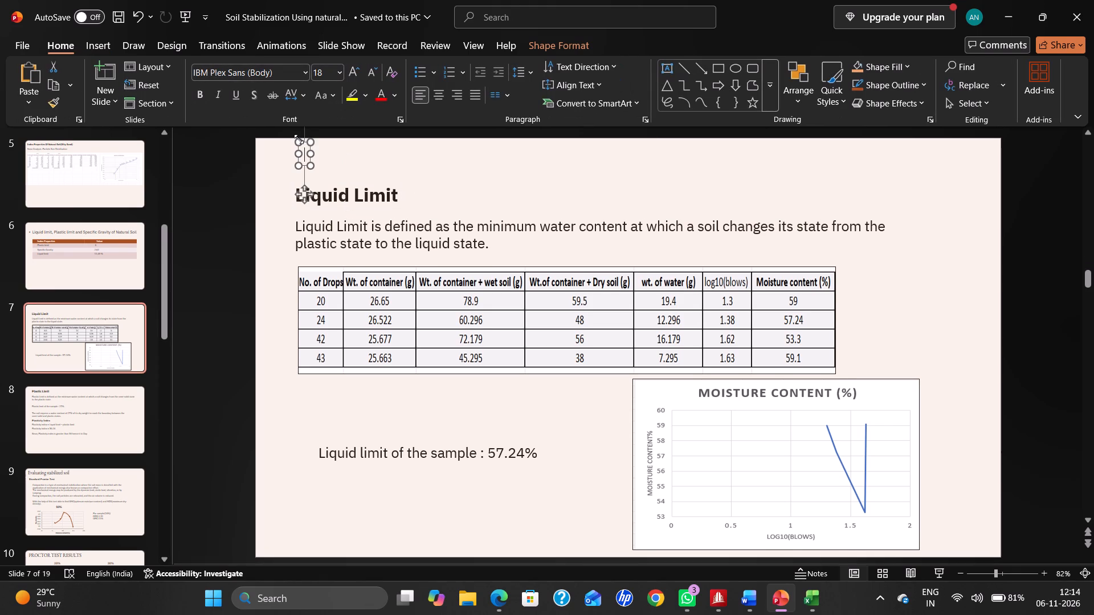
pyautogui.write('INdex Properties of')
pyautogui.press('space')
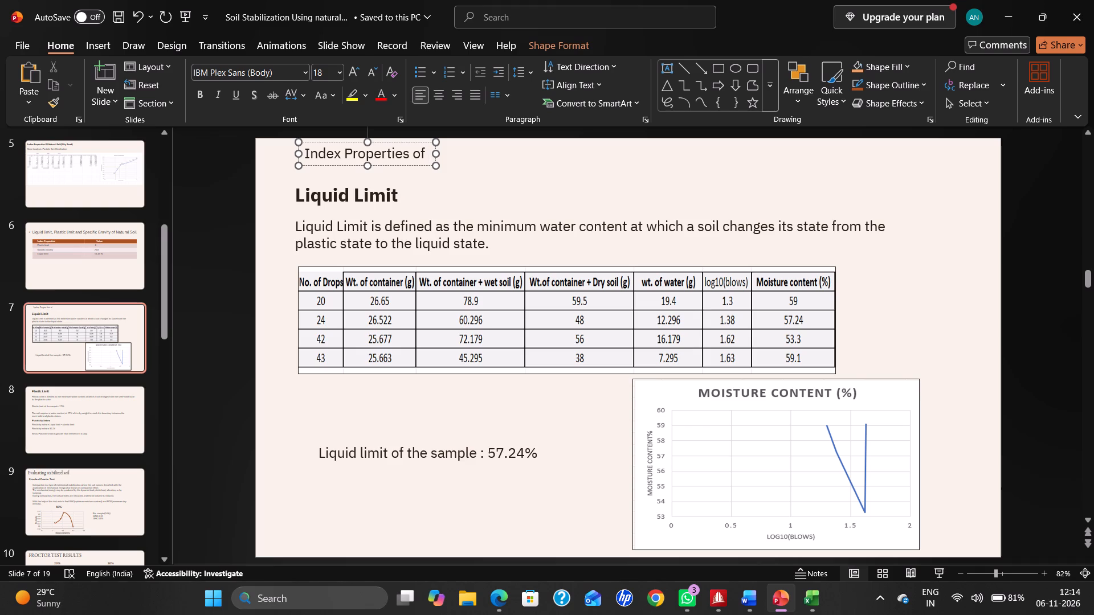
pyautogui.write('Cal')
pyautogui.press('BackSpace')
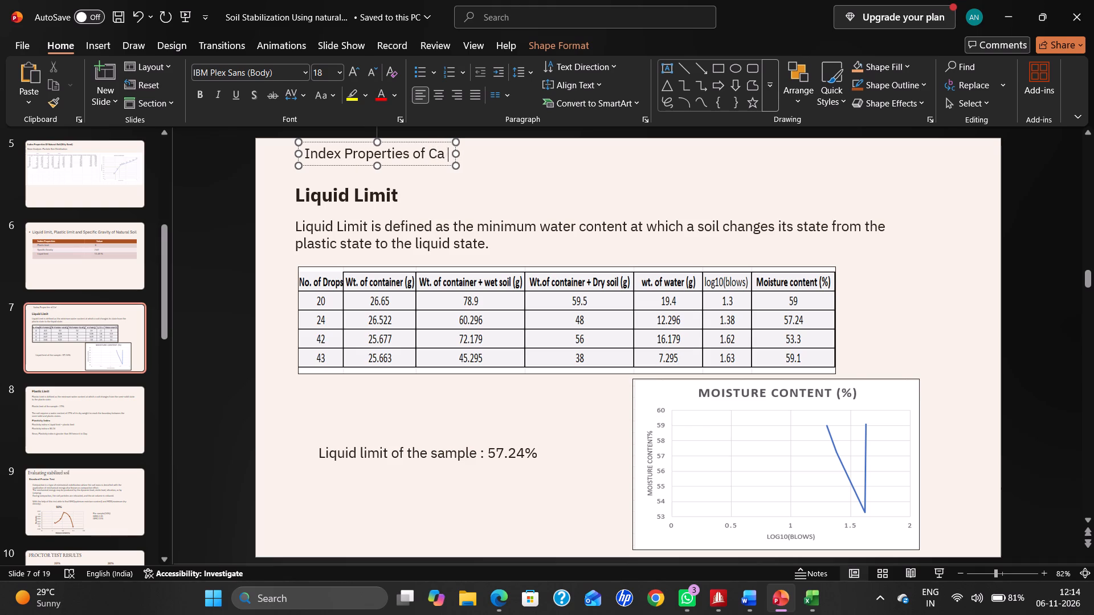
pyautogui.press('BackSpace')
pyautogui.press('BackSpace')
pyautogui.write('Natural Clay')
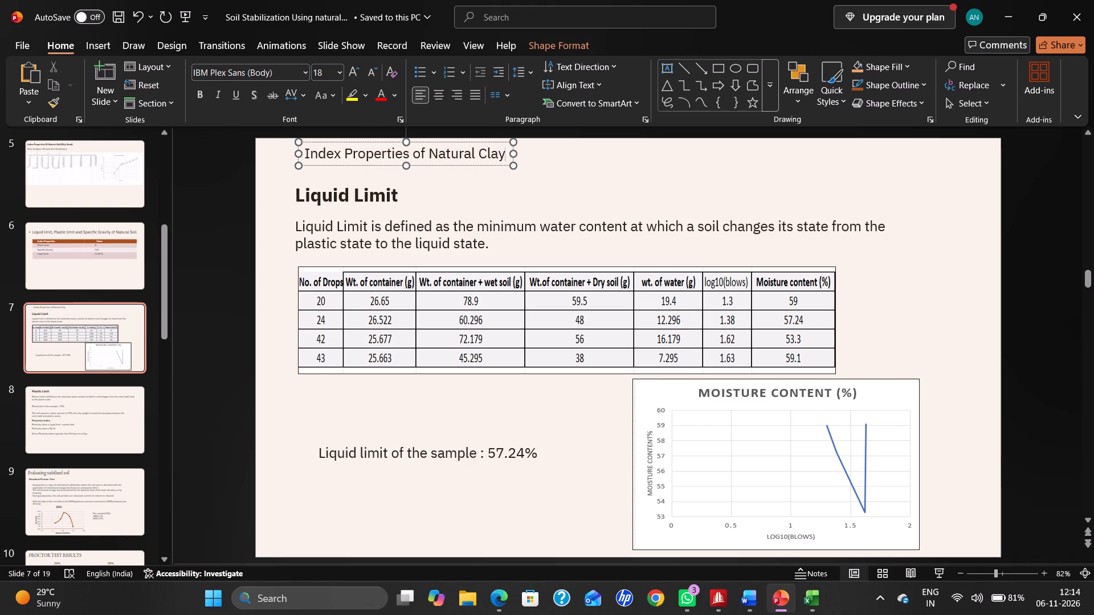
# Make the "Index Properties of Natural Clay" heading bold and set its font size to 20.
pyautogui.moveTo(503, 152); pyautogui.dragTo(321, 147)
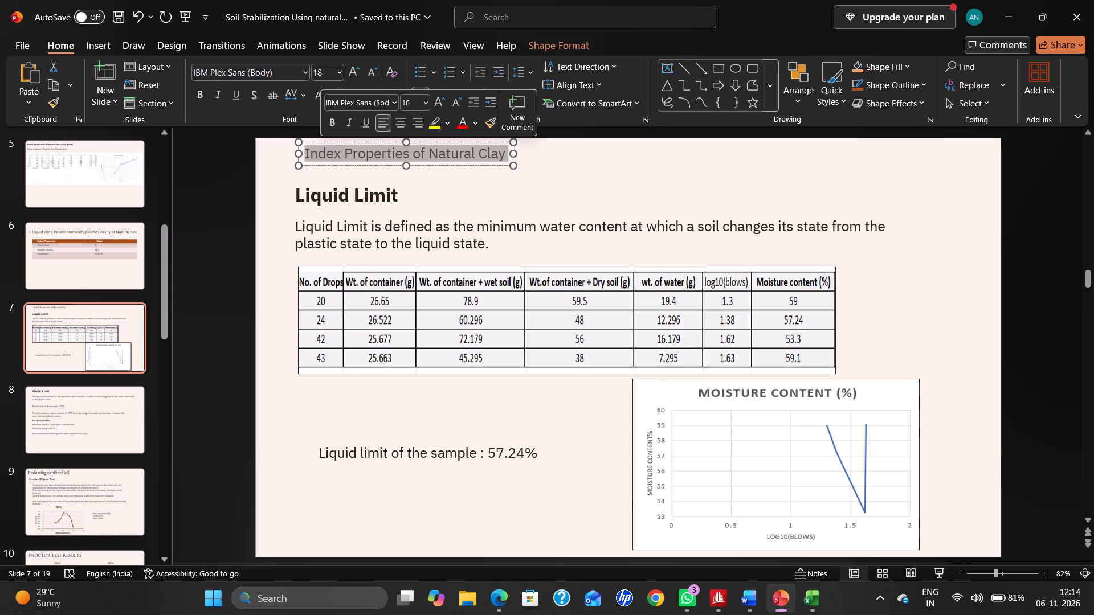
pyautogui.click(328, 126)
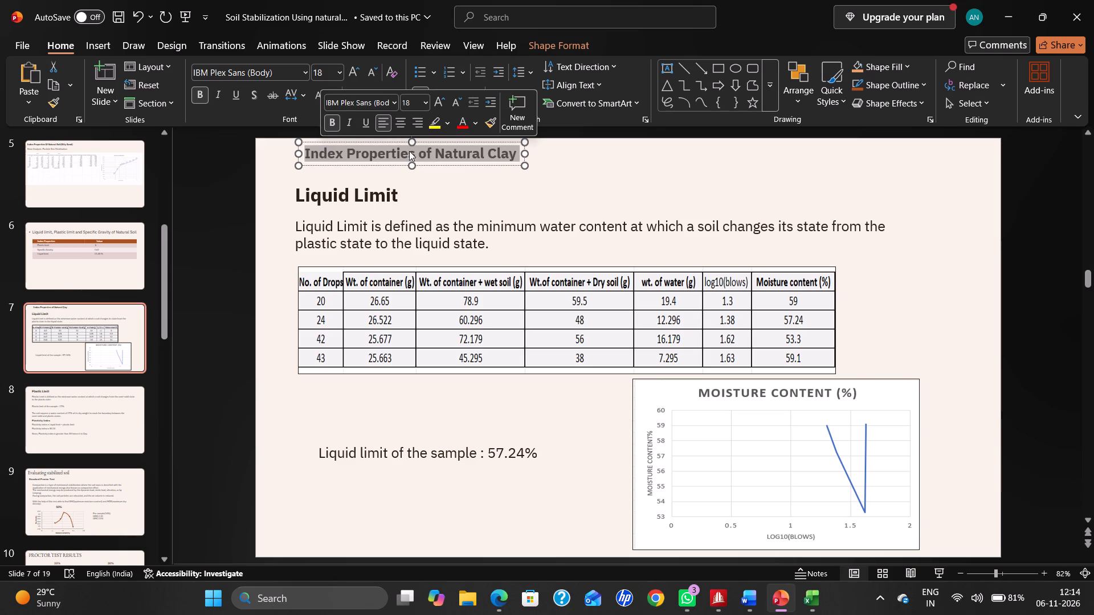
pyautogui.click(428, 99)
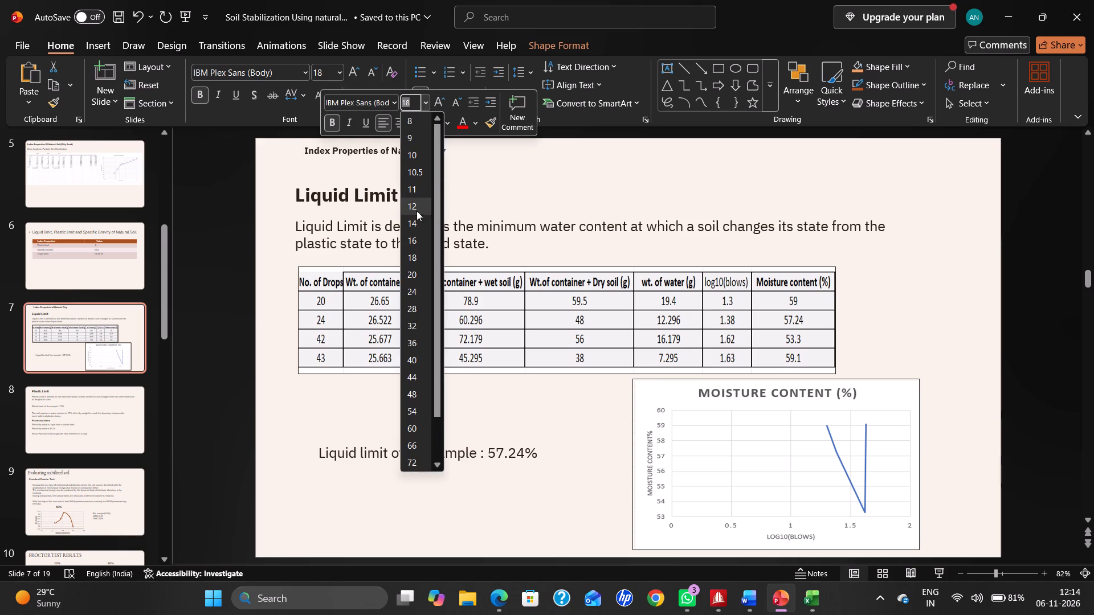
pyautogui.click(411, 266)
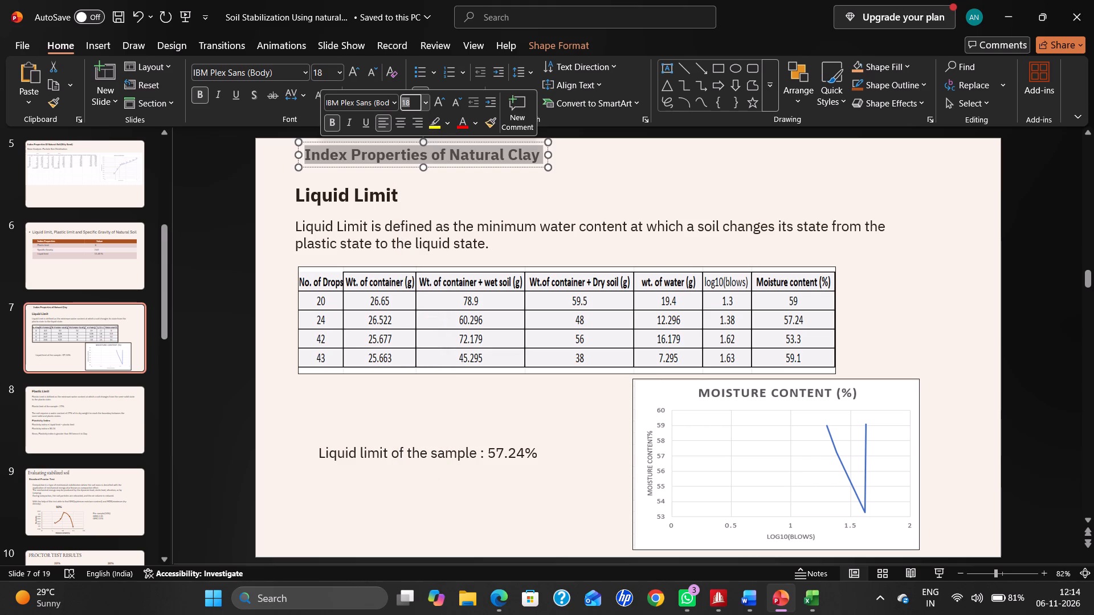
# Move the Index Properties heading so it sits just above the Liquid Limit title, starting slightly outside its left edge.
pyautogui.moveTo(524, 171); pyautogui.dragTo(513, 178)
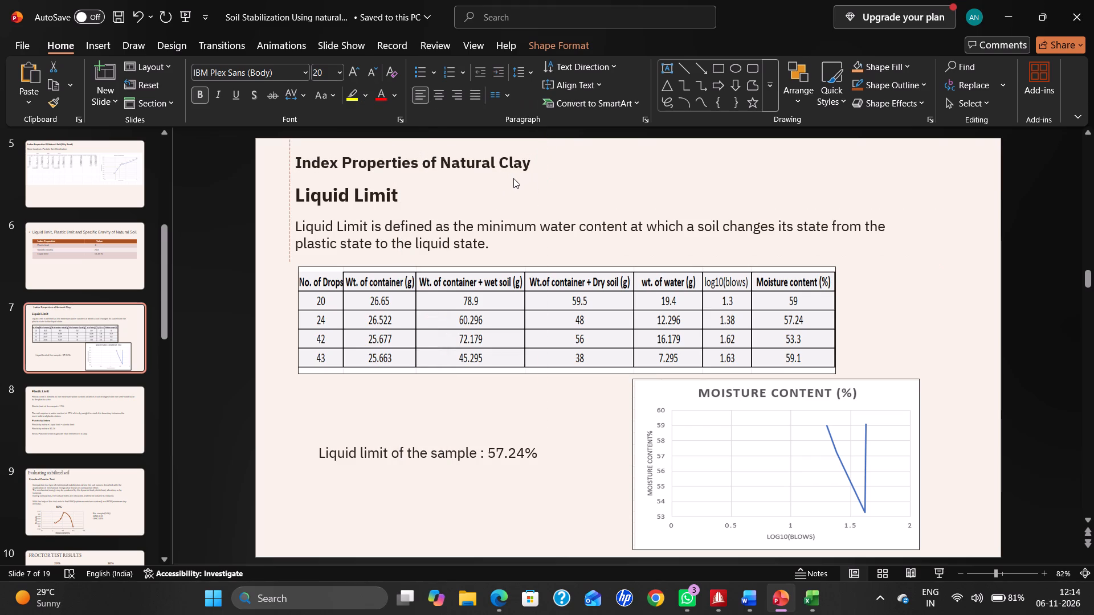
pyautogui.moveTo(513, 178); pyautogui.dragTo(510, 179)
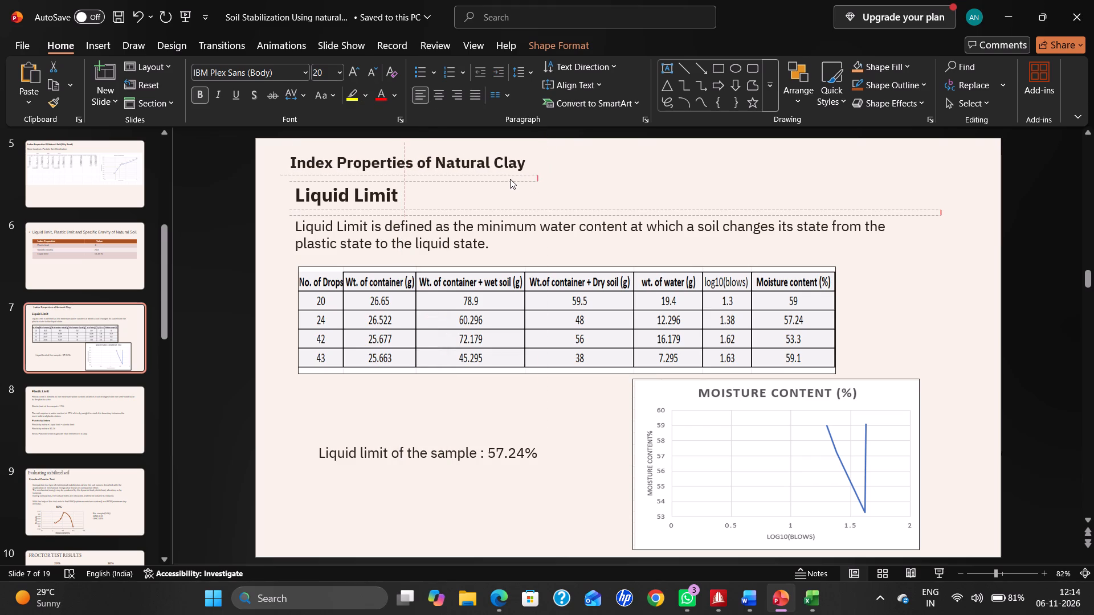
pyautogui.moveTo(510, 179); pyautogui.dragTo(510, 178)
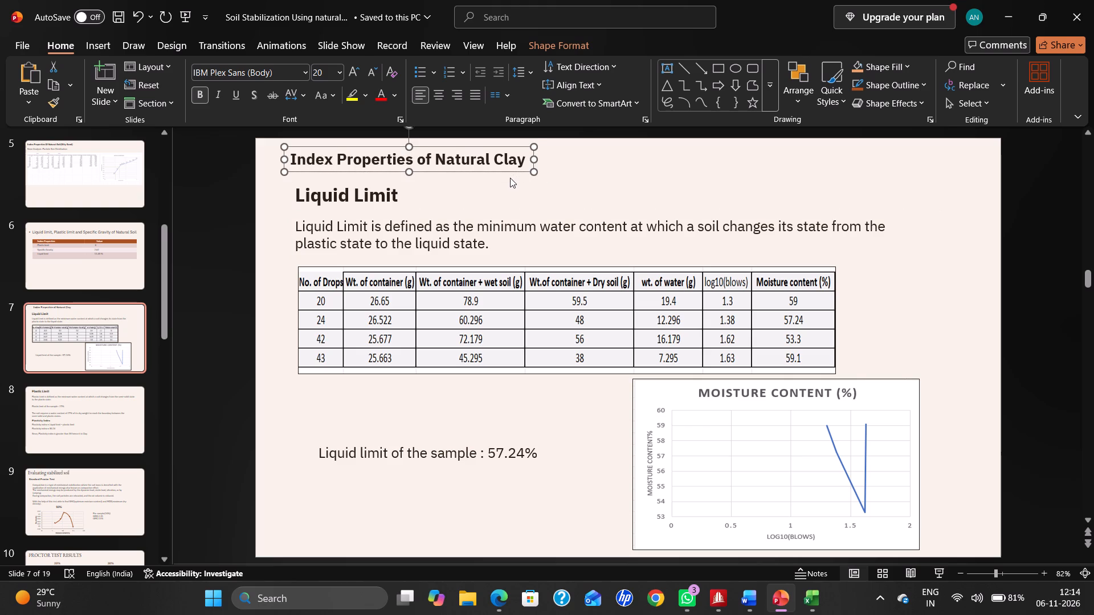
pyautogui.click(559, 175)
# Review the slides from Plastic Limit through the compressive strength test data, and return to the Sieve Analysis slide.
pyautogui.press('Down')
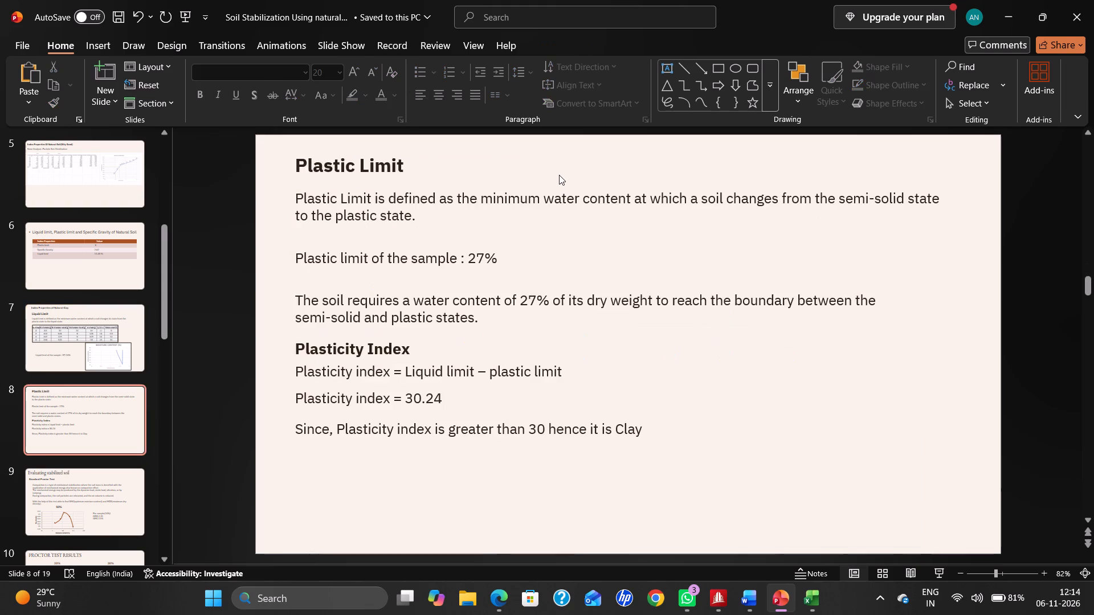
pyautogui.press('Down')
pyautogui.press('Down')
pyautogui.press('Down')
pyautogui.press('Down')
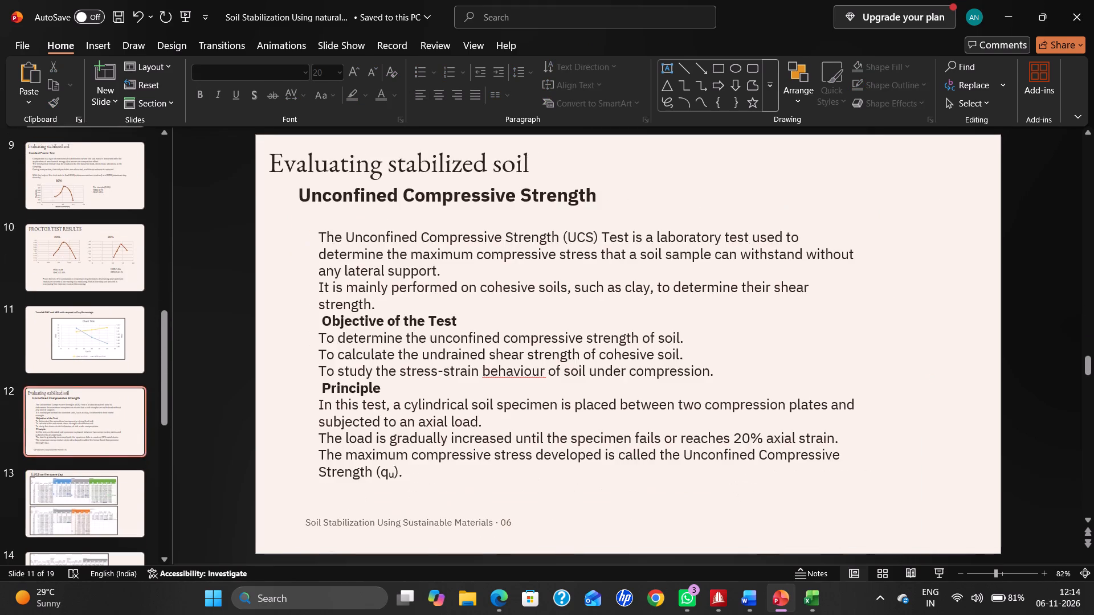
pyautogui.press('Down')
pyautogui.press('Down')
pyautogui.press('Down')
pyautogui.press('Up')
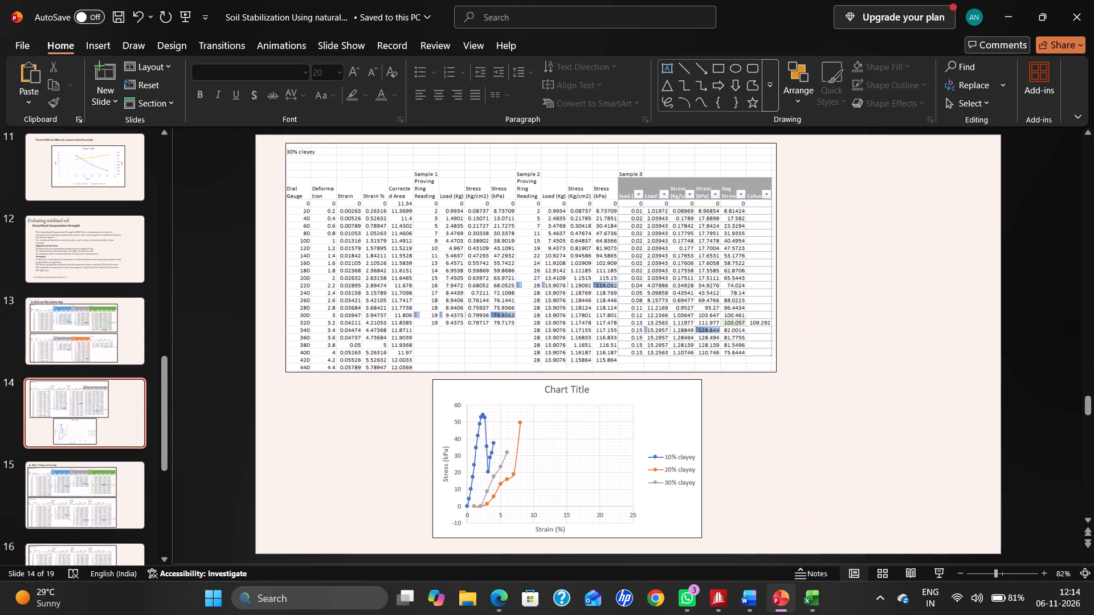
pyautogui.press('Up')
pyautogui.press('Up')
pyautogui.press('Up')
pyautogui.press('Up')
pyautogui.press('Up')
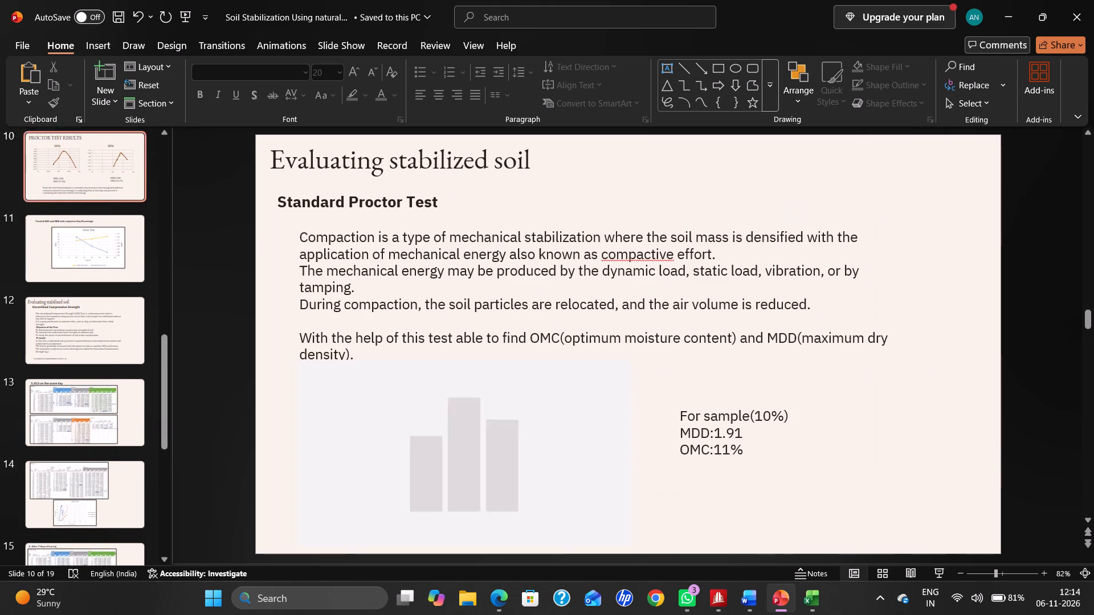
pyautogui.press('Up')
pyautogui.press('Up')
pyautogui.press('Up')
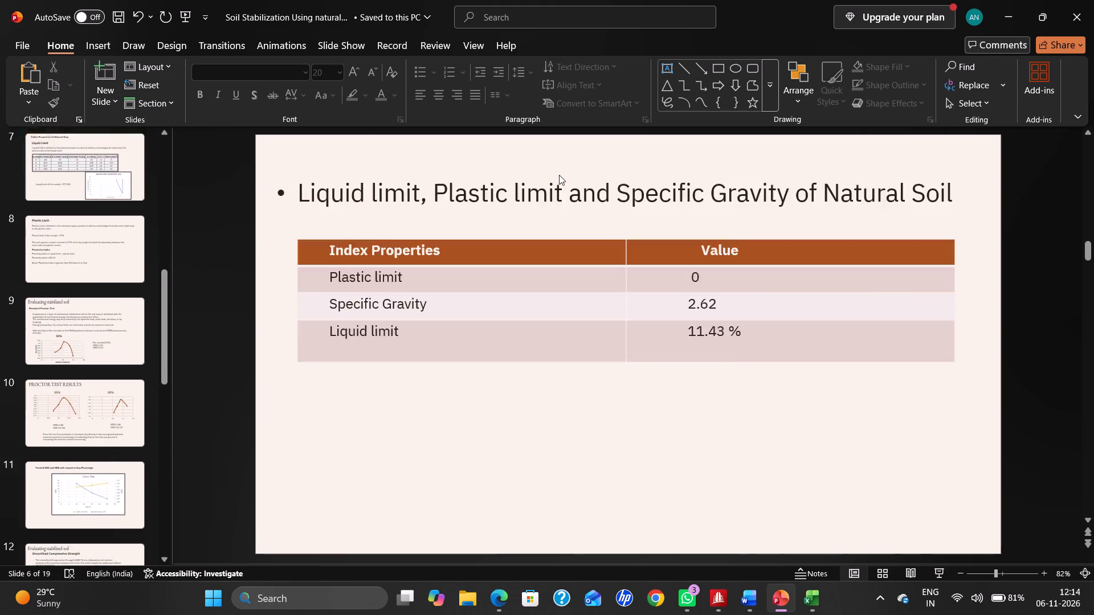
pyautogui.press('Up')
# Save the presentation.
pyautogui.hotkey('ctrl', 's')
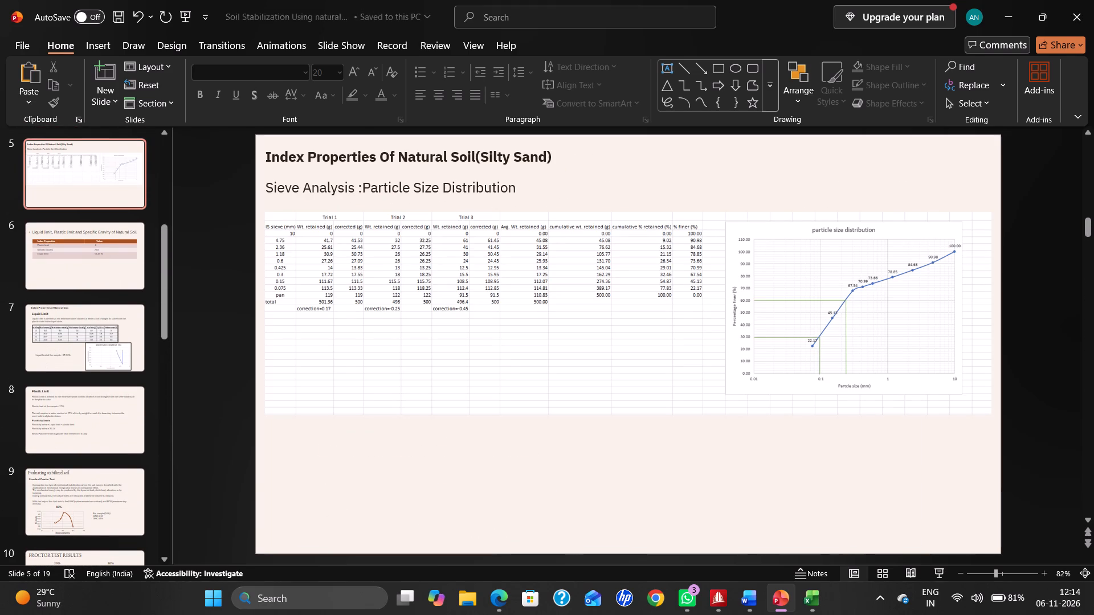
pyautogui.hotkey('ctrl', 's')
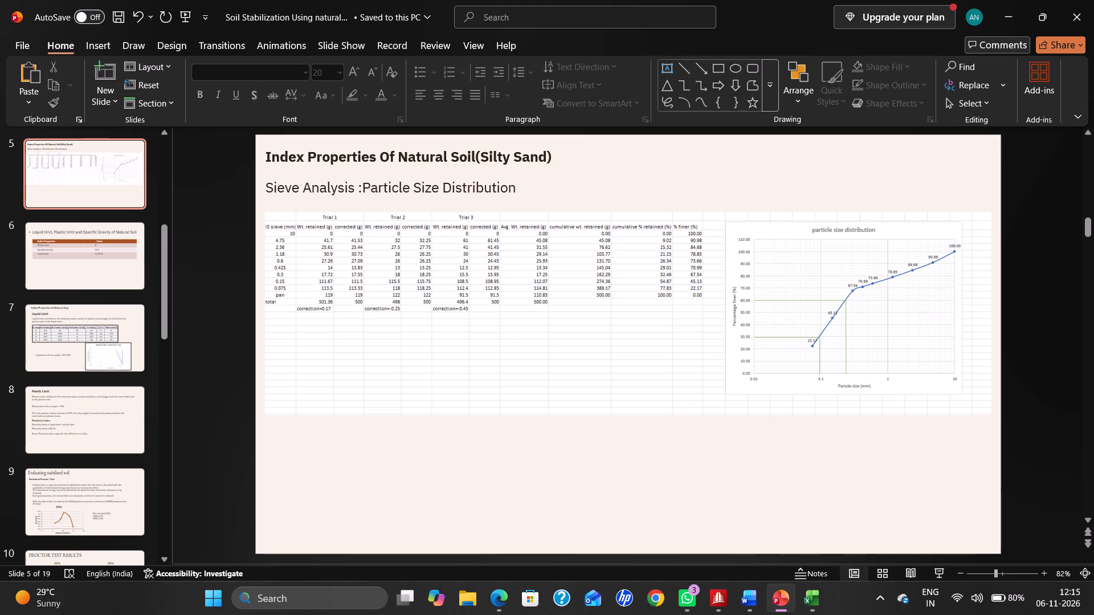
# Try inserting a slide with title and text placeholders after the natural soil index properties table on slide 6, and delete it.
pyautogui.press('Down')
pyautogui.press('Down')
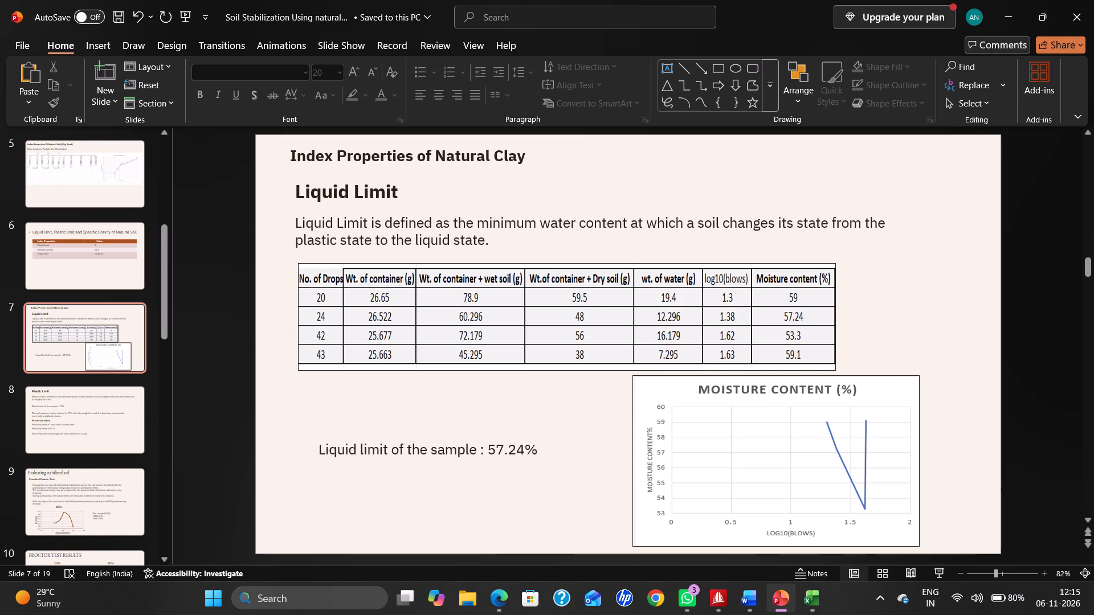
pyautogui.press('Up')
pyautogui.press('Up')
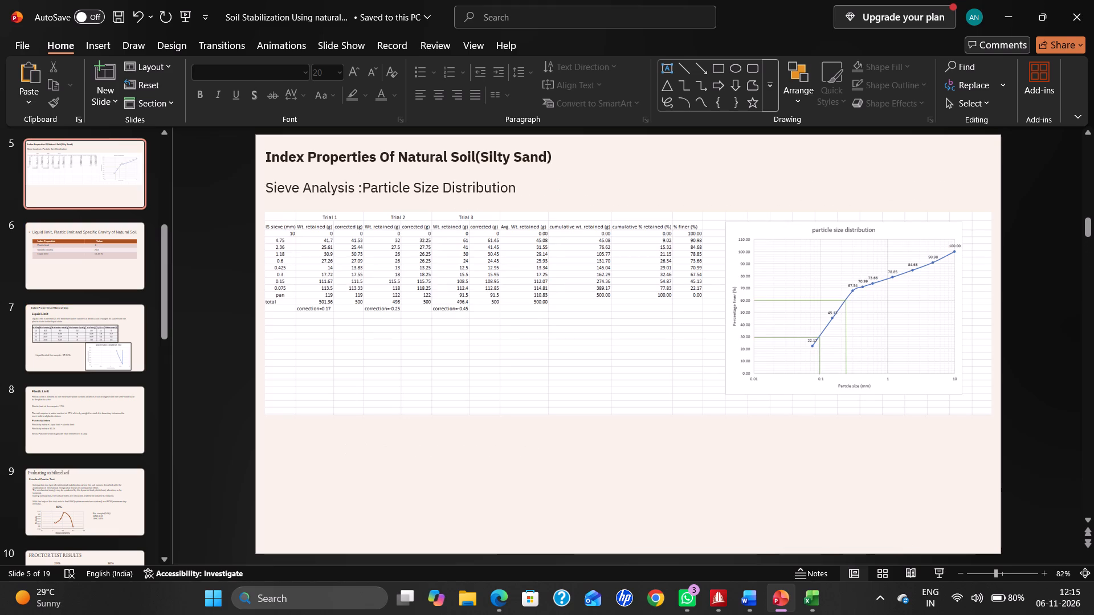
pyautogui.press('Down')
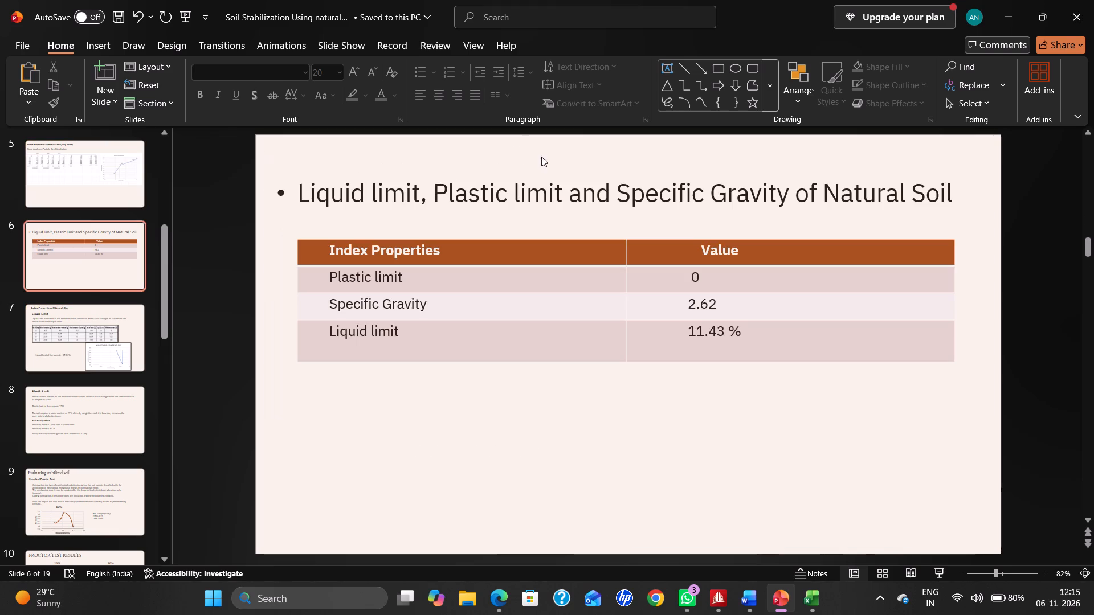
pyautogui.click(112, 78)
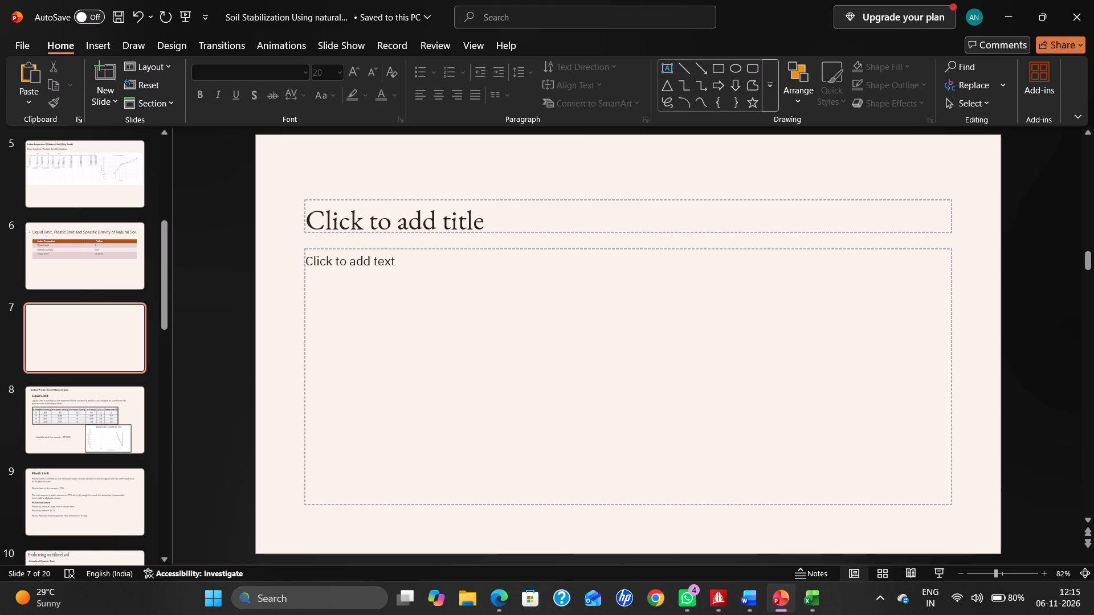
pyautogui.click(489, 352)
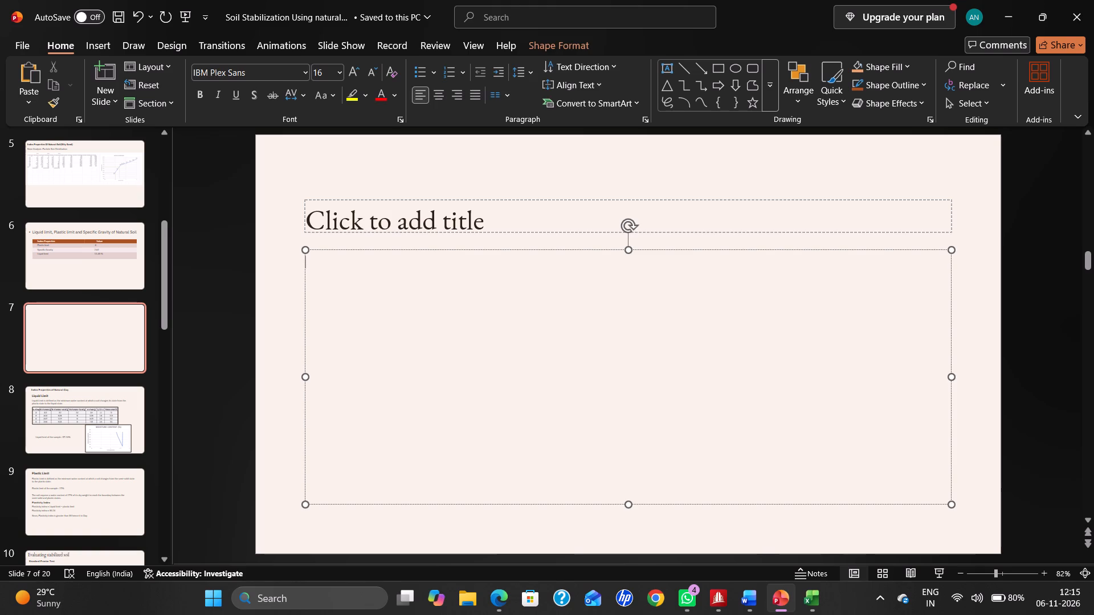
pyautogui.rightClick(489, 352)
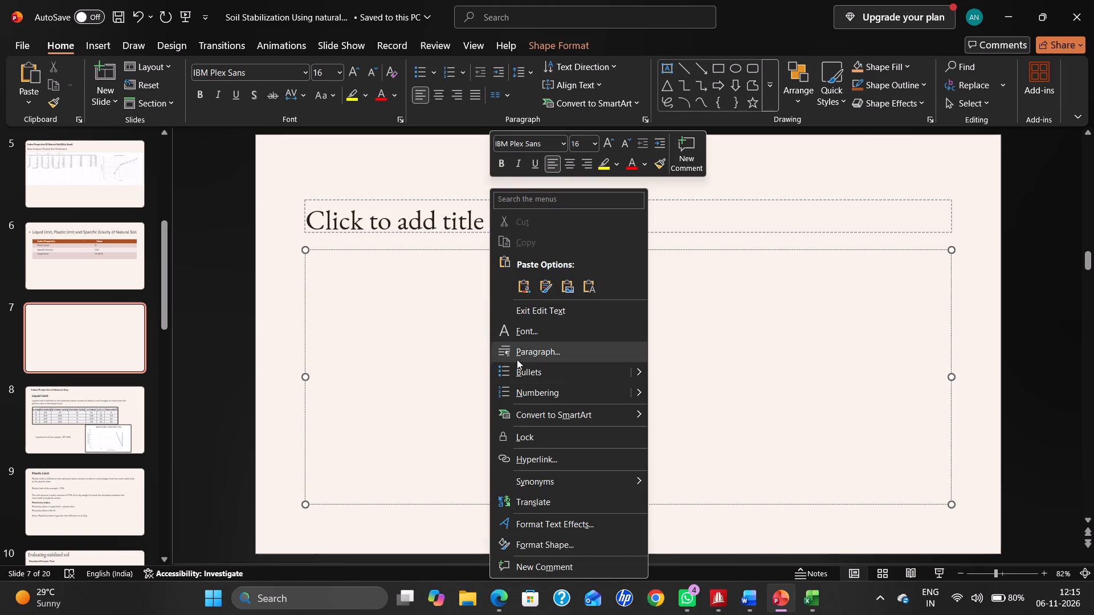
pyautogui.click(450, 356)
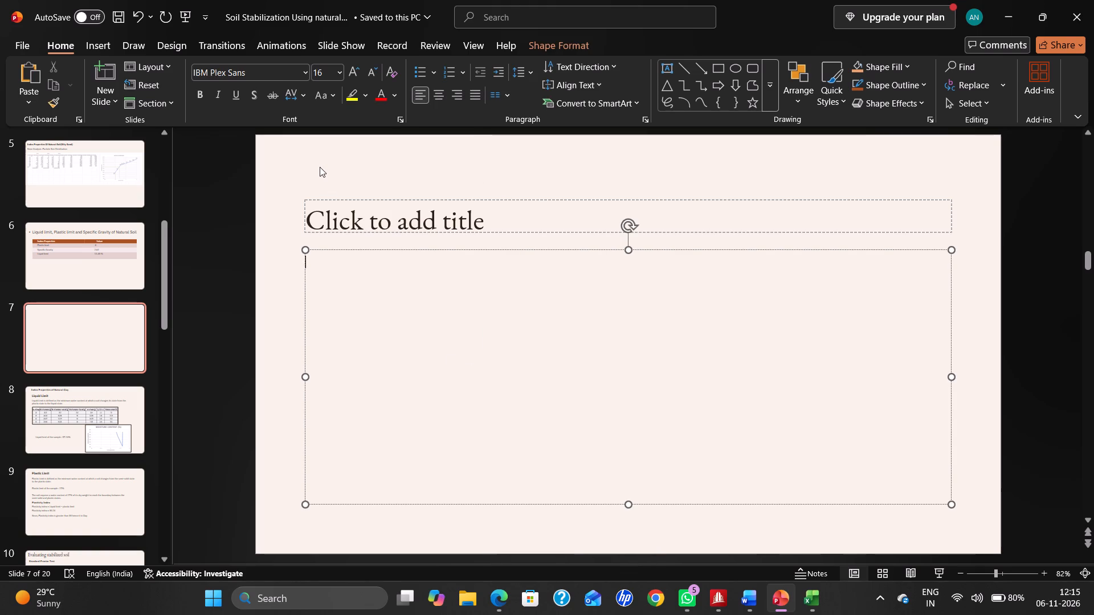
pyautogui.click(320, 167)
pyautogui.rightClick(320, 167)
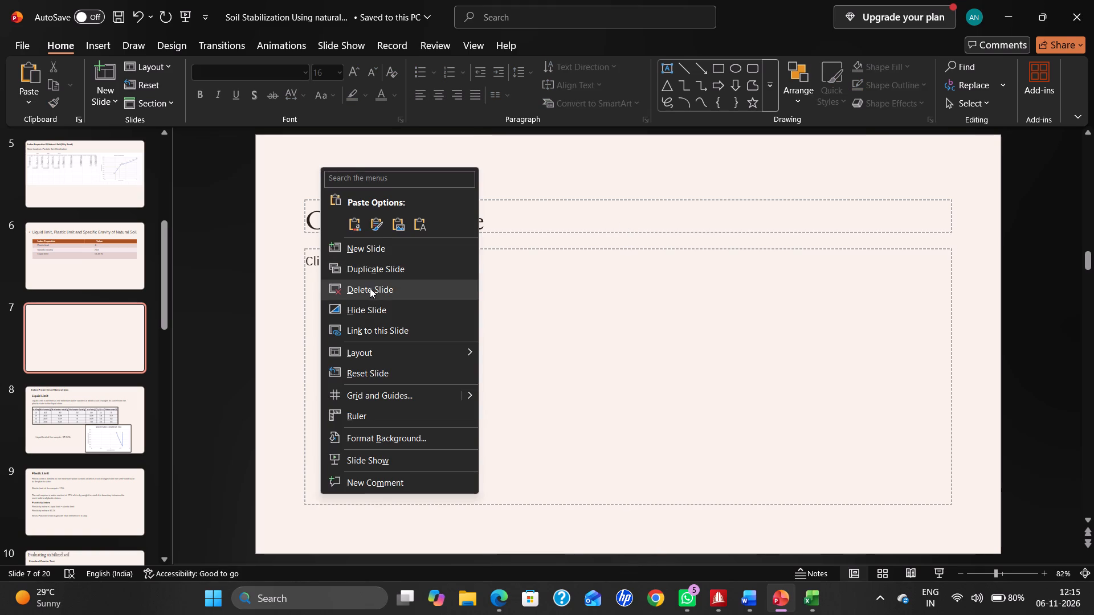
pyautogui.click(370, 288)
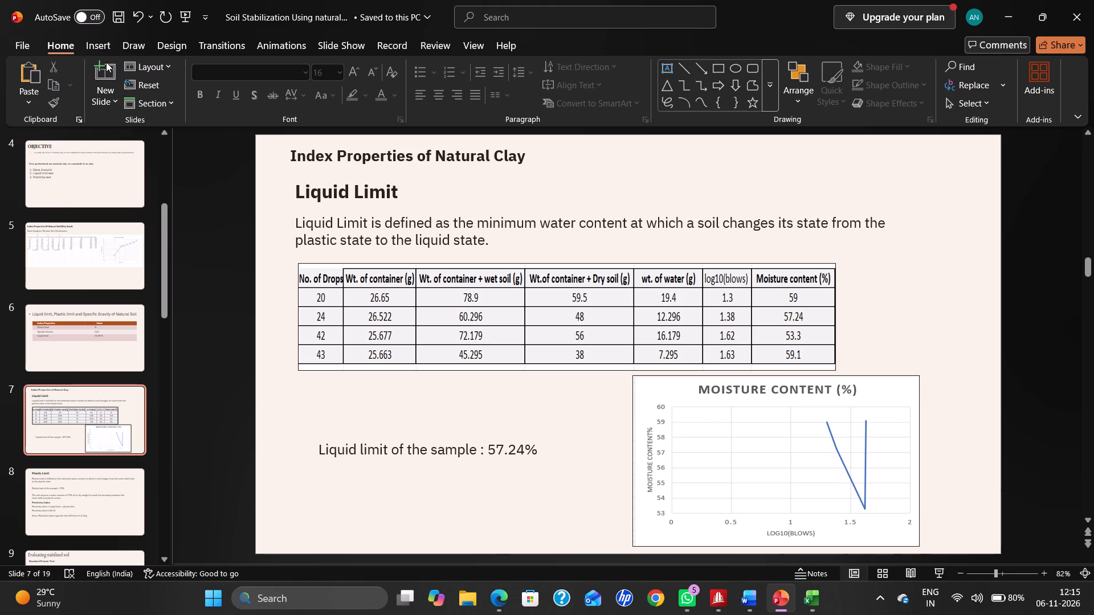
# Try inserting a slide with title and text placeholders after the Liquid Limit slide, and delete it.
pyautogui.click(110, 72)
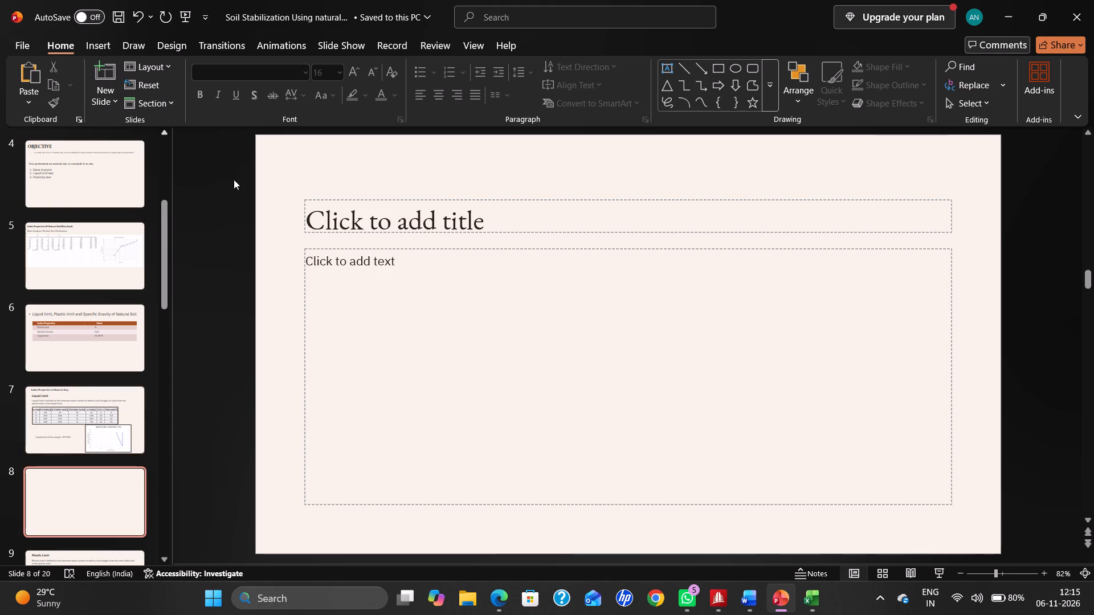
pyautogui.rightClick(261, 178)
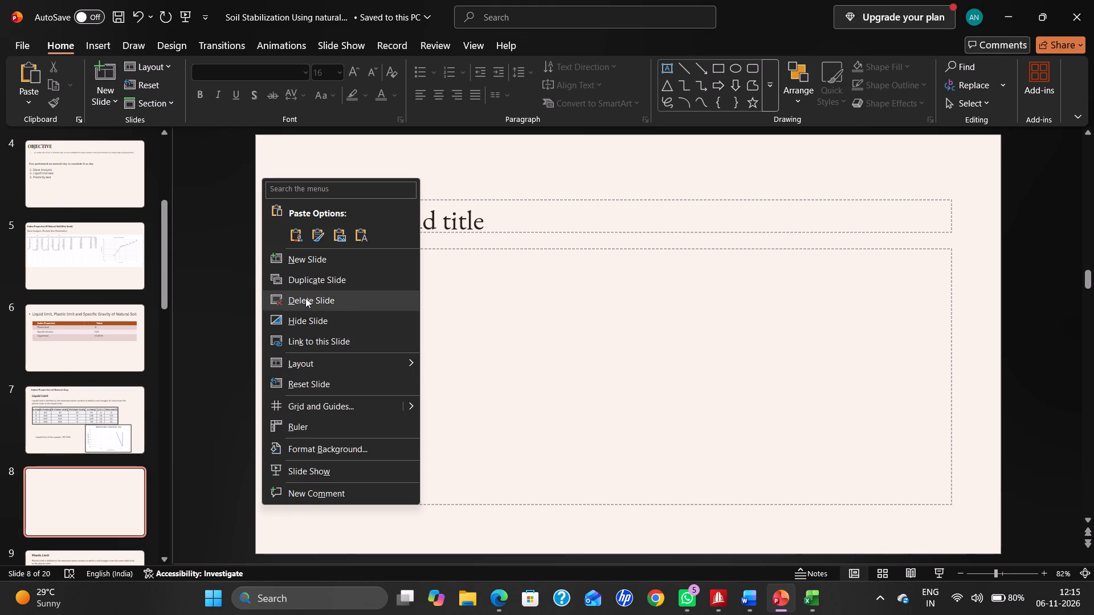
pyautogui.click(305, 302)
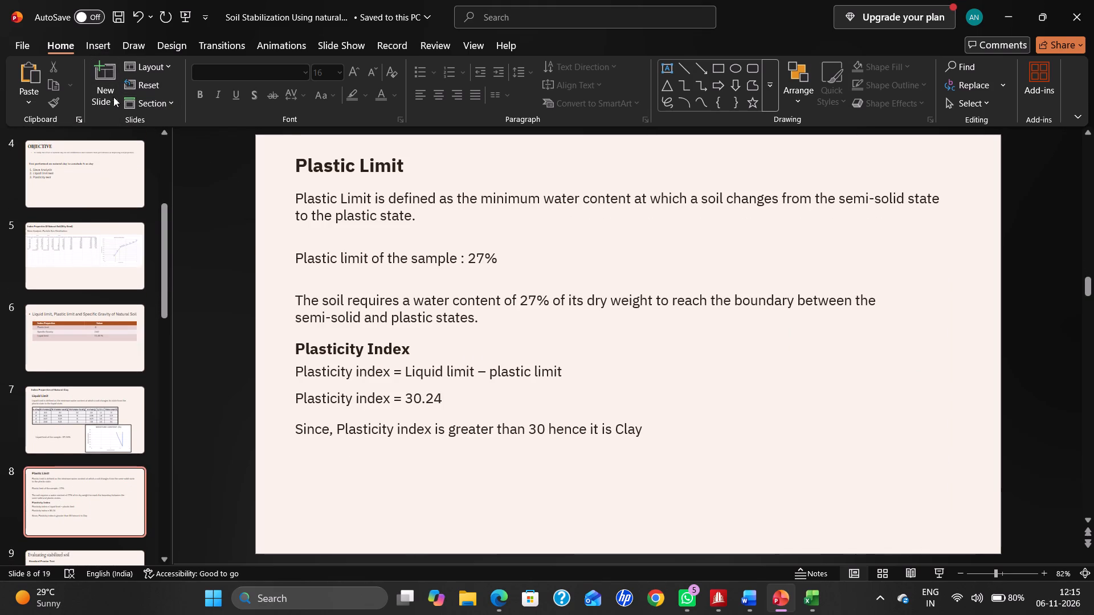
# Insert a blank slide without placeholders after the Plastic Limit slide.
pyautogui.click(112, 97)
pyautogui.click(125, 150)
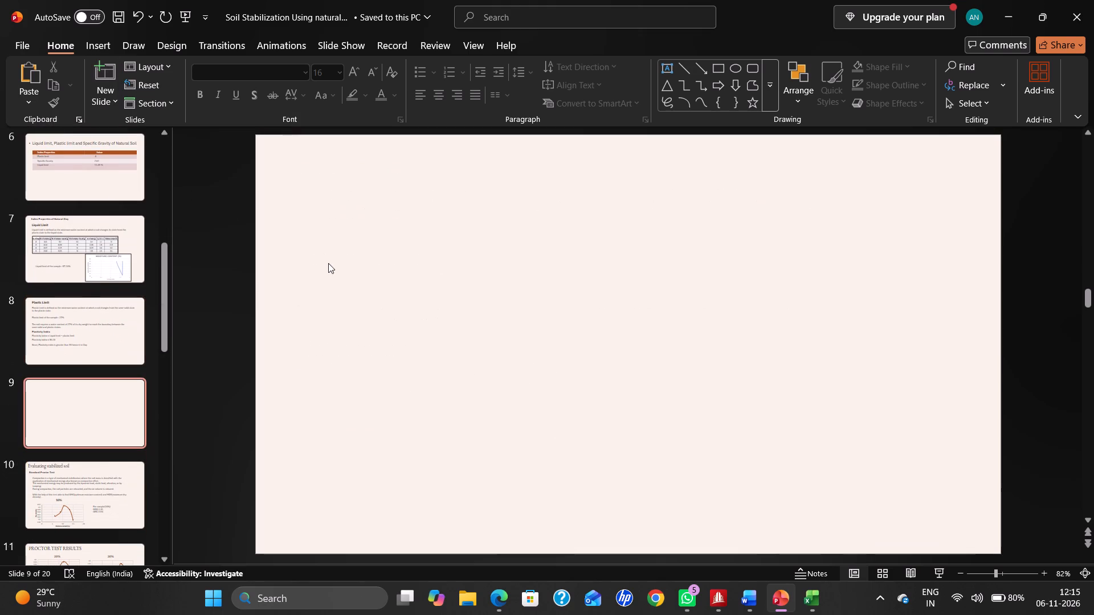
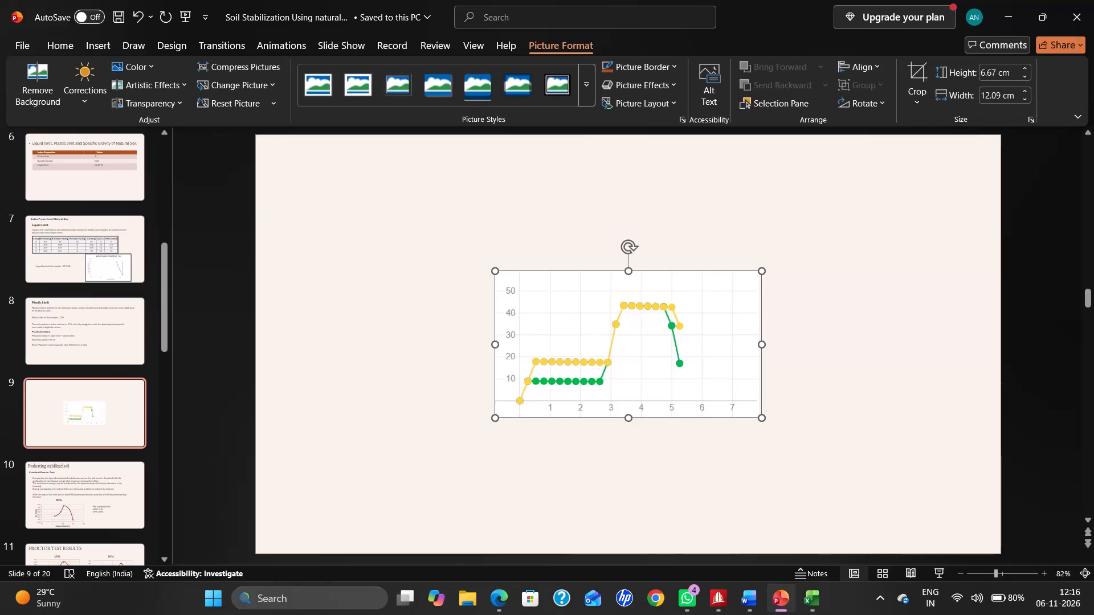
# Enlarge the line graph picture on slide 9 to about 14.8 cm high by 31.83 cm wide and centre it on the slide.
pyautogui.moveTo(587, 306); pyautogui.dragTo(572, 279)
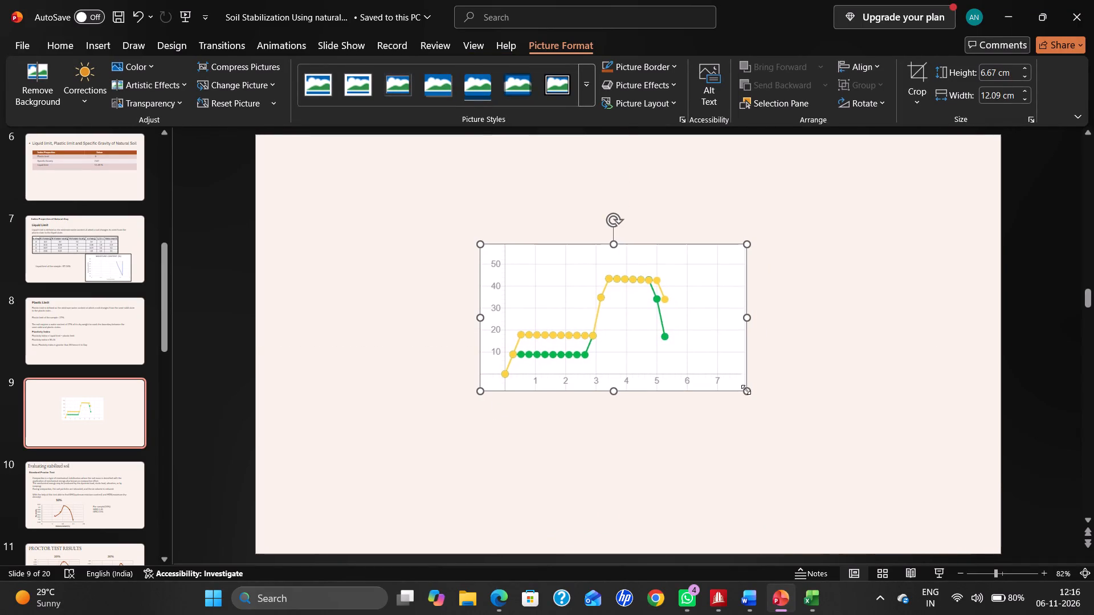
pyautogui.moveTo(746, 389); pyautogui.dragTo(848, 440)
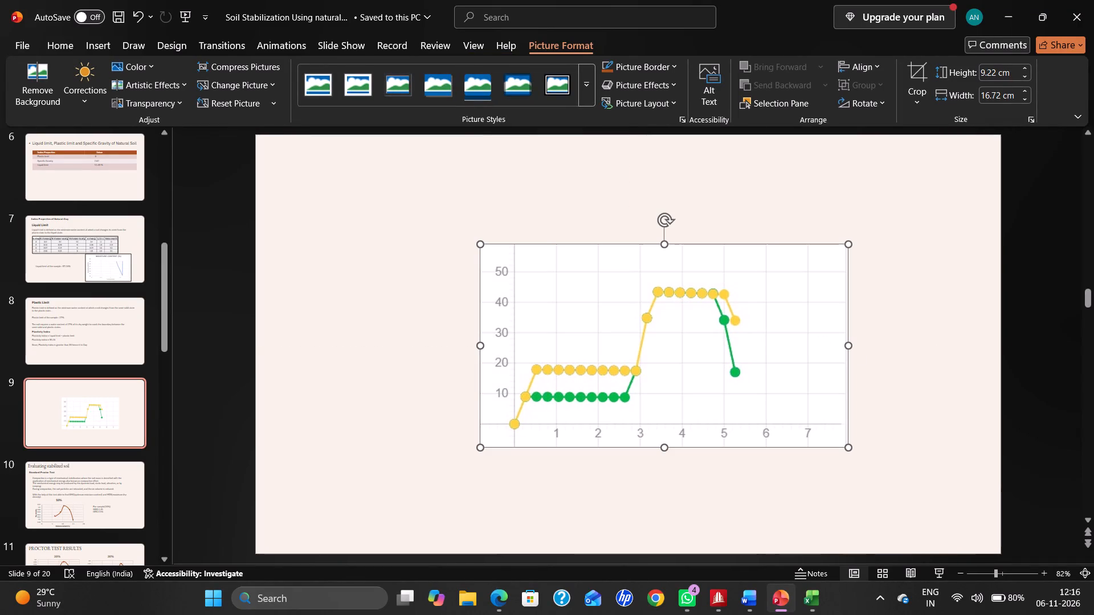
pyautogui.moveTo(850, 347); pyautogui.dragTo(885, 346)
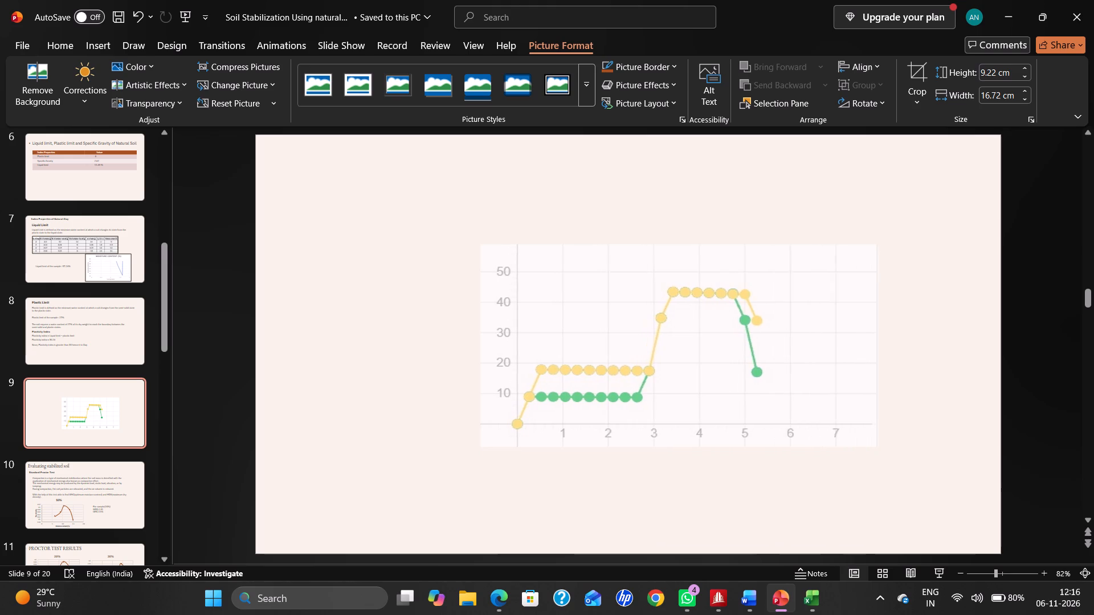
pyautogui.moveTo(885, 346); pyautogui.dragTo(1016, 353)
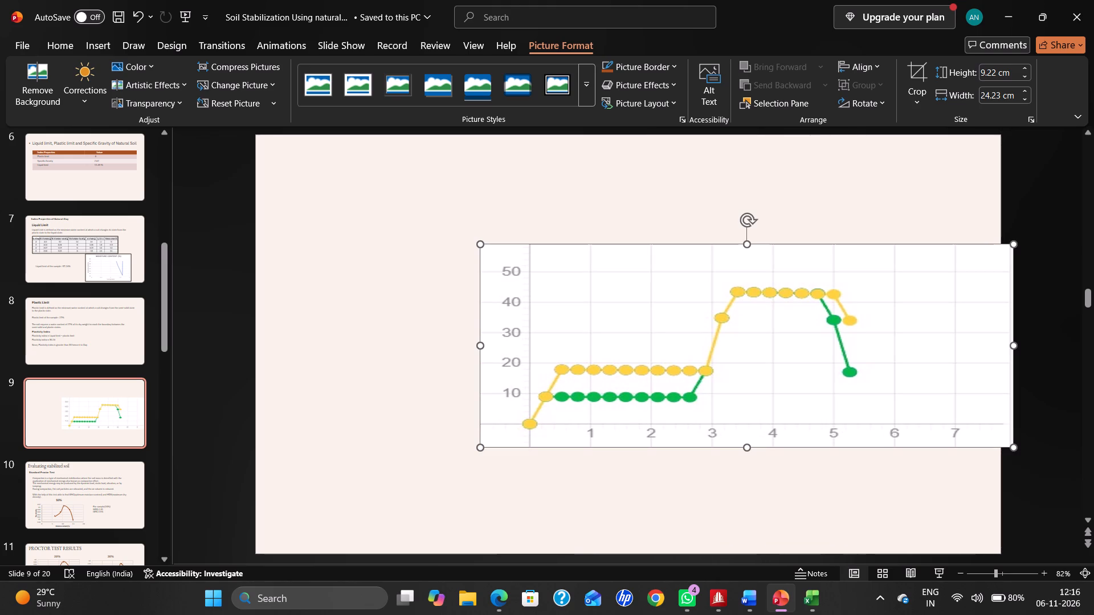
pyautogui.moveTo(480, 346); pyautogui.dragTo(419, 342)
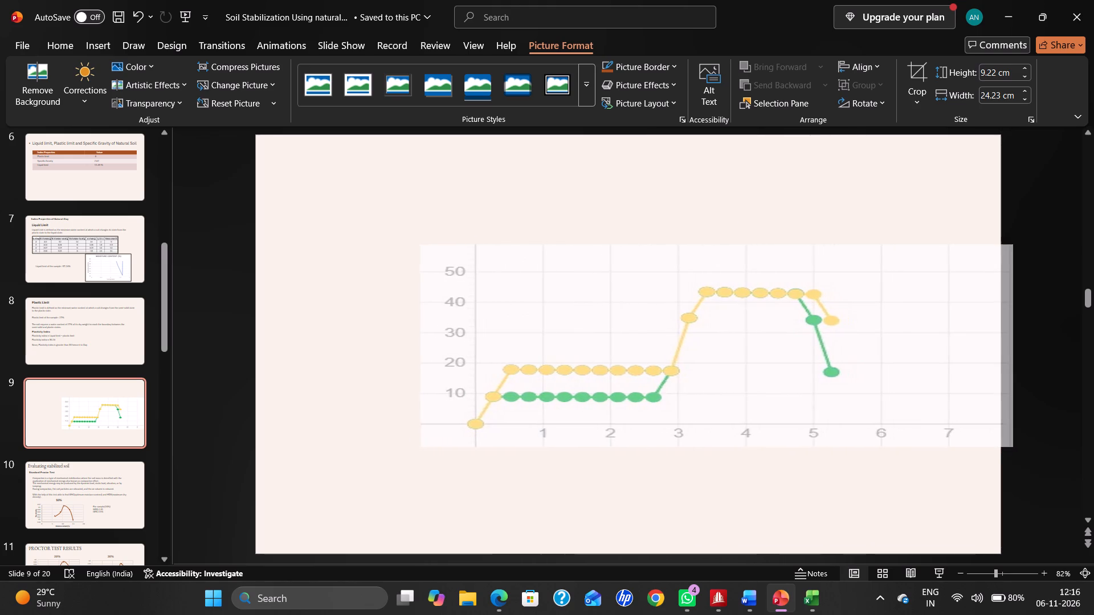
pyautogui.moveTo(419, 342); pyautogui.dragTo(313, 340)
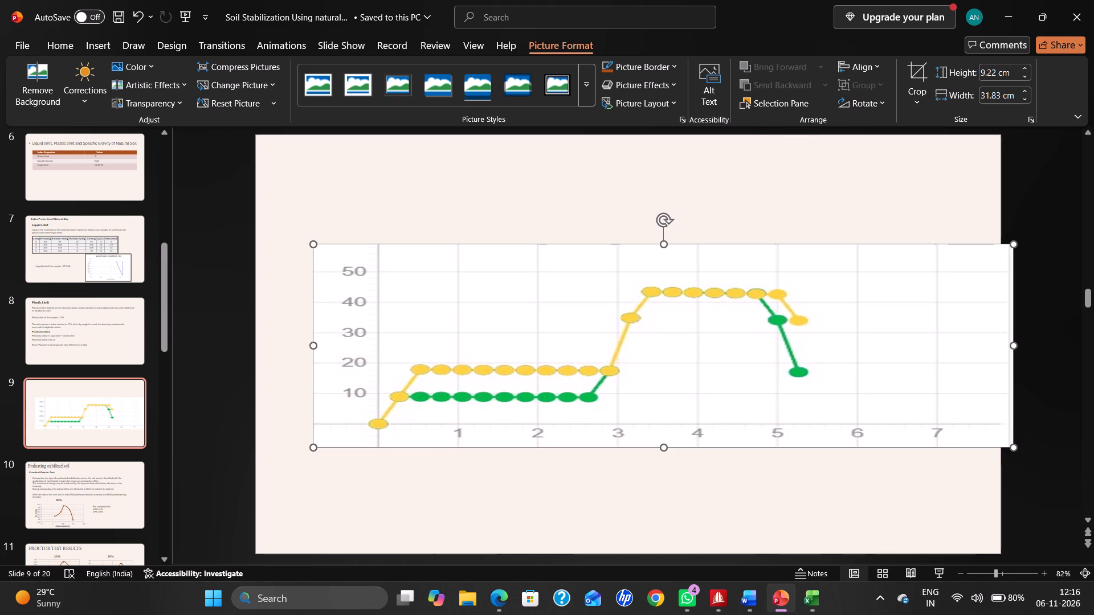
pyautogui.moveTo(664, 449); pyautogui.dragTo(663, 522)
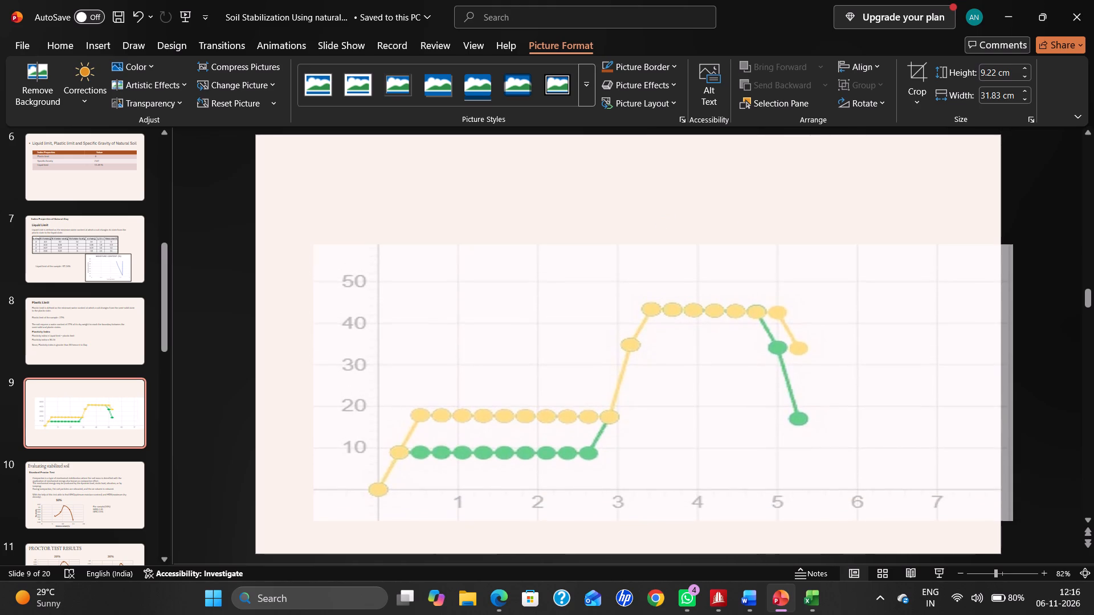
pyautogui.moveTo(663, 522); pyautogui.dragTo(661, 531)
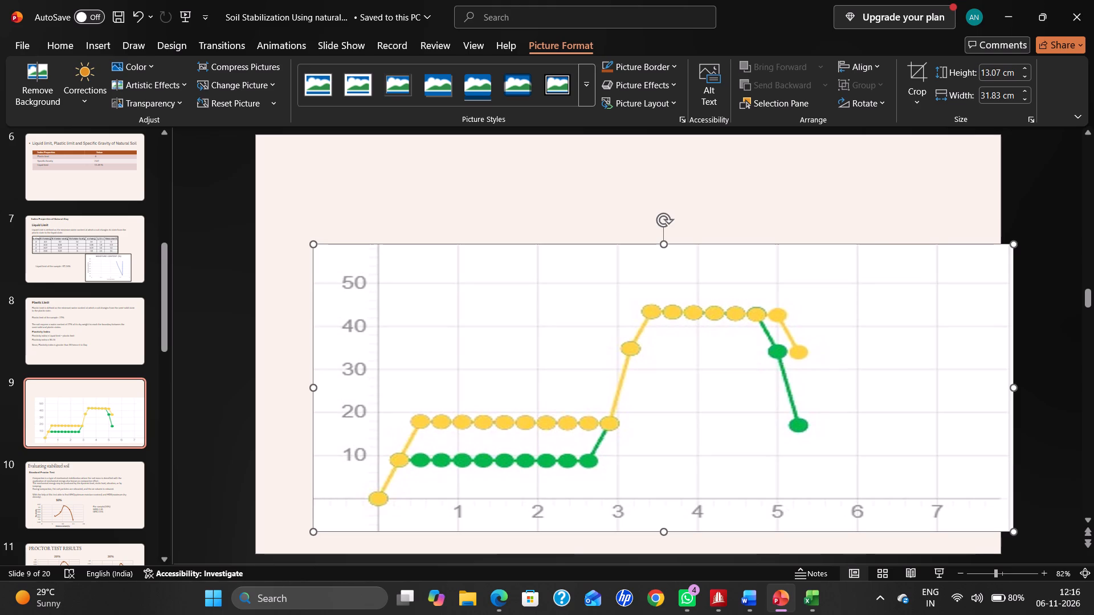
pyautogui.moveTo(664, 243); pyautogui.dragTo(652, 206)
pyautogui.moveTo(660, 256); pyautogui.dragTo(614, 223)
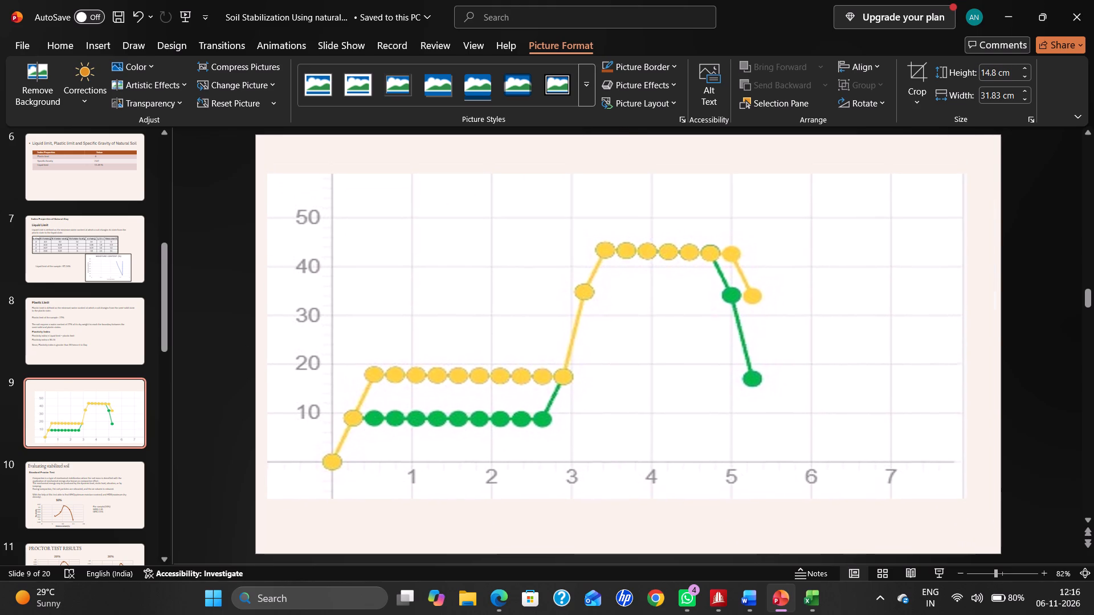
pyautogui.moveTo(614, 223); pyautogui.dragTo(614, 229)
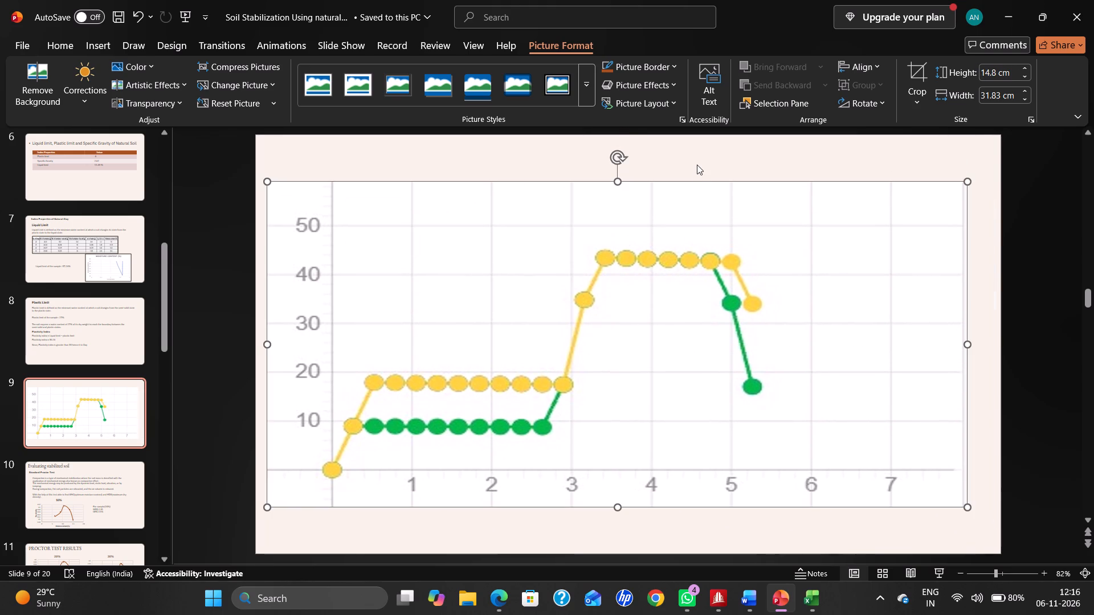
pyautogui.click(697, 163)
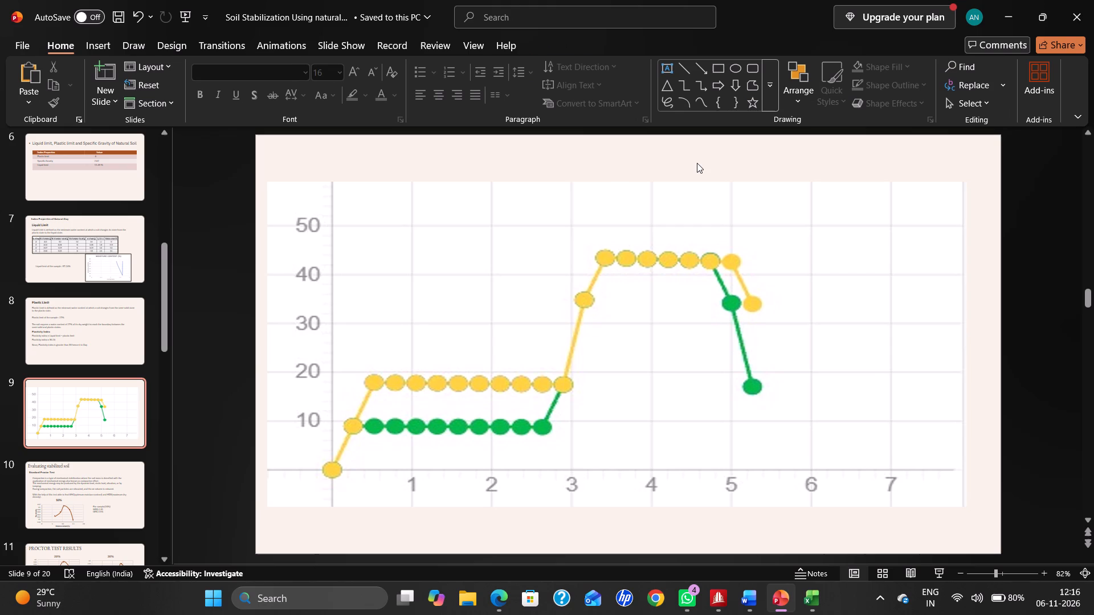
# Cut the line graph picture from slide 9, leaving the slide blank.
pyautogui.keyDown('ctrl'); pyautogui.scroll(-7, 783, 234); pyautogui.keyUp('ctrl')
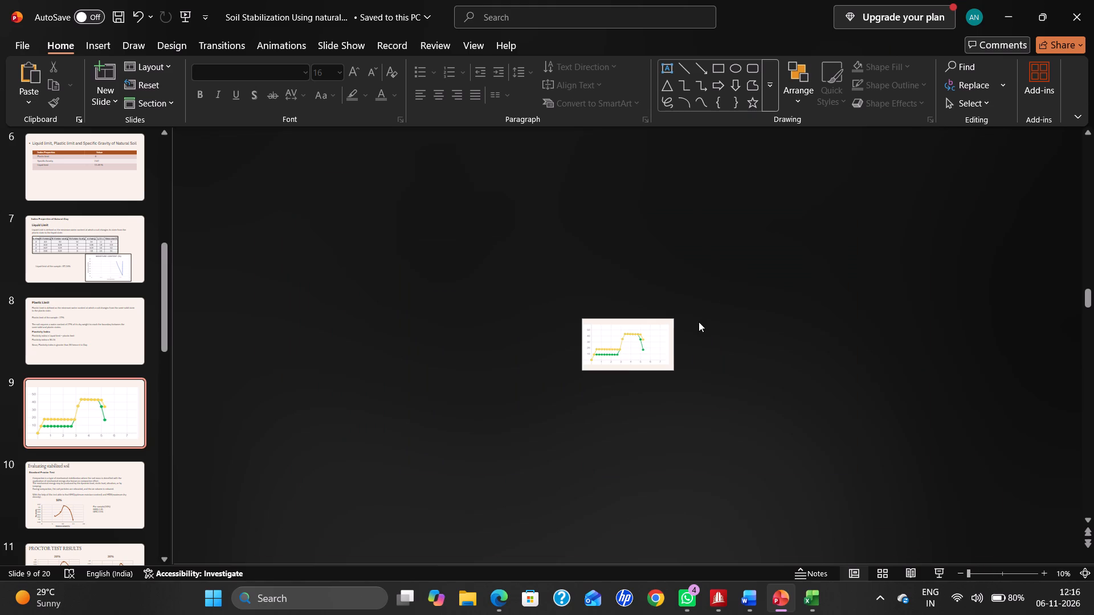
pyautogui.keyDown('ctrl'); pyautogui.scroll(5, 644, 325); pyautogui.keyUp('ctrl')
pyautogui.click(623, 329)
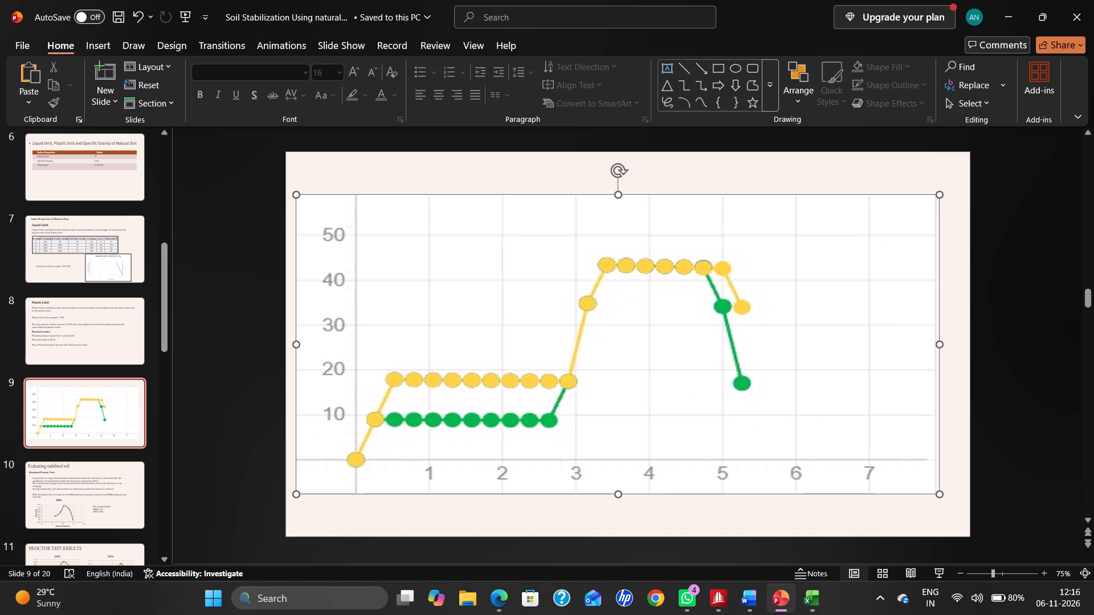
pyautogui.rightClick(590, 282)
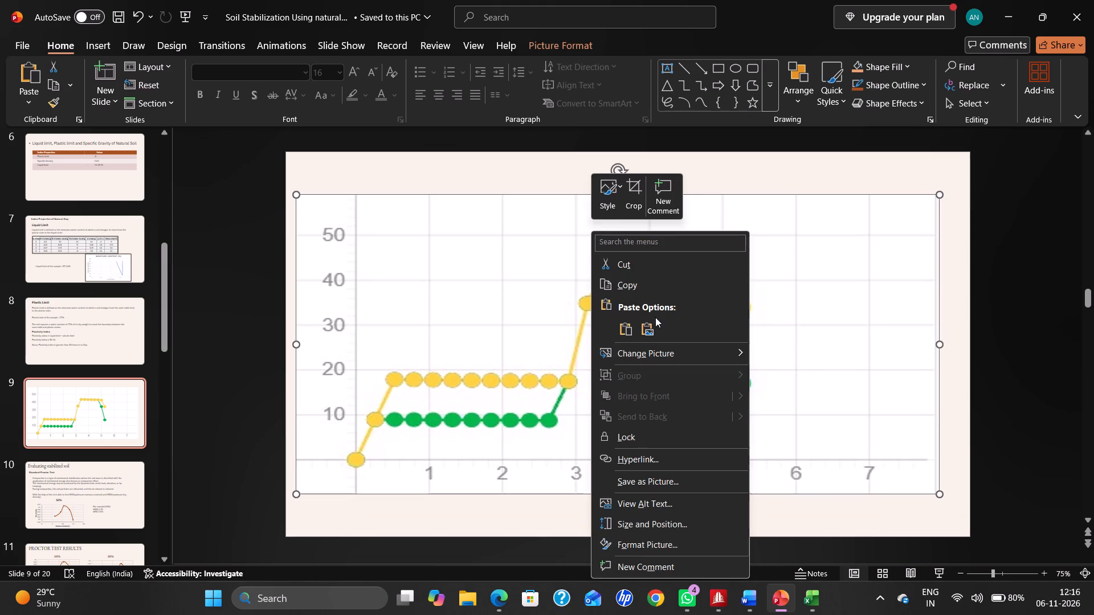
pyautogui.click(605, 257)
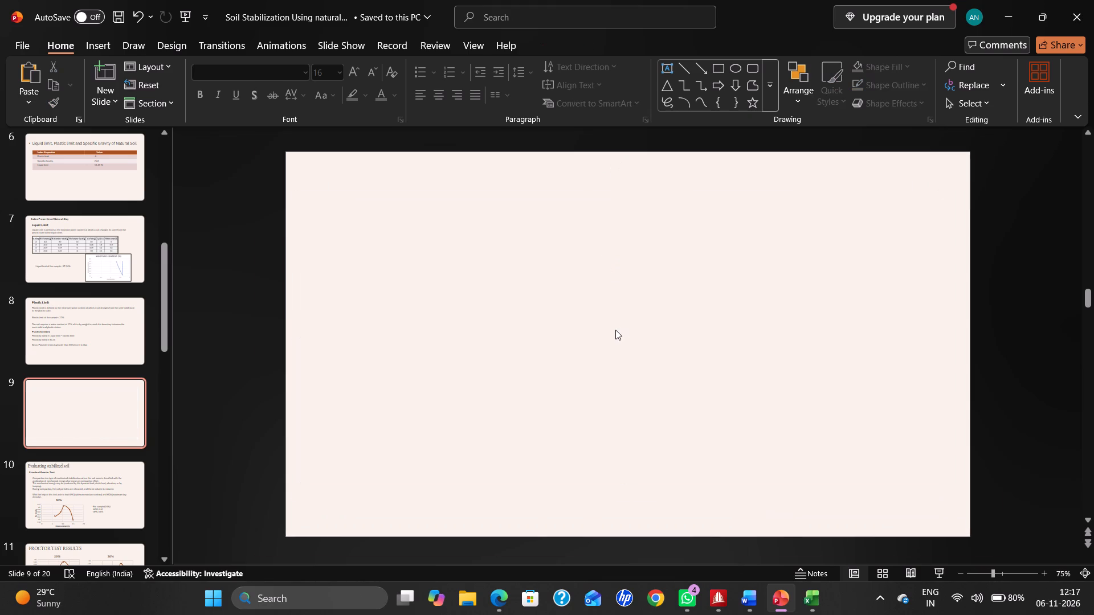
pyautogui.click(814, 604)
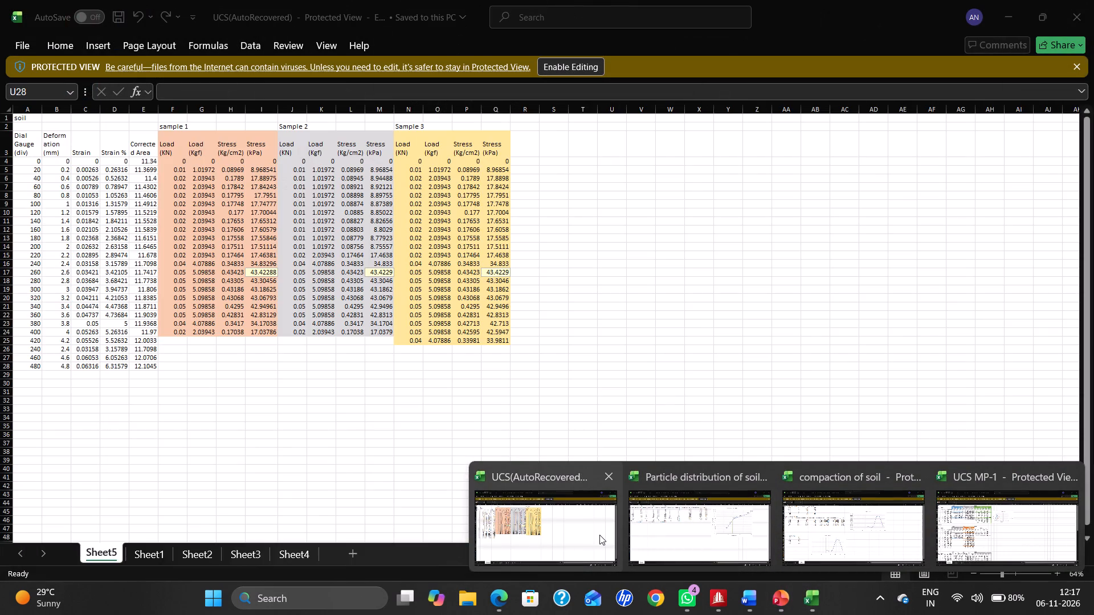
pyautogui.click(599, 534)
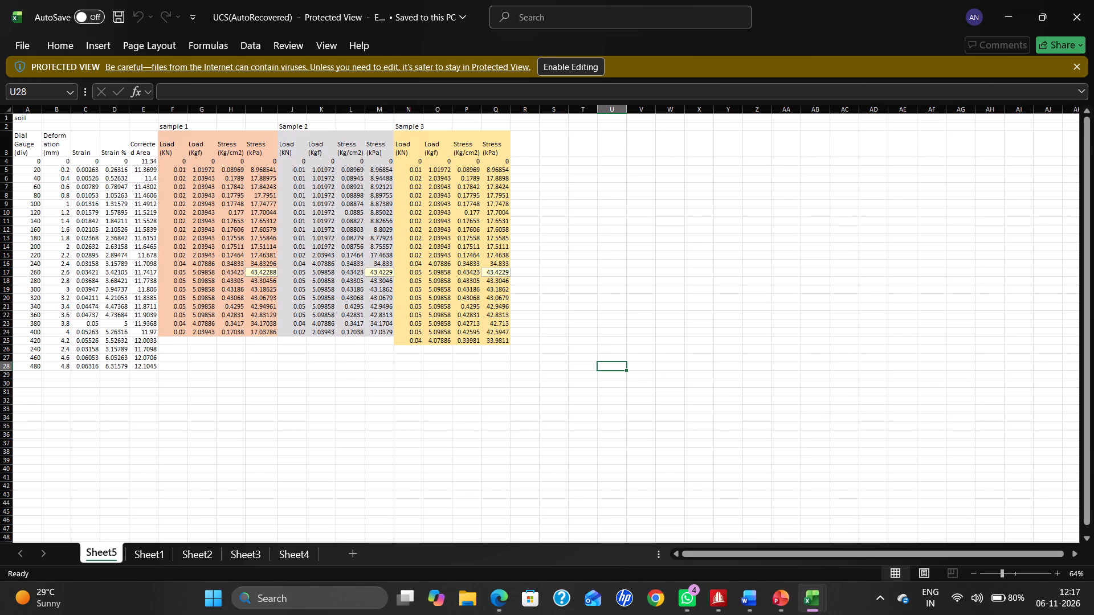
pyautogui.press('Print')
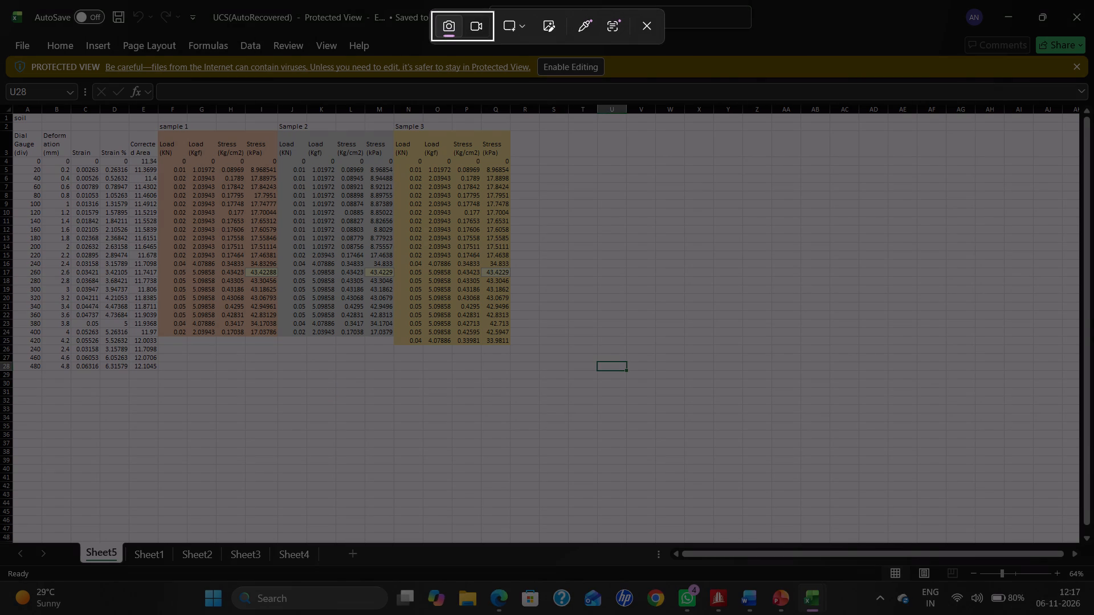
pyautogui.moveTo(13, 113); pyautogui.dragTo(573, 372)
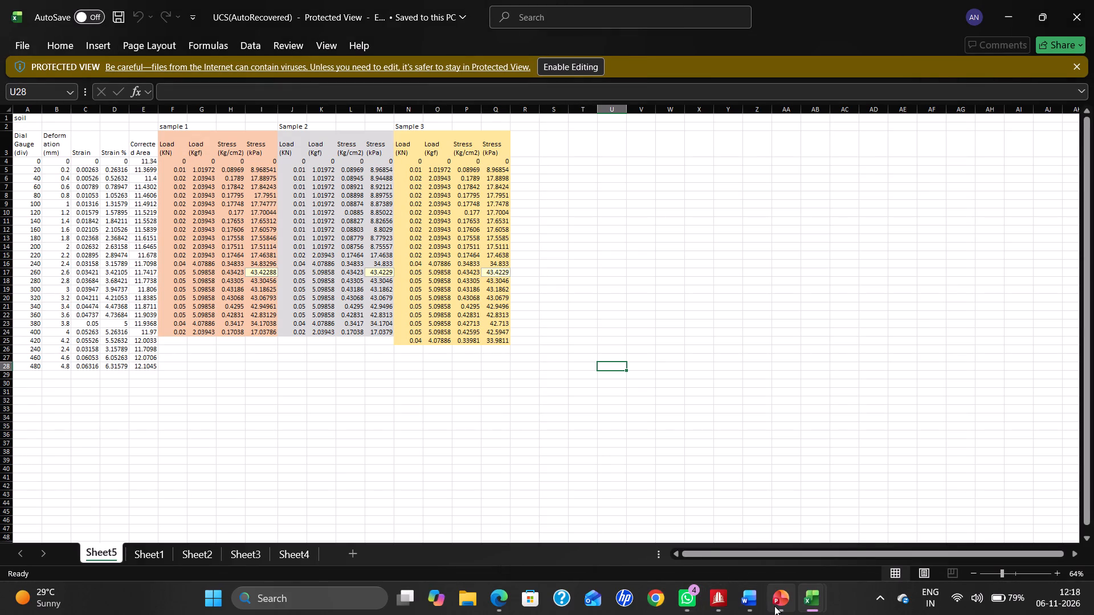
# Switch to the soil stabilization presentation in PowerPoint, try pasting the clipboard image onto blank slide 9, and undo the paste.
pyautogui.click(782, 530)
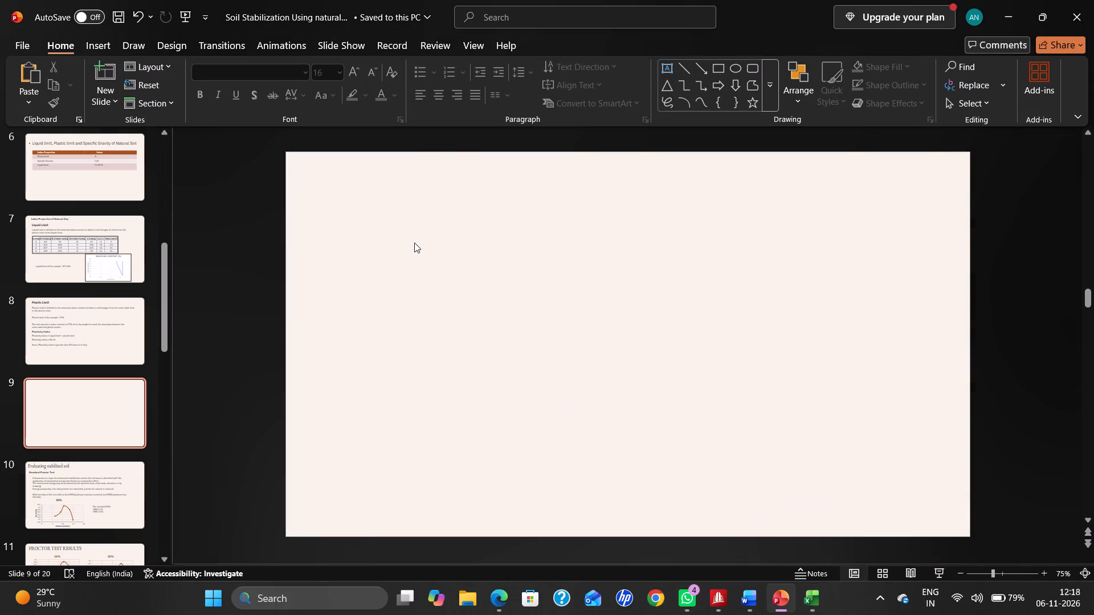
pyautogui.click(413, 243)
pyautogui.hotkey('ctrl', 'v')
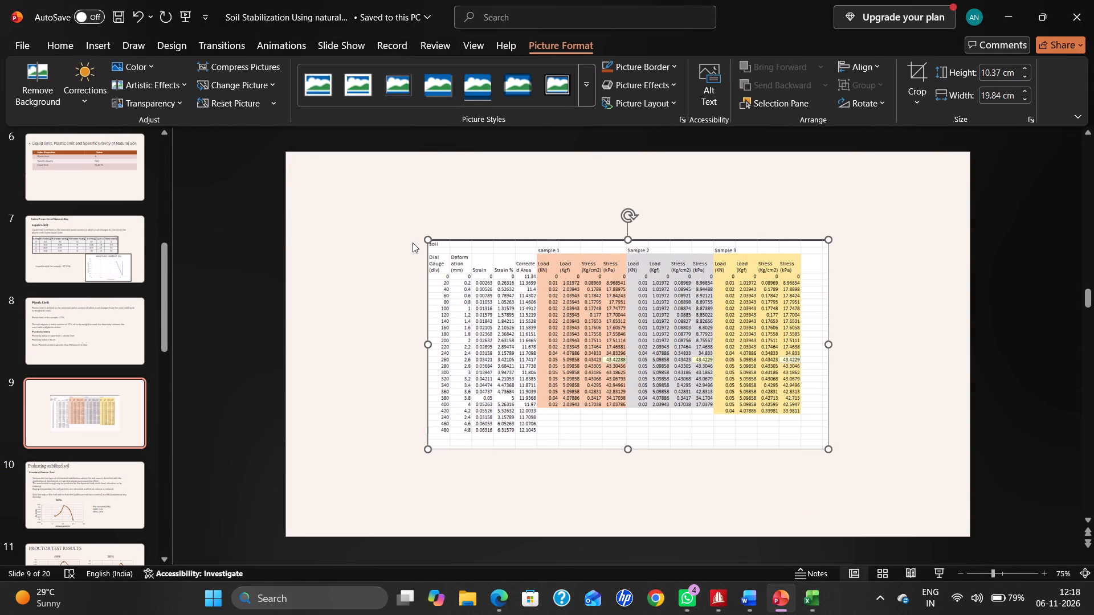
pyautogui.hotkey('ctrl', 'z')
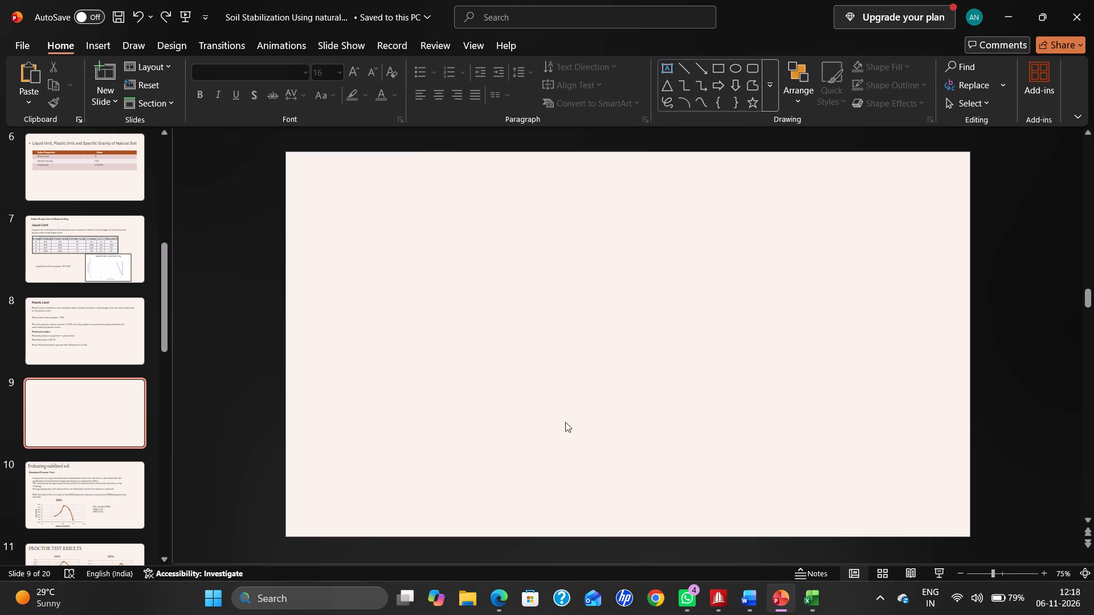
# Copy the "Stress–Strain Curve for Soil Samples" image file from the Downloads folder in File Explorer.
pyautogui.click(467, 594)
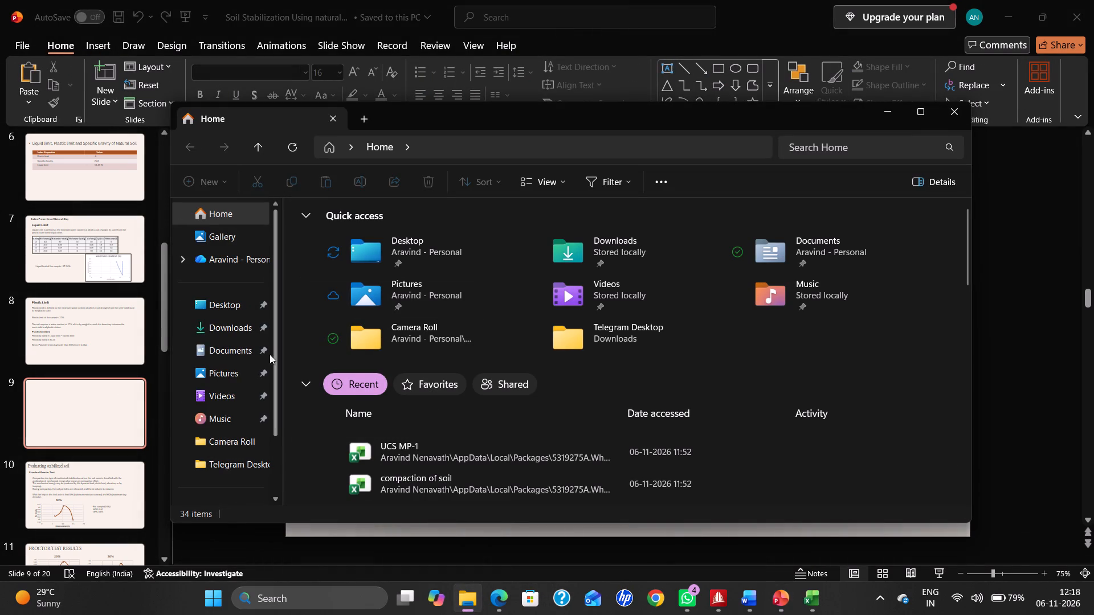
pyautogui.click(228, 320)
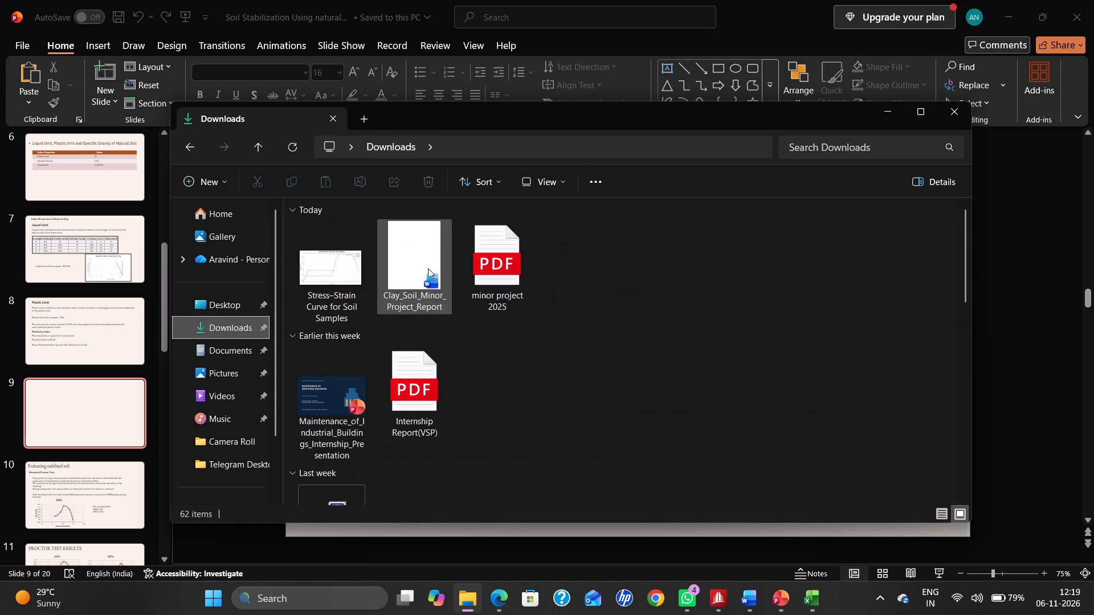
pyautogui.keyDown('ctrl'); pyautogui.scroll(2, 343, 277); pyautogui.keyUp('ctrl')
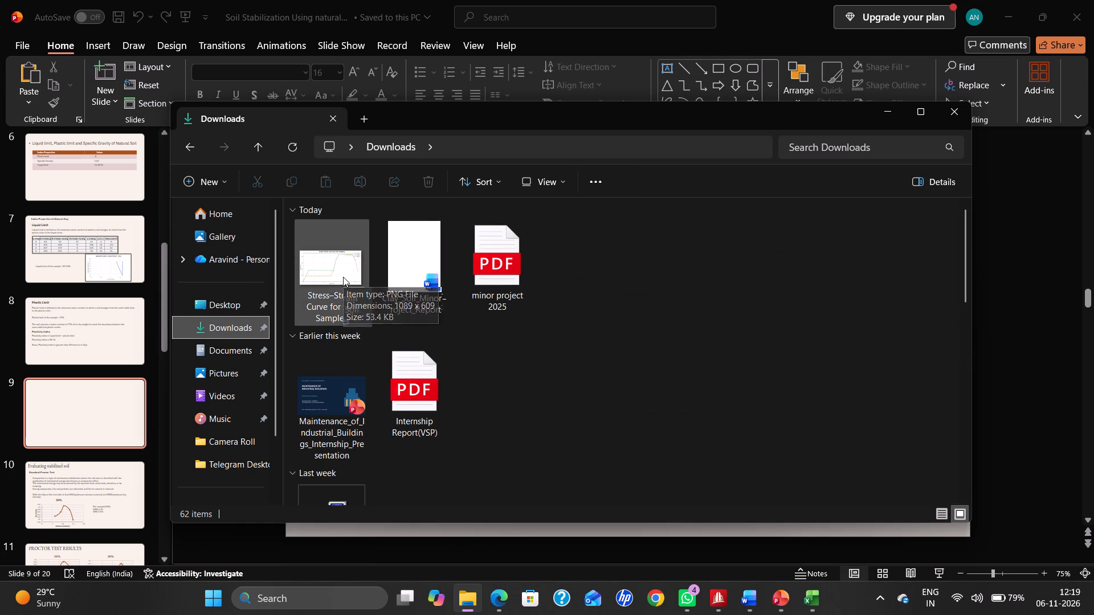
pyautogui.keyDown('ctrl'); pyautogui.scroll(15, 343, 277); pyautogui.keyUp('ctrl')
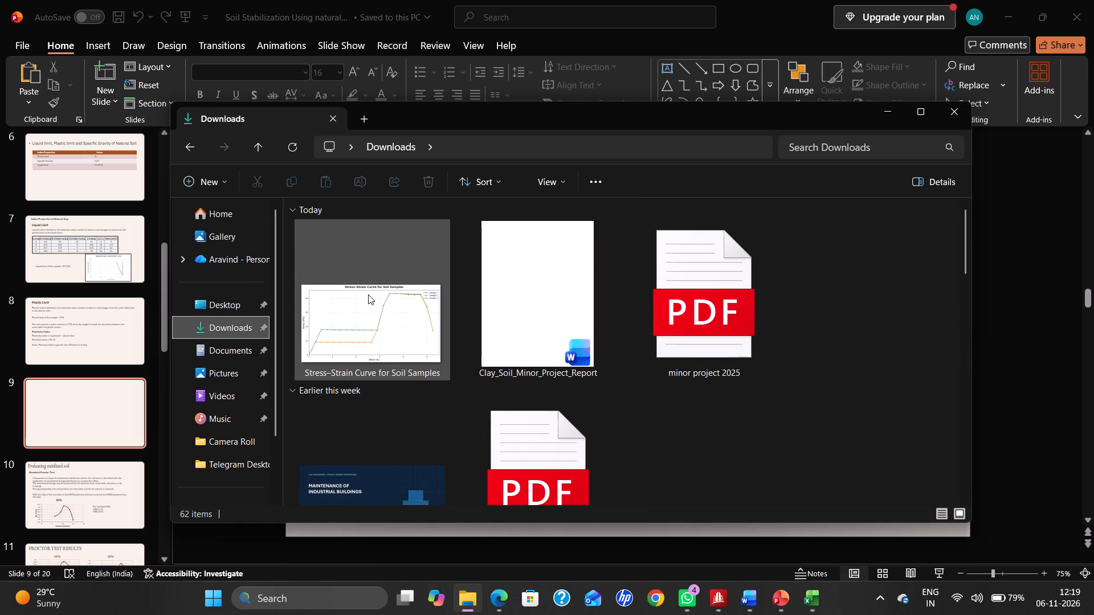
pyautogui.keyDown('ctrl'); pyautogui.scroll(11, 368, 294); pyautogui.keyUp('ctrl')
pyautogui.keyDown('ctrl'); pyautogui.scroll(-13, 368, 294); pyautogui.keyUp('ctrl')
pyautogui.click(325, 265)
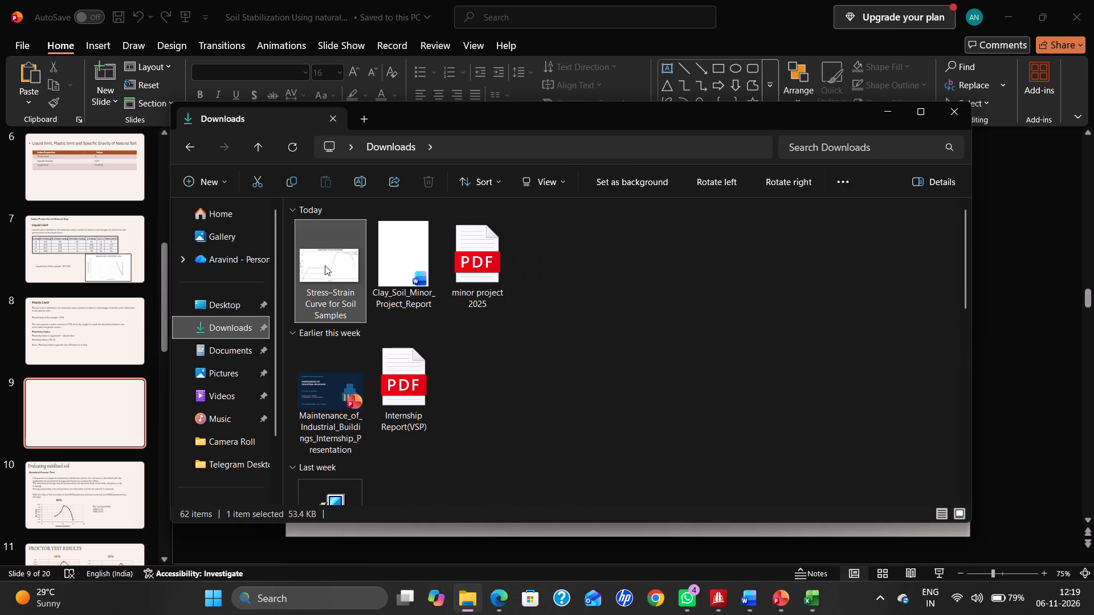
pyautogui.click(299, 190)
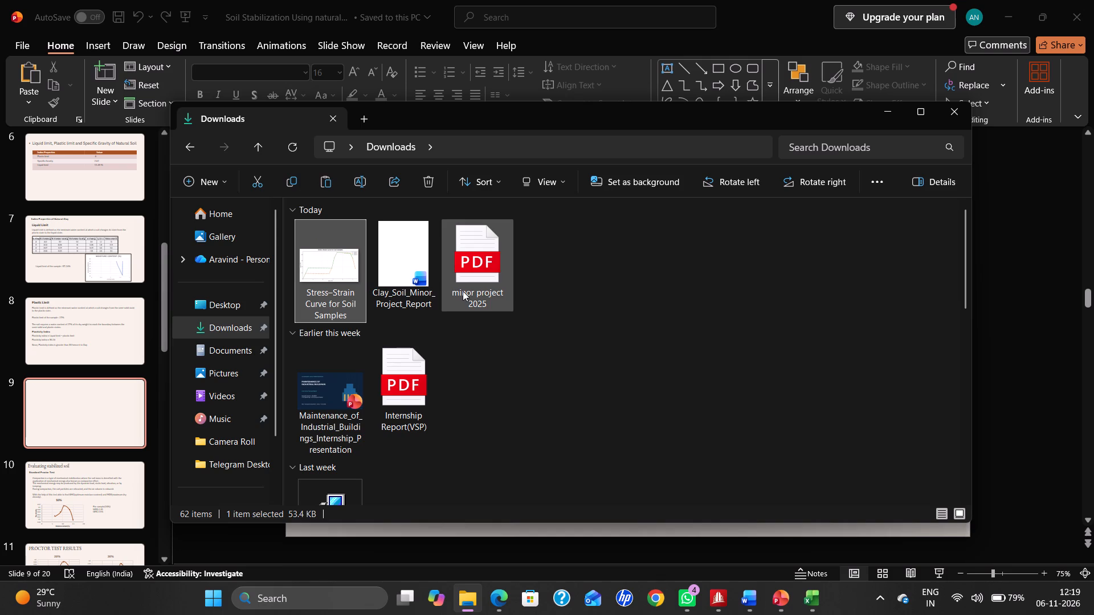
# Return to PowerPoint and paste the copied stress–strain graph image onto the blank slide 9.
pyautogui.hotkey('alt', 'Tab')
pyautogui.click(553, 331)
pyautogui.hotkey('ctrl', 'v')
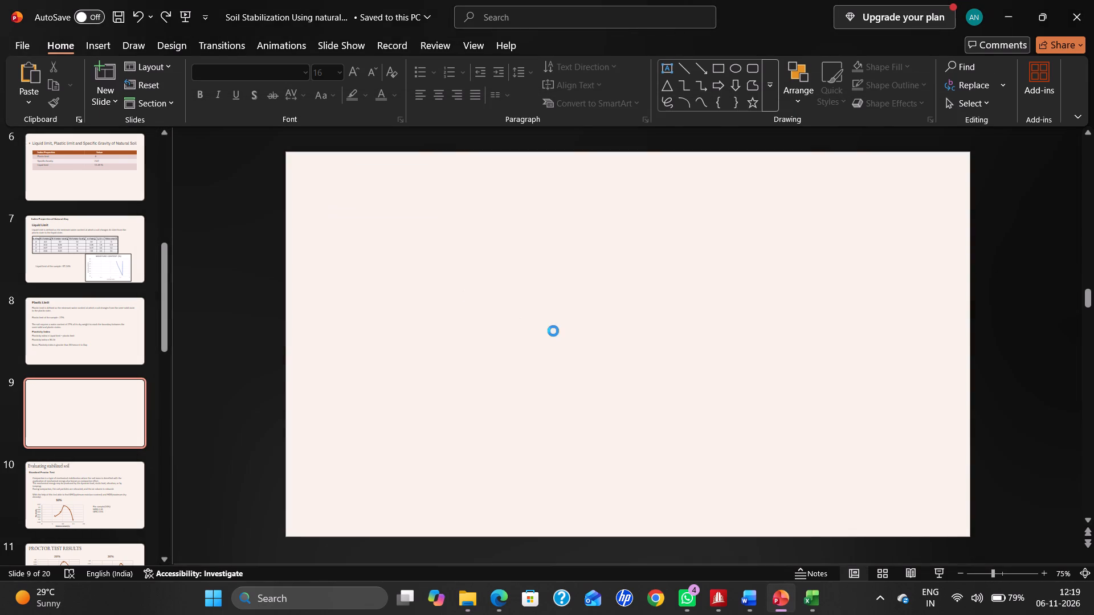
pyautogui.click(630, 304)
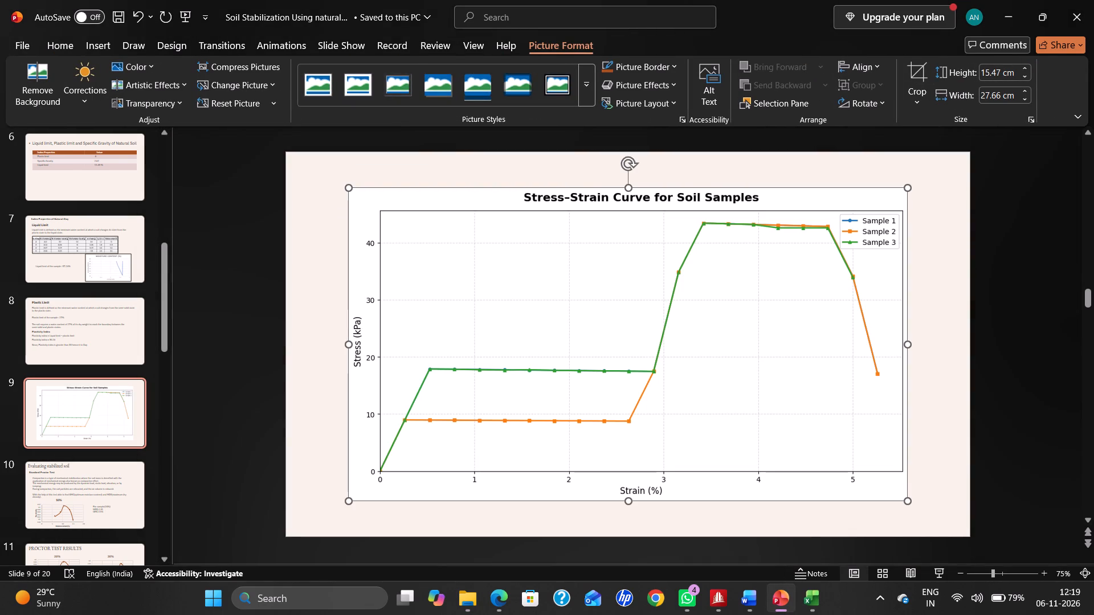
pyautogui.click(926, 224)
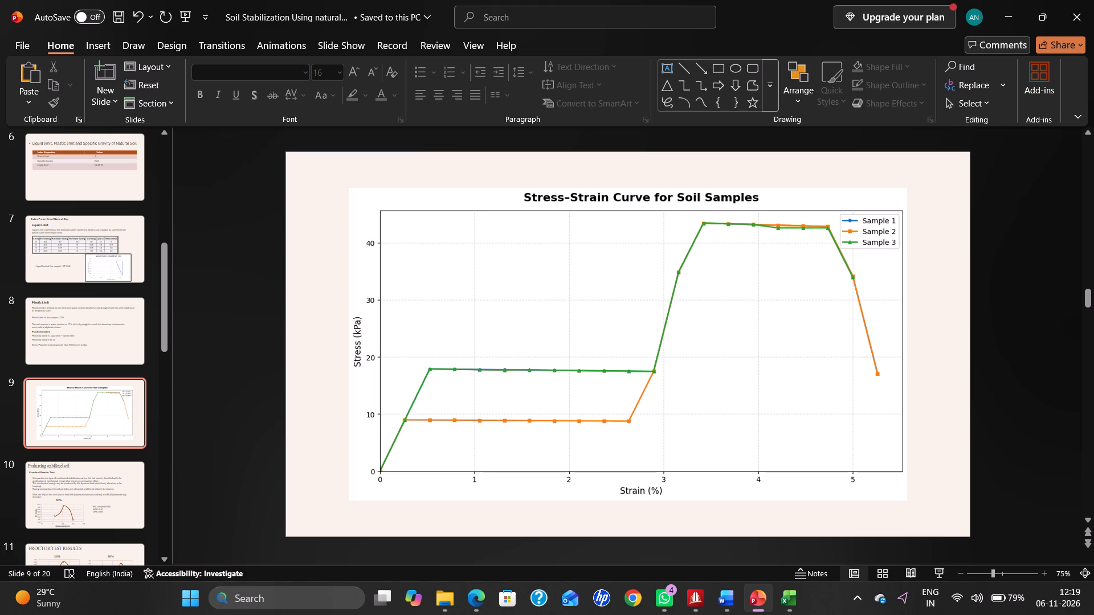
# Insert a new slide with the DEFAULT layout directly after the Plastic Limit slide.
pyautogui.click(99, 335)
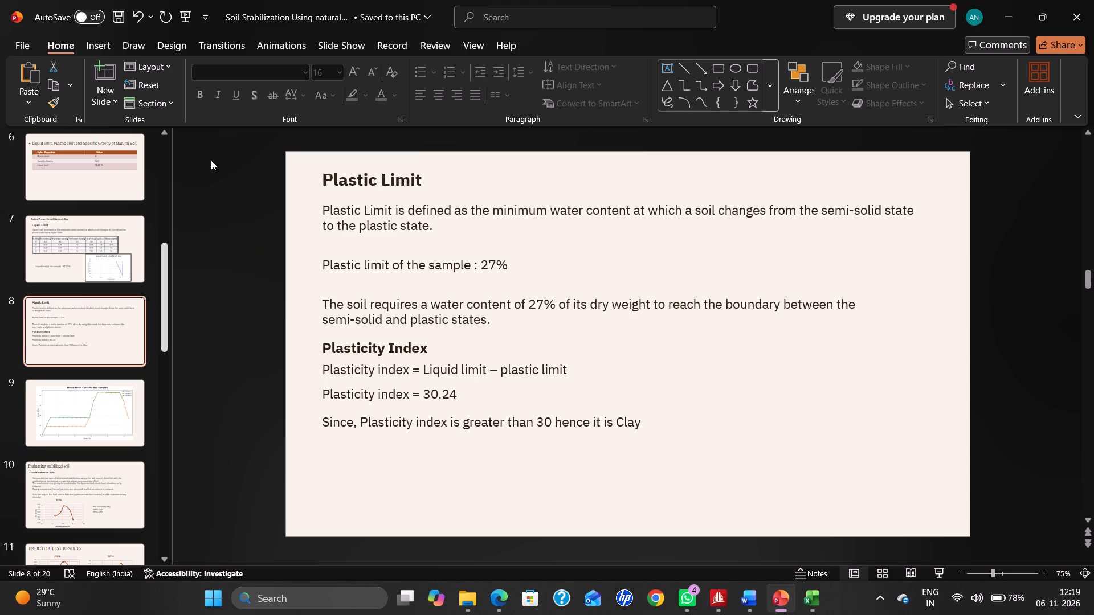
pyautogui.click(112, 95)
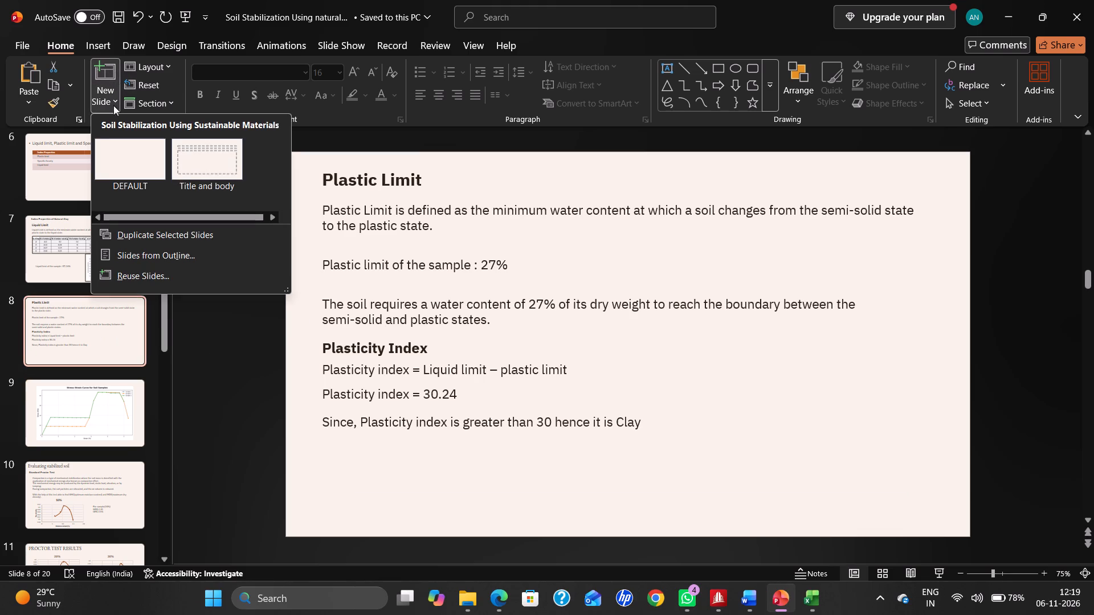
pyautogui.click(126, 153)
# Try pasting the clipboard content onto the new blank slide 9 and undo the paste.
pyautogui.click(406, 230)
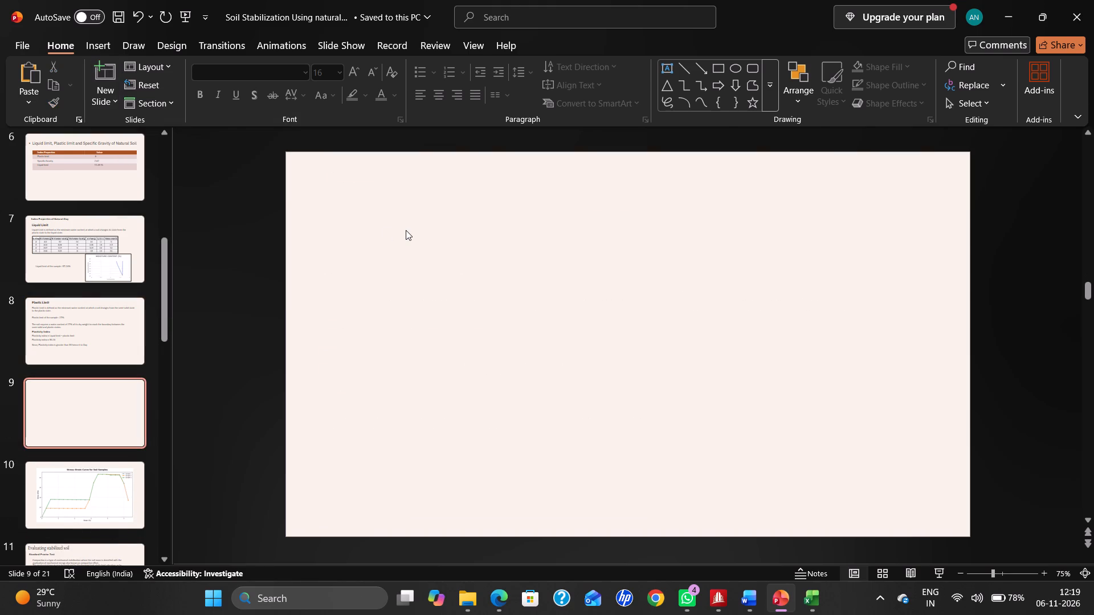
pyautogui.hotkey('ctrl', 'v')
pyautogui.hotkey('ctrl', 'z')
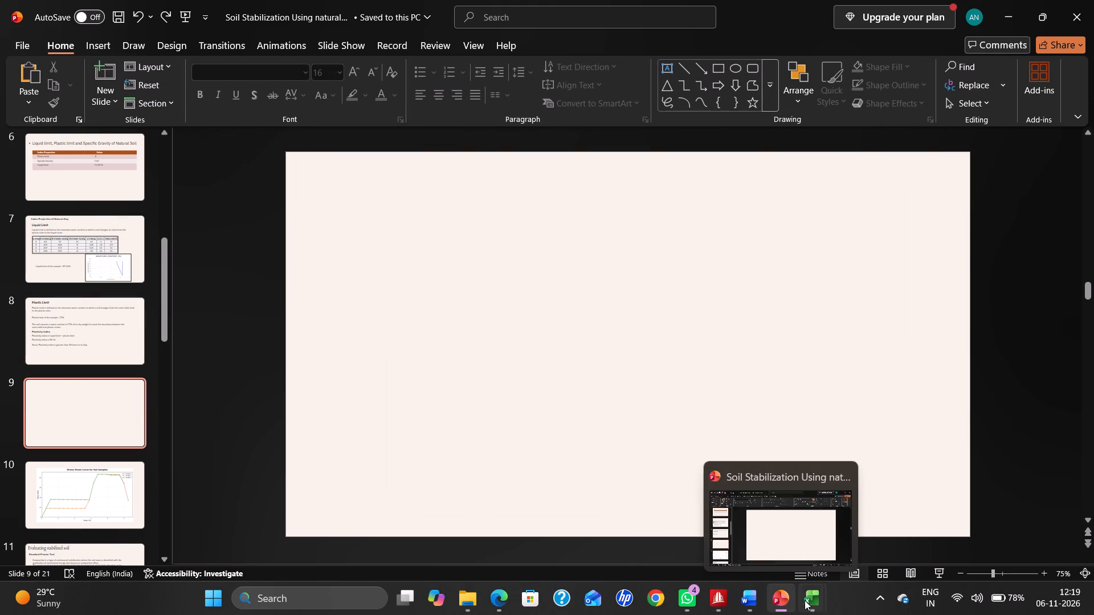
# Switch to the UCS workbook in Excel and capture a screenshot of the full soil data table for samples 1 to 3 on Sheet5.
pyautogui.click(563, 529)
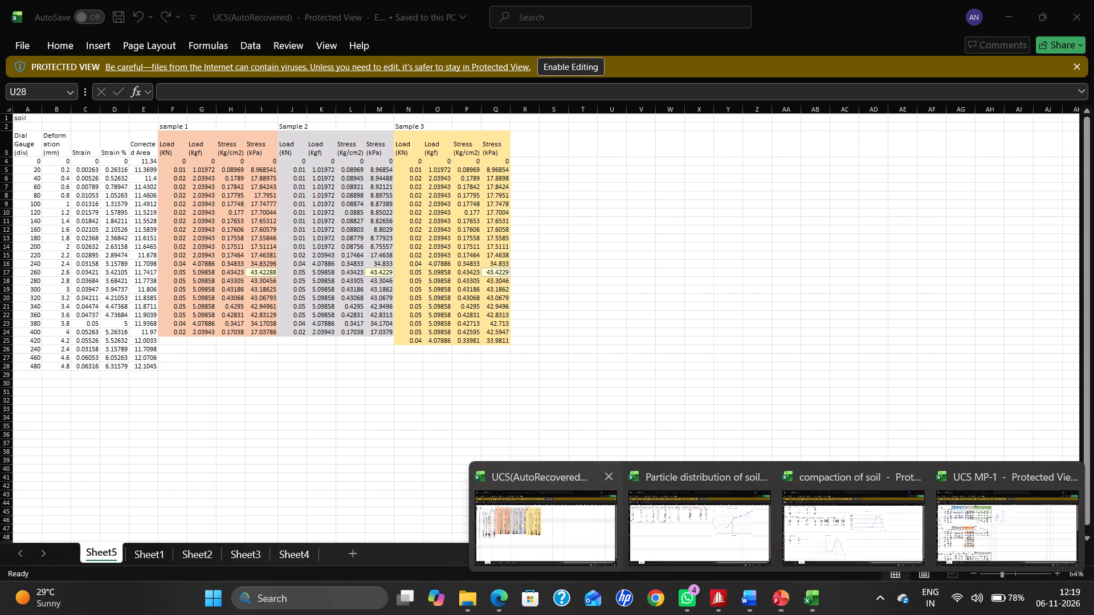
pyautogui.press('Print')
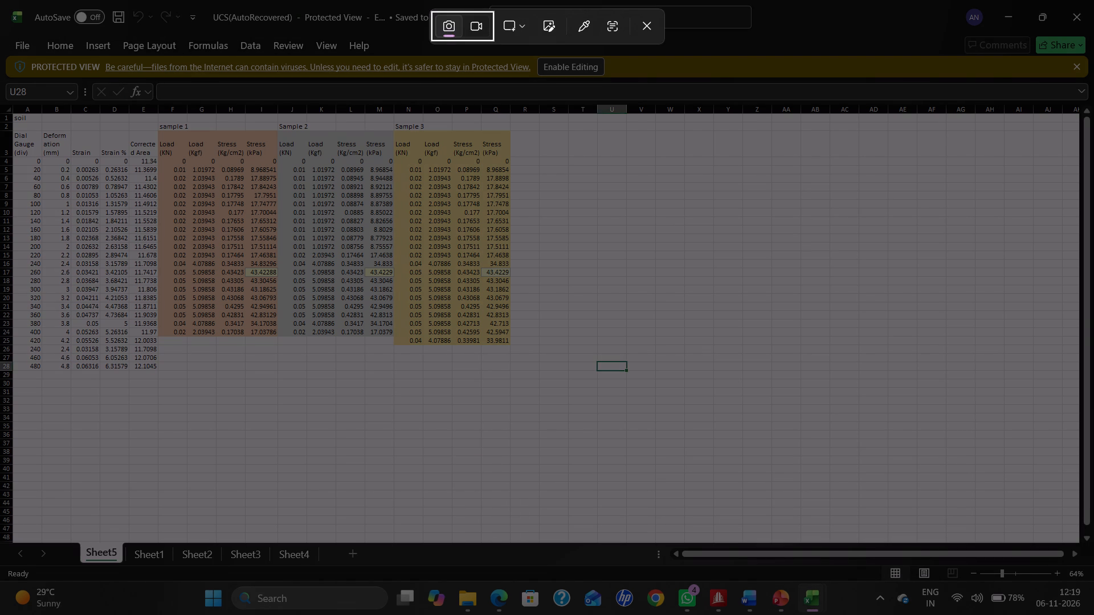
pyautogui.moveTo(13, 114); pyautogui.dragTo(493, 363)
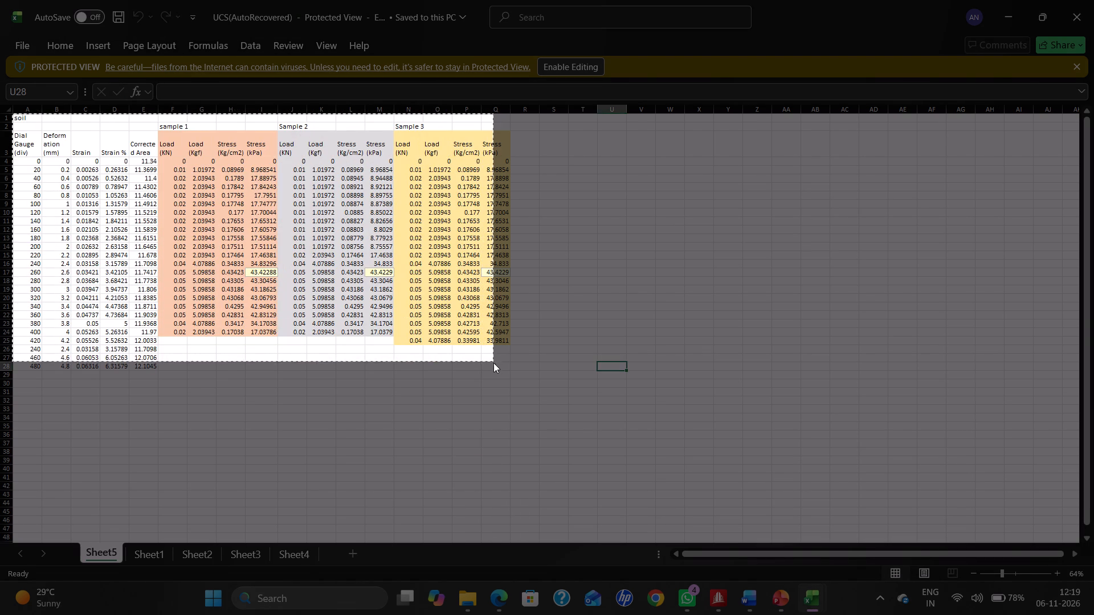
pyautogui.moveTo(493, 363); pyautogui.dragTo(541, 386)
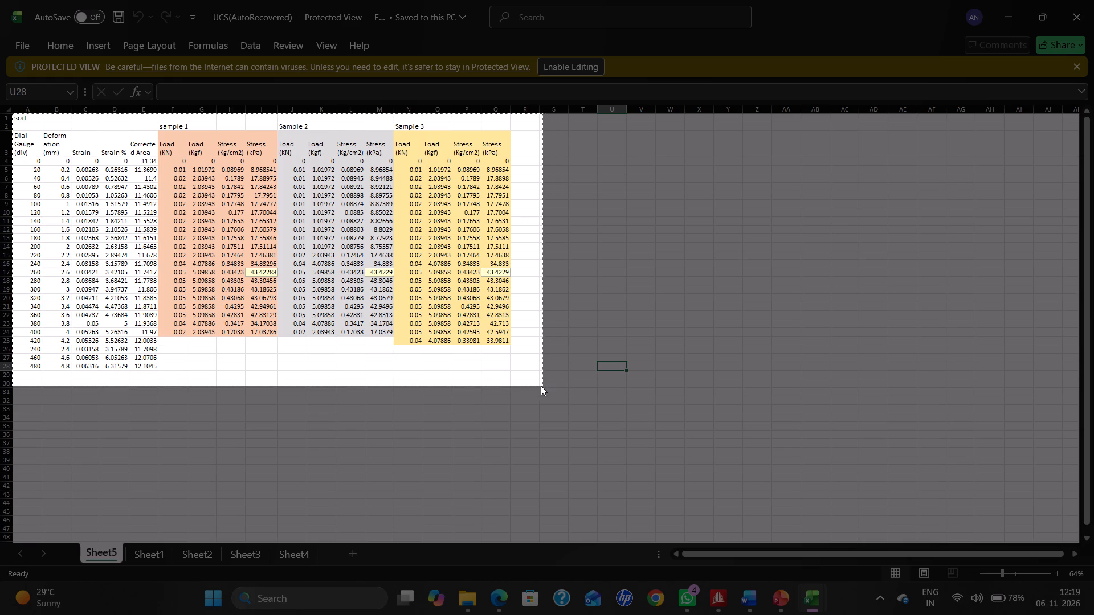
pyautogui.moveTo(541, 386); pyautogui.dragTo(537, 378)
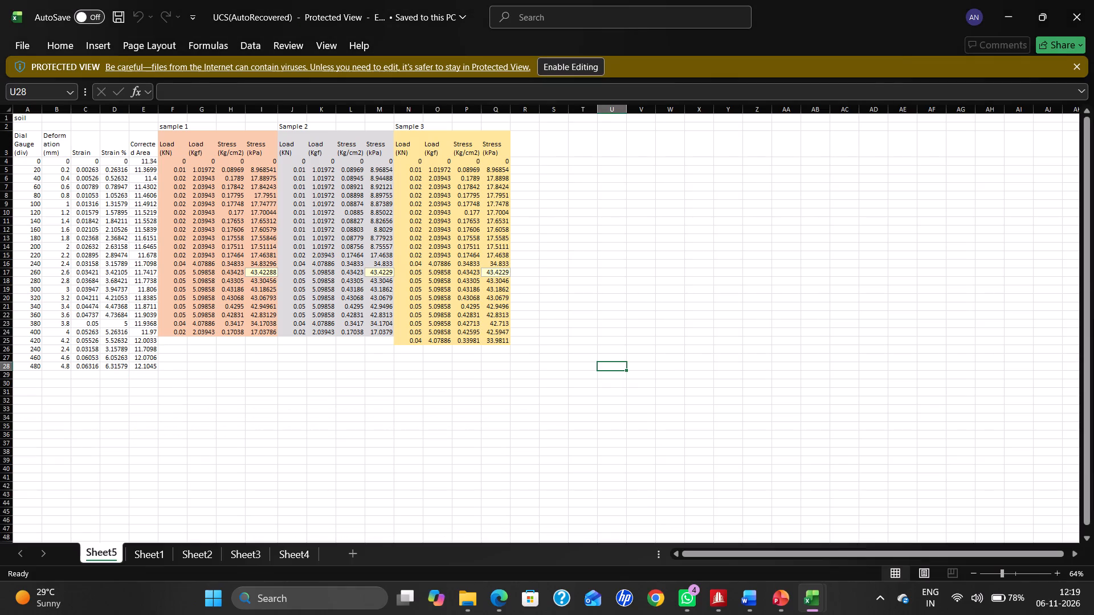
# Return to PowerPoint and paste the captured soil data table onto the blank slide 9.
pyautogui.hotkey('alt', 'Tab')
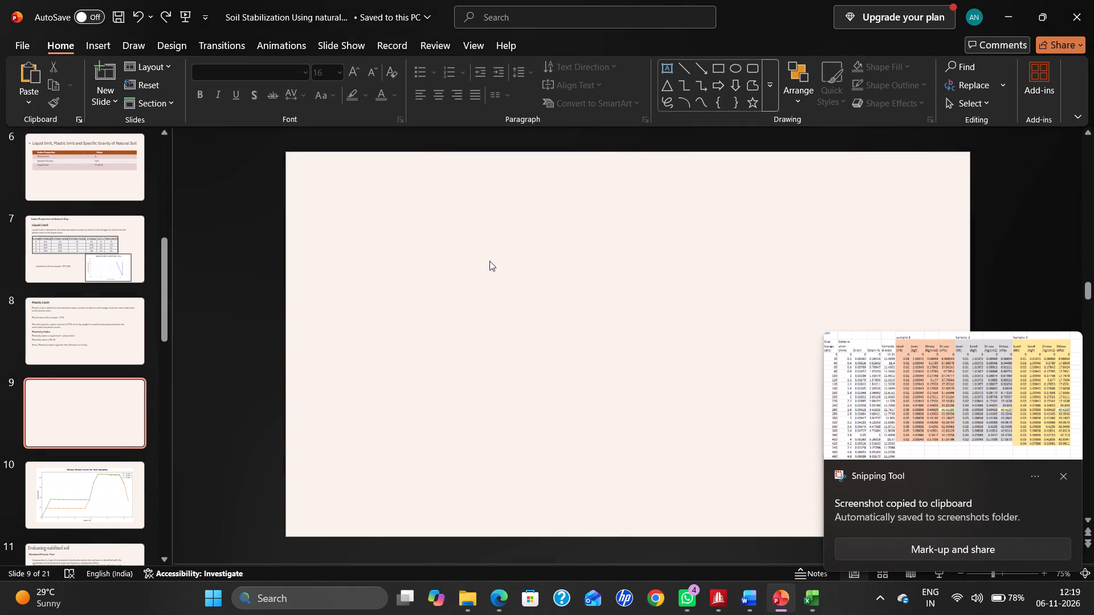
pyautogui.click(489, 261)
pyautogui.hotkey('ctrl', 'v')
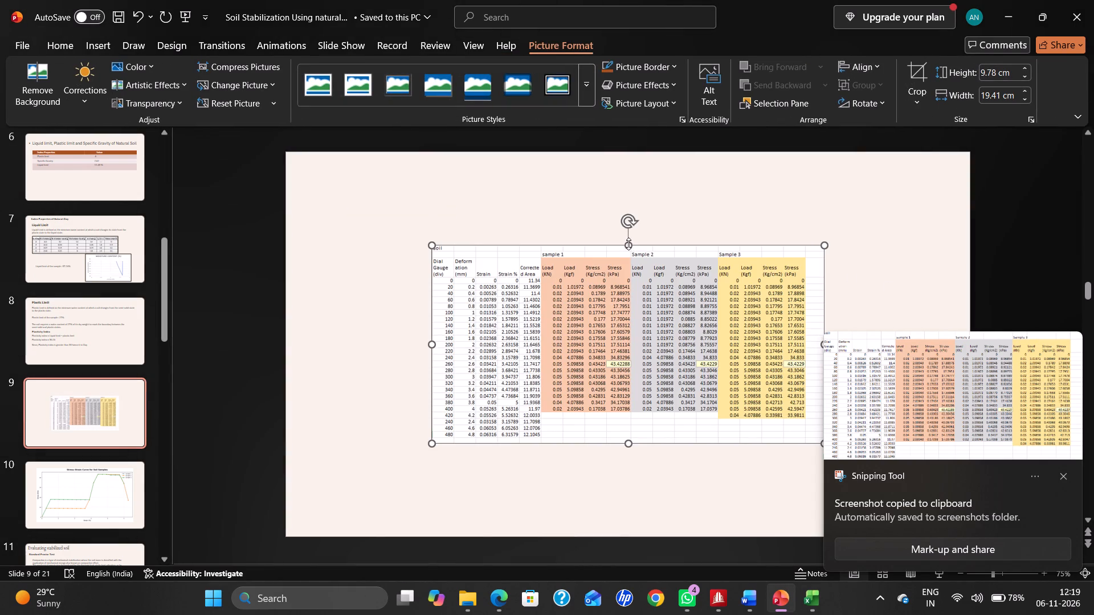
# Enlarge the table picture to about 16.65 cm high by 31.75 cm wide to fill most of slide 9, and nudge it slightly down.
pyautogui.moveTo(628, 244); pyautogui.dragTo(617, 186)
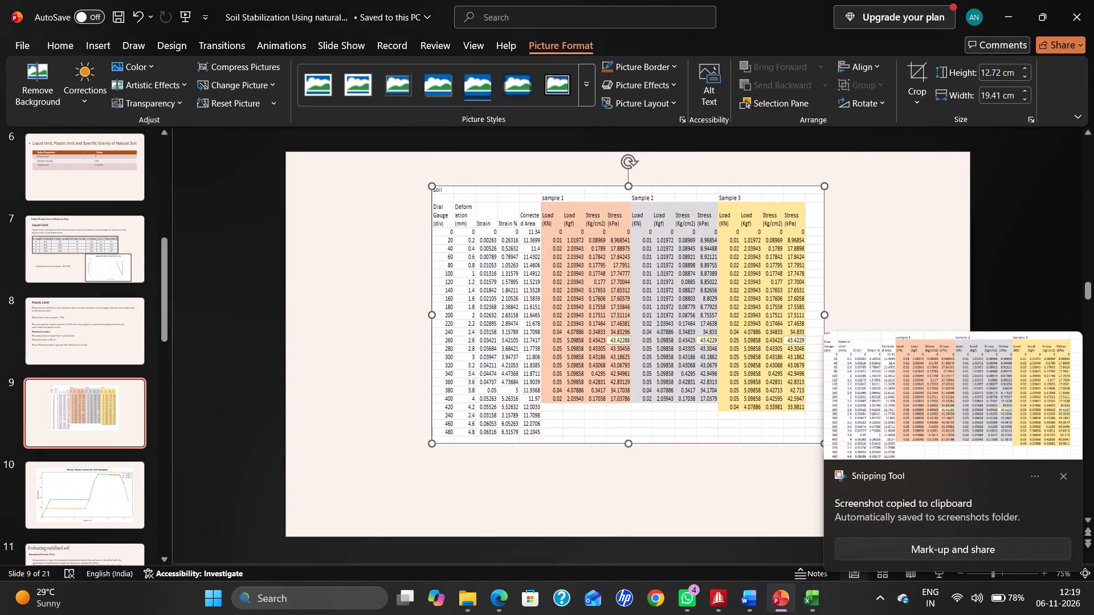
pyautogui.moveTo(432, 315); pyautogui.dragTo(321, 314)
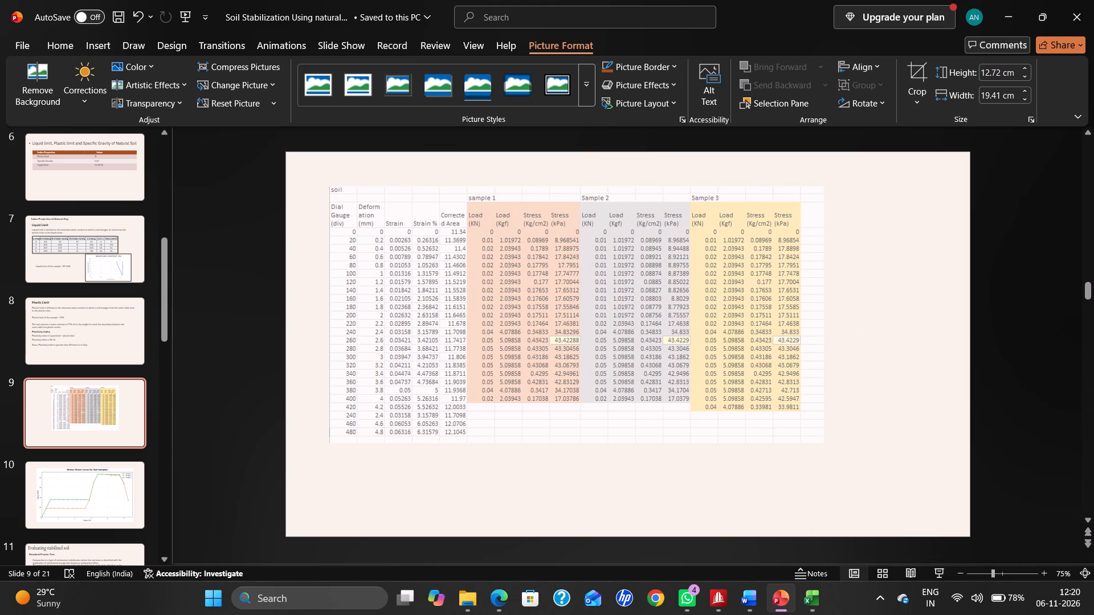
pyautogui.moveTo(321, 314); pyautogui.dragTo(308, 312)
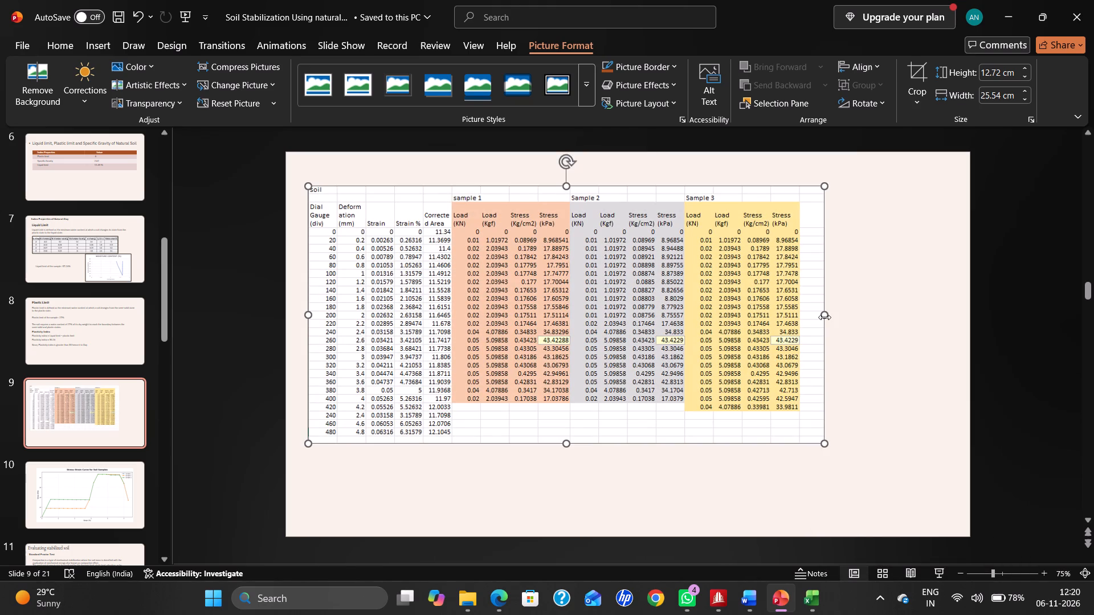
pyautogui.moveTo(825, 315); pyautogui.dragTo(949, 315)
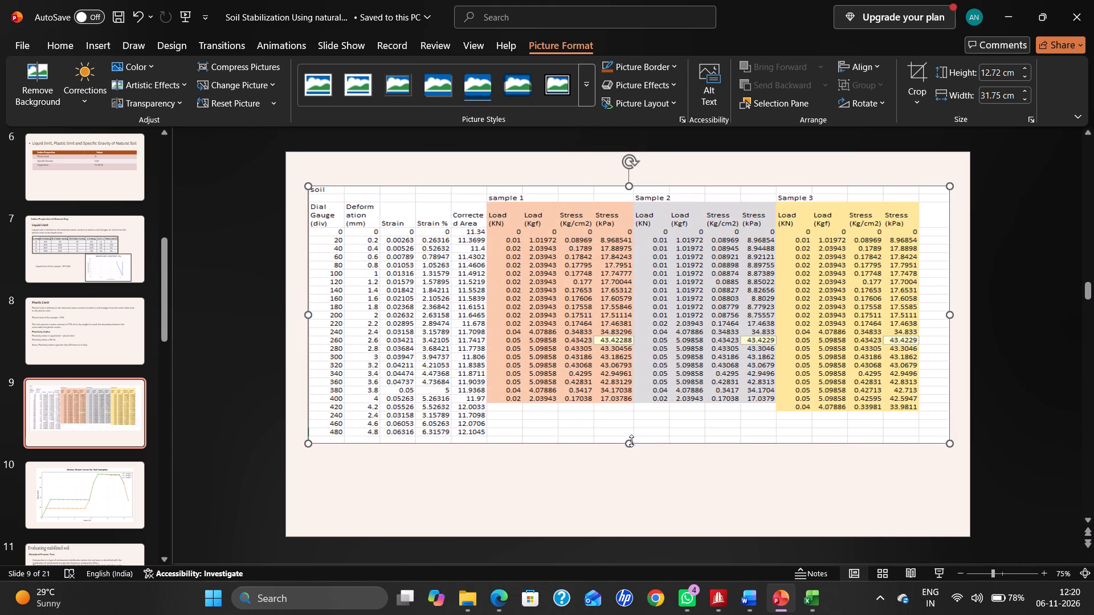
pyautogui.moveTo(631, 441); pyautogui.dragTo(637, 522)
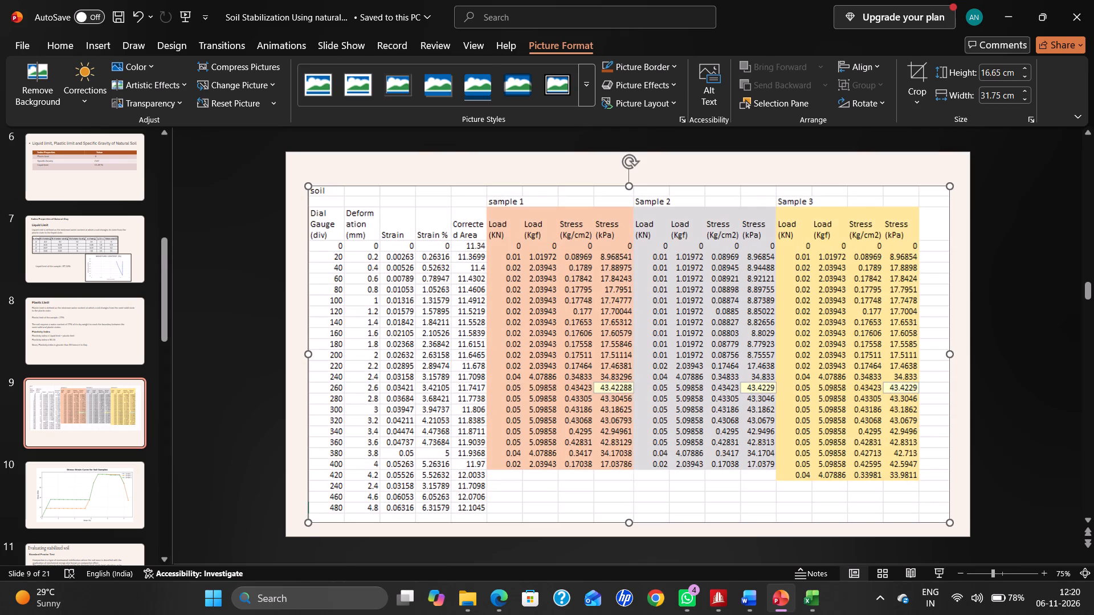
pyautogui.moveTo(561, 185); pyautogui.dragTo(561, 188)
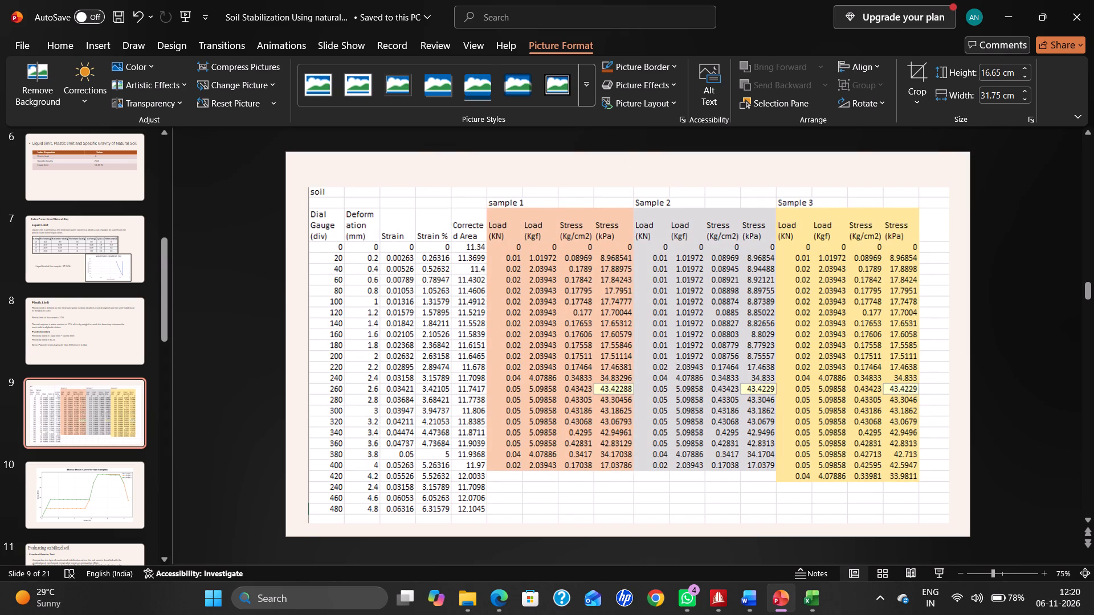
# Nudge the table picture slightly down and to the left on slide 9, leaving room for a heading above it.
pyautogui.moveTo(561, 188); pyautogui.dragTo(556, 191)
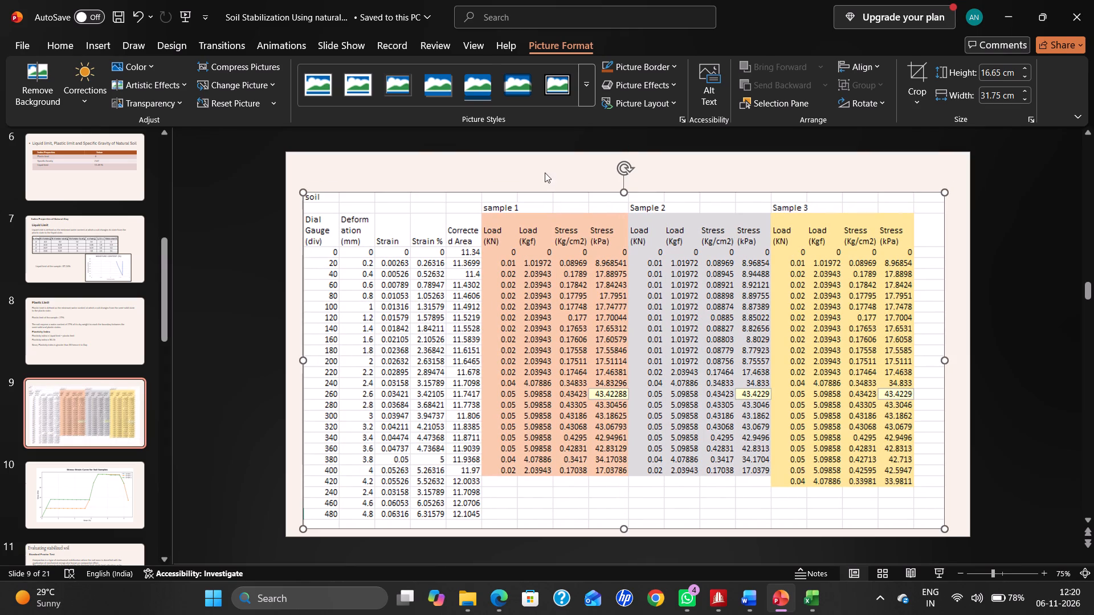
pyautogui.click(532, 169)
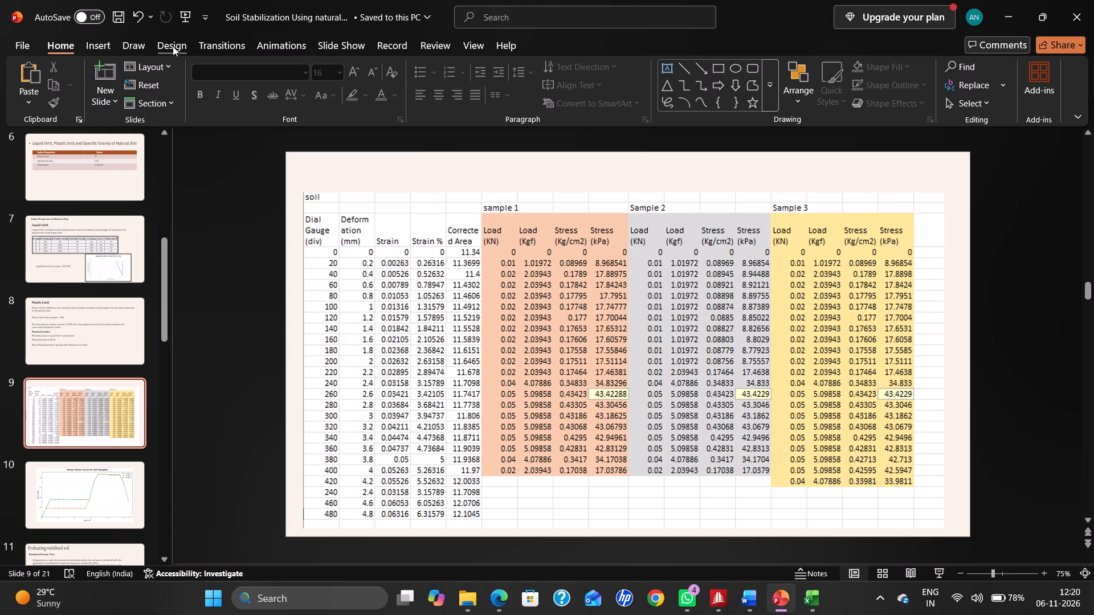
# Add a text box above the table on slide 9 reading "UCS Test of Natural Soil".
pyautogui.click(109, 44)
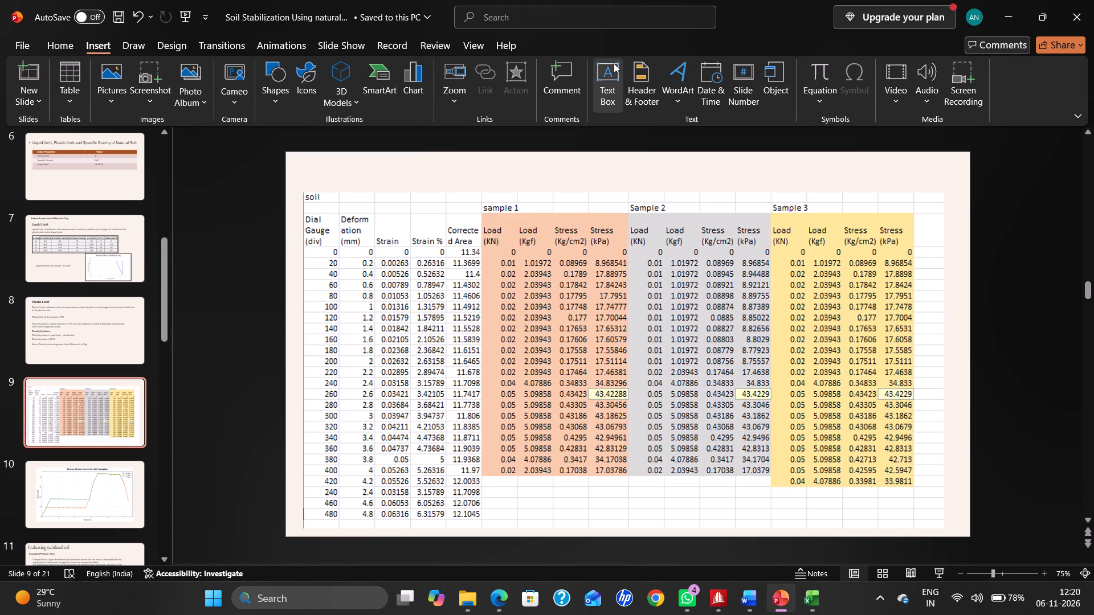
pyautogui.click(609, 64)
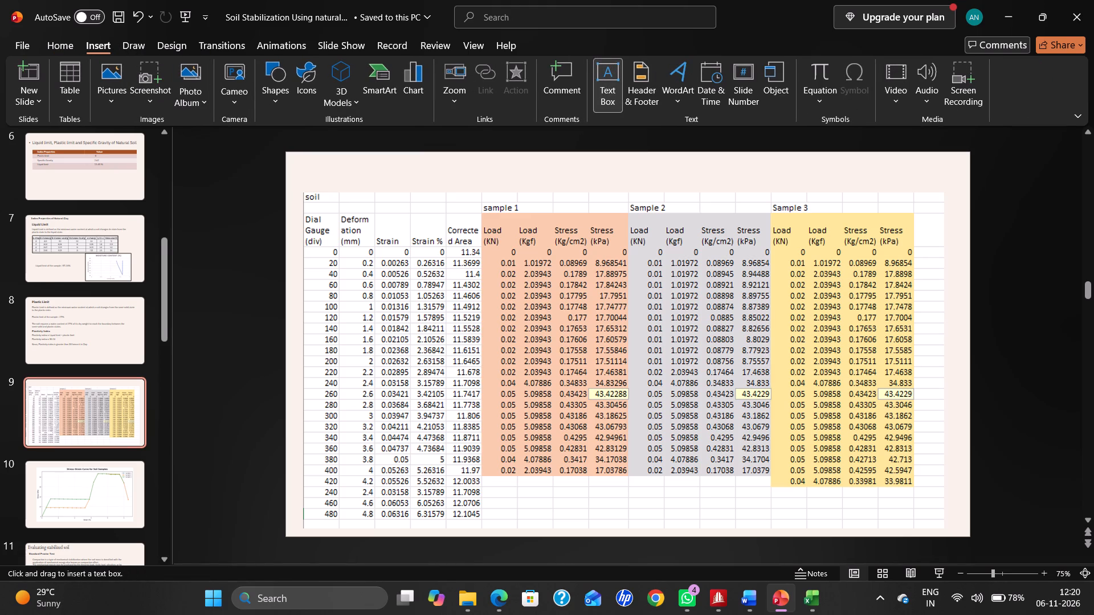
pyautogui.click(418, 175)
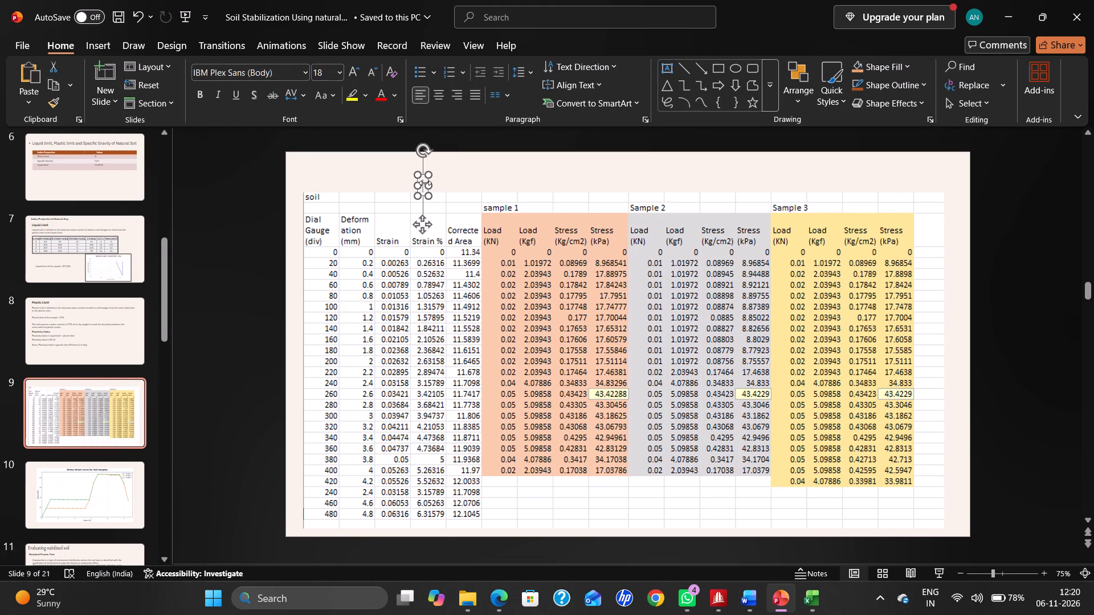
pyautogui.moveTo(427, 184); pyautogui.dragTo(514, 178)
pyautogui.click(485, 181)
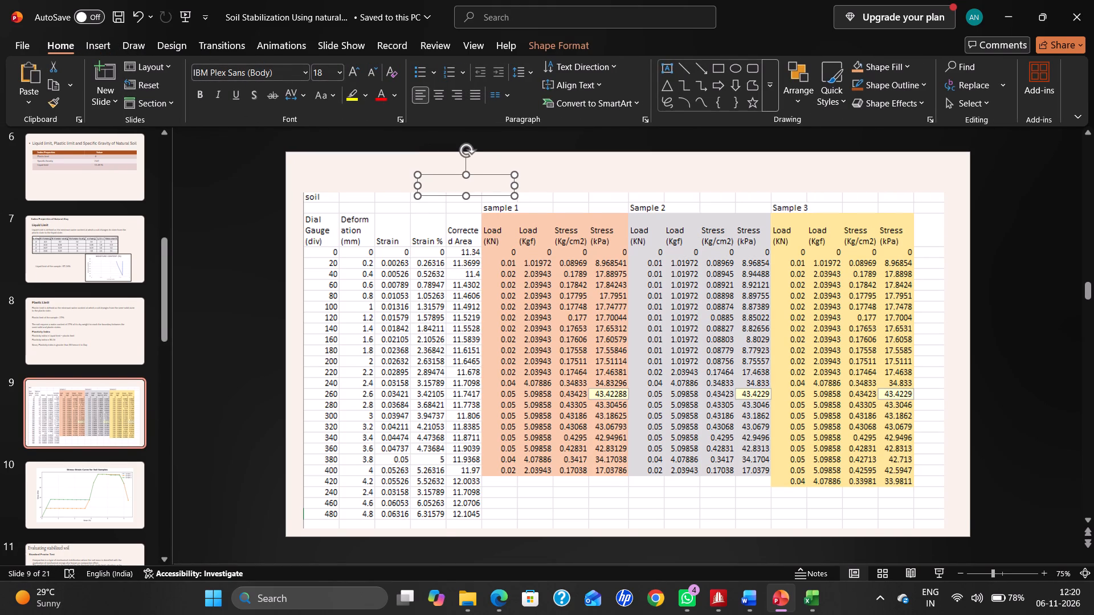
pyautogui.click(484, 186)
pyautogui.write('UCS')
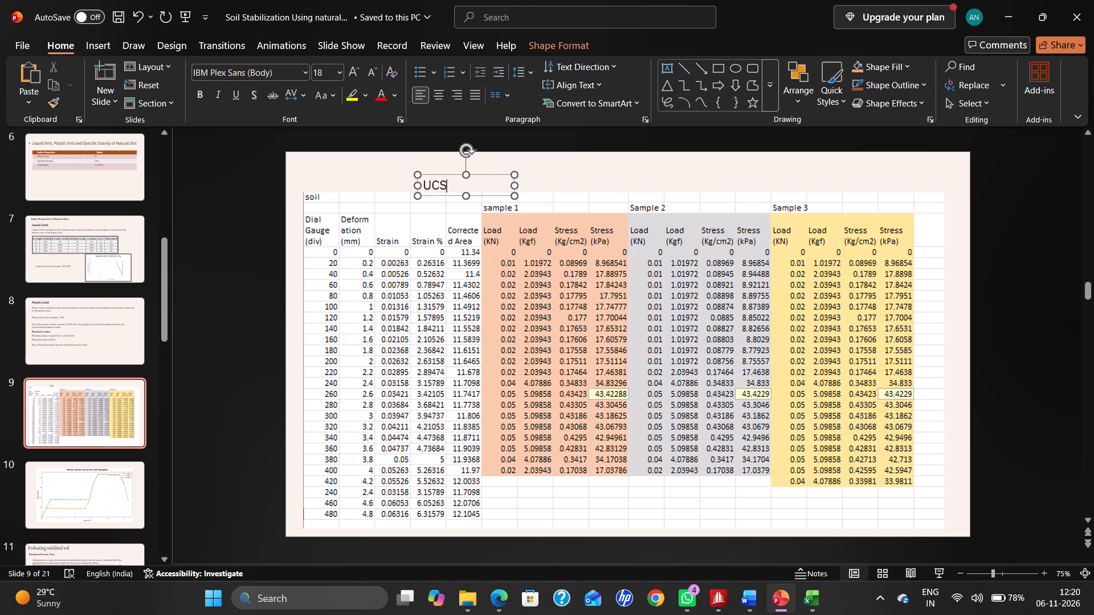
pyautogui.press('space')
pyautogui.write('Test')
pyautogui.press('space')
pyautogui.write('of Natural t')
pyautogui.press('BackSpace')
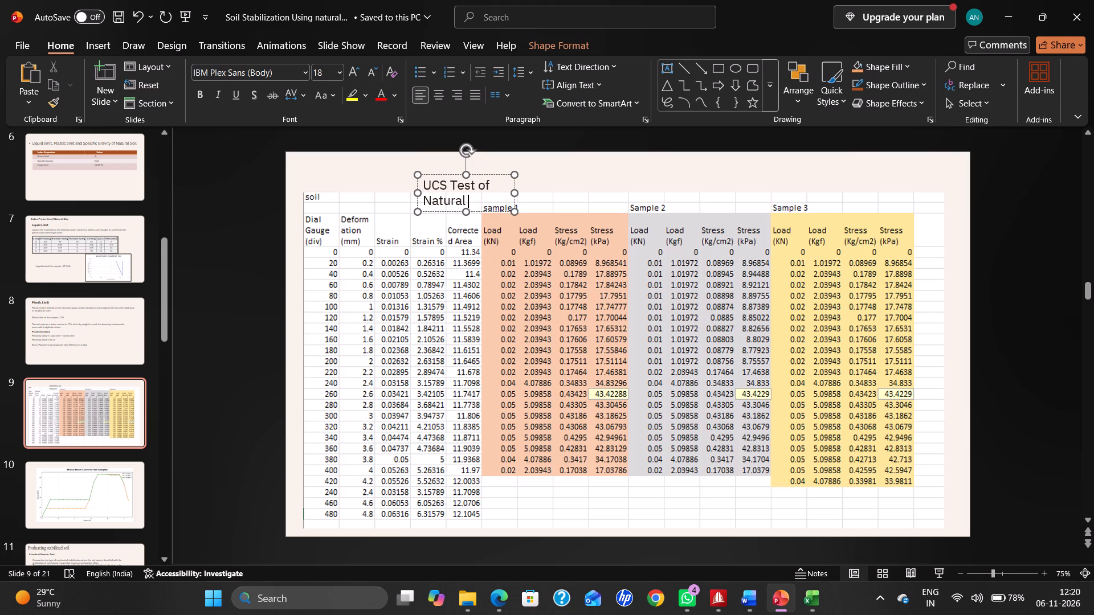
pyautogui.write('Soil')
# Widen the heading text box to fit one line and move it above the table's upper-left corner.
pyautogui.moveTo(516, 193); pyautogui.dragTo(688, 194)
pyautogui.moveTo(603, 176); pyautogui.dragTo(477, 163)
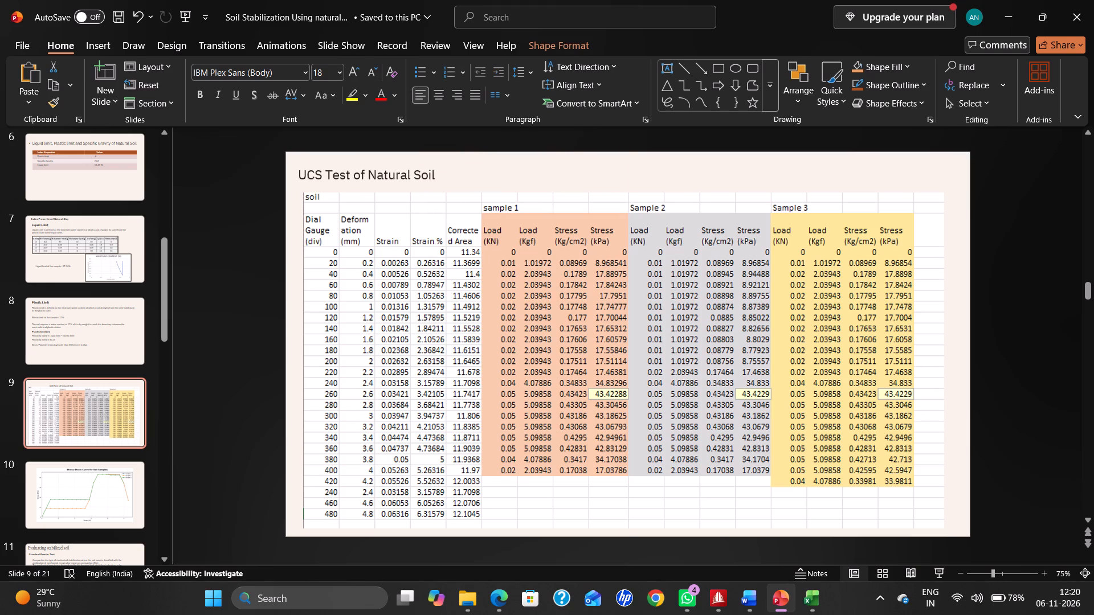
pyautogui.moveTo(477, 163); pyautogui.dragTo(481, 162)
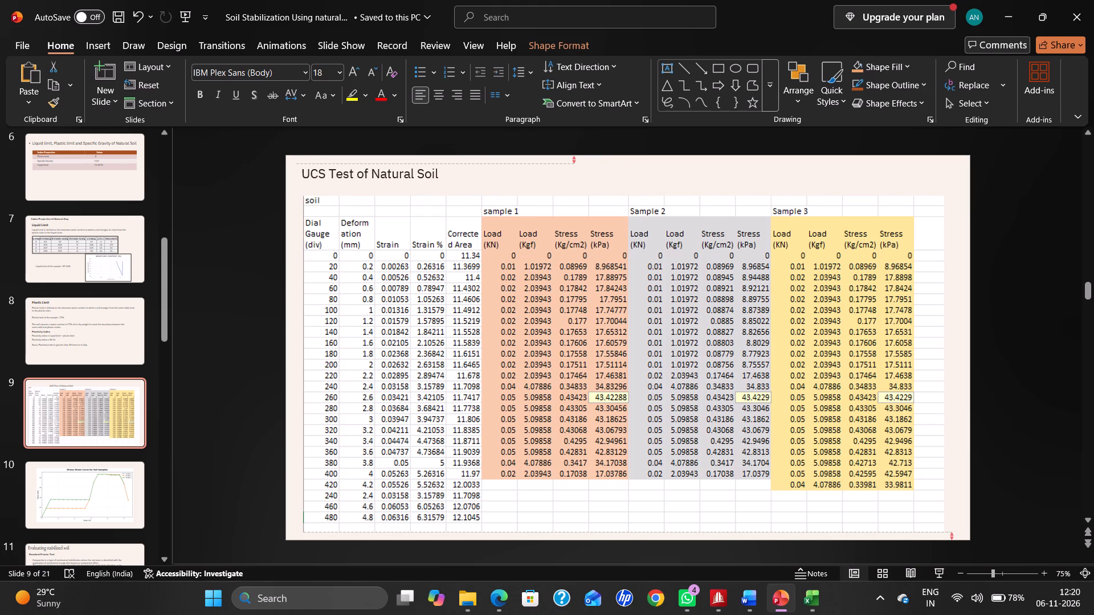
# Insert "(Unconfined Compressive Strength " after "UCS" in the slide 9 heading.
pyautogui.click(330, 175)
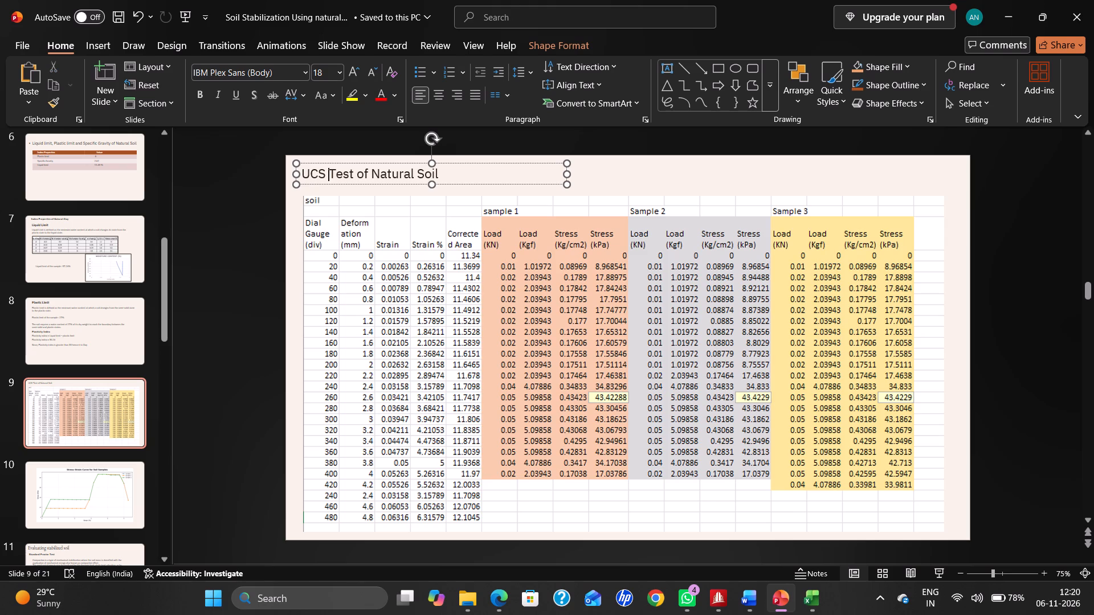
pyautogui.hotkey('shift', '(')
pyautogui.write('Un')
pyautogui.write('coni')
pyautogui.press('BackSpace')
pyautogui.write('finde')
pyautogui.press('BackSpace')
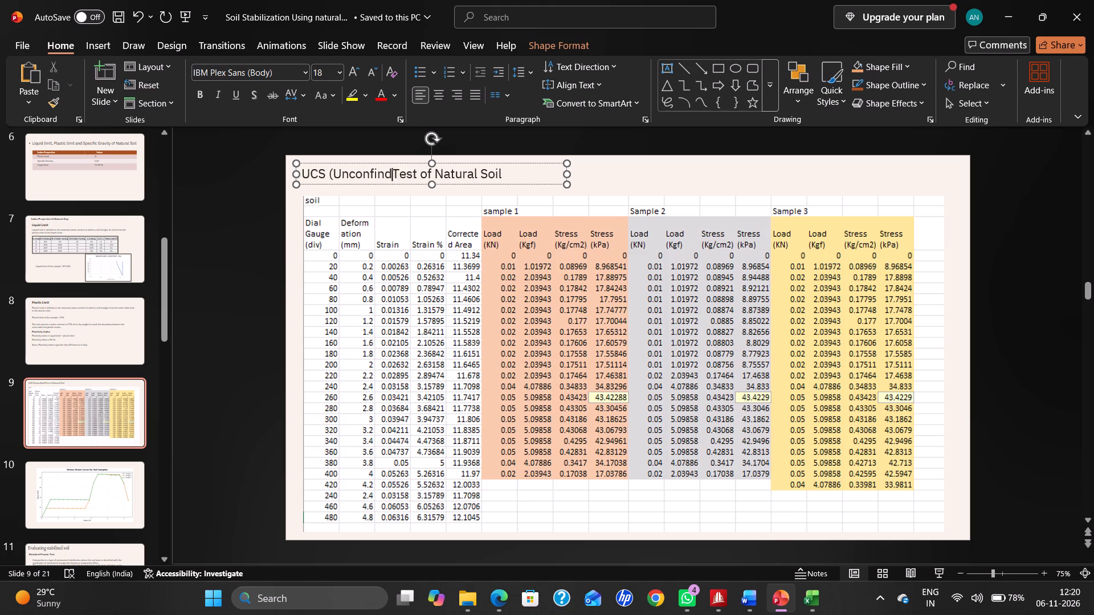
pyautogui.press('BackSpace')
pyautogui.write('ed')
pyautogui.press('space')
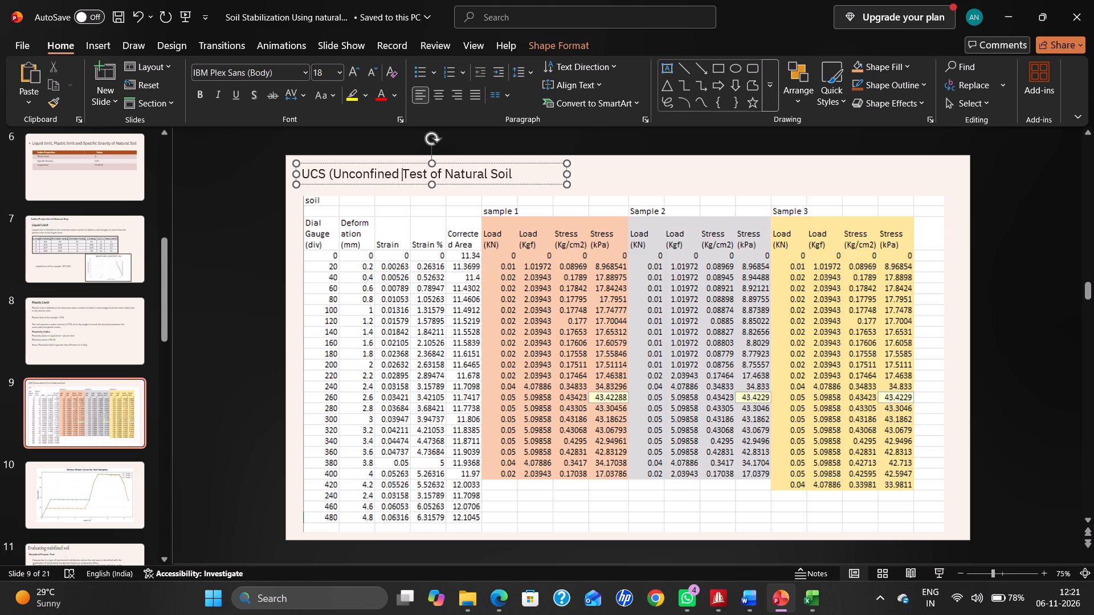
pyautogui.write('Compressive Strength')
pyautogui.press('space')
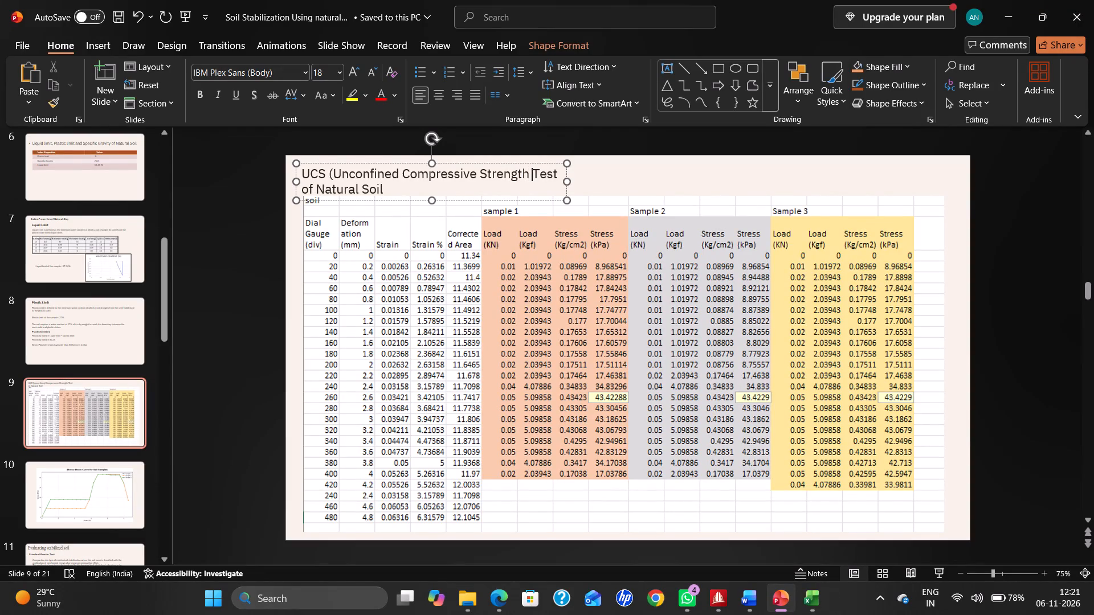
# Widen the heading text box so the longer heading fits on a single line.
pyautogui.moveTo(569, 183); pyautogui.dragTo(699, 185)
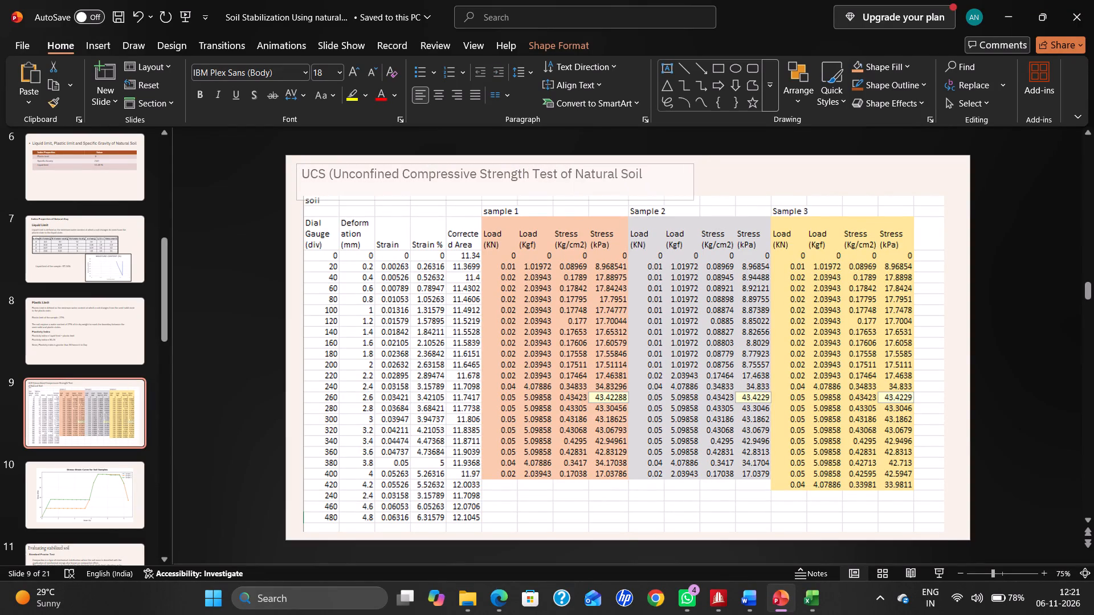
pyautogui.moveTo(699, 185); pyautogui.dragTo(713, 186)
pyautogui.click(754, 179)
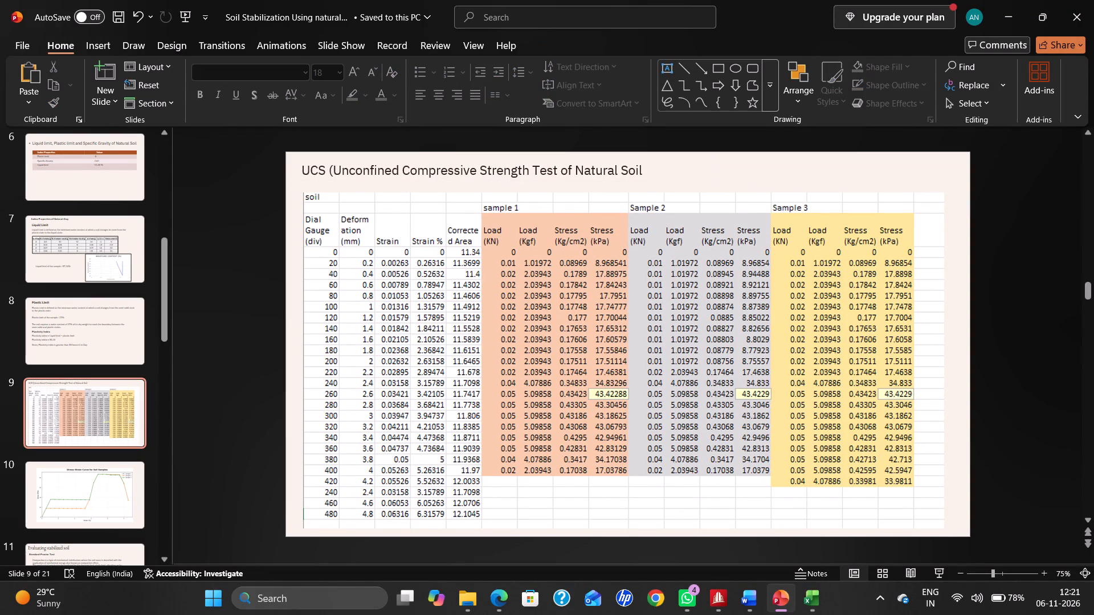
# Add the closing bracket after "Strength" in the heading, followed by a space before "Test".
pyautogui.click(533, 170)
pyautogui.hotkey('shift', ')')
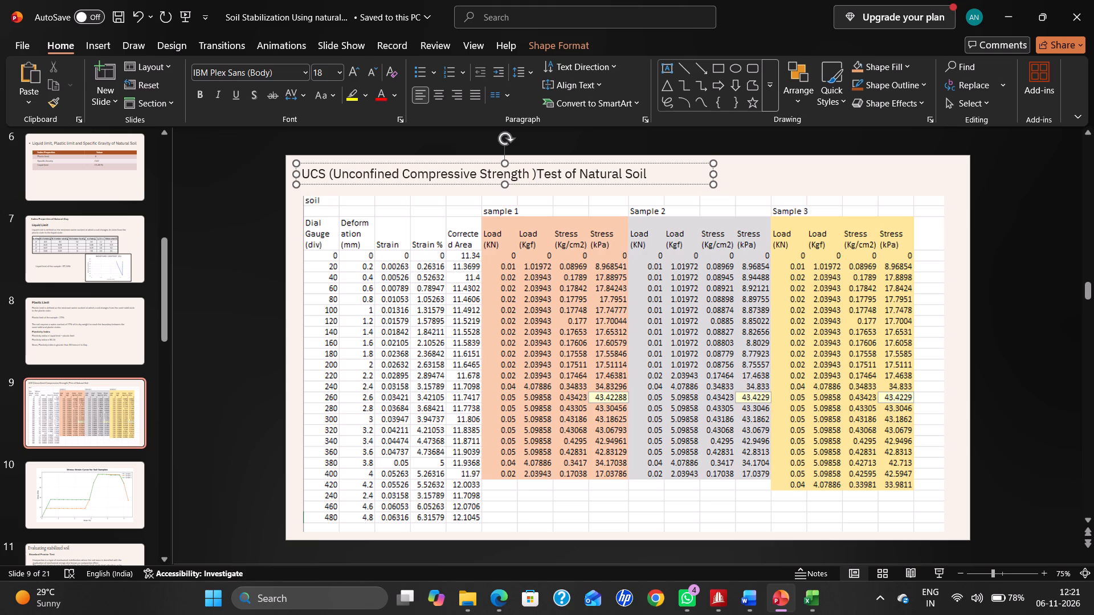
pyautogui.click(740, 176)
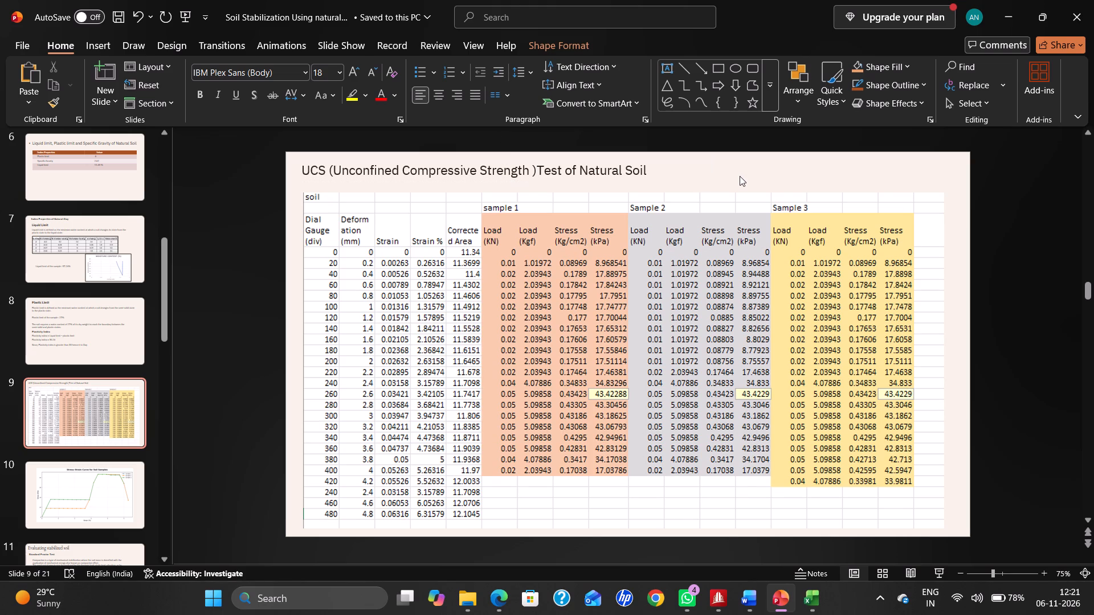
pyautogui.click(540, 173)
pyautogui.press('space')
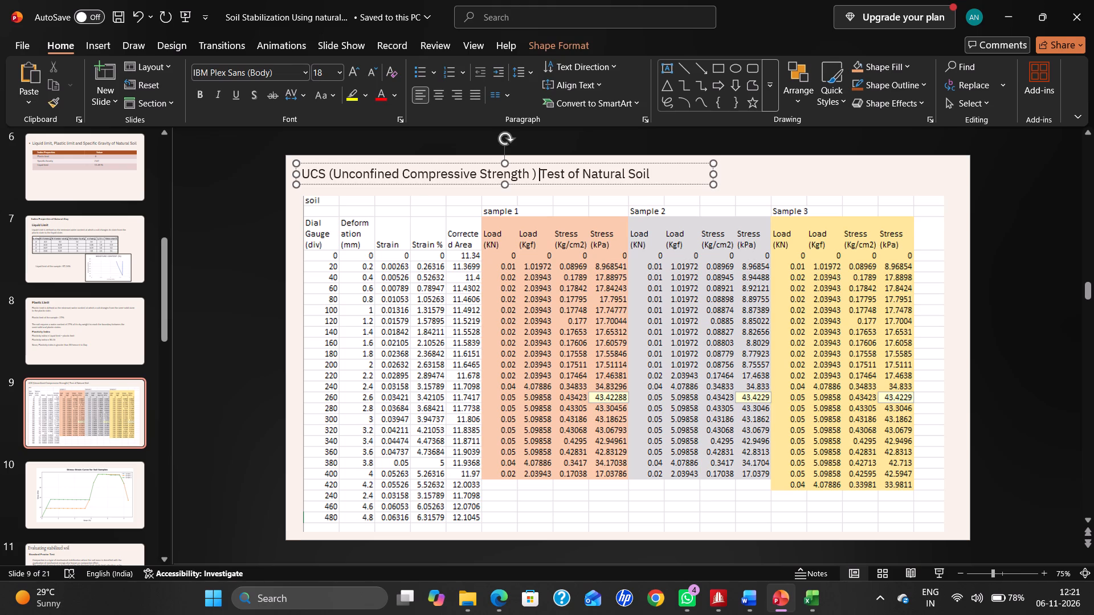
pyautogui.click(754, 169)
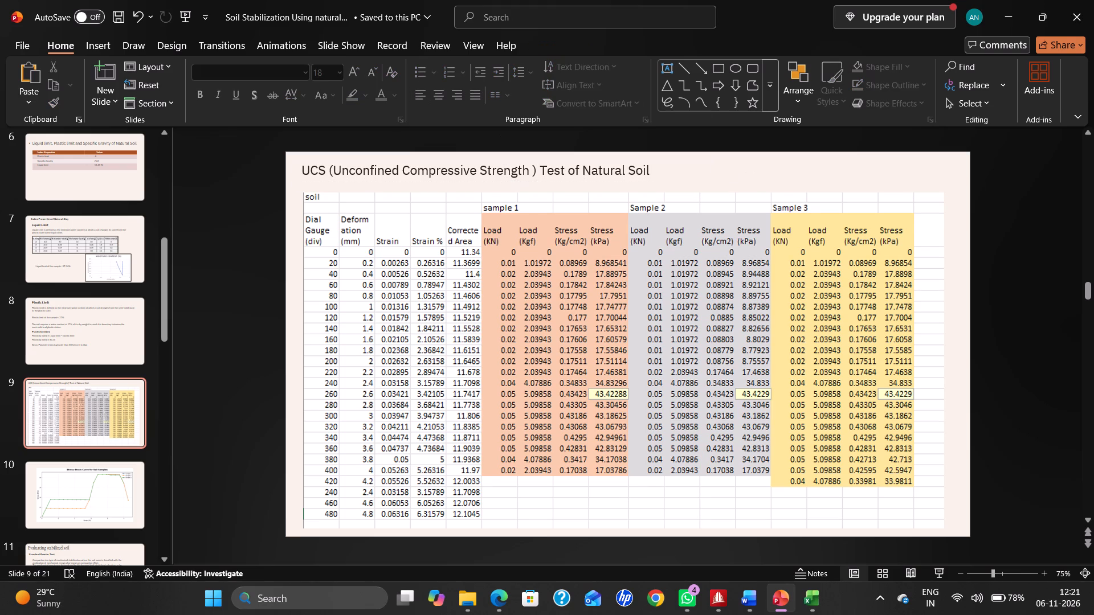
# Append a space and a colon to the end of the heading after "Natural Soil".
pyautogui.click(650, 170)
pyautogui.click(659, 171)
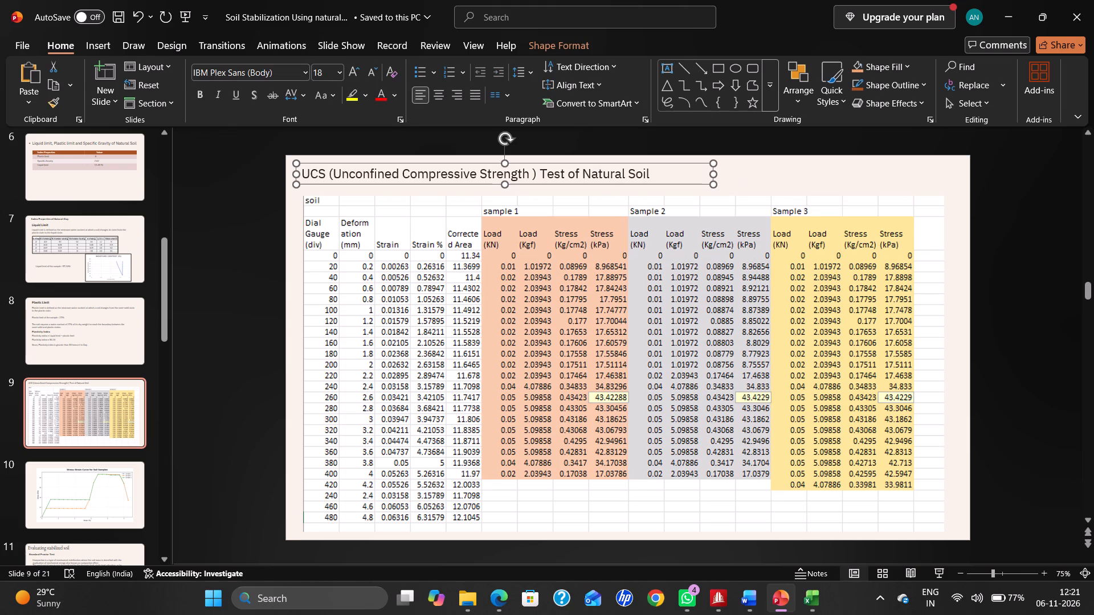
pyautogui.click(643, 171)
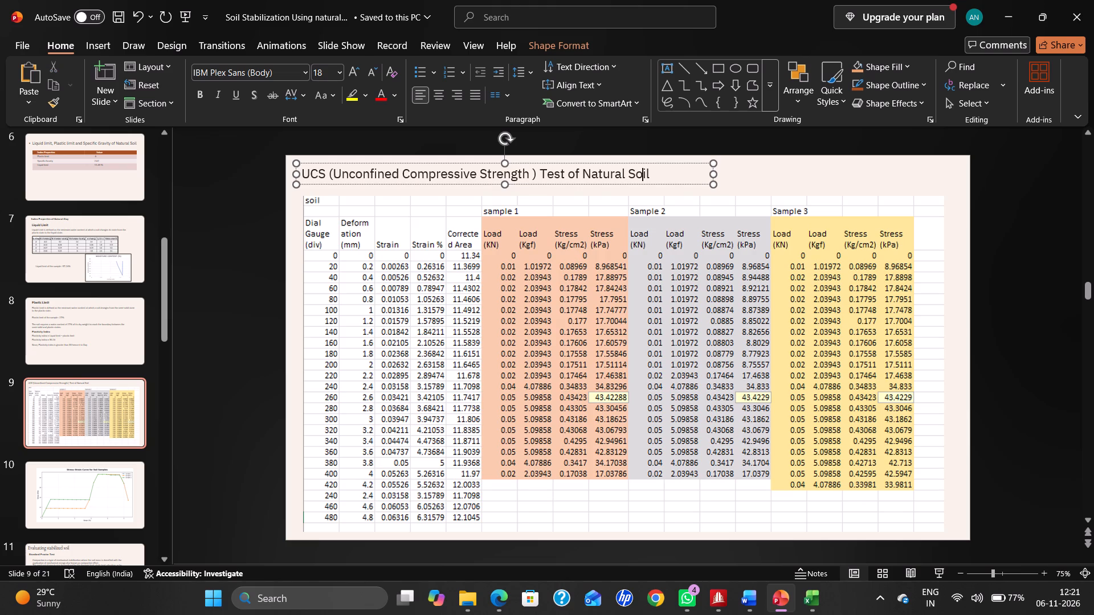
pyautogui.press('Right')
pyautogui.press('Right')
pyautogui.press('space')
pyautogui.hotkey('shift', ':')
pyautogui.click(750, 173)
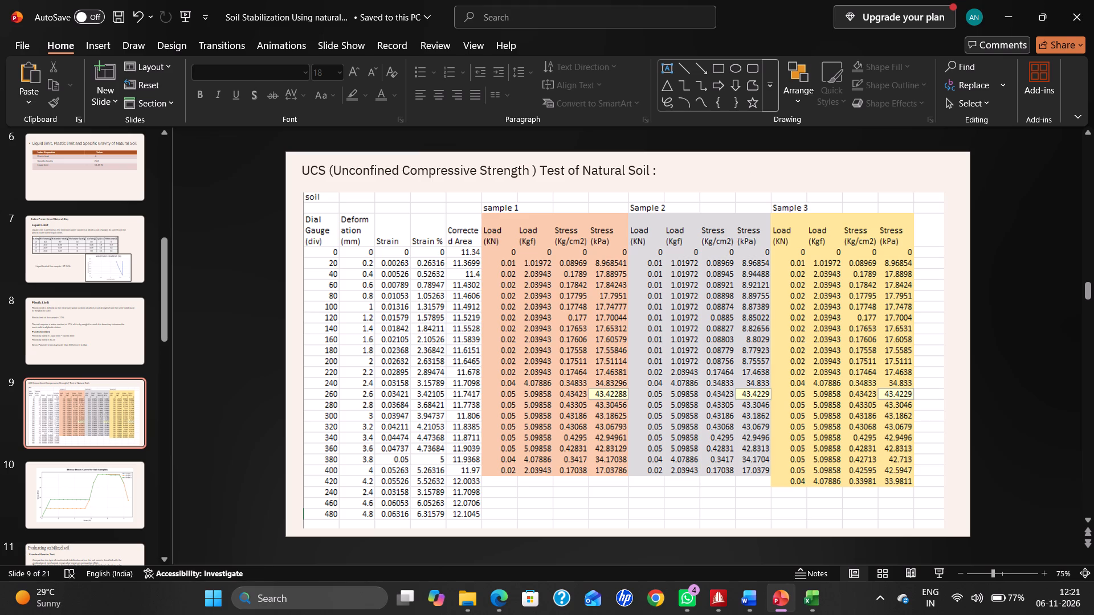
# Go to the stress–strain graph on slide 10 and save the presentation.
pyautogui.press('Right')
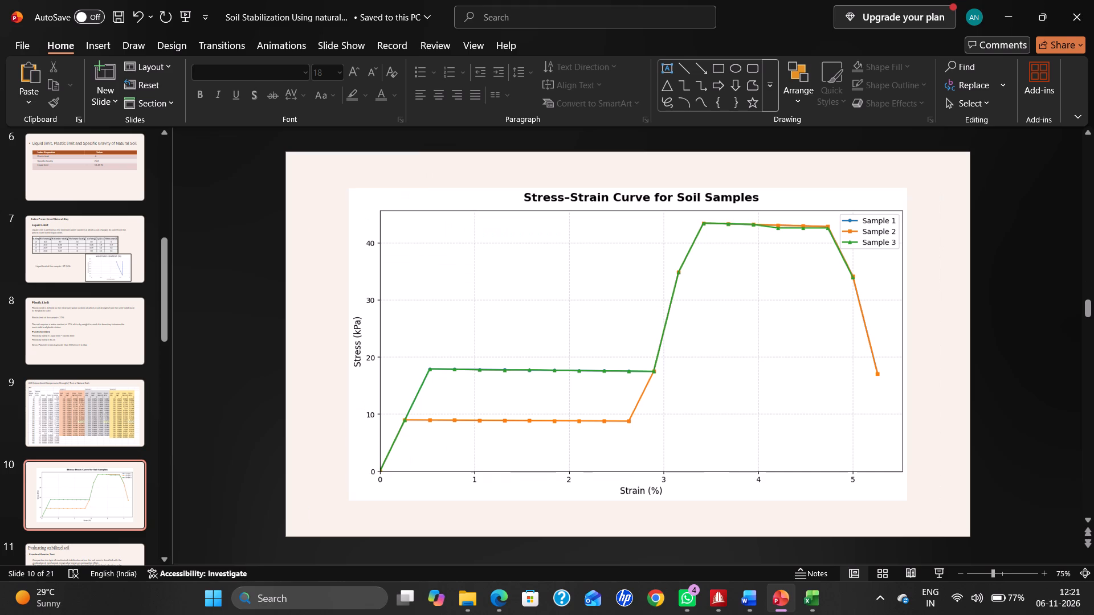
pyautogui.hotkey('ctrl', 's')
pyautogui.hotkey('ctrl', 's')
pyautogui.hotkey('ctrl', 's')
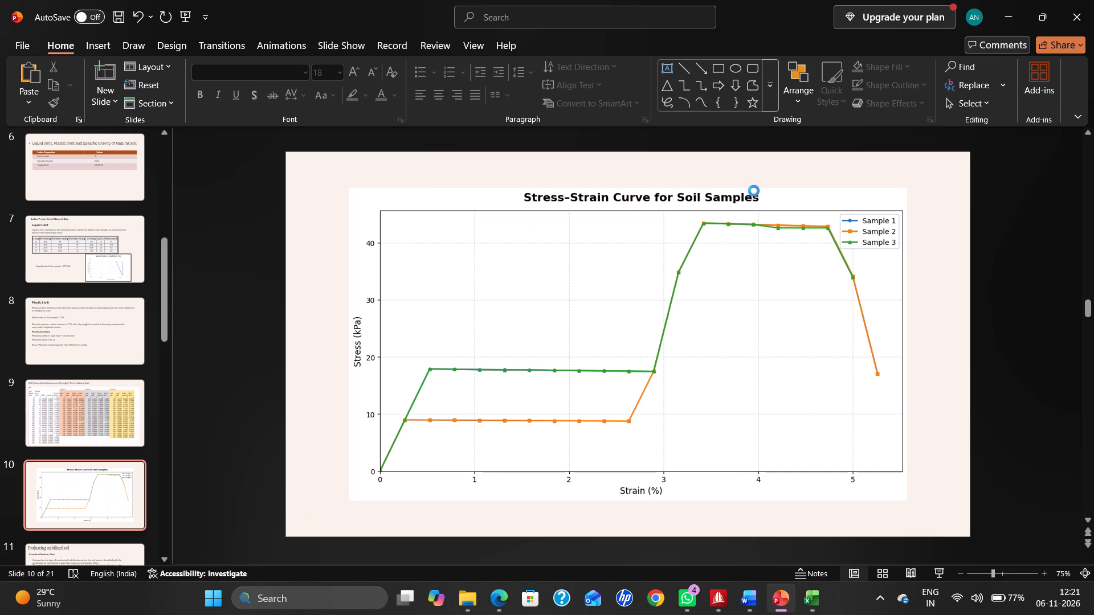
pyautogui.hotkey('ctrl', 's')
pyautogui.hotkey('ctrl', 's')
pyautogui.hotkey('ctrl', 's')
pyautogui.hotkey('ctrl', 's')
pyautogui.hotkey('ctrl', 's')
pyautogui.hotkey('ctrl', 's')
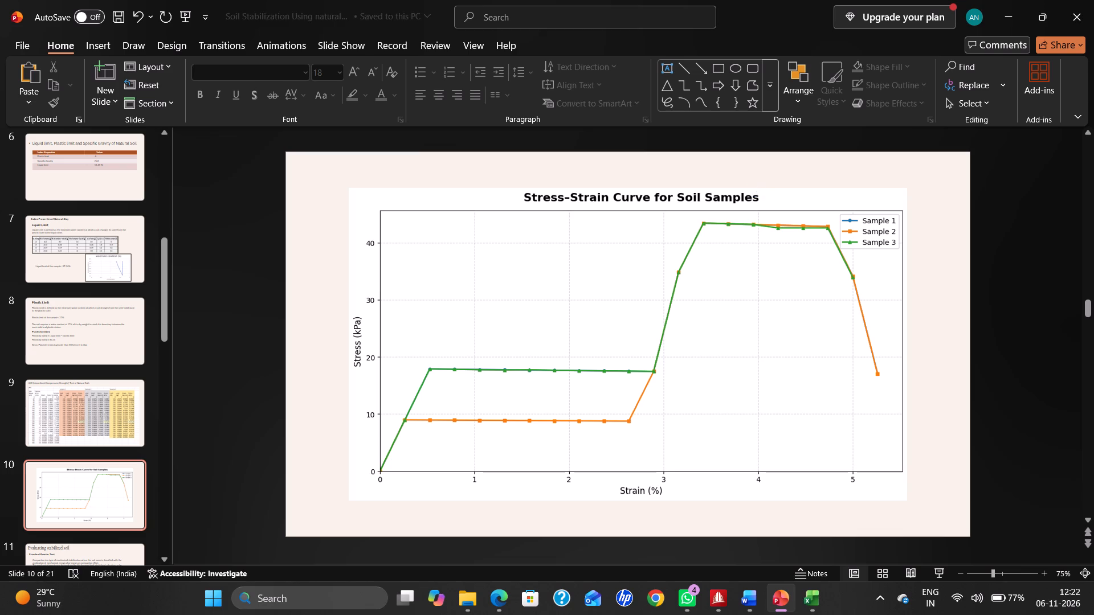
# Review the slides backwards from slide 9 to slide 3, saving the presentation again along the way.
pyautogui.press('Left')
pyautogui.hotkey('ctrl', 's')
pyautogui.hotkey('ctrl', 's')
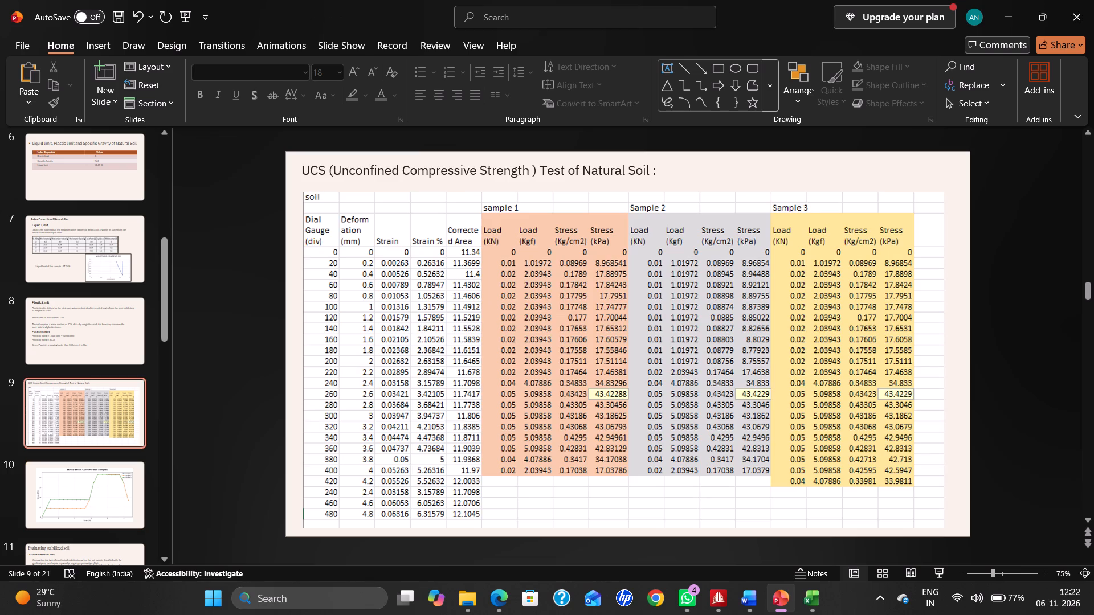
pyautogui.hotkey('ctrl', 's')
pyautogui.hotkey('ctrl', 's')
pyautogui.press('Left')
pyautogui.hotkey('ctrl', 's')
pyautogui.hotkey('ctrl', 's')
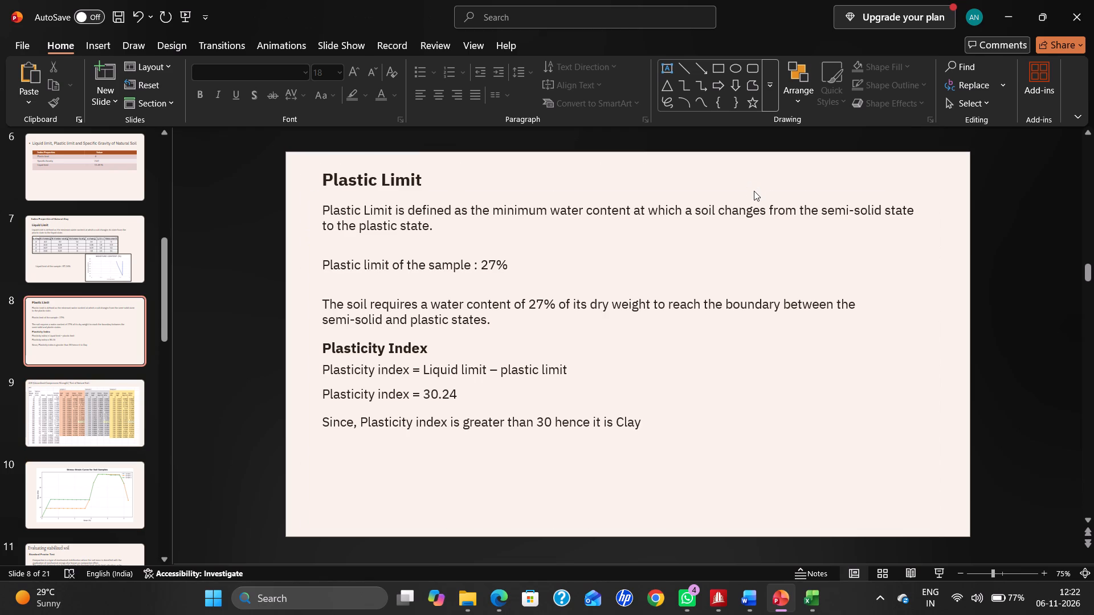
pyautogui.press('Left')
pyautogui.hotkey('ctrl', 's')
pyautogui.hotkey('ctrl', 's')
pyautogui.hotkey('ctrl', 's')
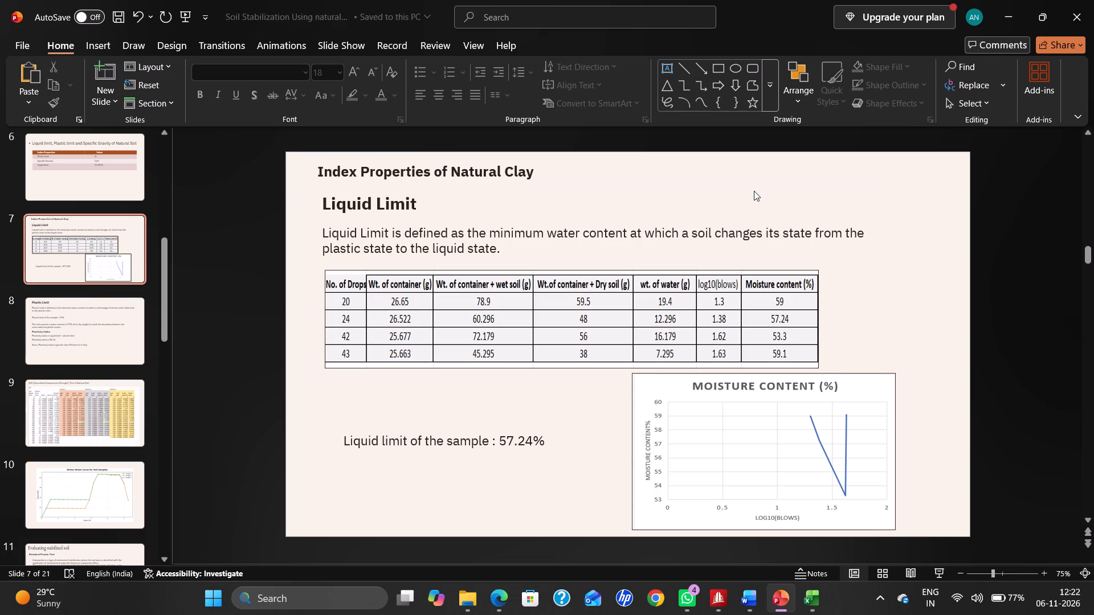
pyautogui.press('Left')
pyautogui.hotkey('ctrl', 's')
pyautogui.hotkey('ctrl', 's')
pyautogui.hotkey('ctrl', 's')
pyautogui.press('Left')
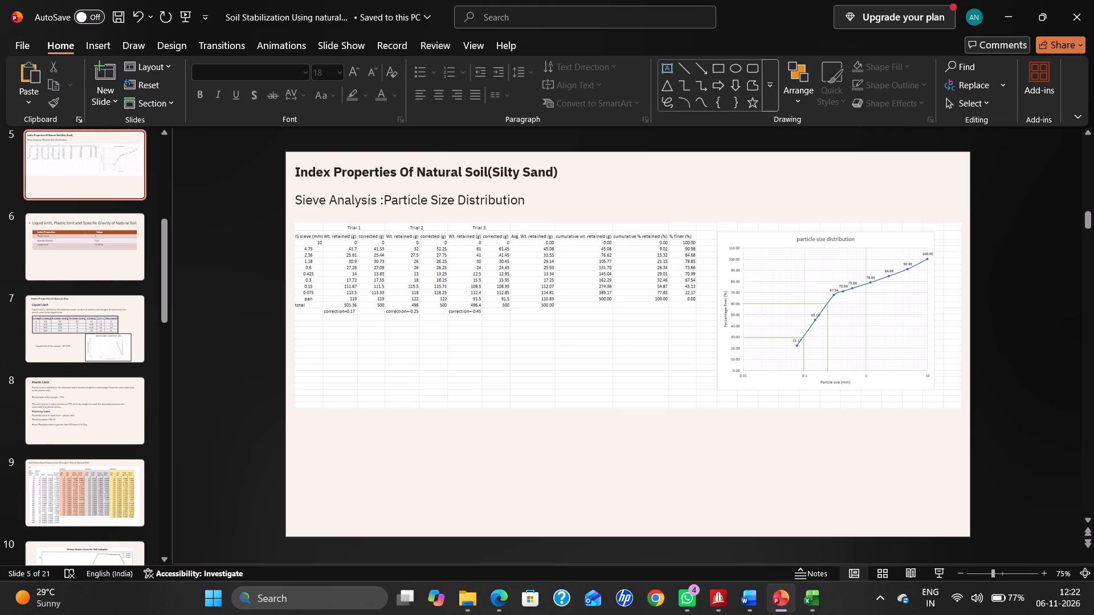
pyautogui.hotkey('ctrl', 's')
pyautogui.hotkey('ctrl', 's')
pyautogui.hotkey('ctrl', 's')
pyautogui.press('Left')
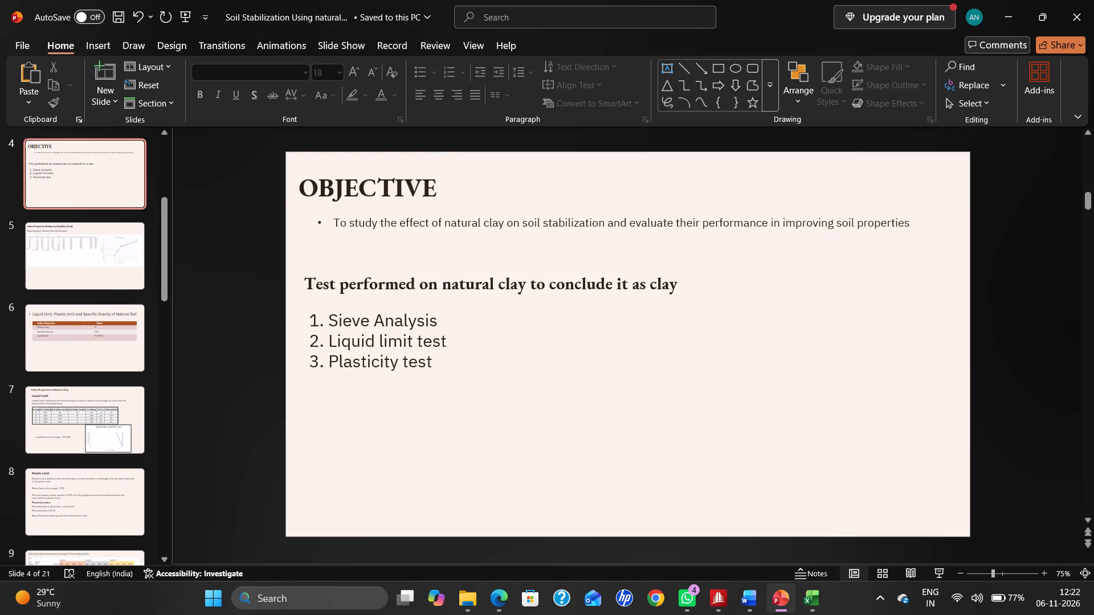
pyautogui.hotkey('ctrl', 's')
pyautogui.hotkey('ctrl', 's')
pyautogui.press('Left')
pyautogui.hotkey('ctrl', 's')
pyautogui.hotkey('ctrl', 's')
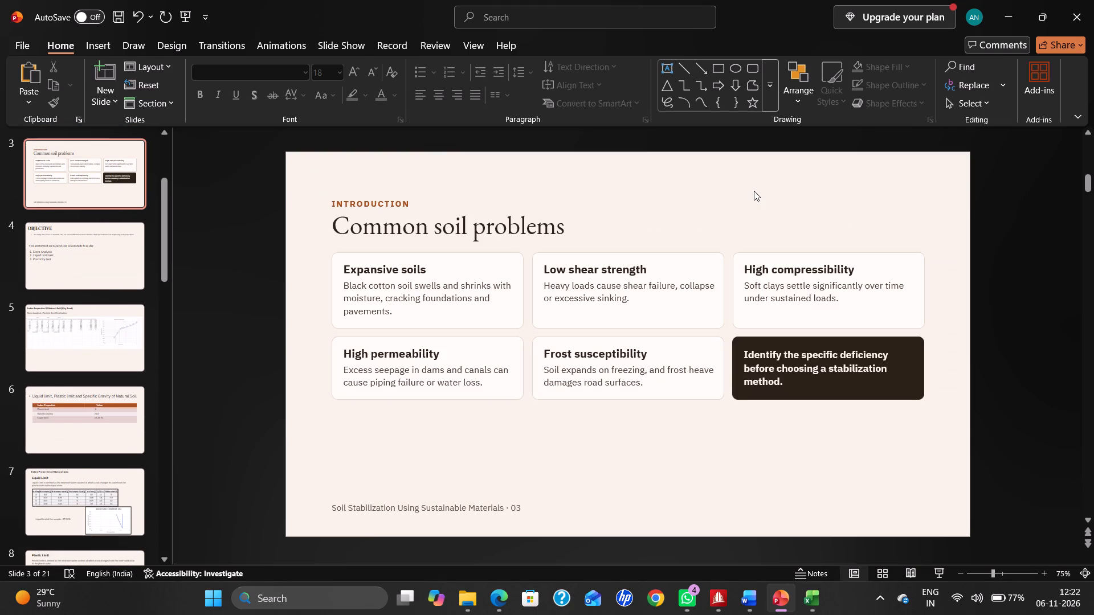
# Go back to slide 2 and save the presentation.
pyautogui.press('Left')
pyautogui.hotkey('ctrl', 's')
pyautogui.hotkey('ctrl', 's')
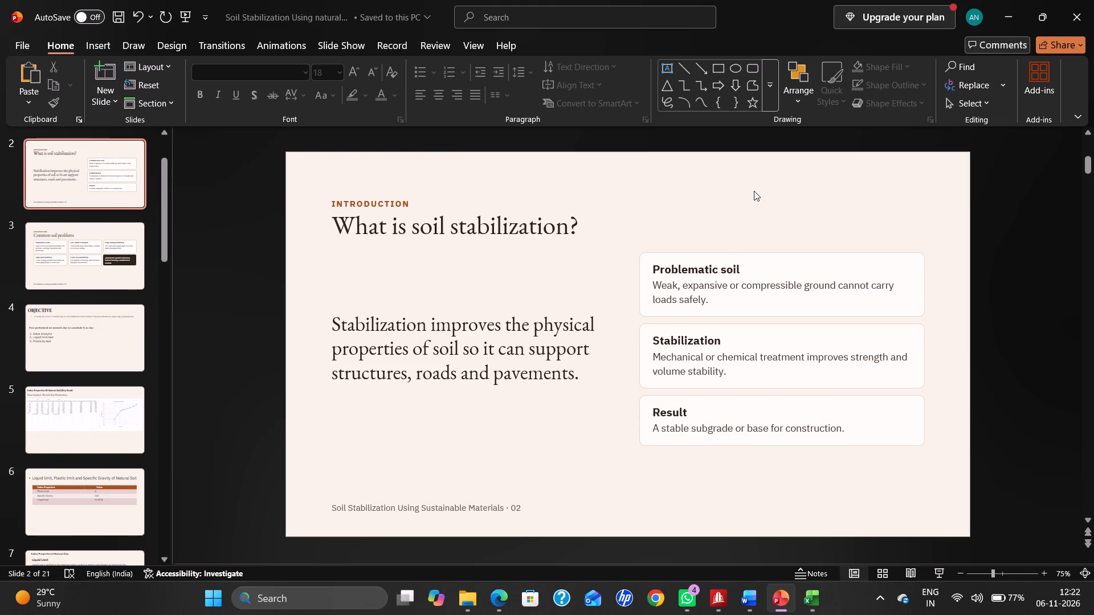
# Look through the deck from the Result & Conclusion slide back to the OMC and MDD trend slide and the opening thumbnails.
pyautogui.scroll(-7, 697, 340)
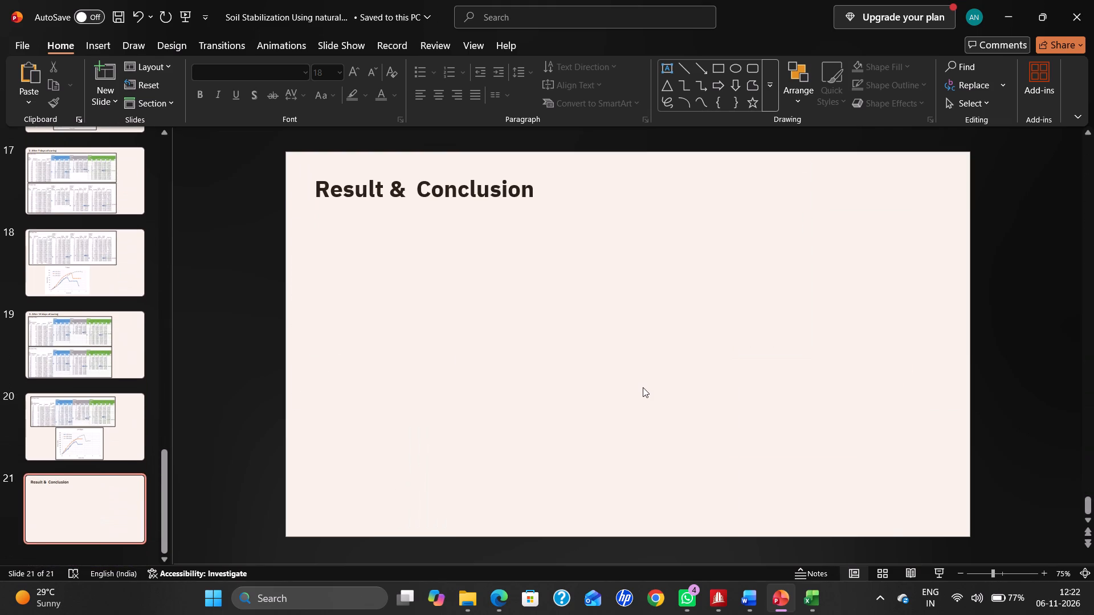
pyautogui.scroll(-2, 643, 387)
pyautogui.scroll(1, 565, 365)
pyautogui.scroll(1, 764, 303)
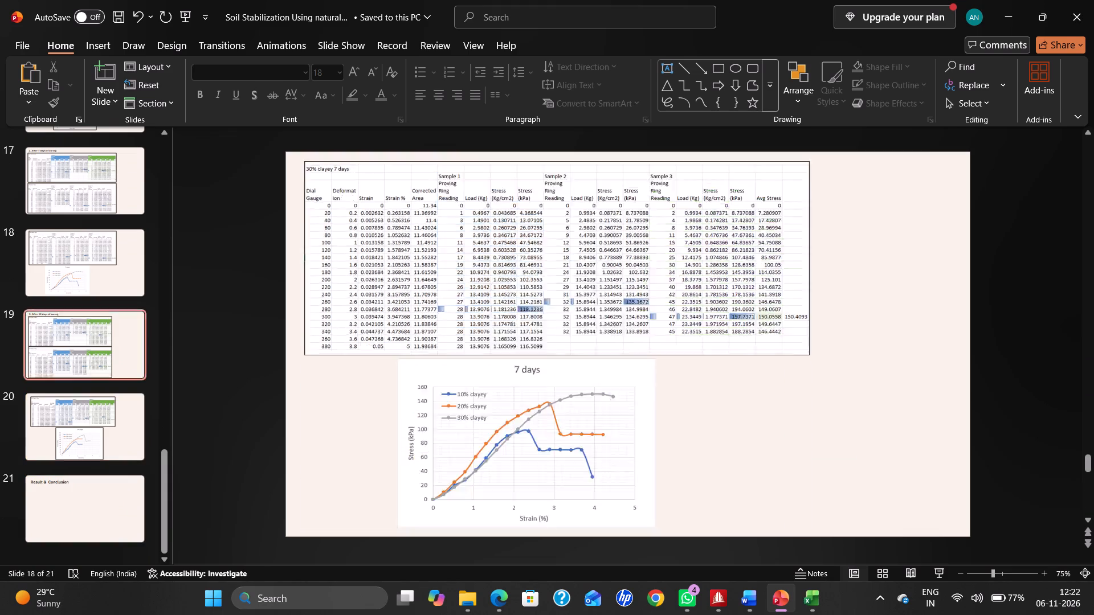
pyautogui.scroll(2, 764, 303)
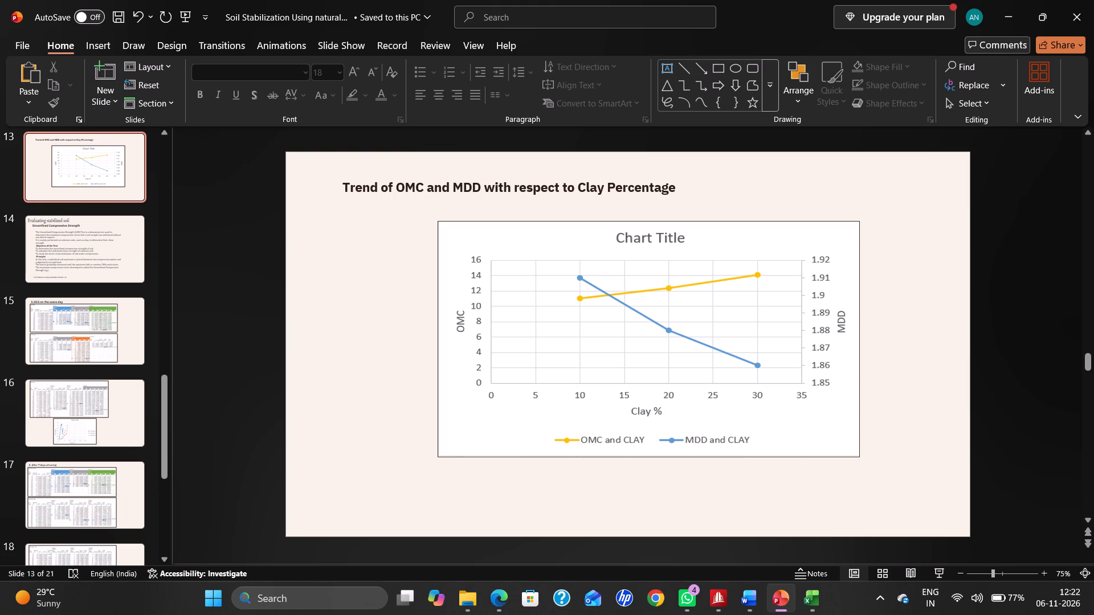
pyautogui.scroll(8, 107, 289)
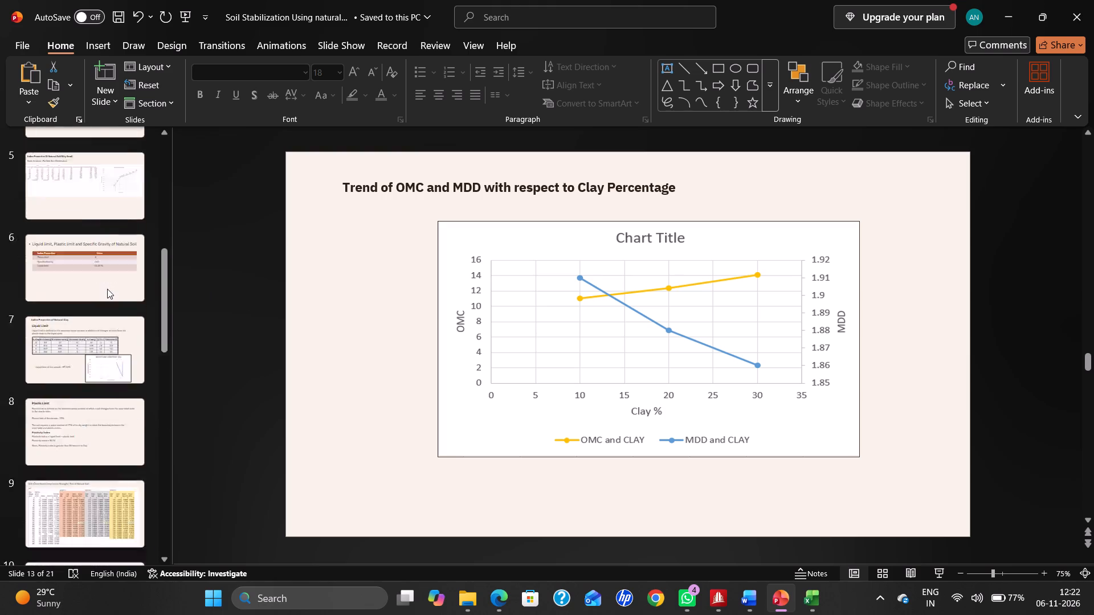
pyautogui.scroll(5, 108, 348)
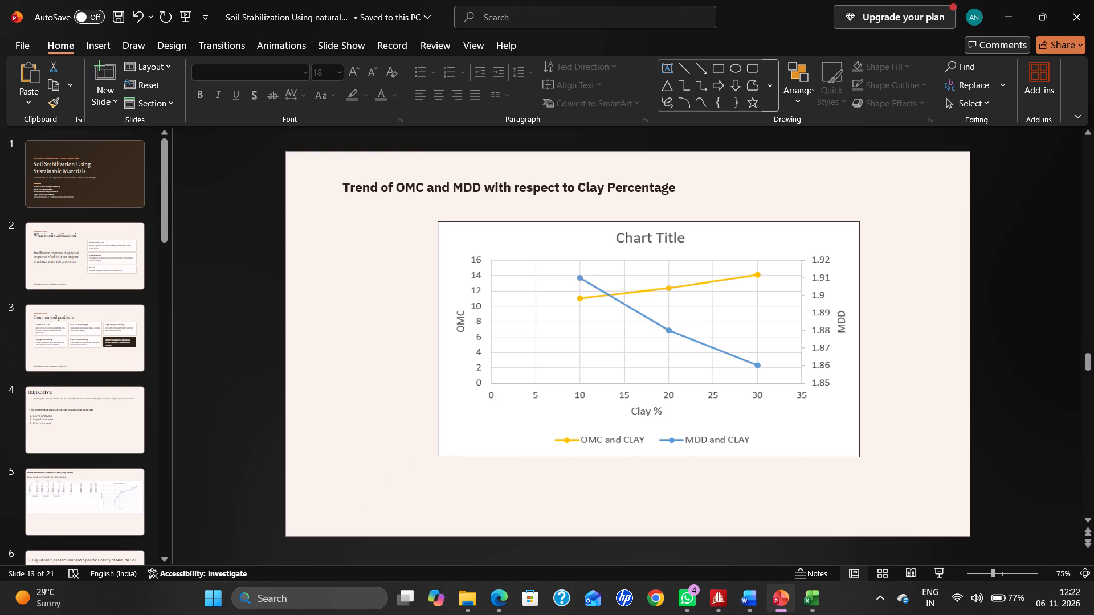
# Move the OMC and MDD chart on slide 13 so its left edge lines up with the title, and enlarge it from its lower-right corner.
pyautogui.click(581, 391)
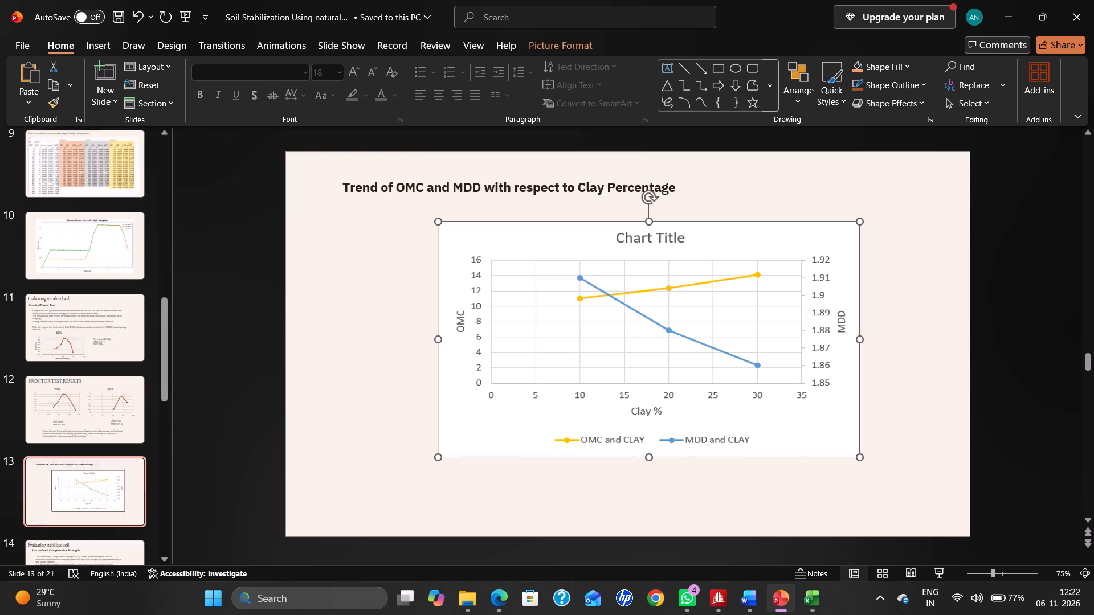
pyautogui.moveTo(611, 370); pyautogui.dragTo(521, 363)
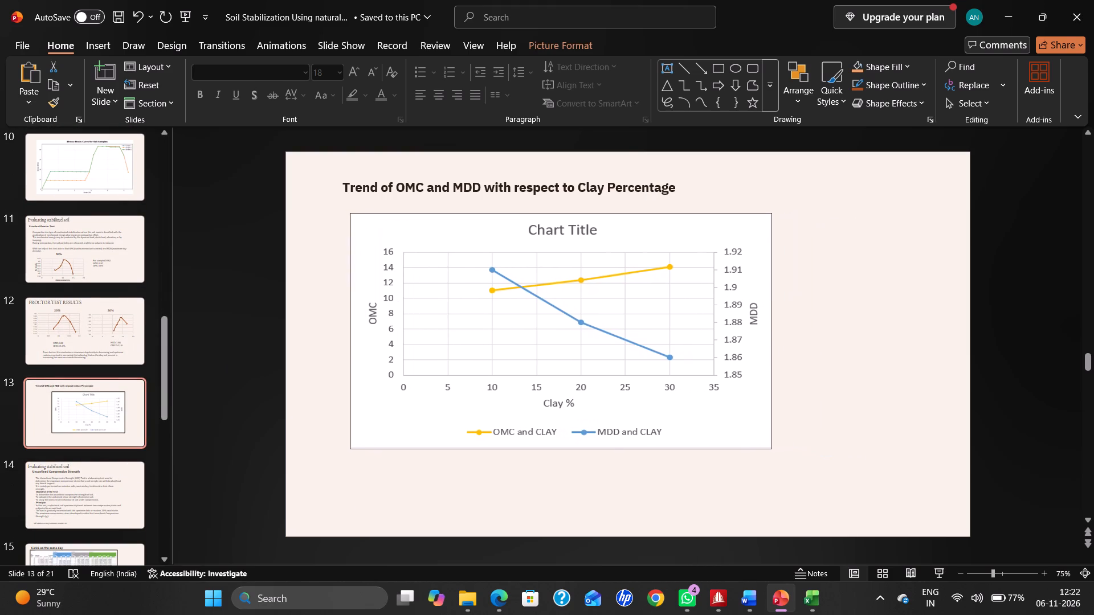
pyautogui.moveTo(521, 363); pyautogui.dragTo(518, 364)
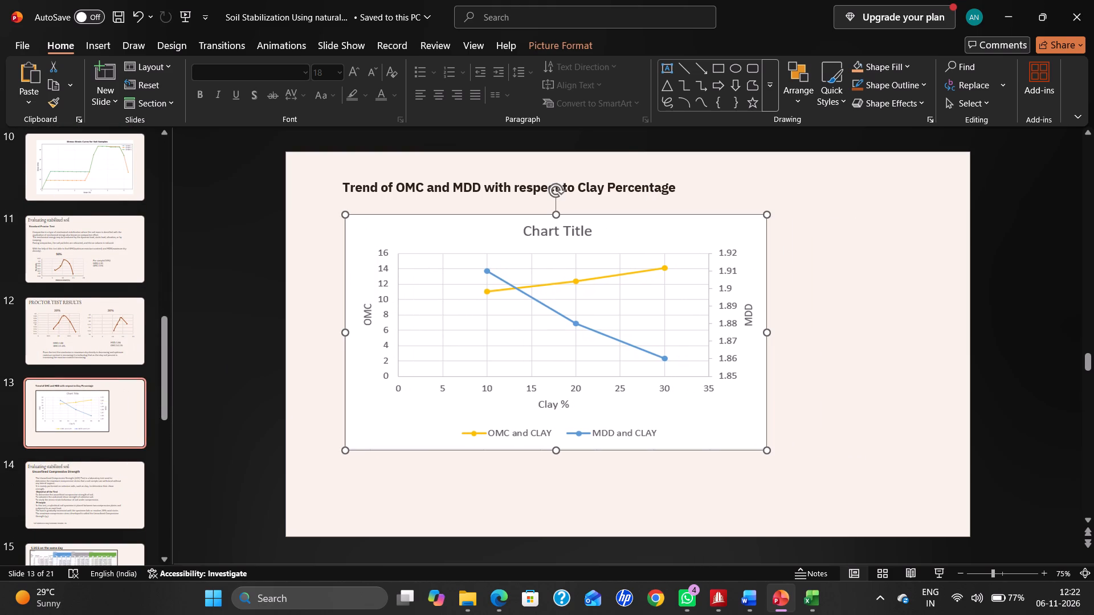
pyautogui.moveTo(766, 450); pyautogui.dragTo(791, 462)
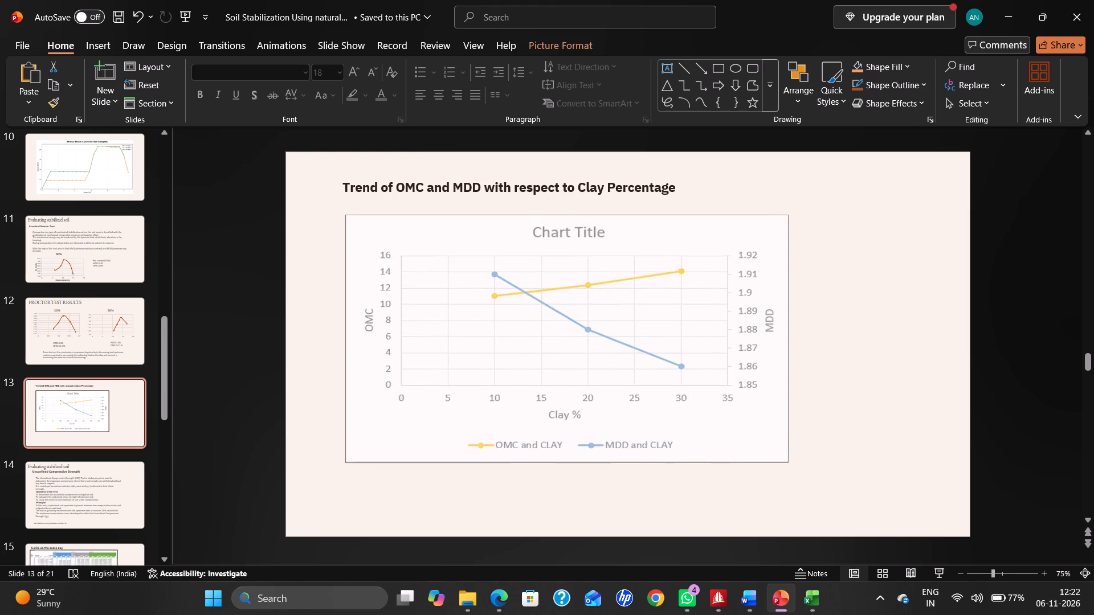
pyautogui.moveTo(791, 462); pyautogui.dragTo(870, 490)
pyautogui.click(907, 419)
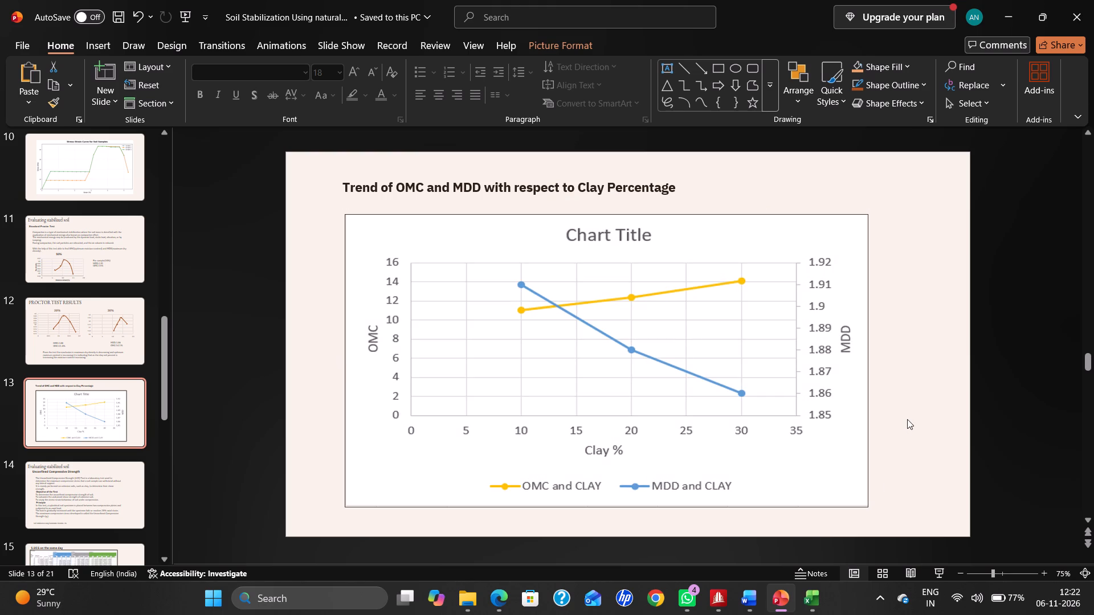
pyautogui.click(346, 186)
pyautogui.click(617, 233)
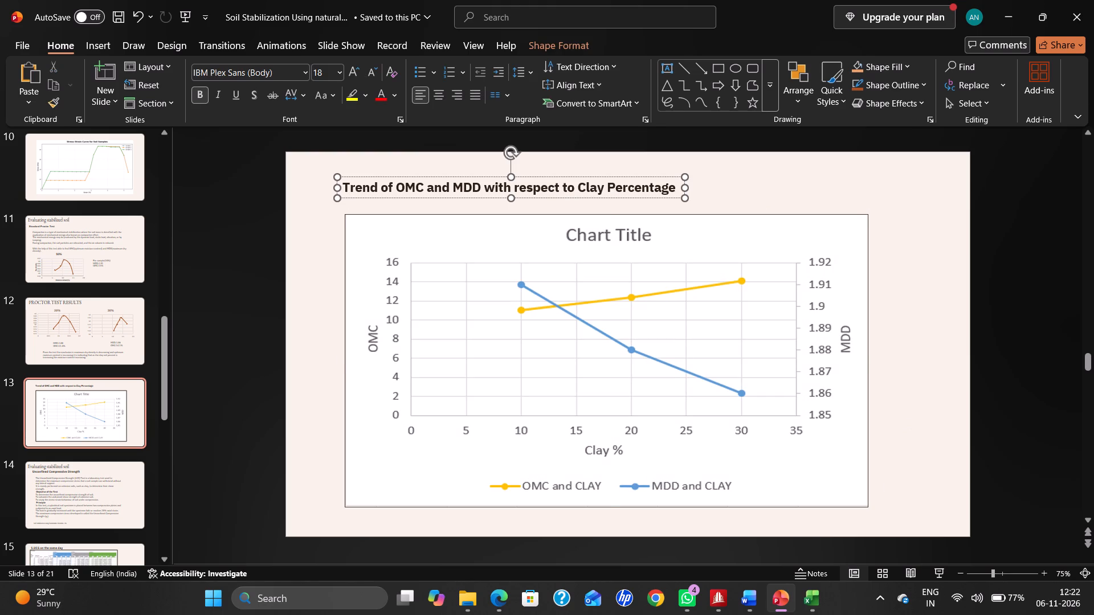
pyautogui.click(706, 182)
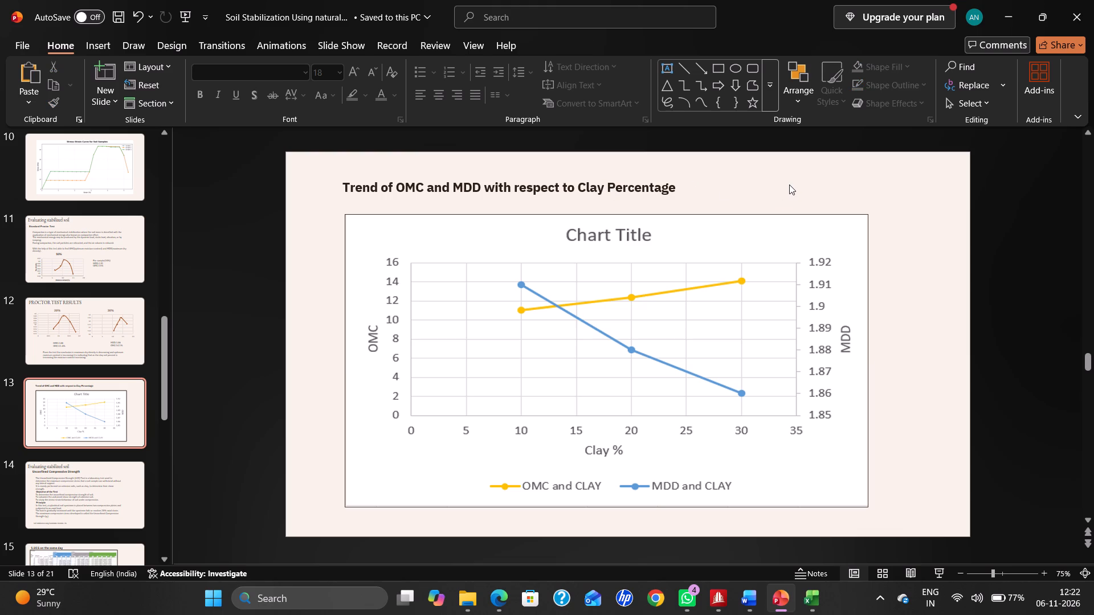
pyautogui.click(901, 263)
# Review the opening slides from the title slide through to the Objective slide.
pyautogui.scroll(7, 111, 260)
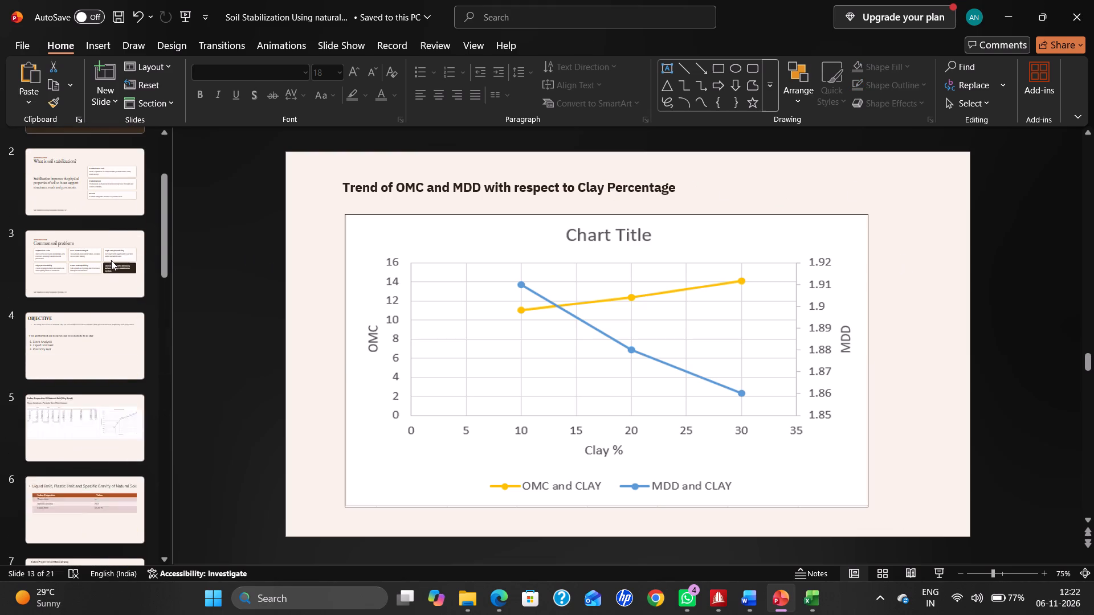
pyautogui.scroll(5, 111, 260)
pyautogui.click(104, 195)
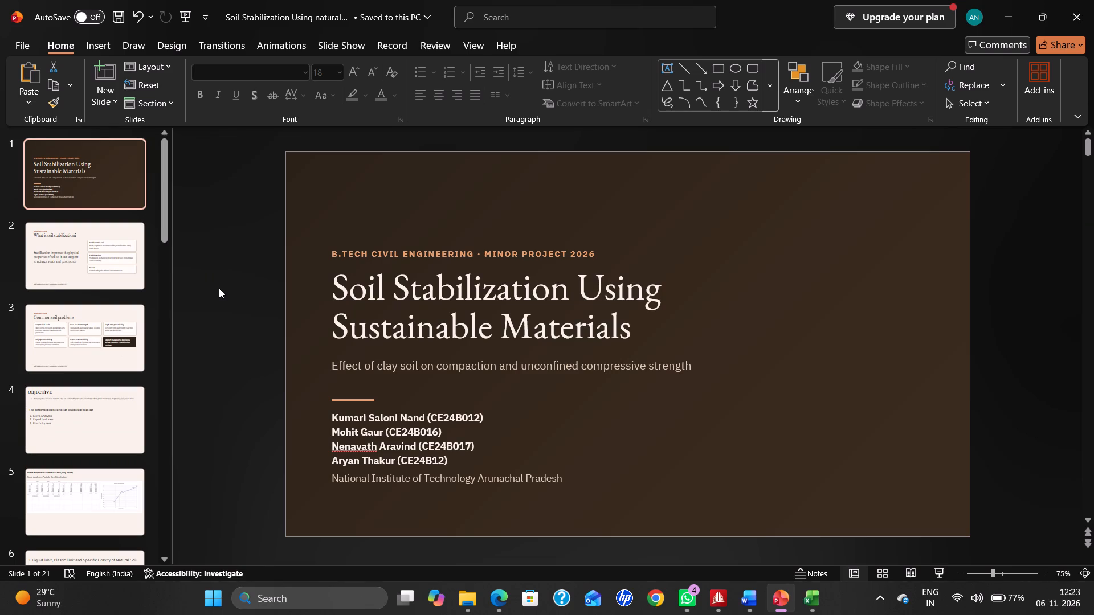
pyautogui.press('Right')
pyautogui.press('Right')
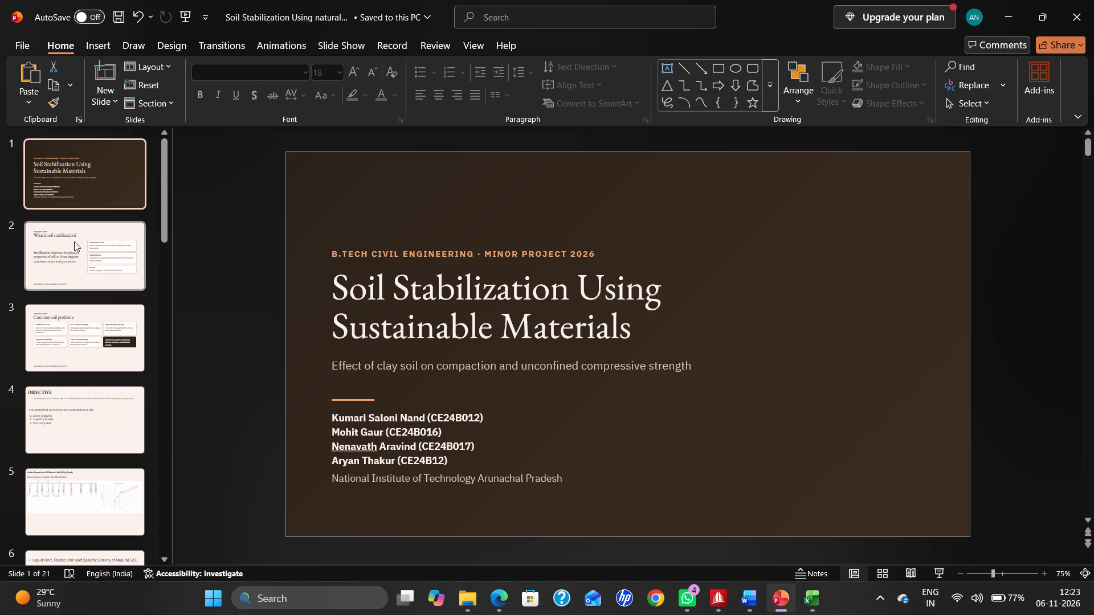
pyautogui.click(74, 241)
pyautogui.press('Down')
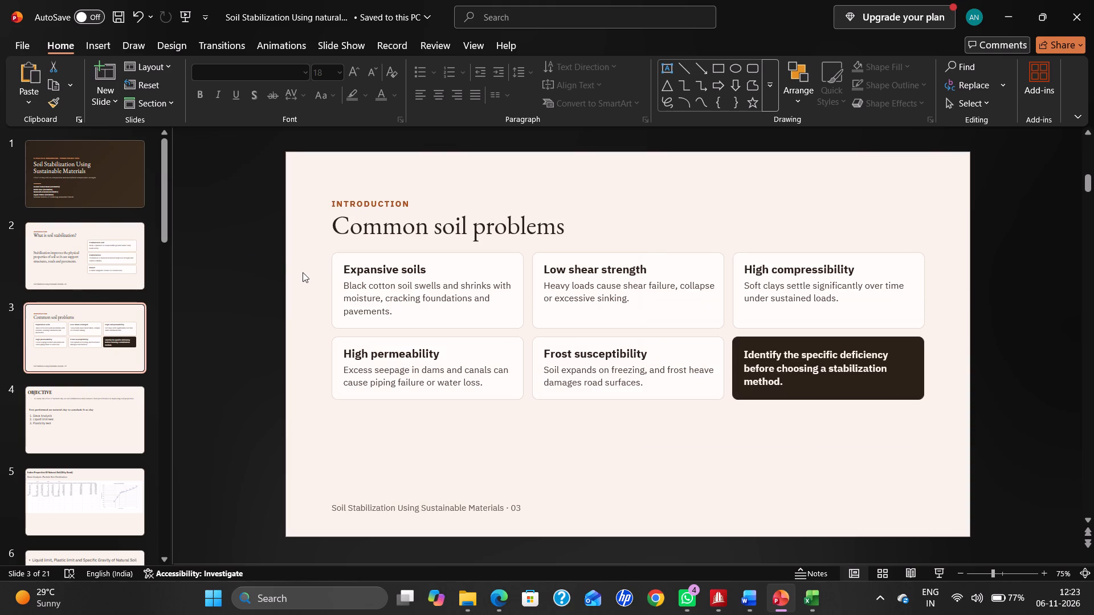
pyautogui.press('Up')
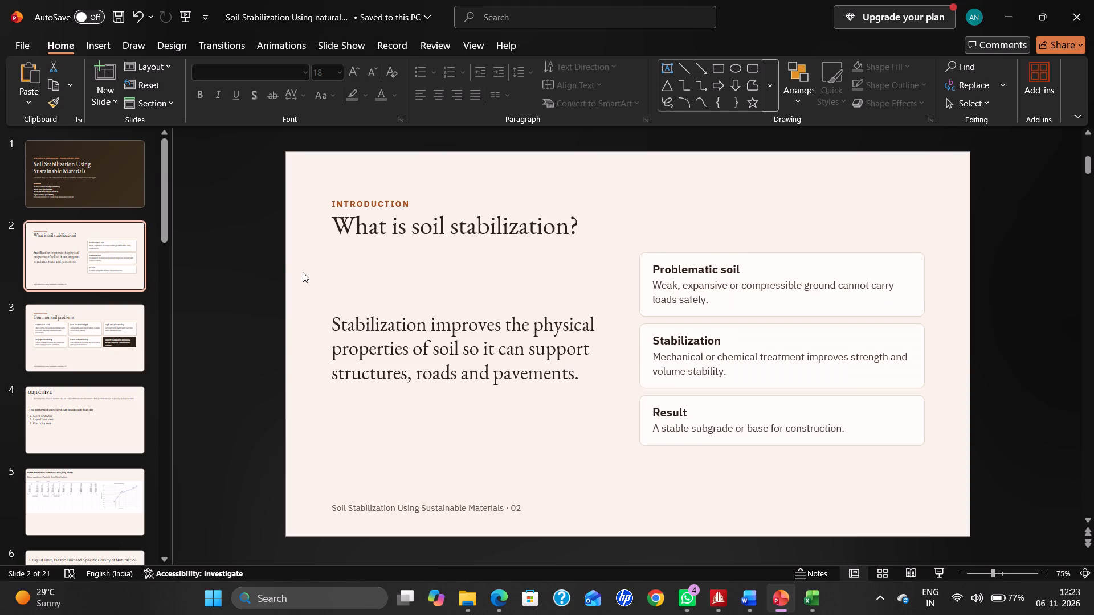
pyautogui.press('Down')
pyautogui.press('Down')
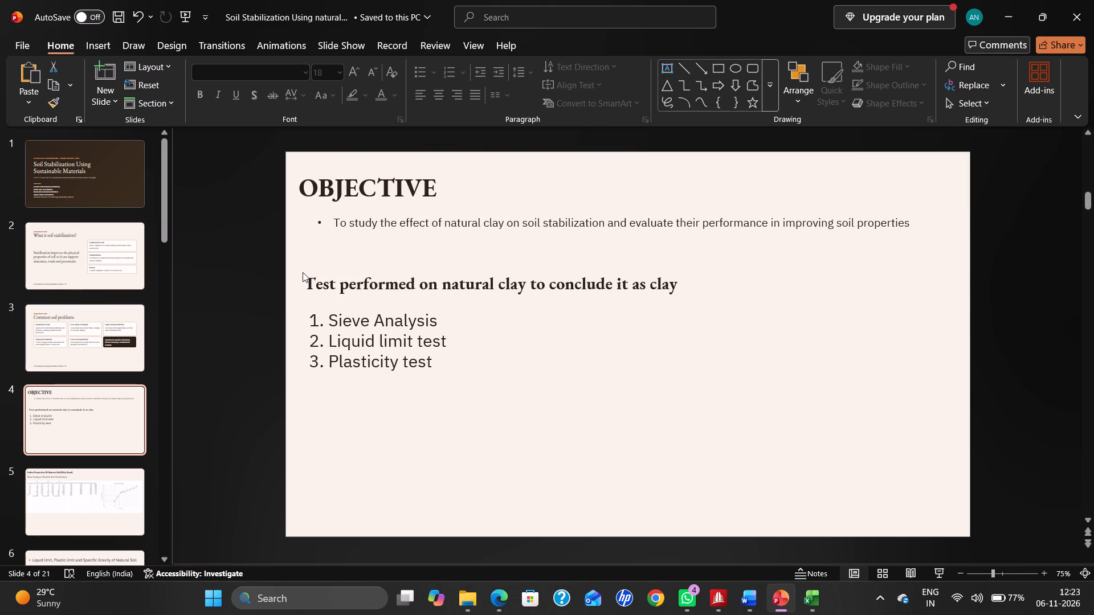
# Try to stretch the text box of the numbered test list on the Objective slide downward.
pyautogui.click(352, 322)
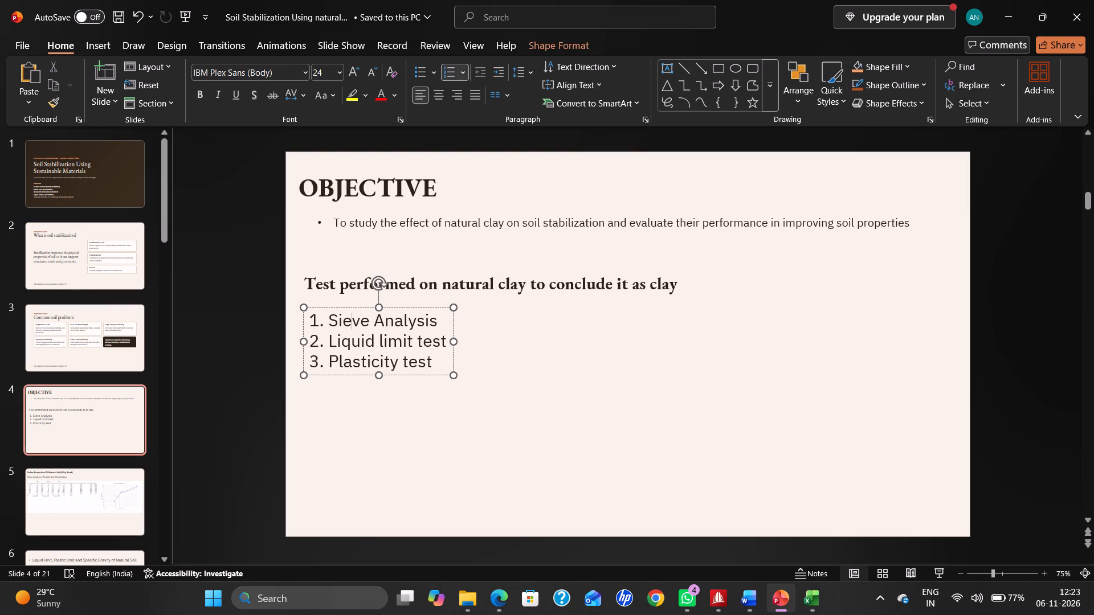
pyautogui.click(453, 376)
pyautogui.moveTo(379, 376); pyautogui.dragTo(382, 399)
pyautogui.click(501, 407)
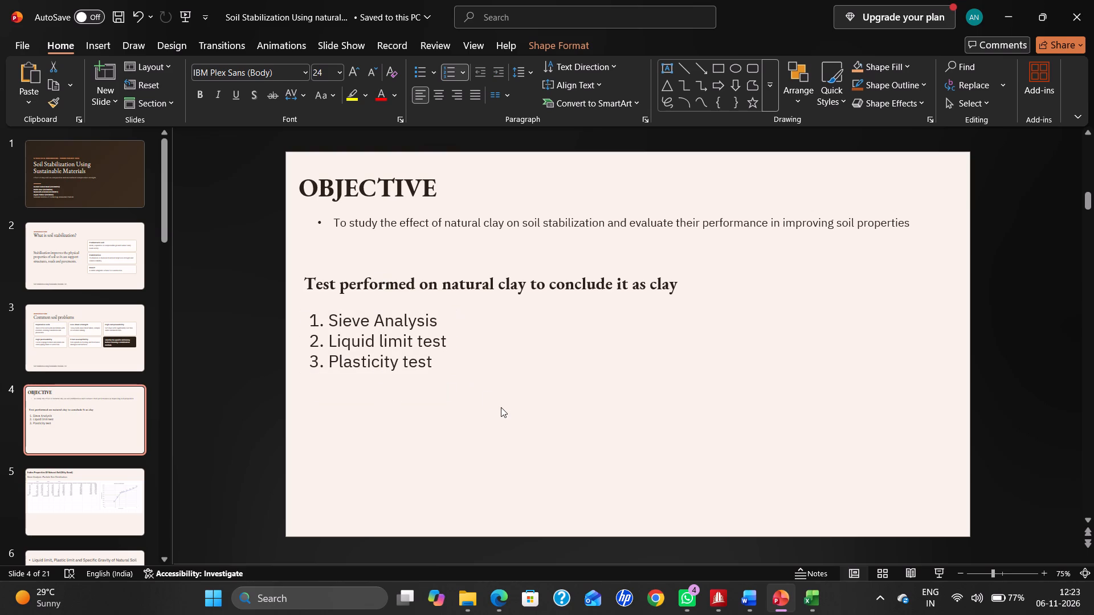
# Widen the objective bullet's text box leftward so it lines up with the heading and test list below it.
pyautogui.click(342, 227)
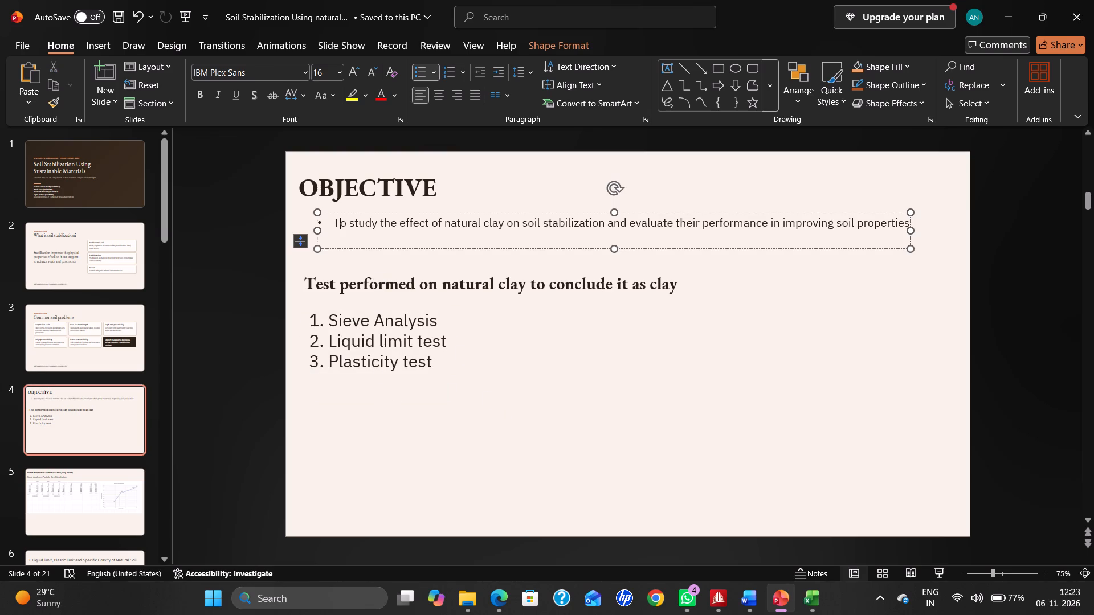
pyautogui.moveTo(317, 232); pyautogui.dragTo(308, 229)
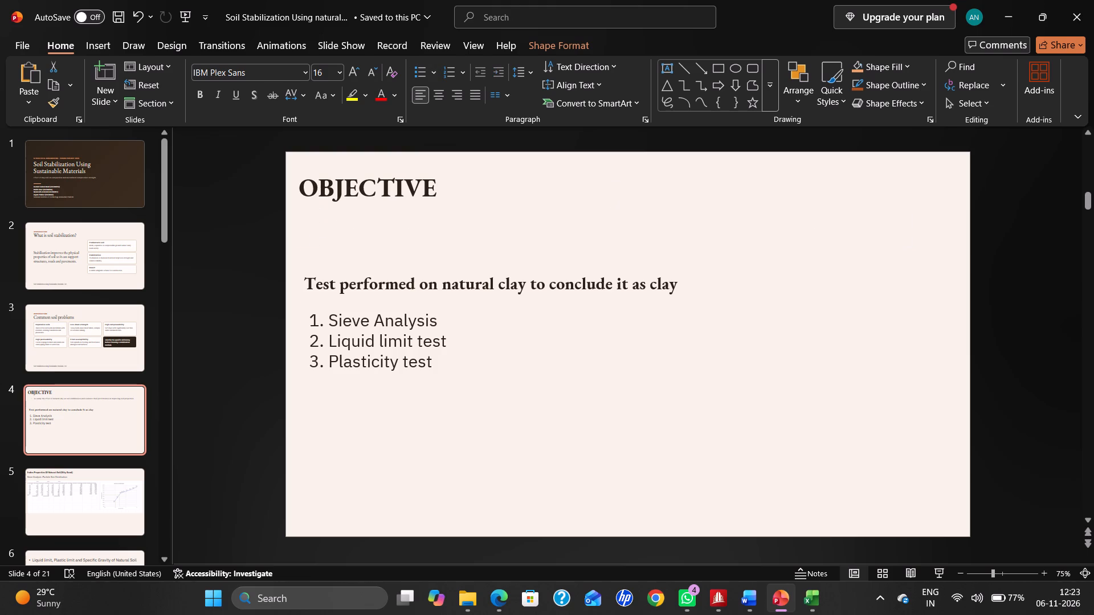
pyautogui.moveTo(308, 229); pyautogui.dragTo(302, 228)
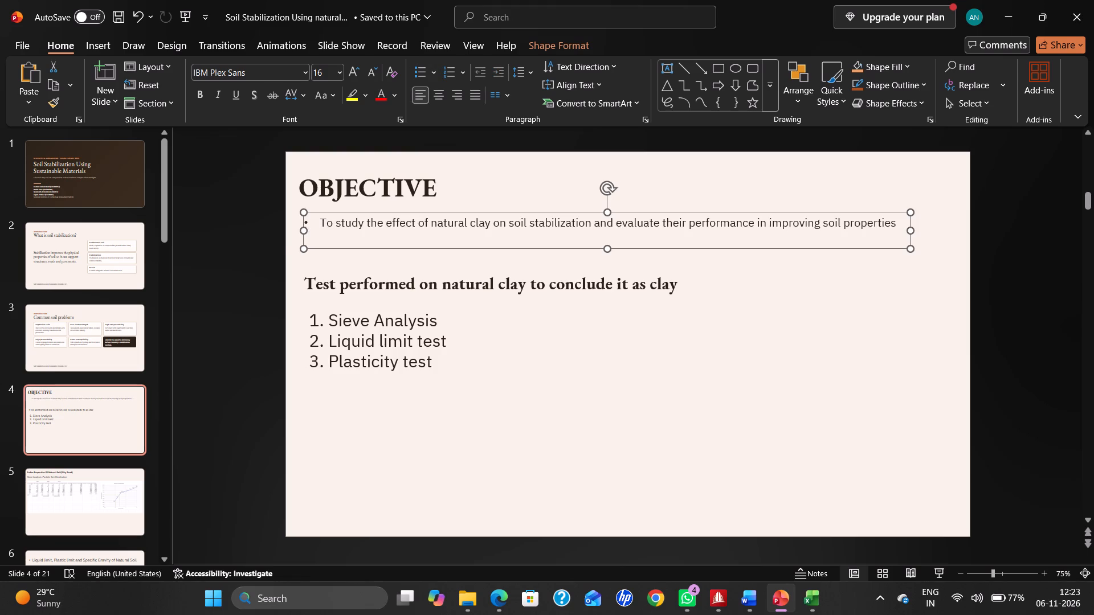
pyautogui.click(387, 263)
pyautogui.click(573, 342)
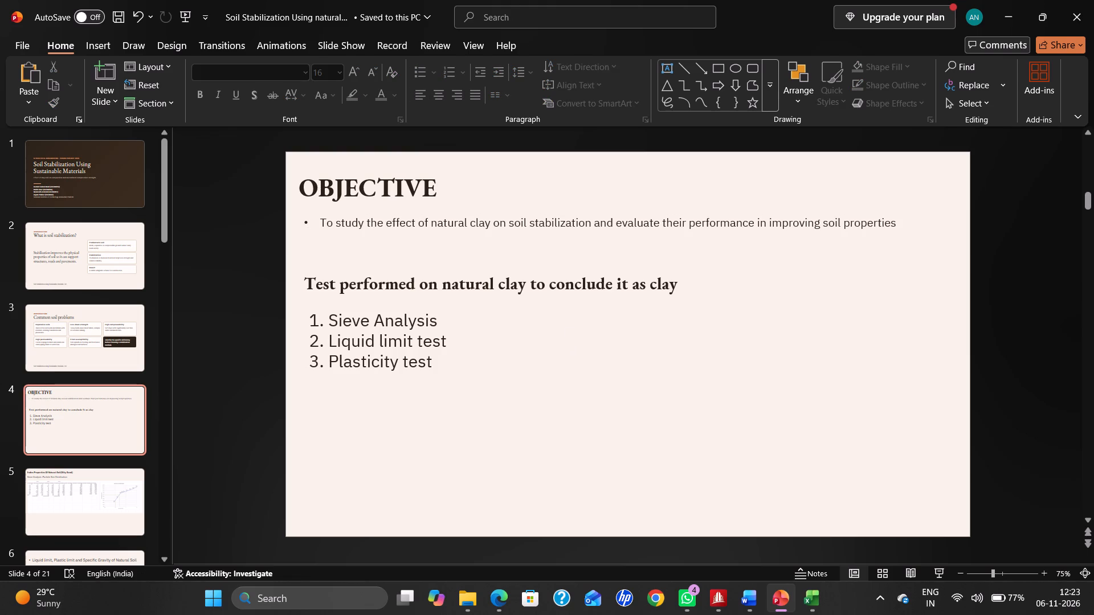
# Bring the left edge of the OBJECTIVE title box slightly inward to line up with the text below.
pyautogui.click(356, 183)
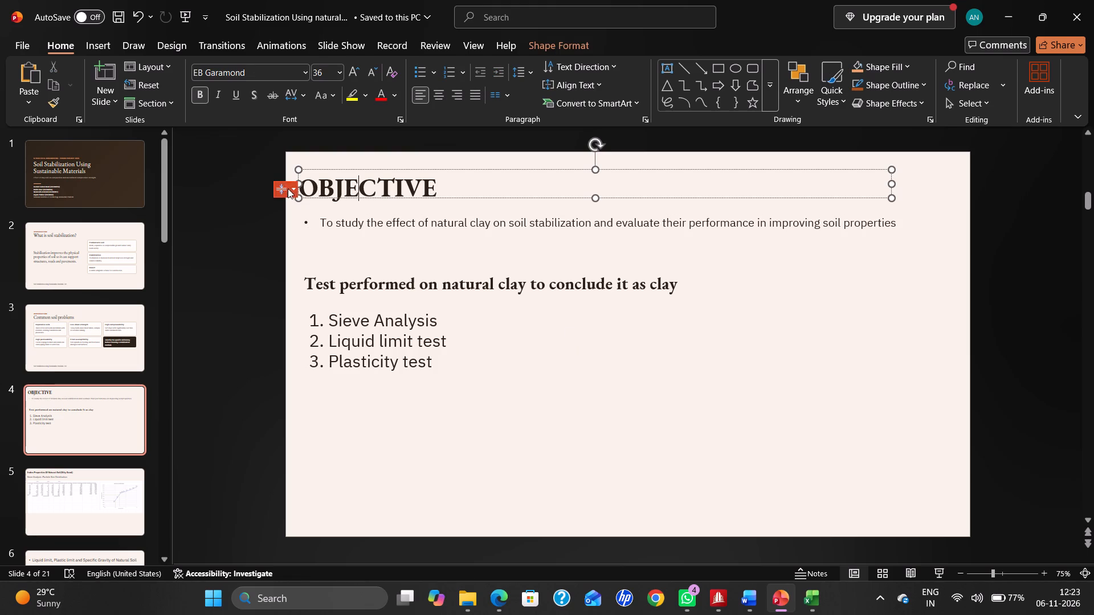
pyautogui.moveTo(300, 182); pyautogui.dragTo(305, 182)
pyautogui.click(544, 401)
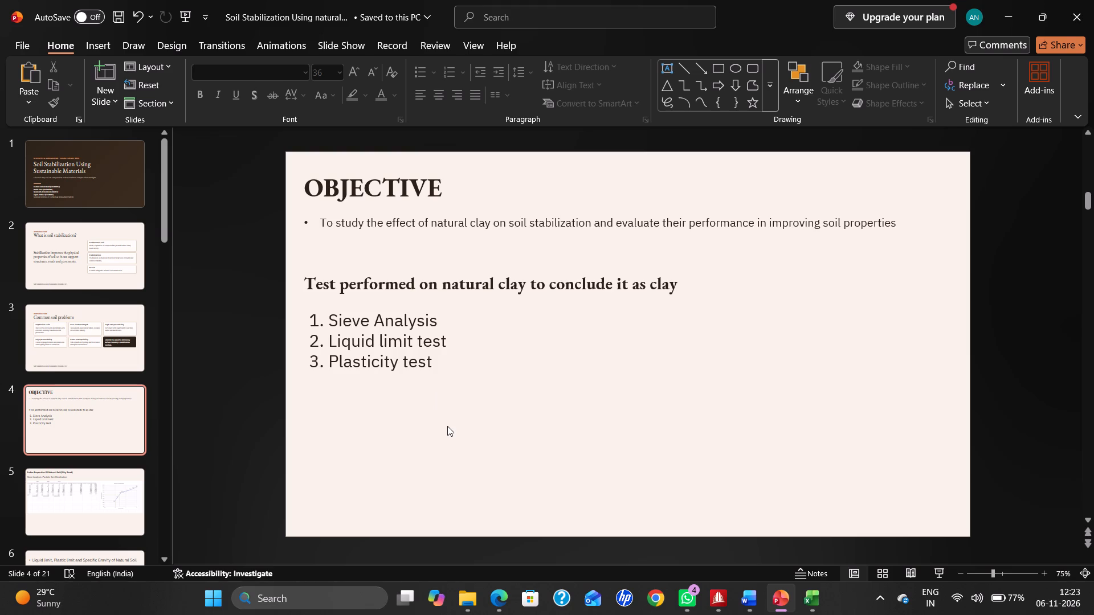
# Insert a space before "(Silty Sand)" in the index properties heading on slide 5.
pyautogui.press('Down')
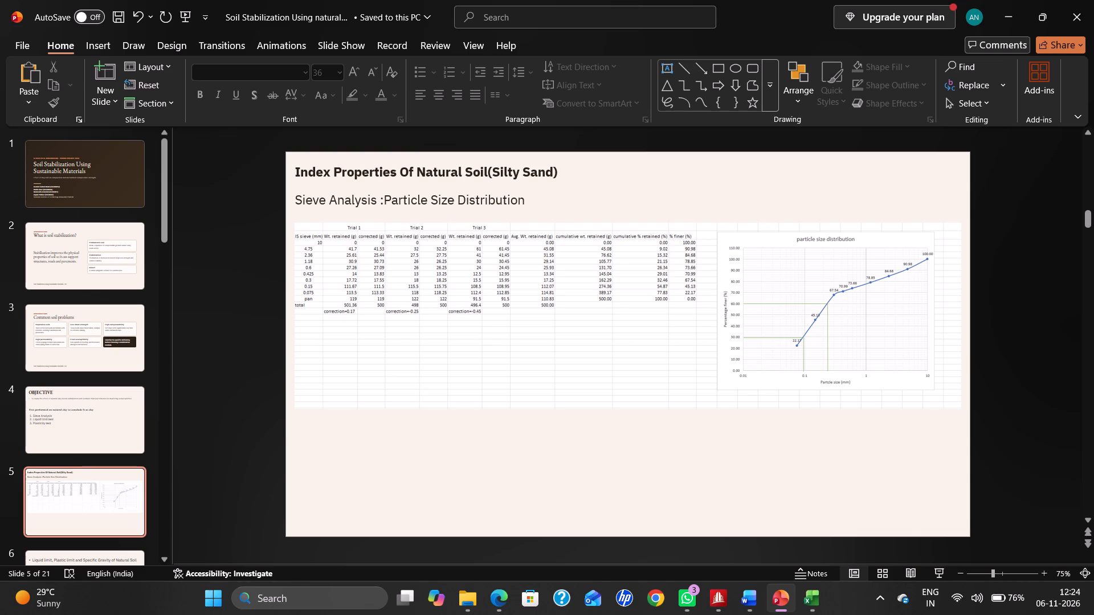
pyautogui.click(489, 179)
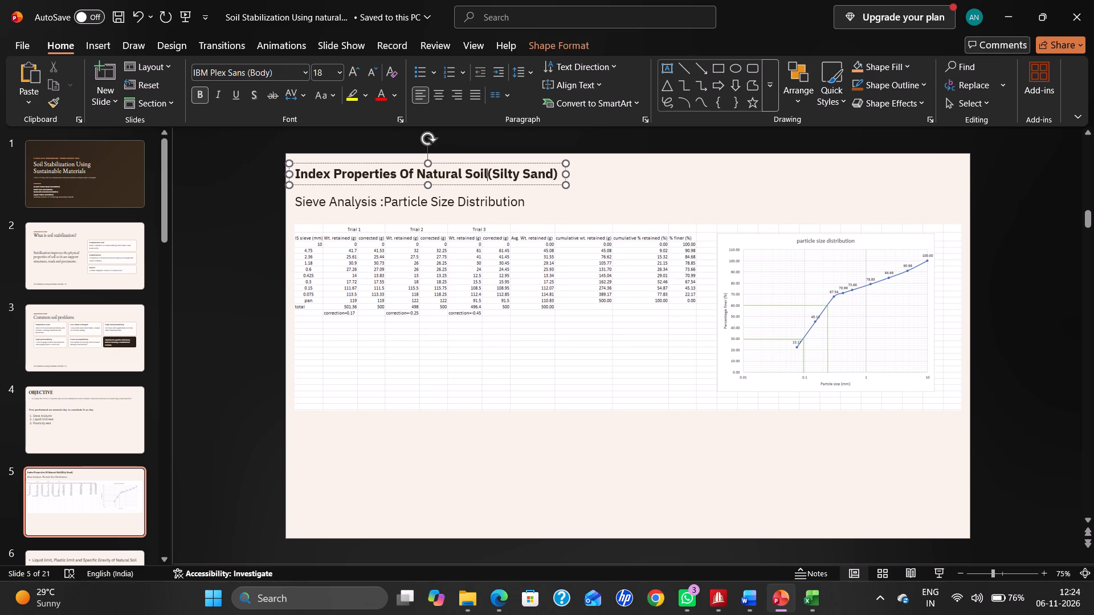
pyautogui.press('space')
pyautogui.click(628, 189)
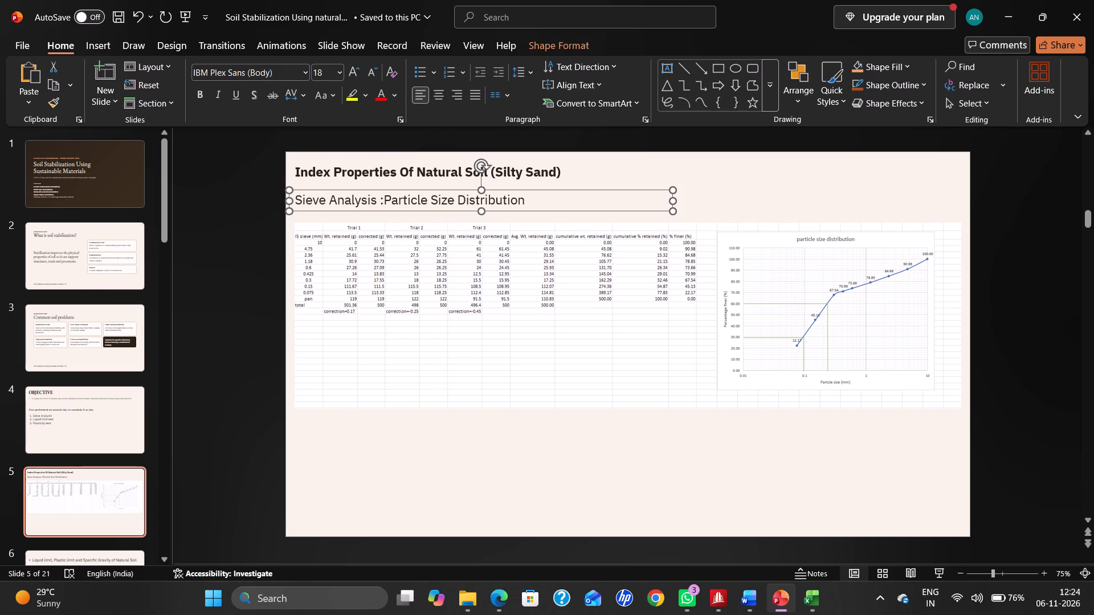
pyautogui.click(757, 201)
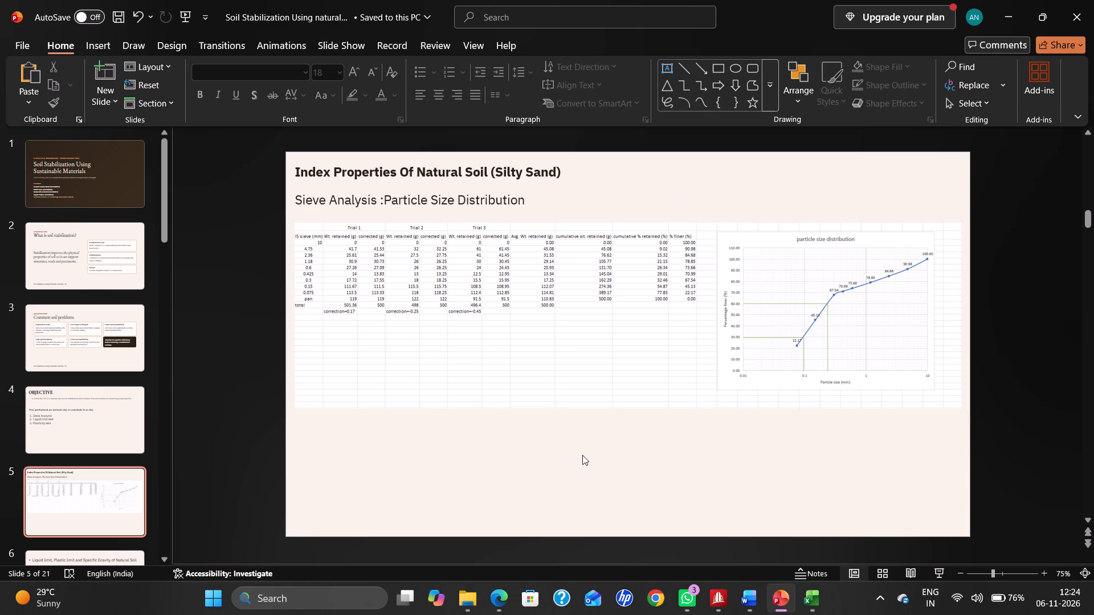
# Stretch the sieve analysis table and graph picture on slide 5 downward to fill more of the empty space below it.
pyautogui.click(630, 325)
pyautogui.moveTo(630, 408); pyautogui.dragTo(638, 475)
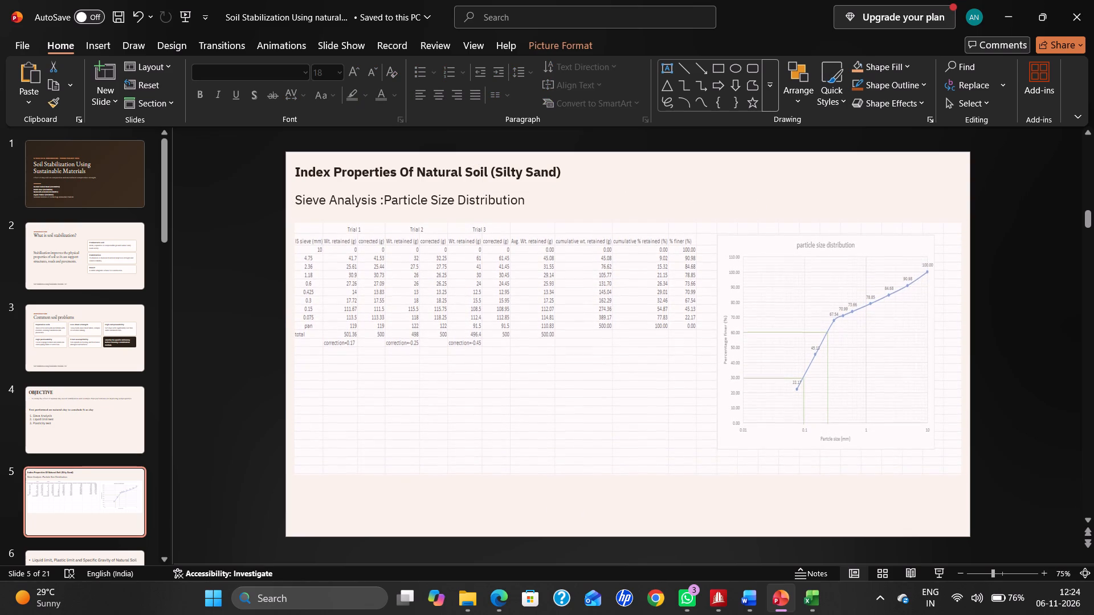
pyautogui.moveTo(638, 475); pyautogui.dragTo(636, 478)
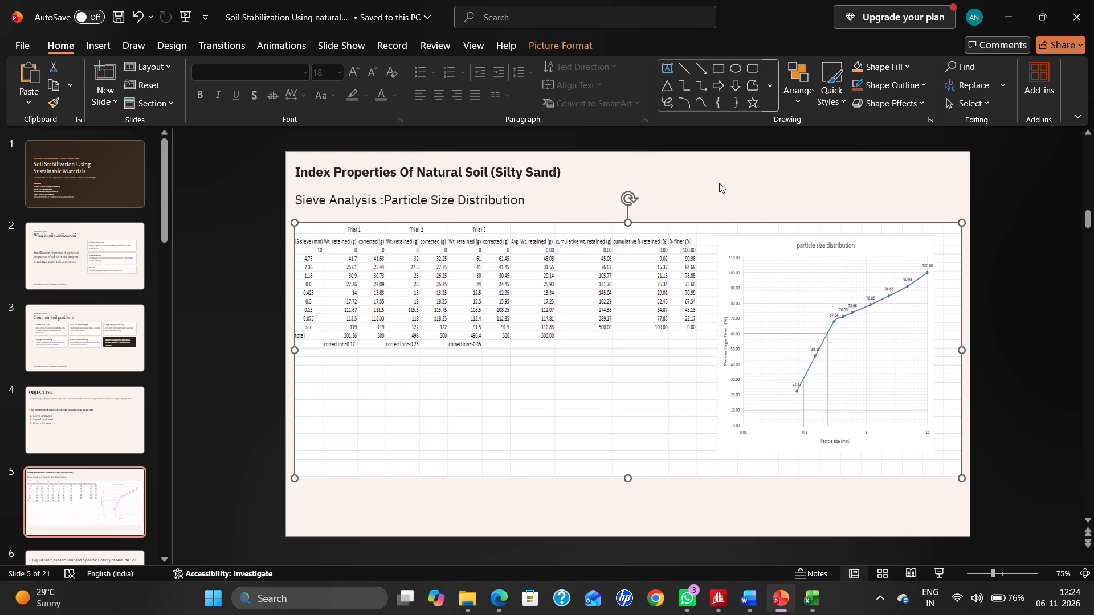
pyautogui.click(719, 183)
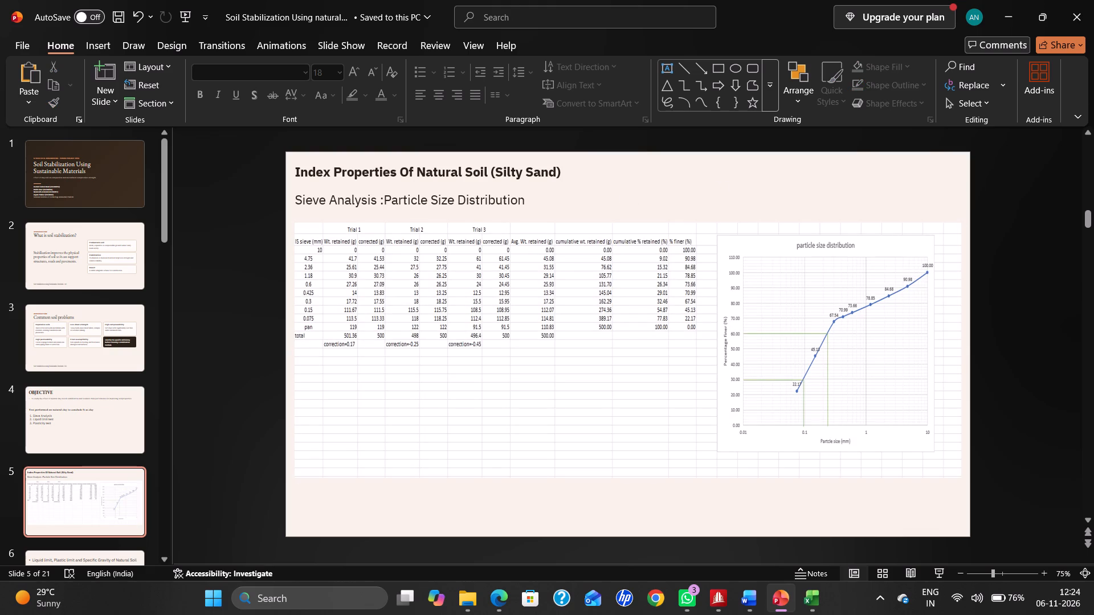
pyautogui.click(587, 502)
# Review the remaining slides from slide 6 through the Result & Conclusion slide.
pyautogui.press('Down')
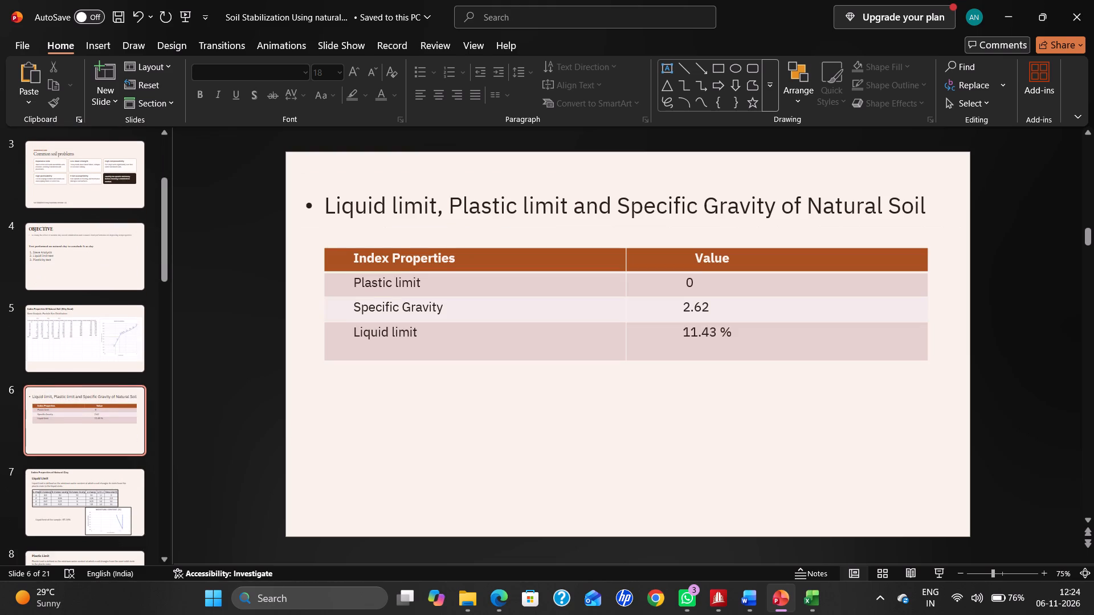
pyautogui.press('Down')
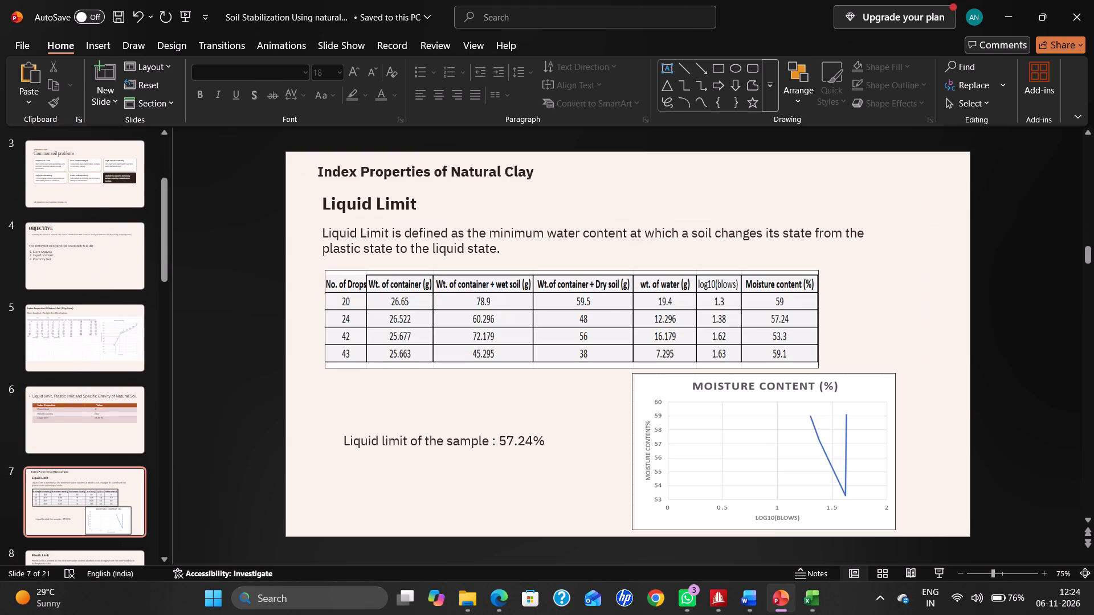
pyautogui.press('Down')
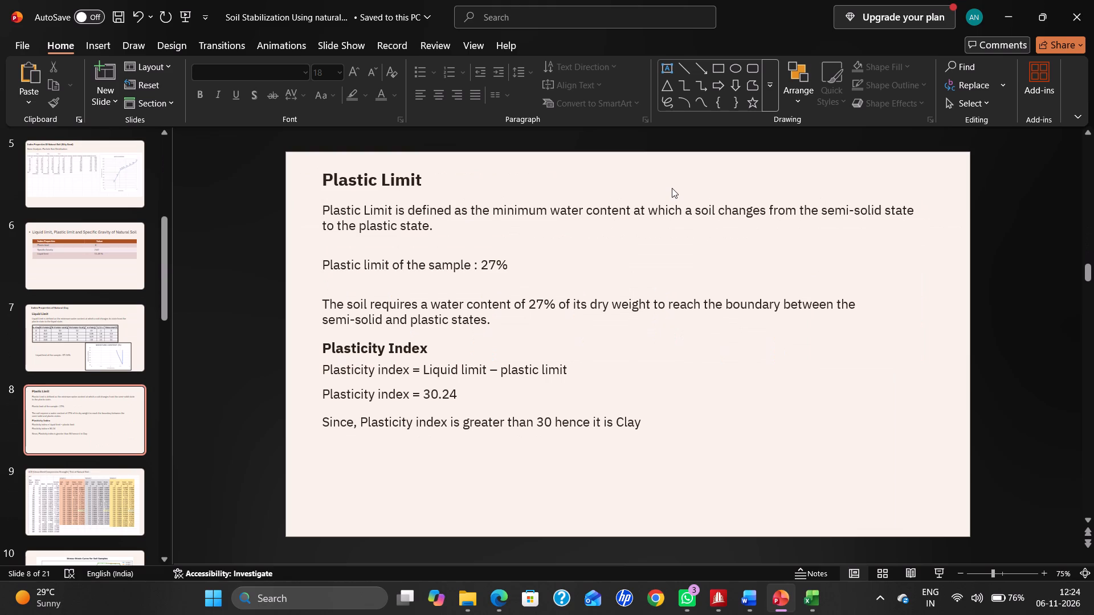
pyautogui.press('Down')
pyautogui.press('Down')
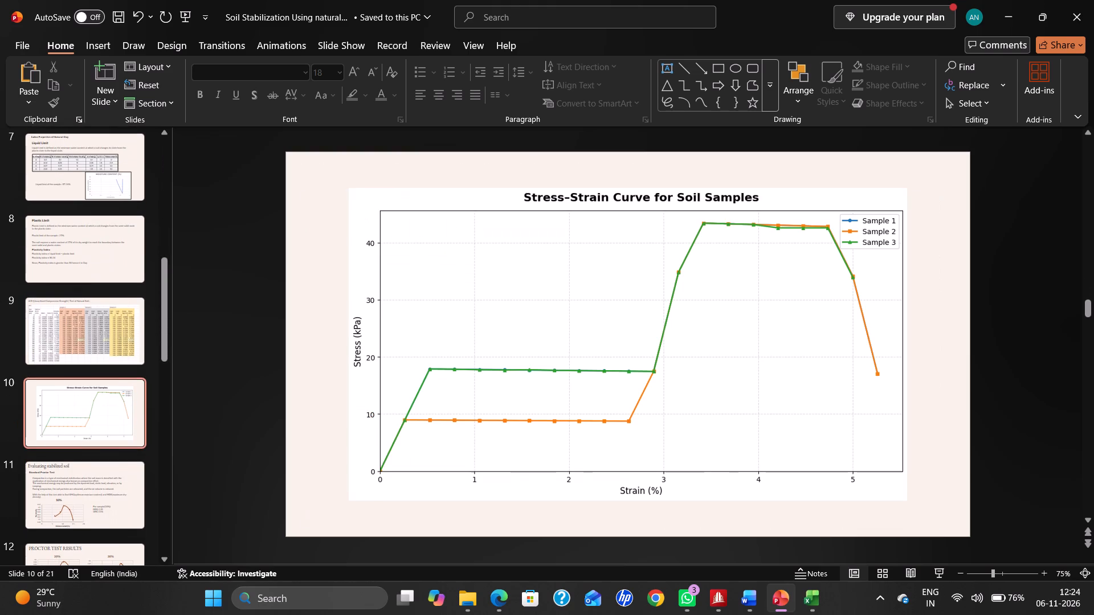
pyautogui.press('Down')
pyautogui.press('Down')
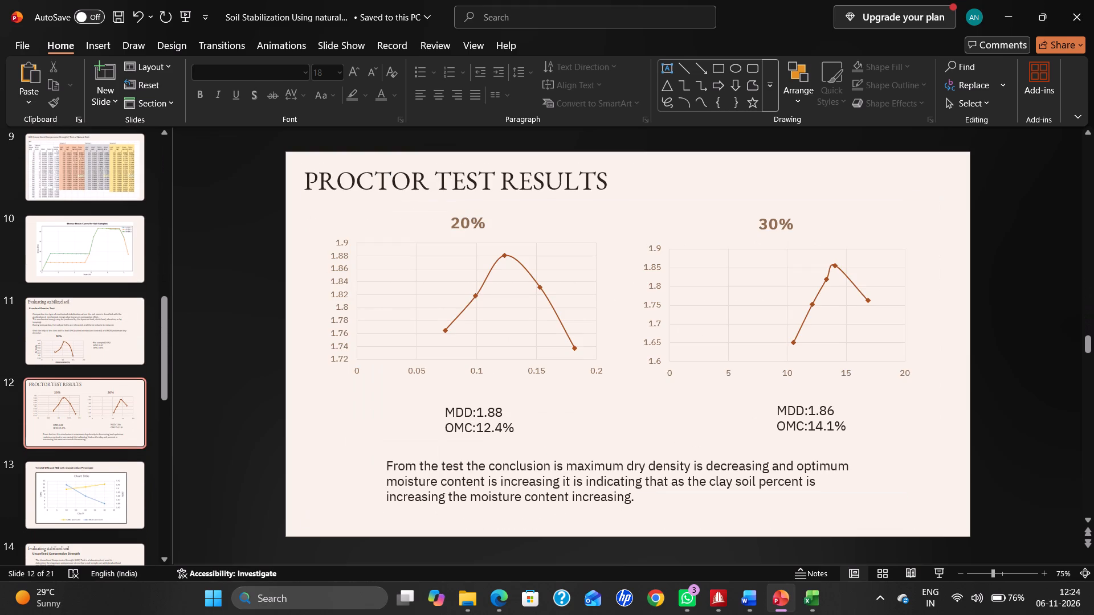
pyautogui.press('Down')
pyautogui.press('Down')
pyautogui.press('Down')
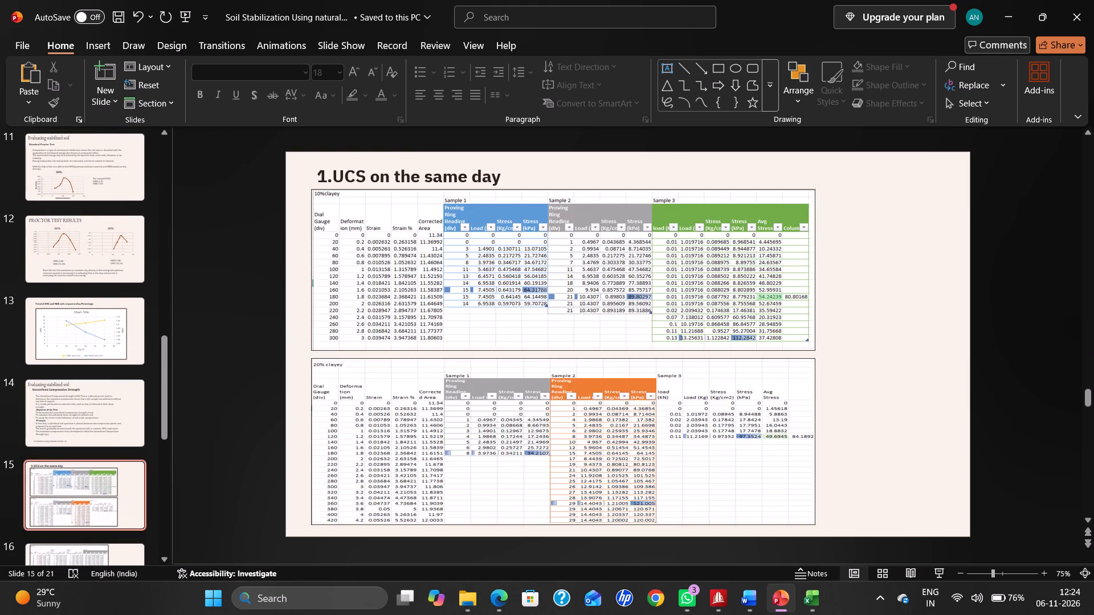
pyautogui.press('Down')
pyautogui.press('Down')
pyautogui.press('Down')
pyautogui.press('Down')
pyautogui.press('Down')
pyautogui.press('Down')
pyautogui.press('Down')
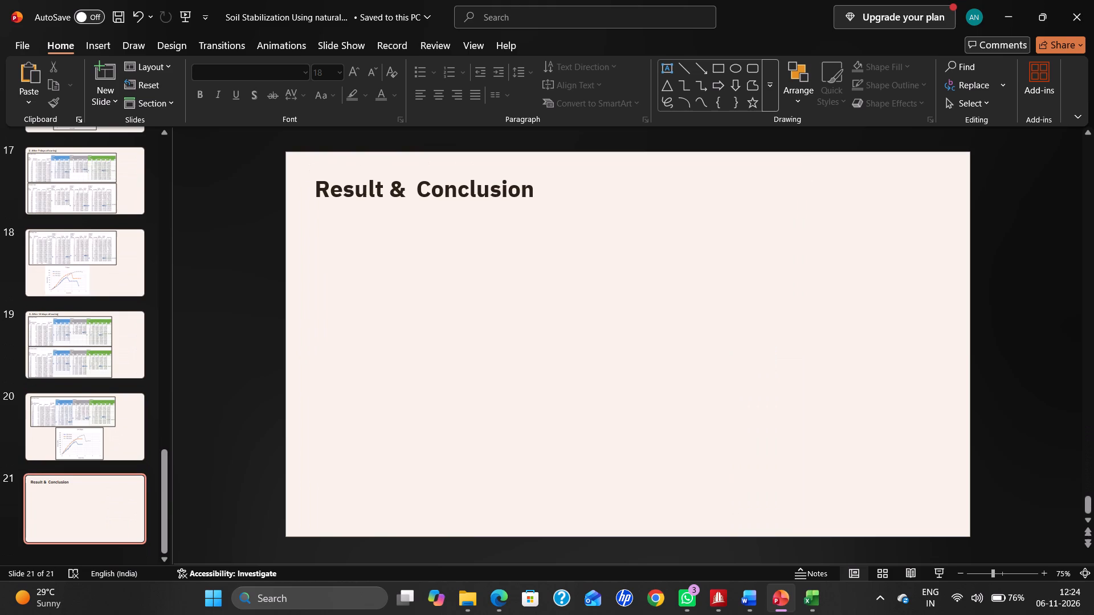
pyautogui.press('Down')
# Save the presentation.
pyautogui.click(625, 257)
pyautogui.hotkey('ctrl', 's')
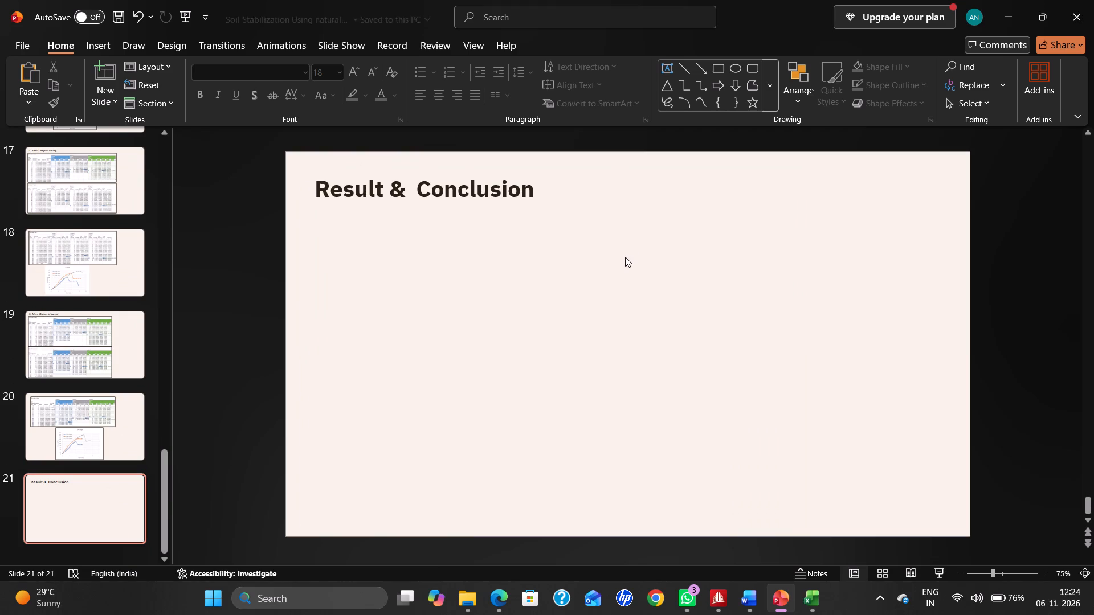
pyautogui.hotkey('ctrl', 's')
pyautogui.hotkey('ctrl', 's')
pyautogui.hotkey('ctrl', 's')
pyautogui.hotkey('ctrl', 's')
pyautogui.hotkey('ctrl', 's')
pyautogui.hotkey('ctrl', 's')
pyautogui.hotkey('ctrl', 's')
pyautogui.hotkey('ctrl', 's')
pyautogui.hotkey('ctrl', 's')
pyautogui.hotkey('ctrl', 's')
pyautogui.hotkey('ctrl', 's')
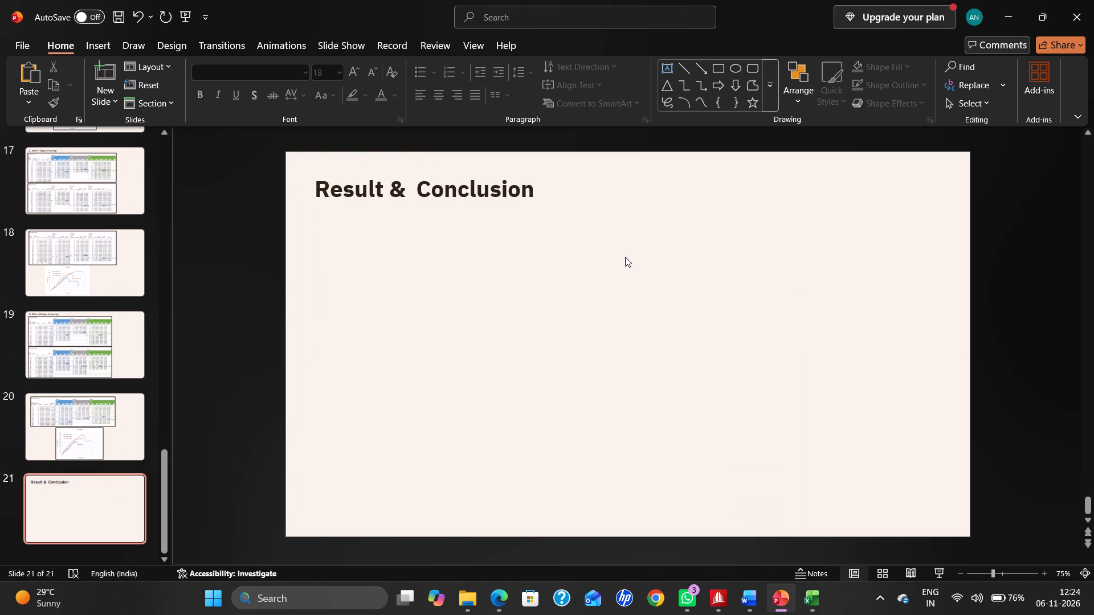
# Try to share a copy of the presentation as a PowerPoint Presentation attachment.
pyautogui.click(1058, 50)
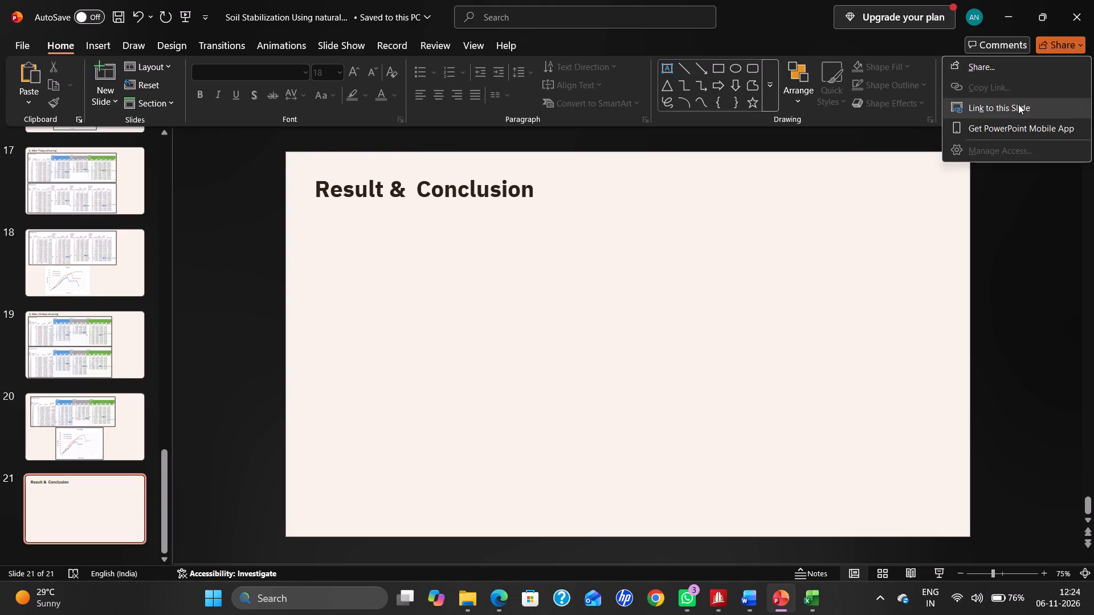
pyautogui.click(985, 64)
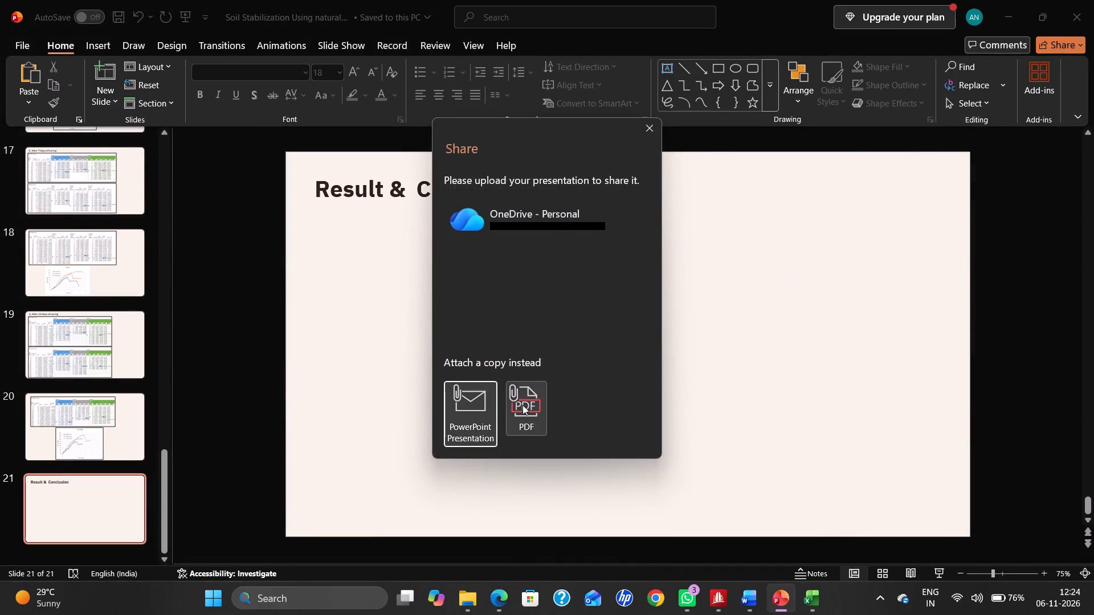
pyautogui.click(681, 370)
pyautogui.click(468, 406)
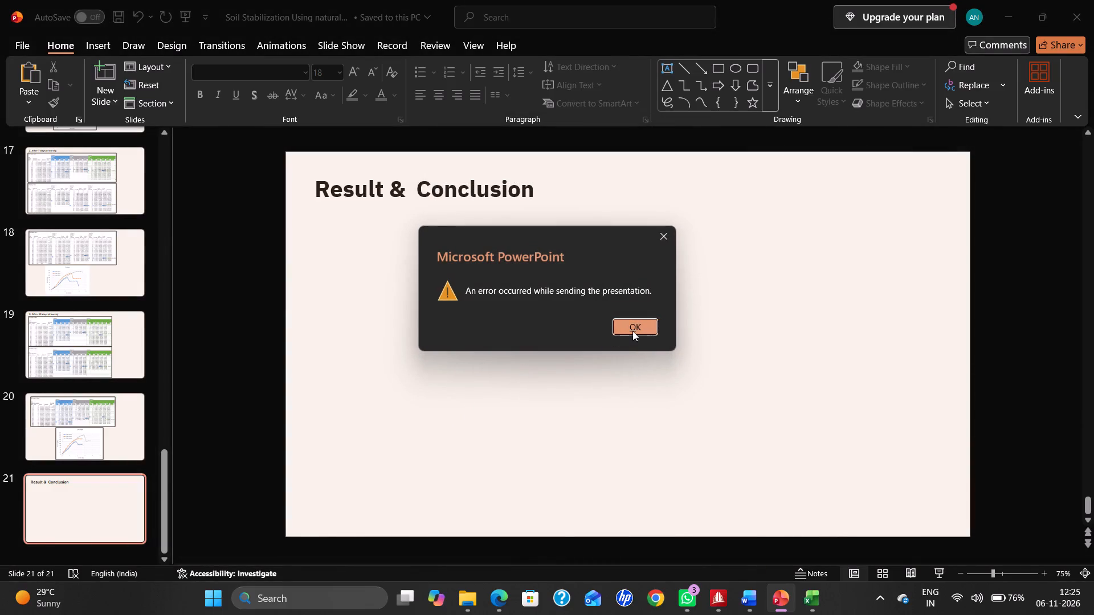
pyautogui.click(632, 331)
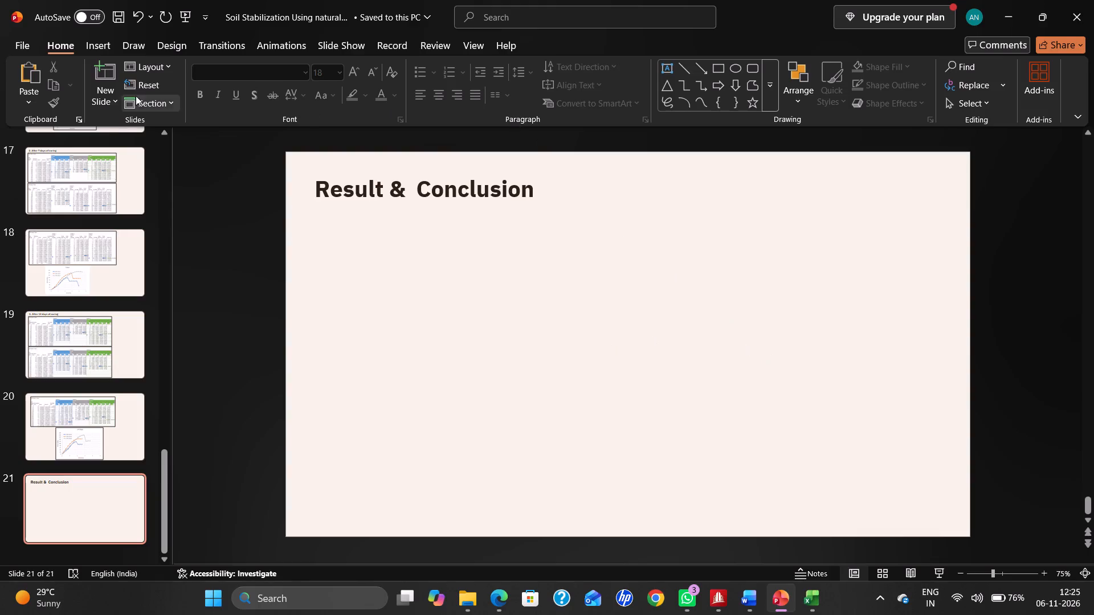
# Save a copy of the presentation in the Downloads folder as "Soil Stabilization Using natural clay" in PowerPoint Presentation format.
pyautogui.click(17, 42)
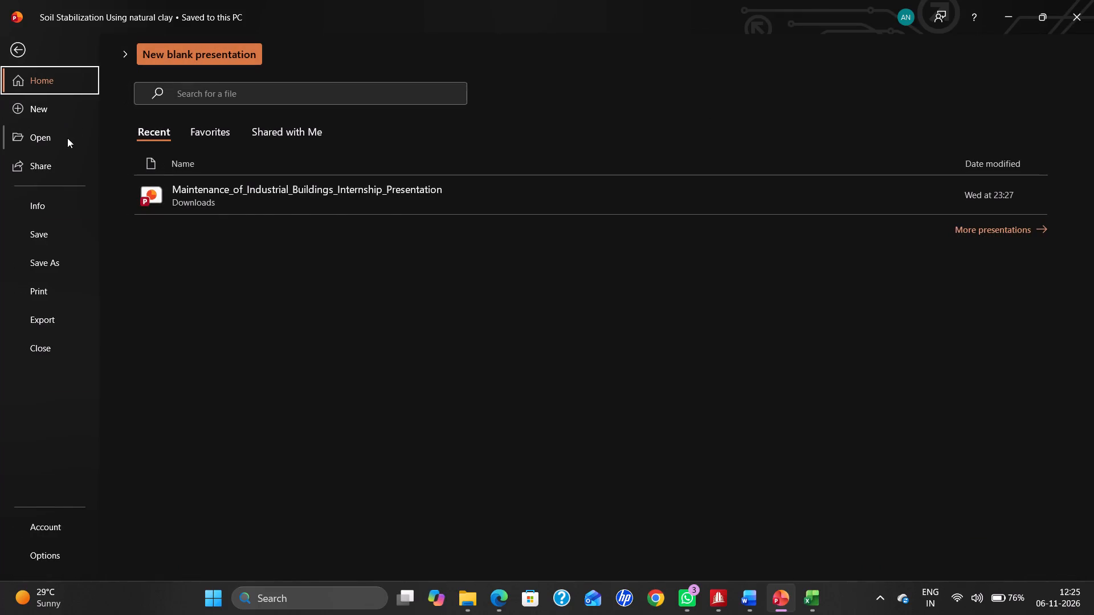
pyautogui.click(57, 265)
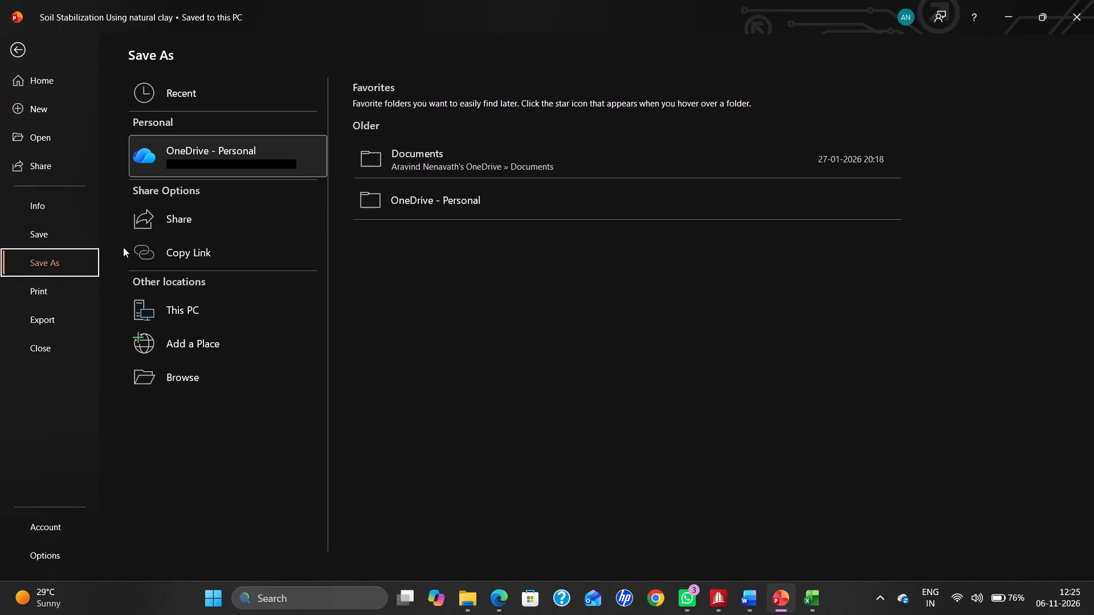
pyautogui.click(207, 309)
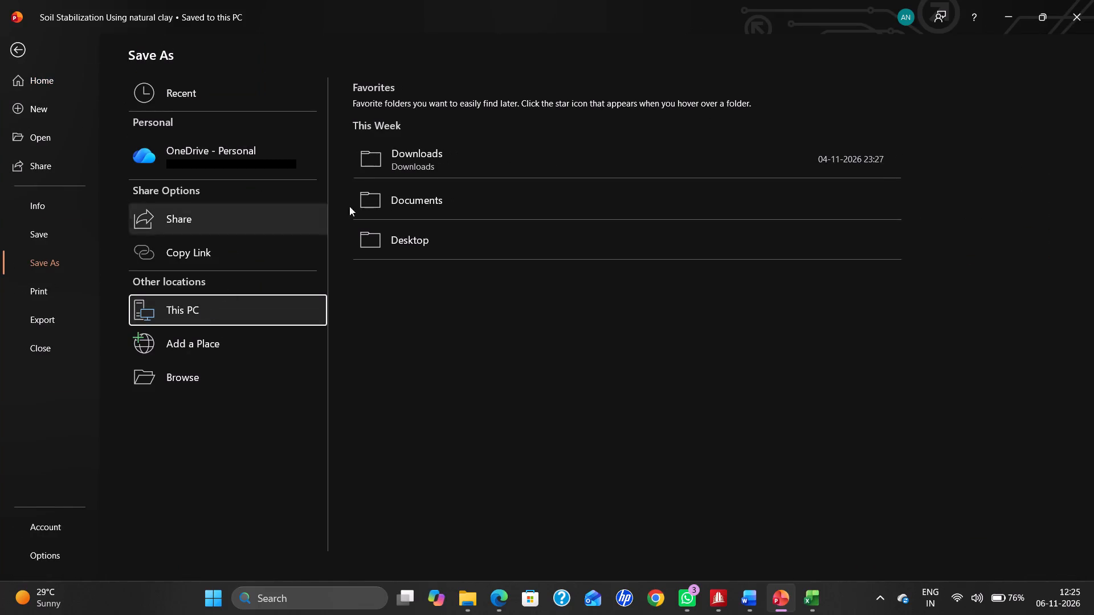
pyautogui.click(464, 173)
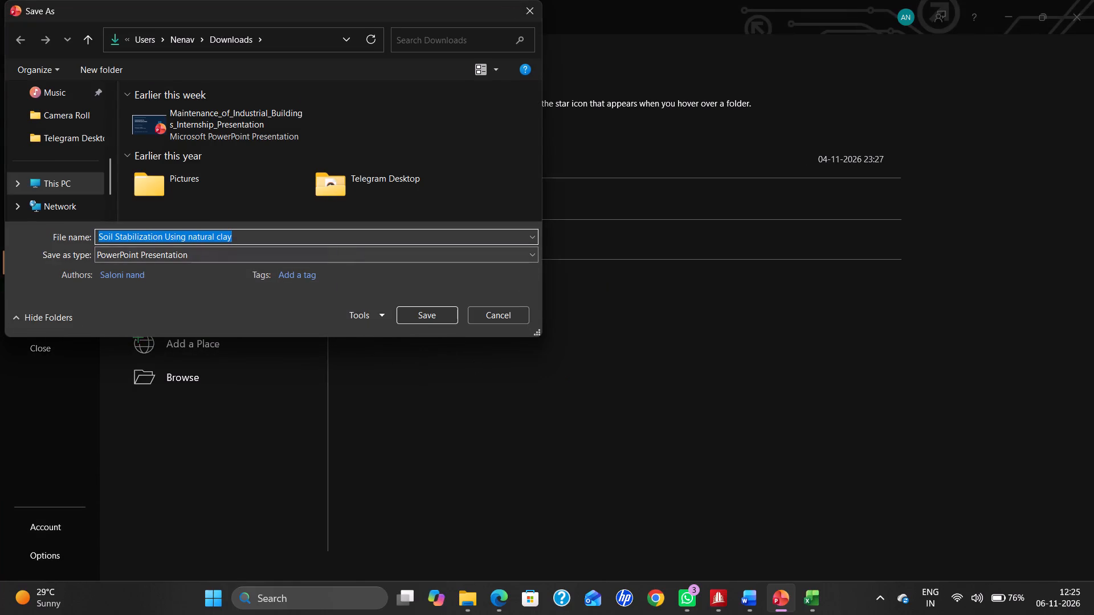
pyautogui.click(428, 318)
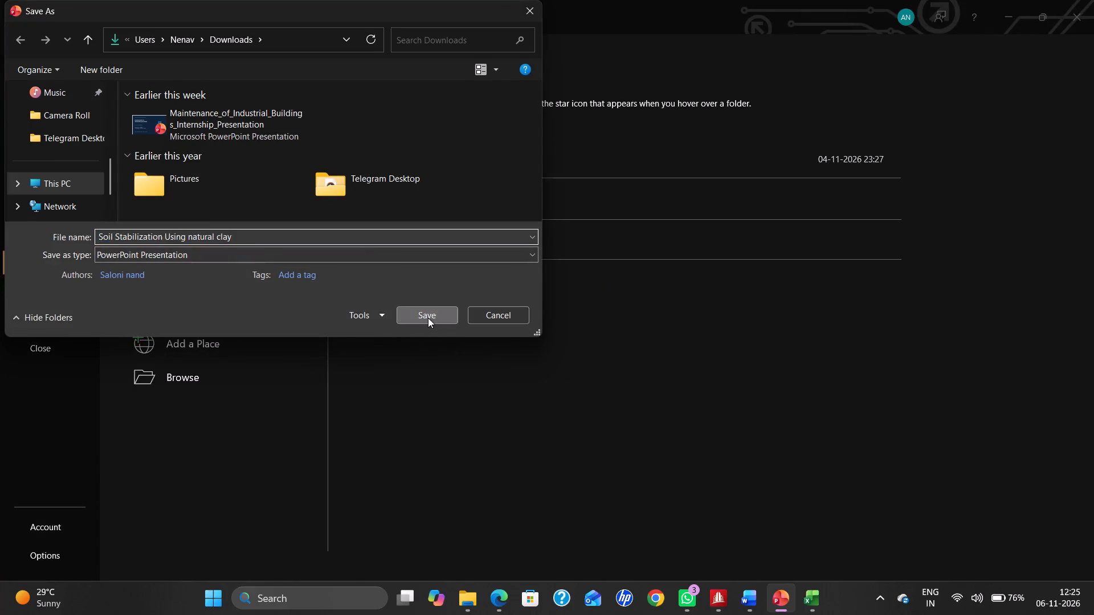
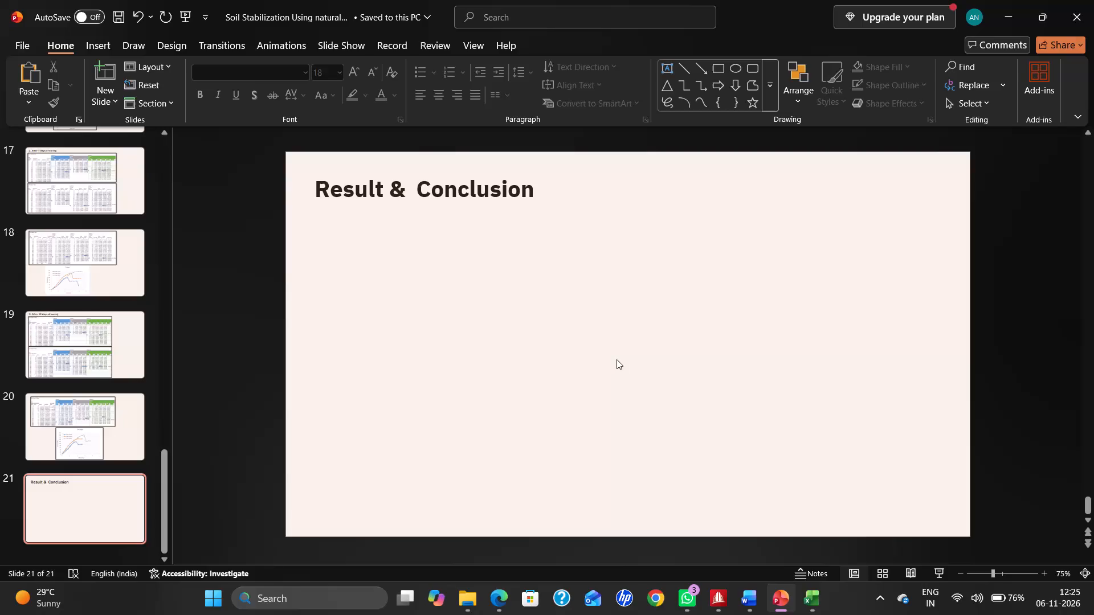
# Look through the whole presentation from the title slide to the Result & Conclusion slide.
pyautogui.scroll(5, 563, 366)
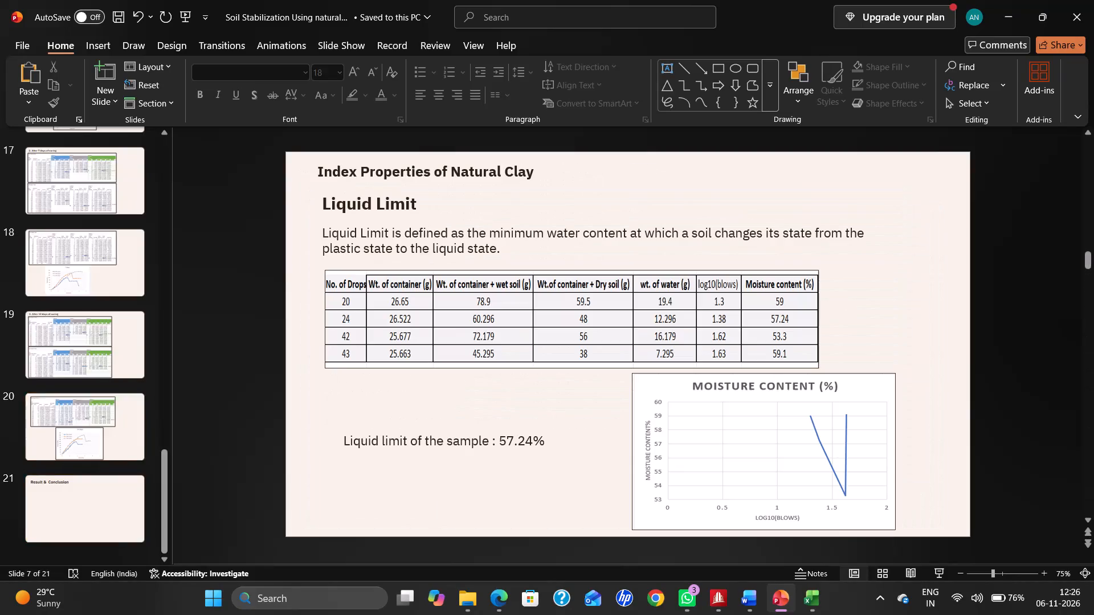
pyautogui.scroll(8, 549, 393)
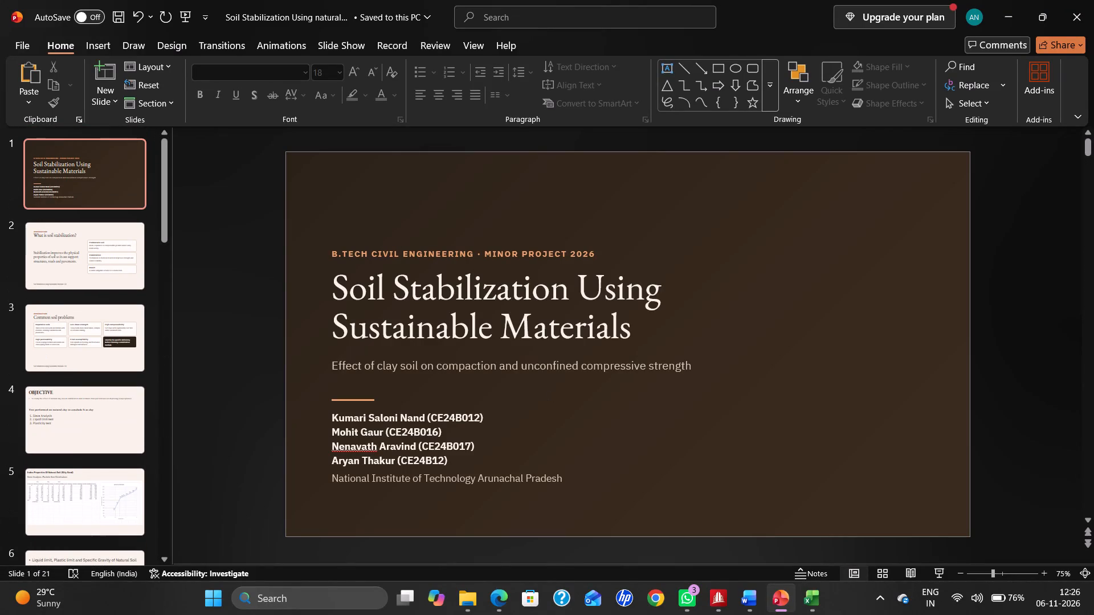
pyautogui.scroll(-2, 526, 444)
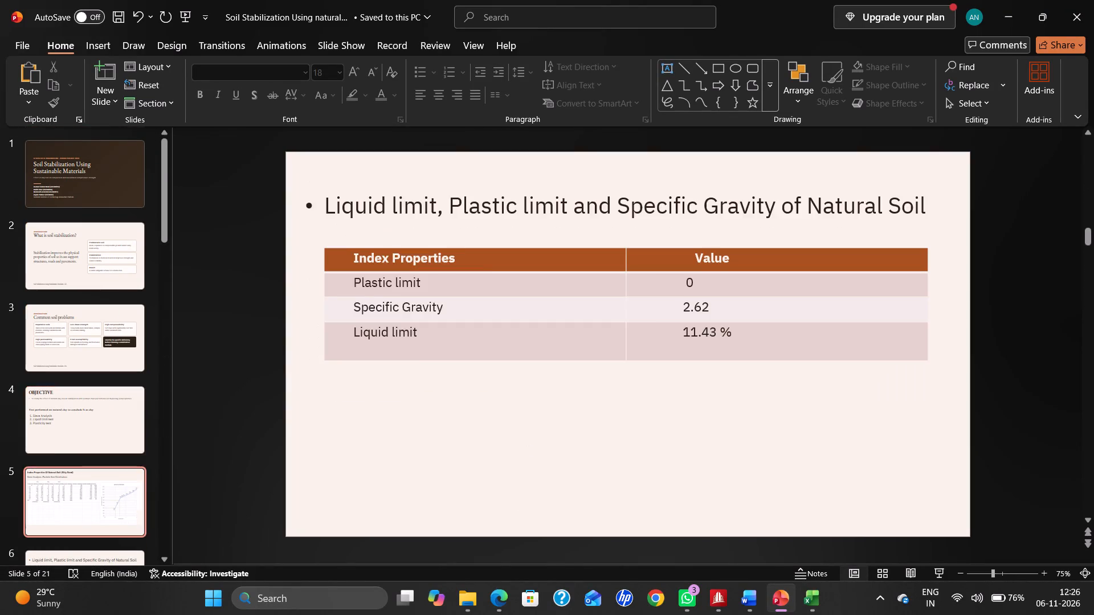
pyautogui.scroll(-4, 526, 444)
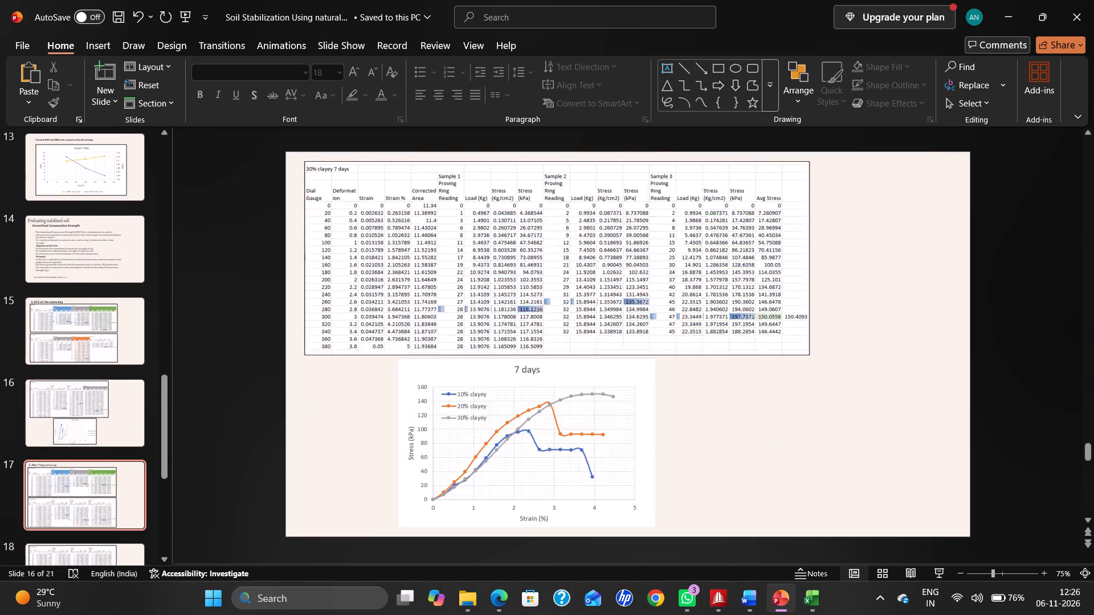
pyautogui.scroll(-3, 526, 444)
pyautogui.scroll(10, 526, 444)
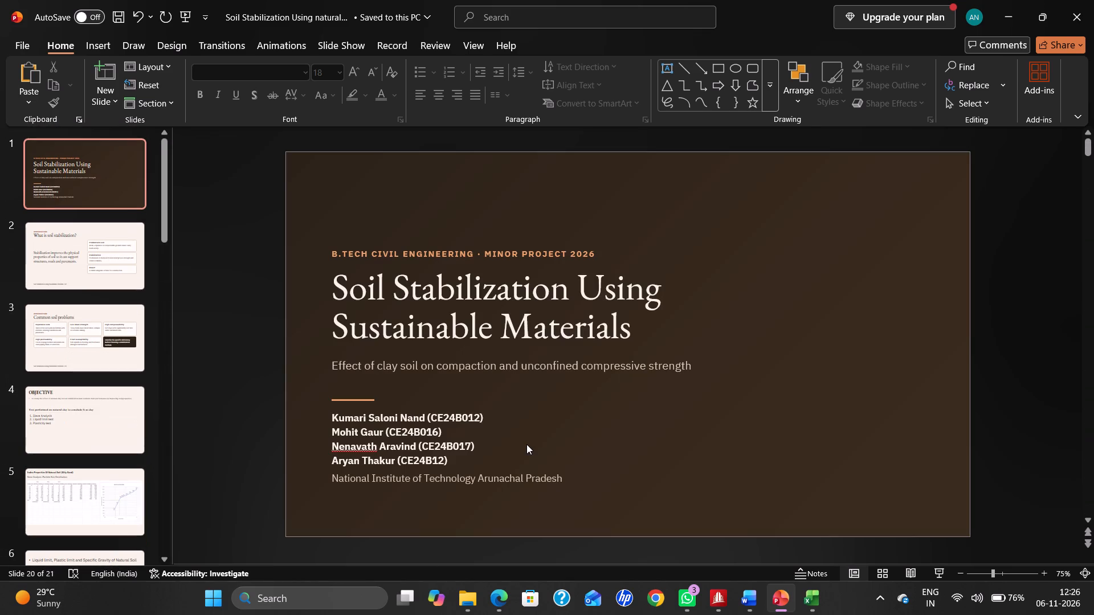
pyautogui.scroll(-3, 481, 455)
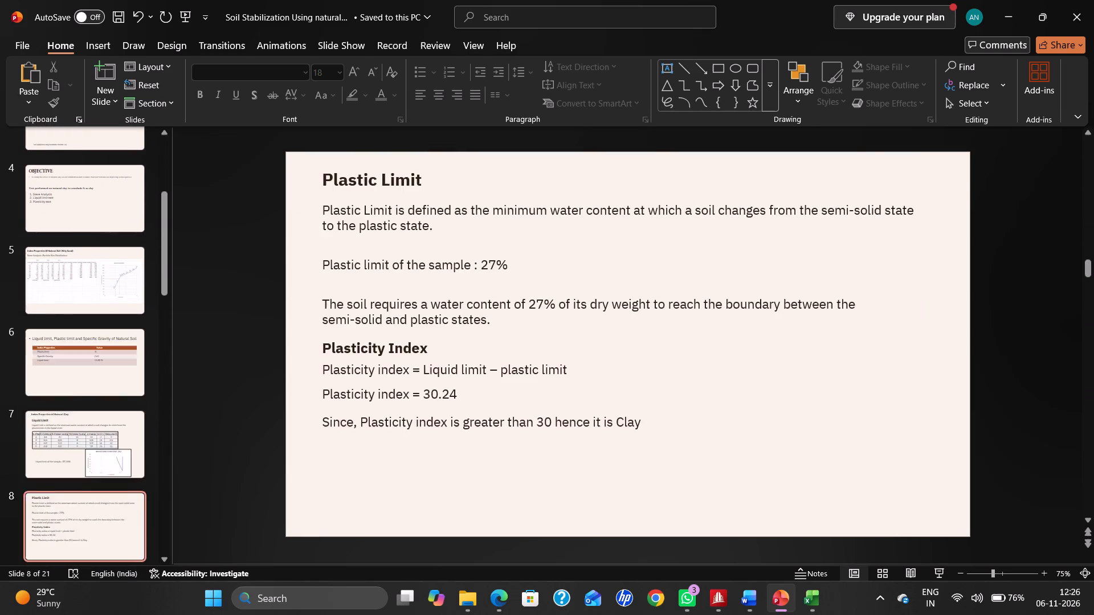
pyautogui.scroll(-6, 518, 445)
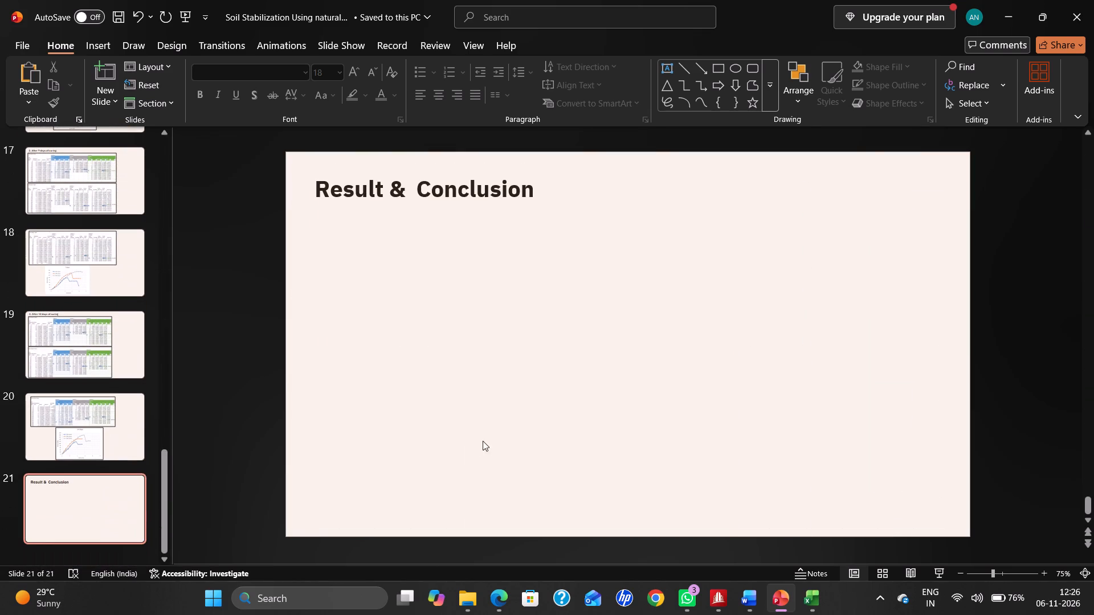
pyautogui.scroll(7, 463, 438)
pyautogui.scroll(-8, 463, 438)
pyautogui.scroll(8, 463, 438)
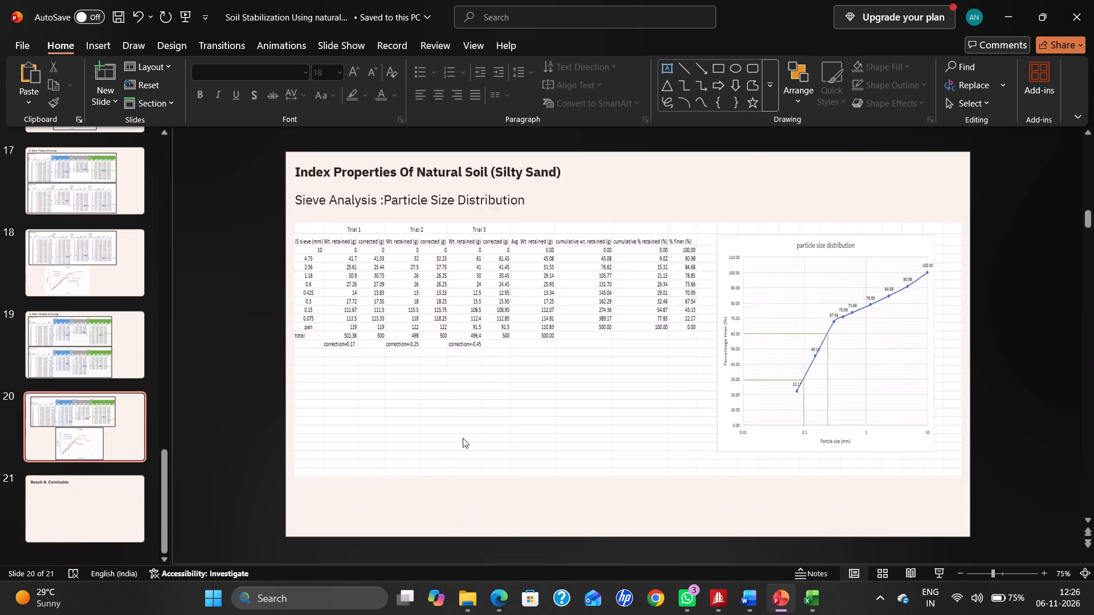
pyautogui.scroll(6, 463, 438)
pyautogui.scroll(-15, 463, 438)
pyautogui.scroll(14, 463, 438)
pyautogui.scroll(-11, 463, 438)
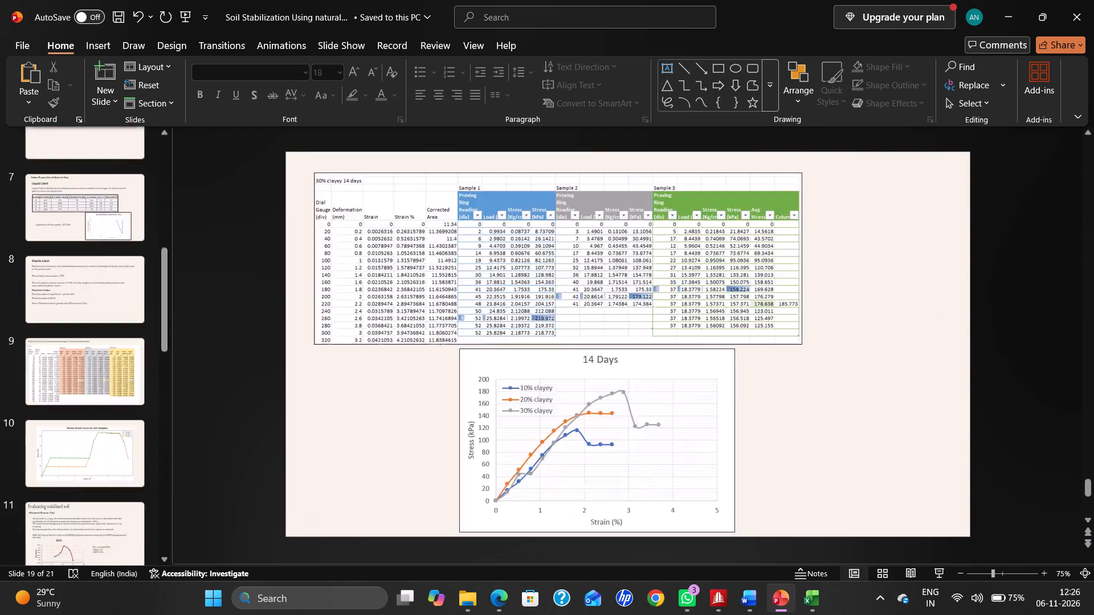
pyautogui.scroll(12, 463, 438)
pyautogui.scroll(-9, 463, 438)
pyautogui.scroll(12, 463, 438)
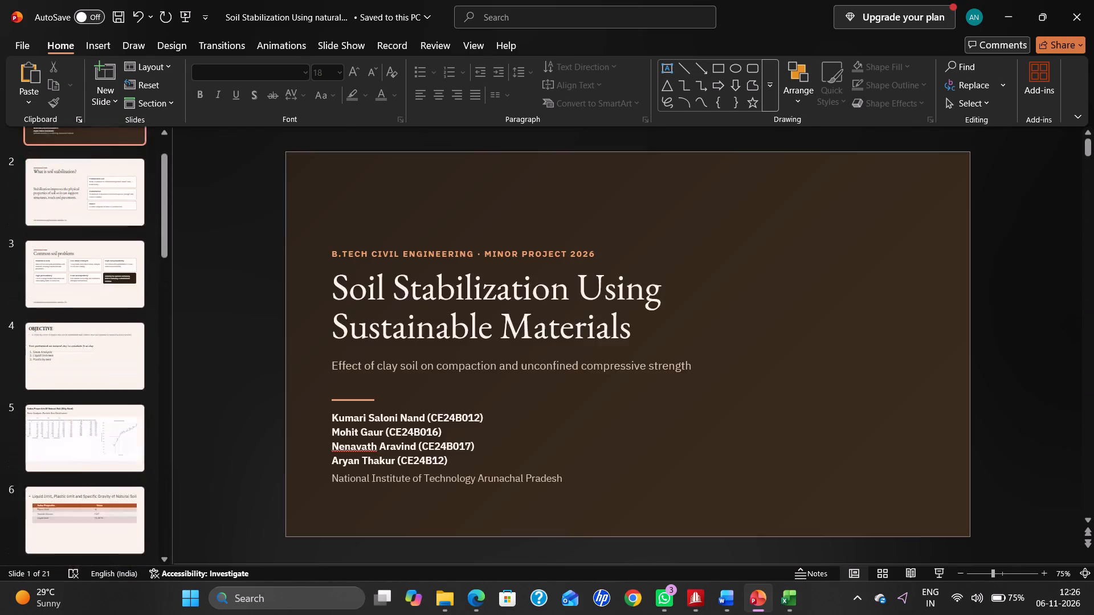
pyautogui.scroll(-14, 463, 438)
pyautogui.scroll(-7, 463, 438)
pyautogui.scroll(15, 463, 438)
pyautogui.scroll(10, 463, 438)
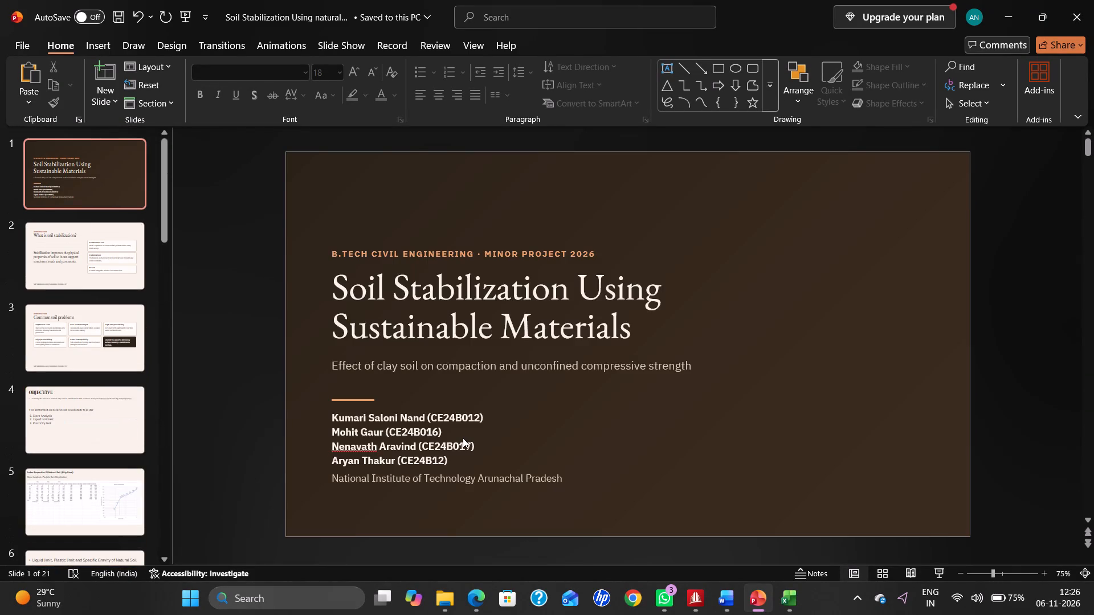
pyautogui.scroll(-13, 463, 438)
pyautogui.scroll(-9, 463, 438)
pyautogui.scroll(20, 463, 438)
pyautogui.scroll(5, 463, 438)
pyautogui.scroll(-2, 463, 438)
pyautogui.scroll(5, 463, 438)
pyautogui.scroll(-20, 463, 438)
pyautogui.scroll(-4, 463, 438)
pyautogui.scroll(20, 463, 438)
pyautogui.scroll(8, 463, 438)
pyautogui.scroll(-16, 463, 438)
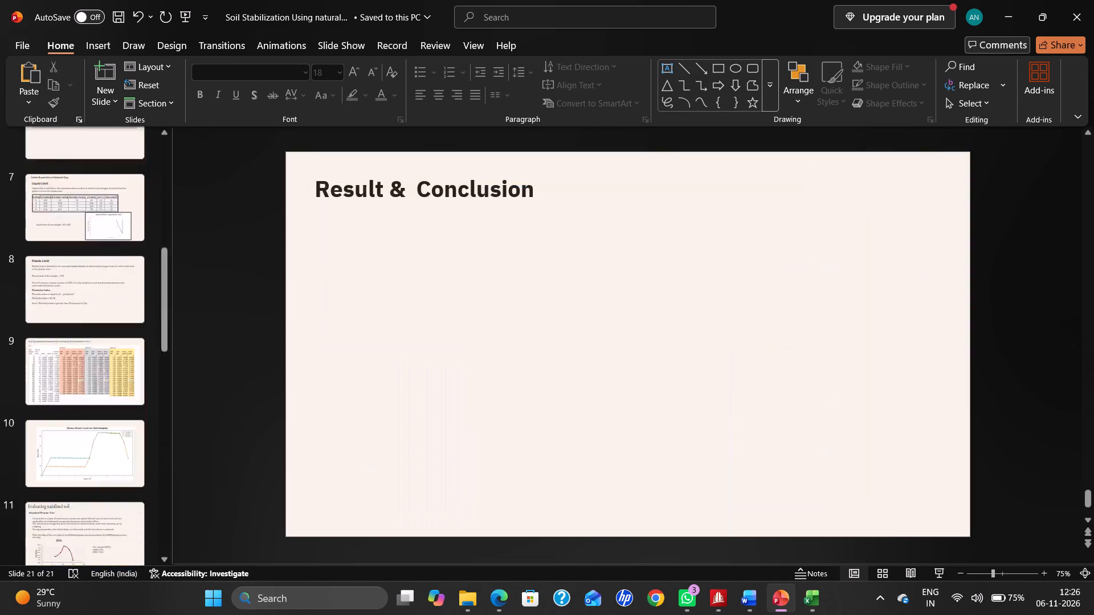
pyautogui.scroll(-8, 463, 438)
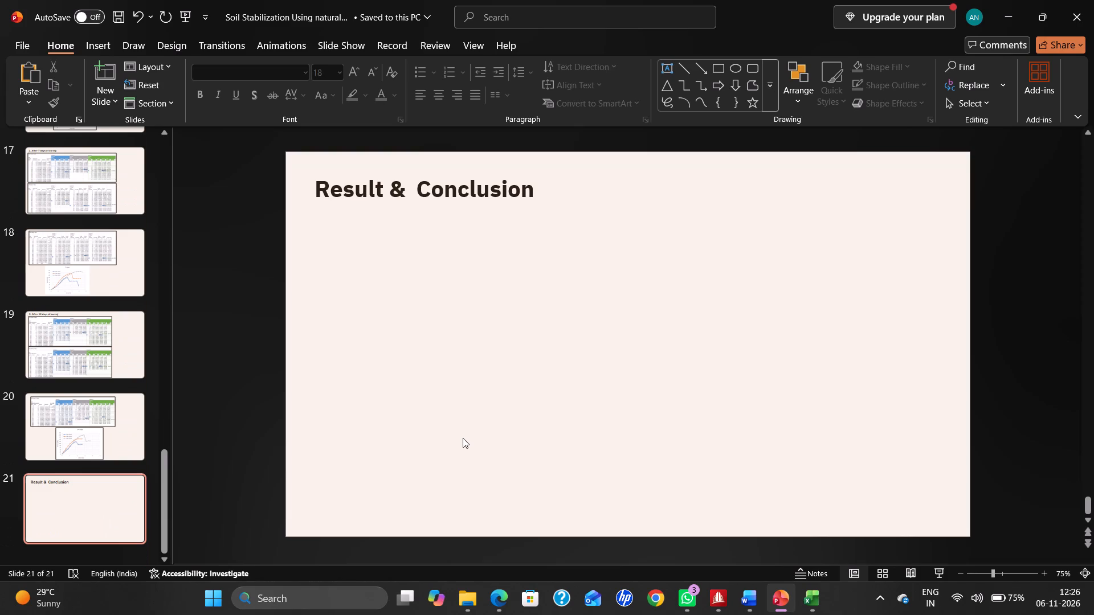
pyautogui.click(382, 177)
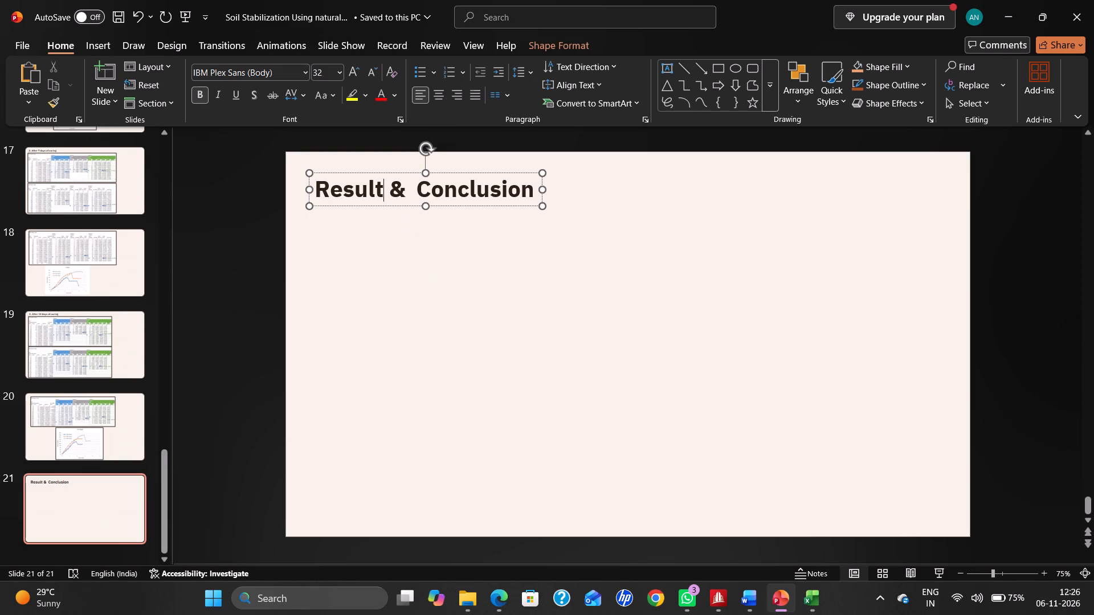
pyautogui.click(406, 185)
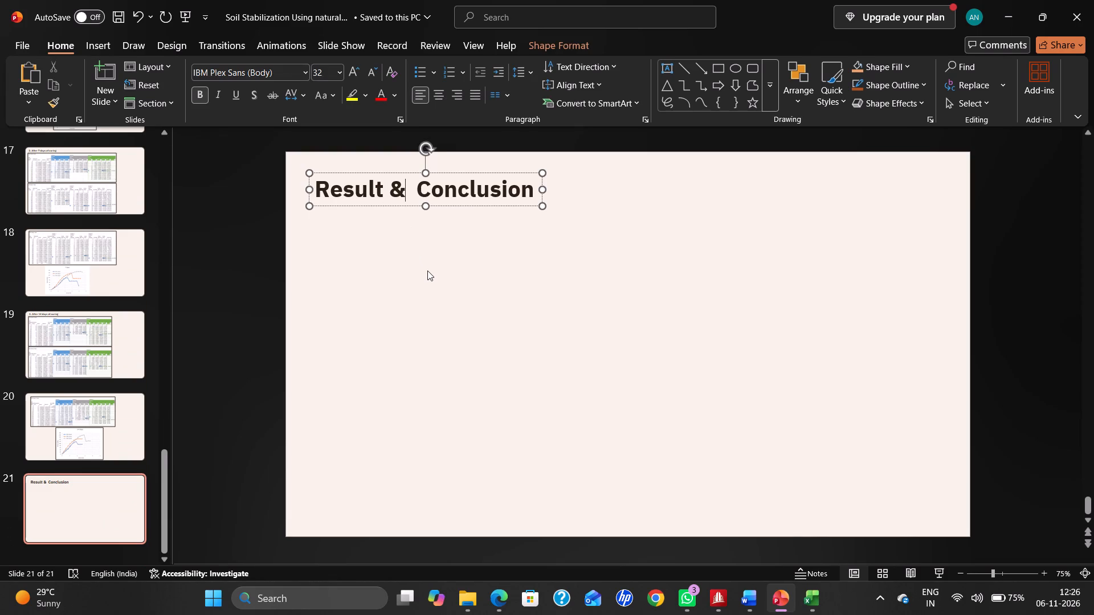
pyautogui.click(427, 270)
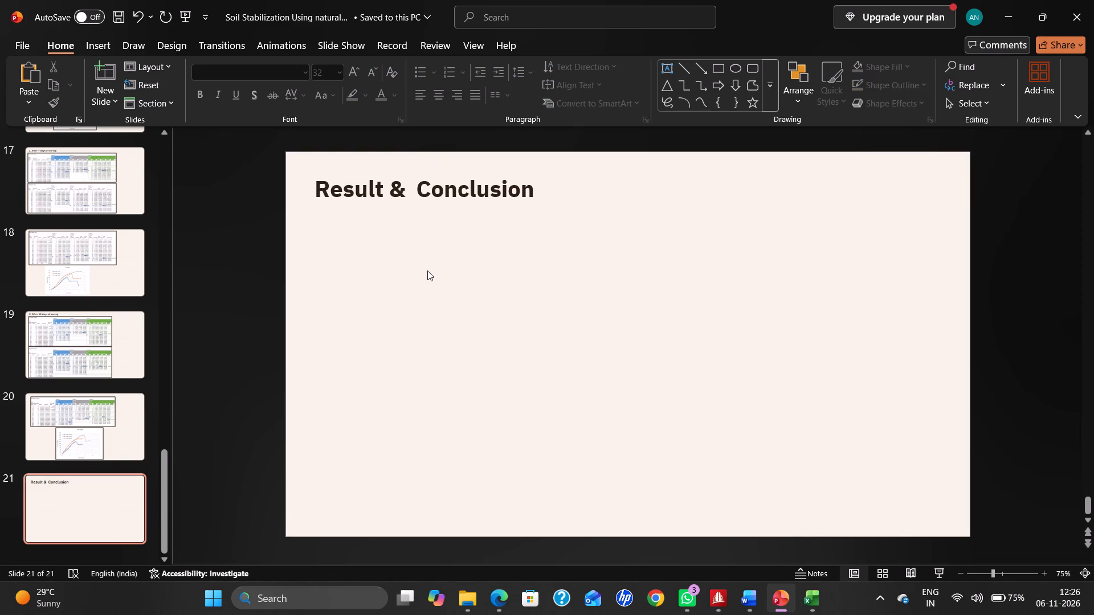
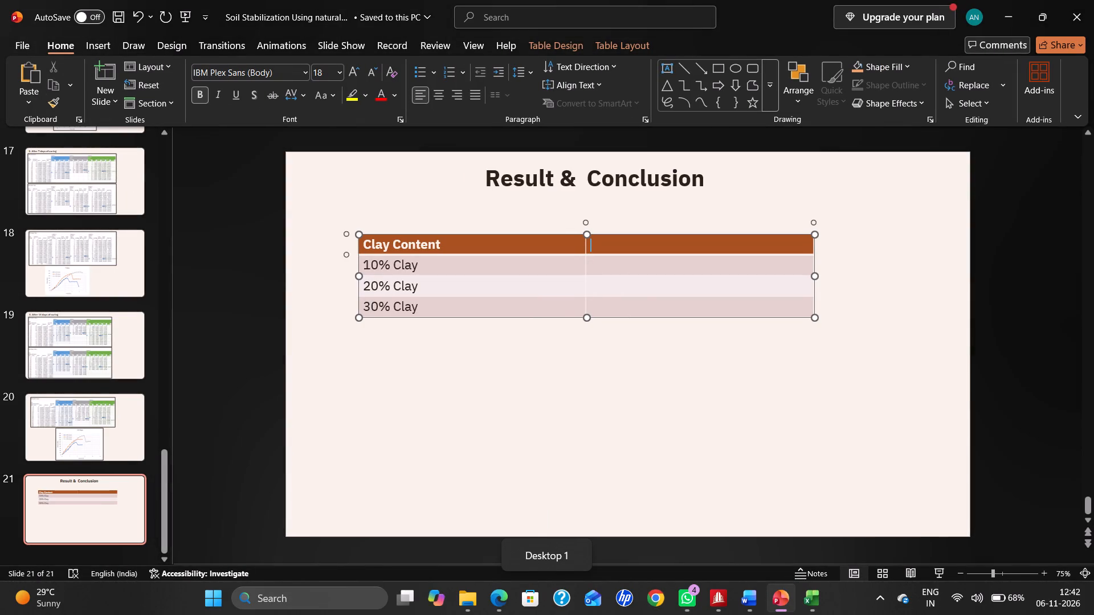
# Narrow the table's first column and widen the whole table toward the slide's right edge.
pyautogui.moveTo(586, 274); pyautogui.dragTo(582, 275)
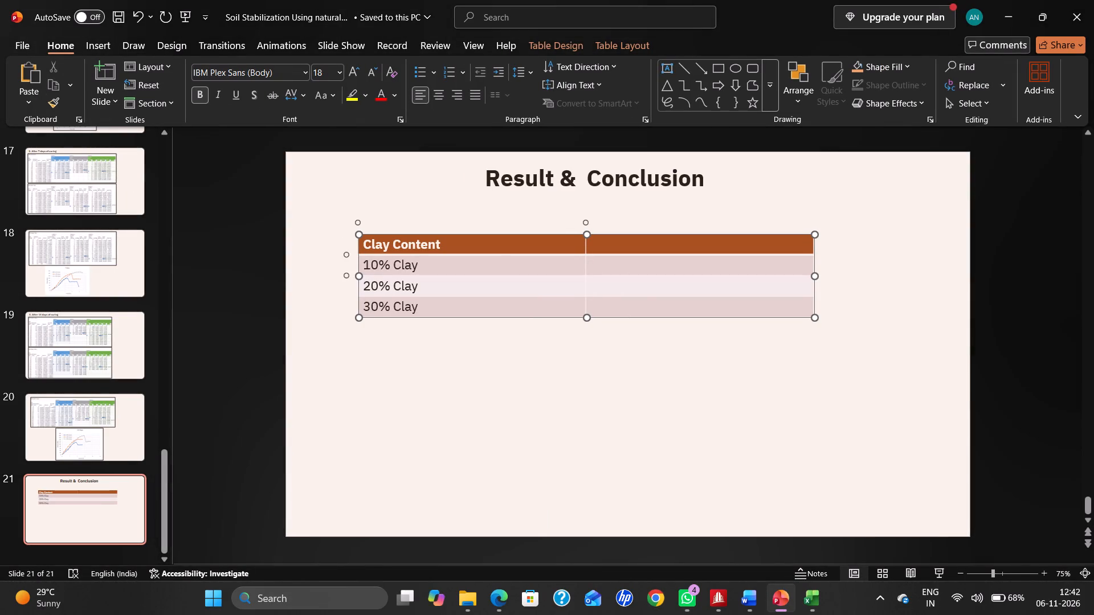
pyautogui.moveTo(582, 275); pyautogui.dragTo(509, 270)
pyautogui.click(588, 233)
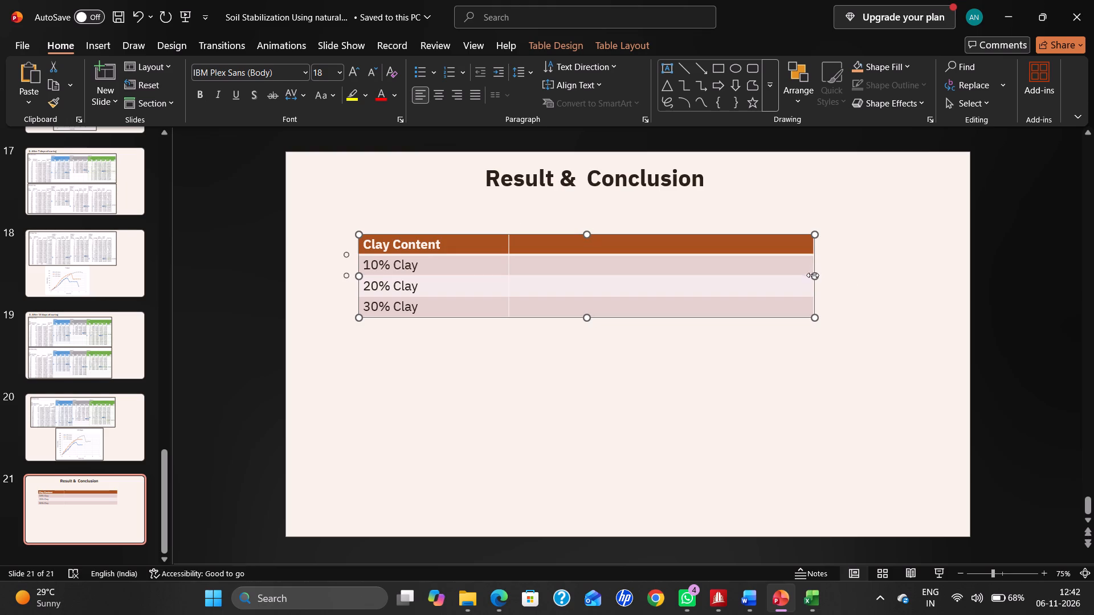
pyautogui.moveTo(813, 276); pyautogui.dragTo(885, 269)
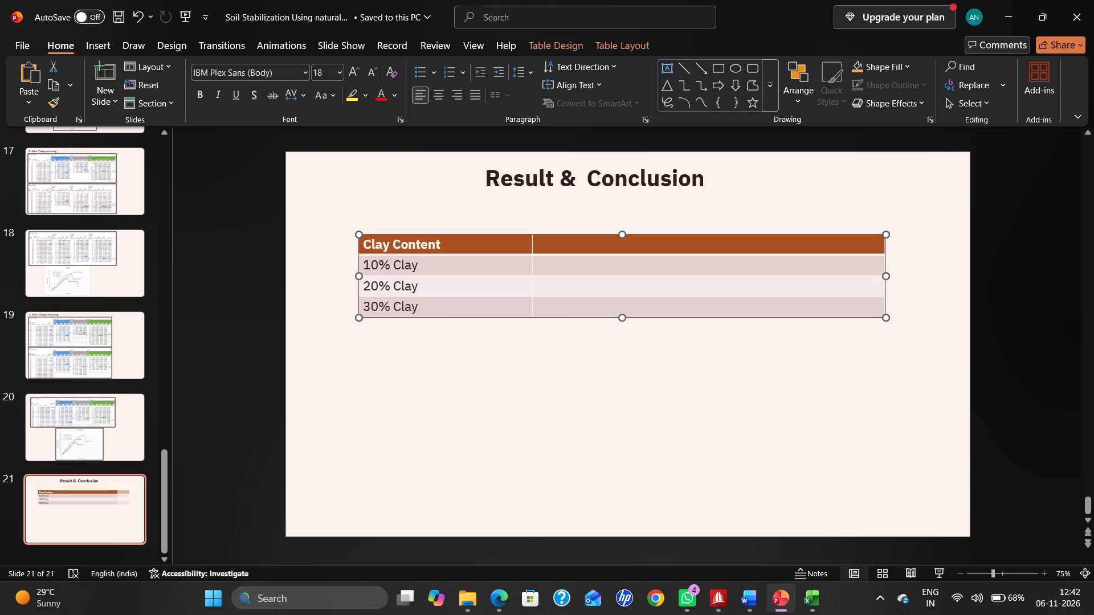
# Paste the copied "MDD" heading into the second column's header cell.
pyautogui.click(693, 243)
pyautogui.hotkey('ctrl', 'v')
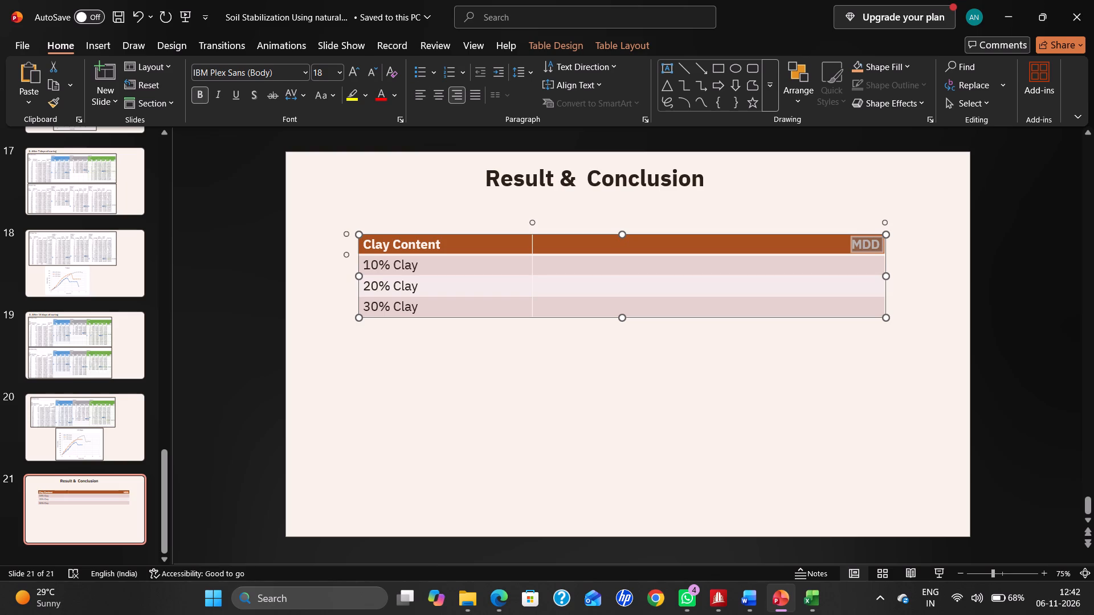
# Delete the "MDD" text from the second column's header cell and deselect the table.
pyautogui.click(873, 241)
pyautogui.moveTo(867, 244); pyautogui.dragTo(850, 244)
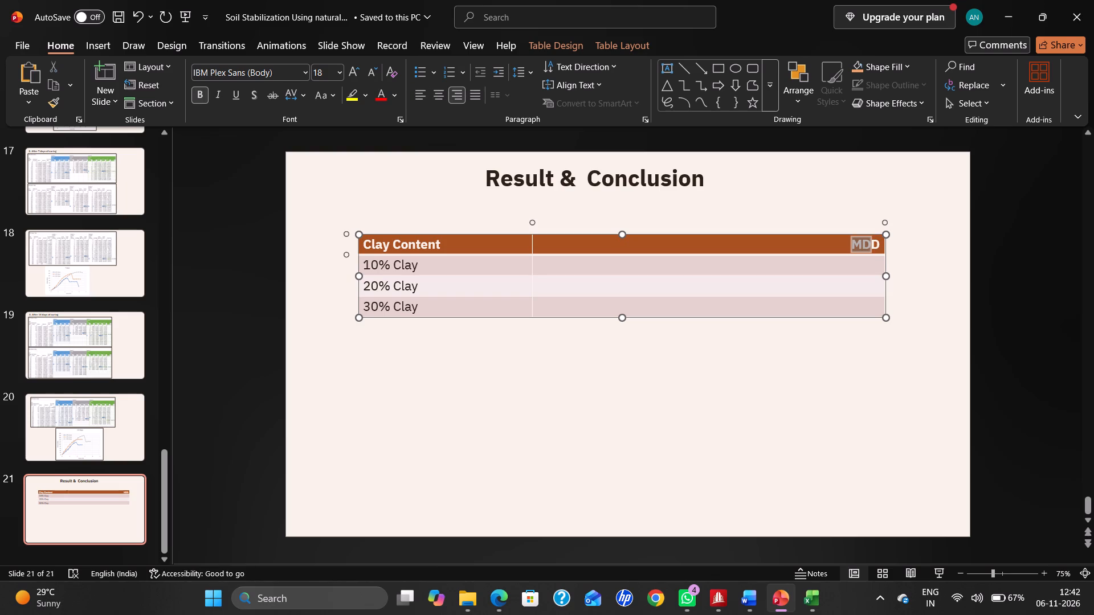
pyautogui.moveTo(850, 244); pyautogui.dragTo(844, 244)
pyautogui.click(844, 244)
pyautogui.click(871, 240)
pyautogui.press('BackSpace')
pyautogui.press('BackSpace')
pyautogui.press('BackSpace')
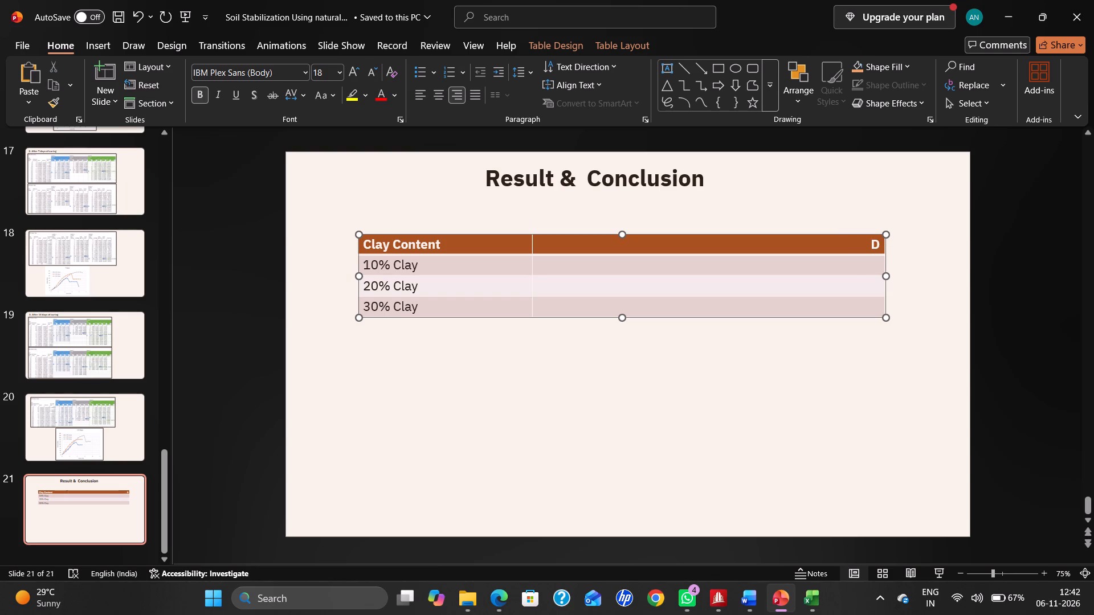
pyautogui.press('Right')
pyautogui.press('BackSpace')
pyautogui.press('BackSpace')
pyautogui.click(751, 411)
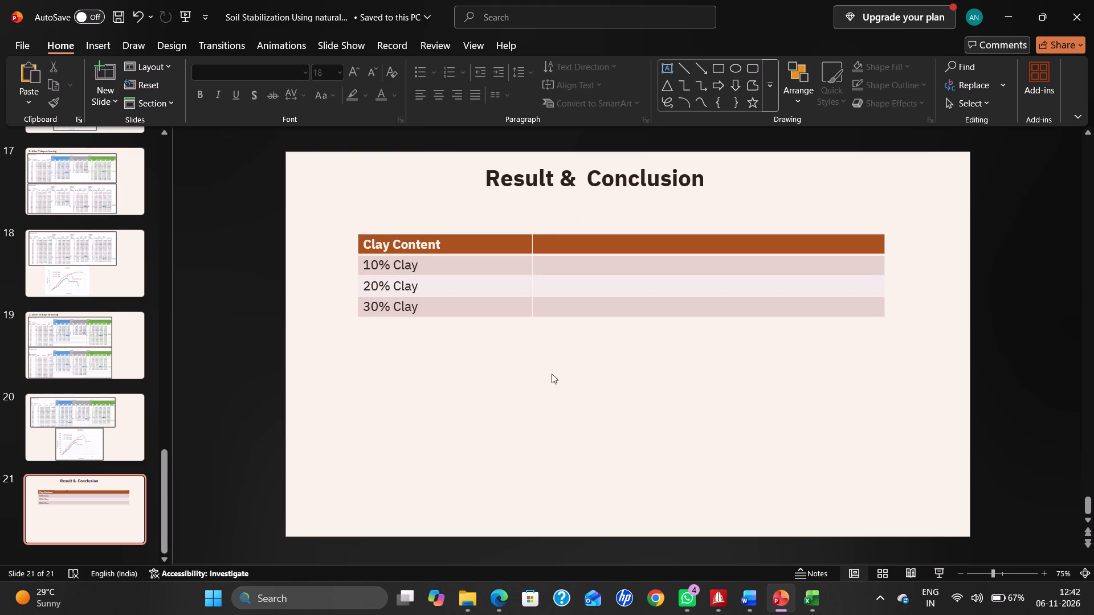
# Insert a new column to the right of the table's empty second column.
pyautogui.click(110, 43)
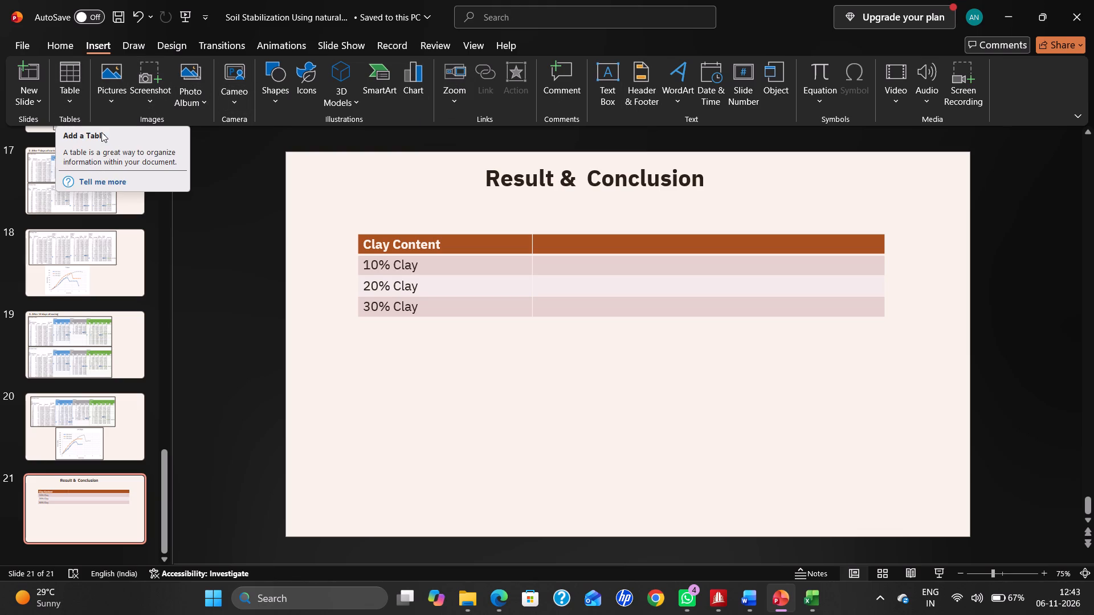
pyautogui.click(248, 286)
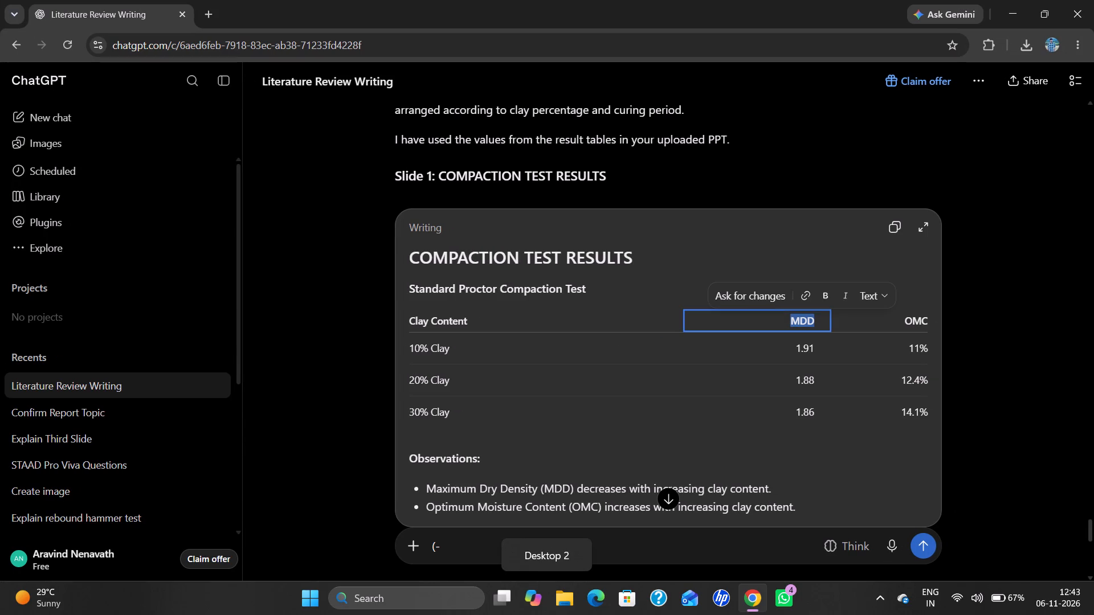
pyautogui.click(822, 457)
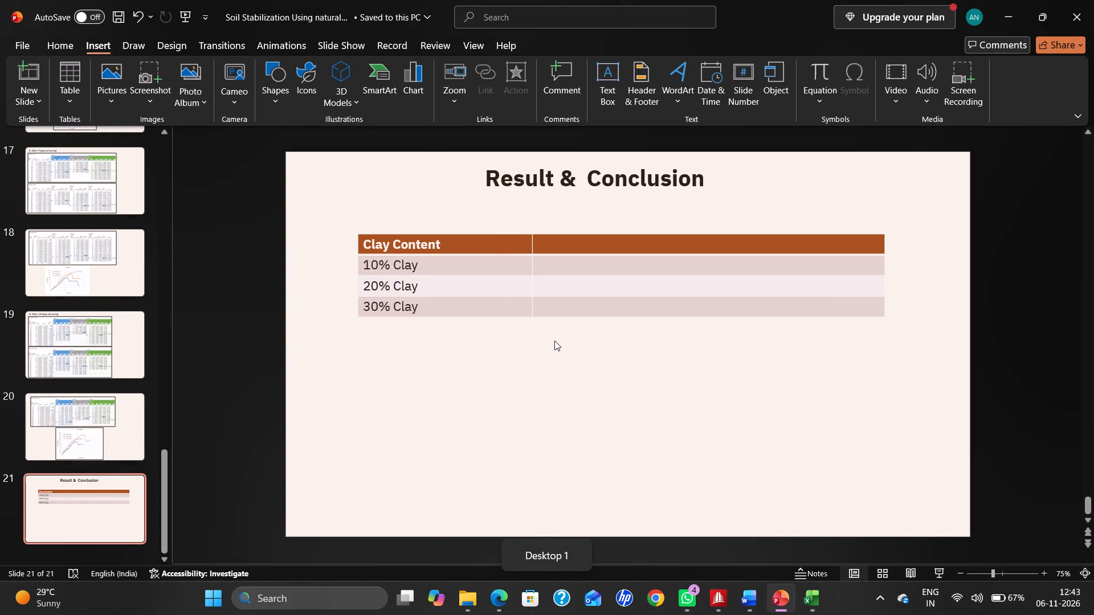
pyautogui.rightClick(633, 237)
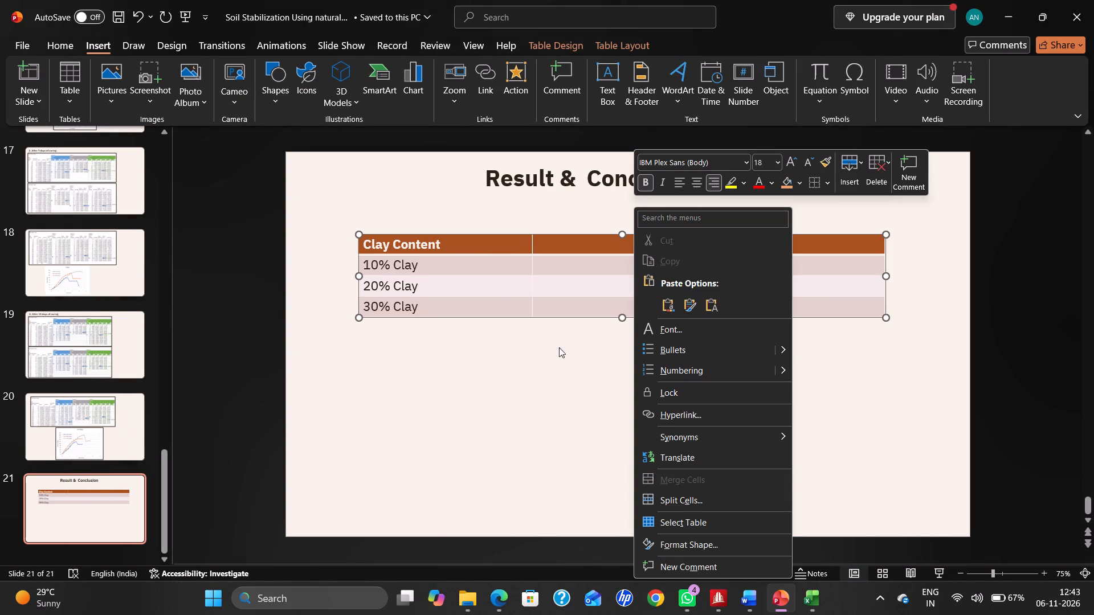
pyautogui.click(577, 243)
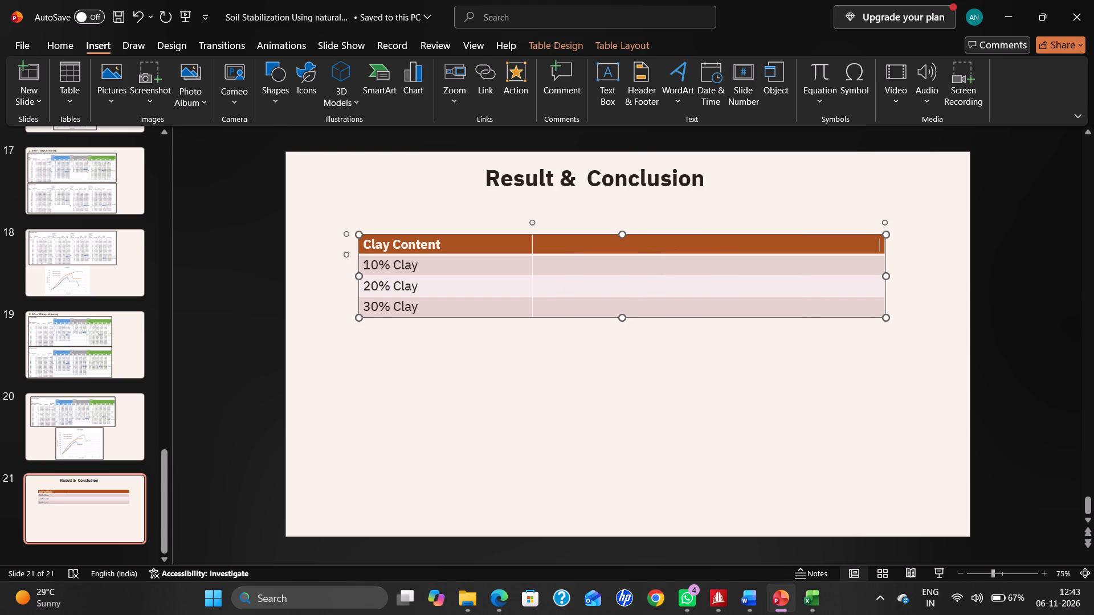
pyautogui.rightClick(577, 243)
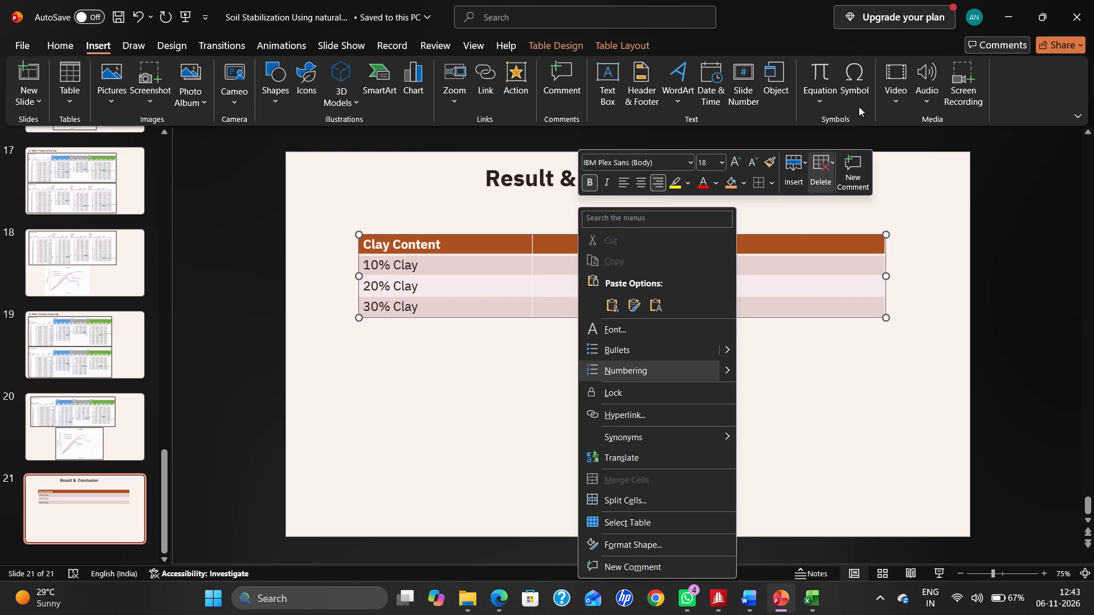
pyautogui.click(791, 170)
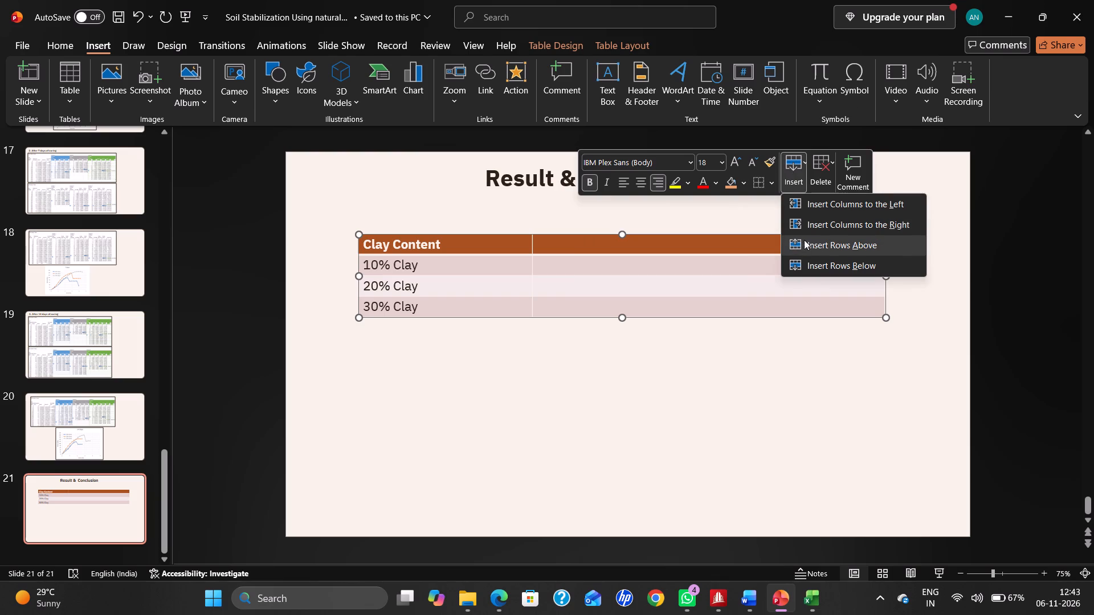
pyautogui.click(833, 229)
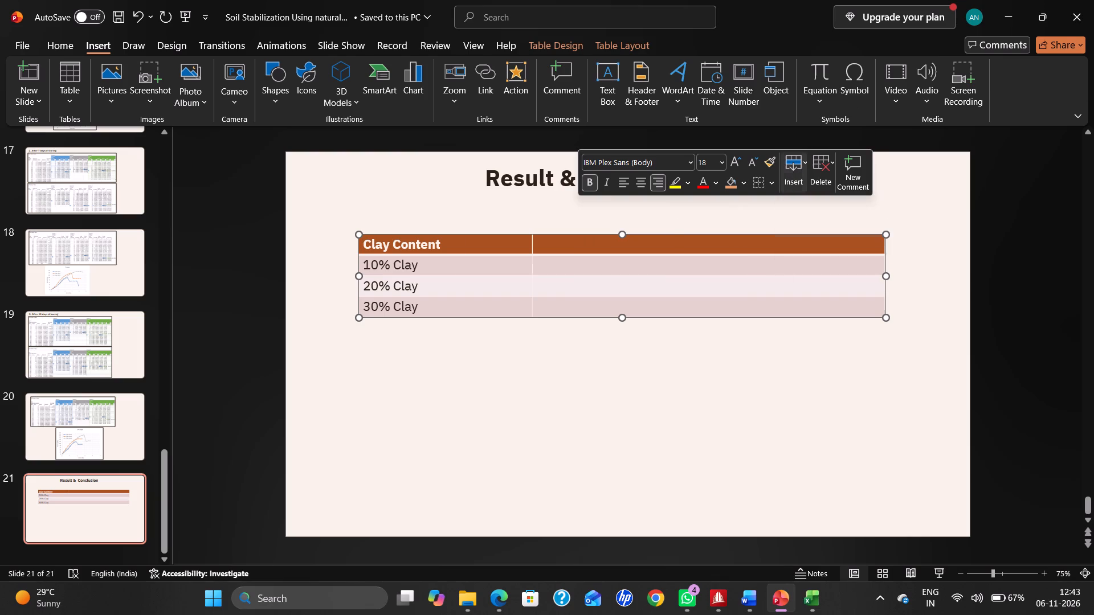
pyautogui.click(768, 371)
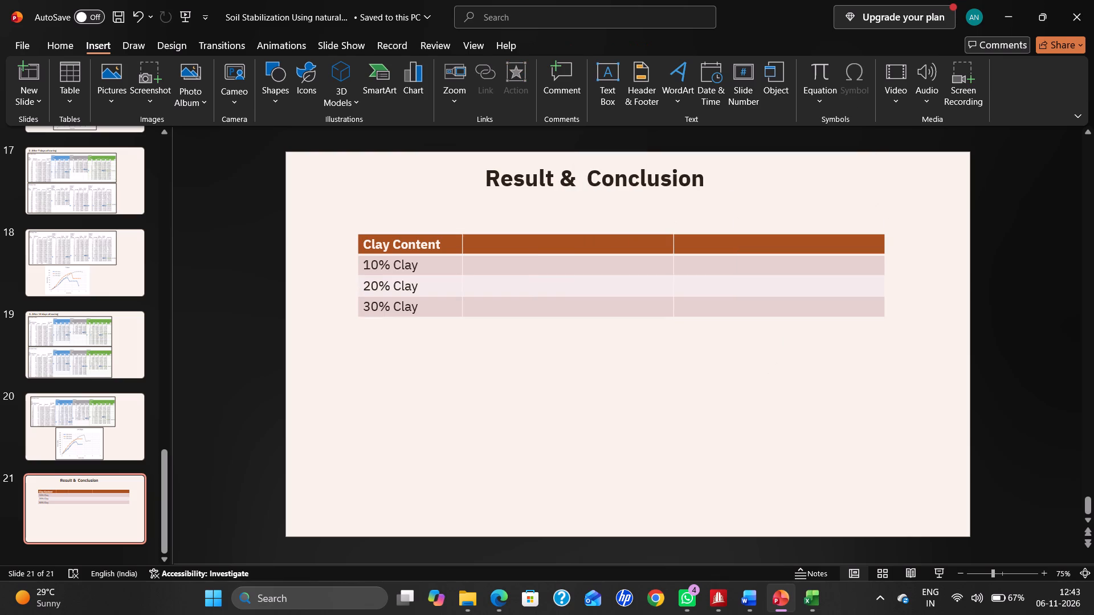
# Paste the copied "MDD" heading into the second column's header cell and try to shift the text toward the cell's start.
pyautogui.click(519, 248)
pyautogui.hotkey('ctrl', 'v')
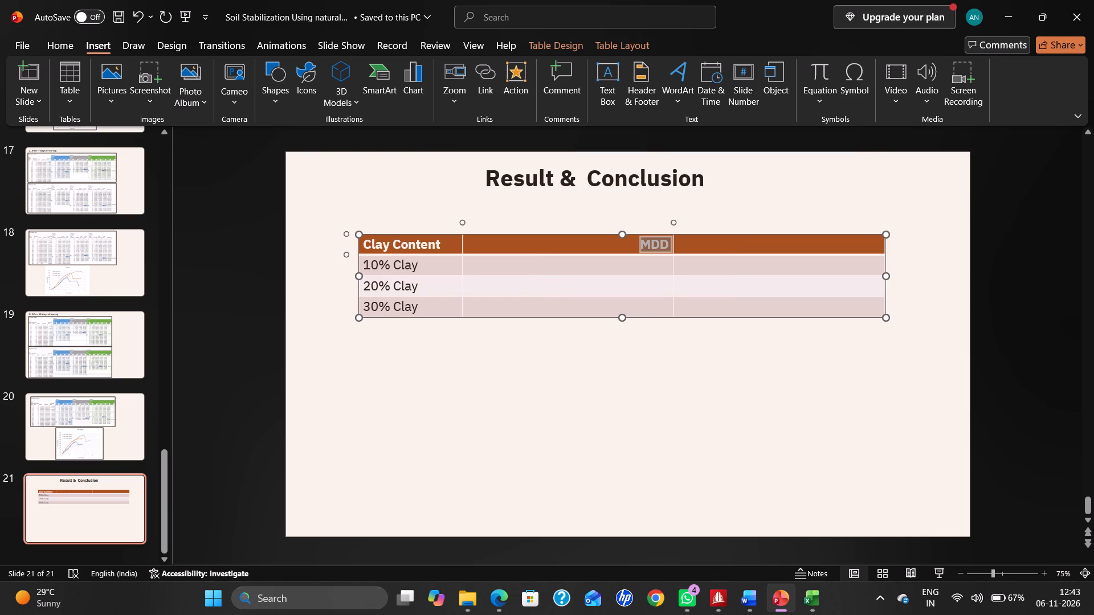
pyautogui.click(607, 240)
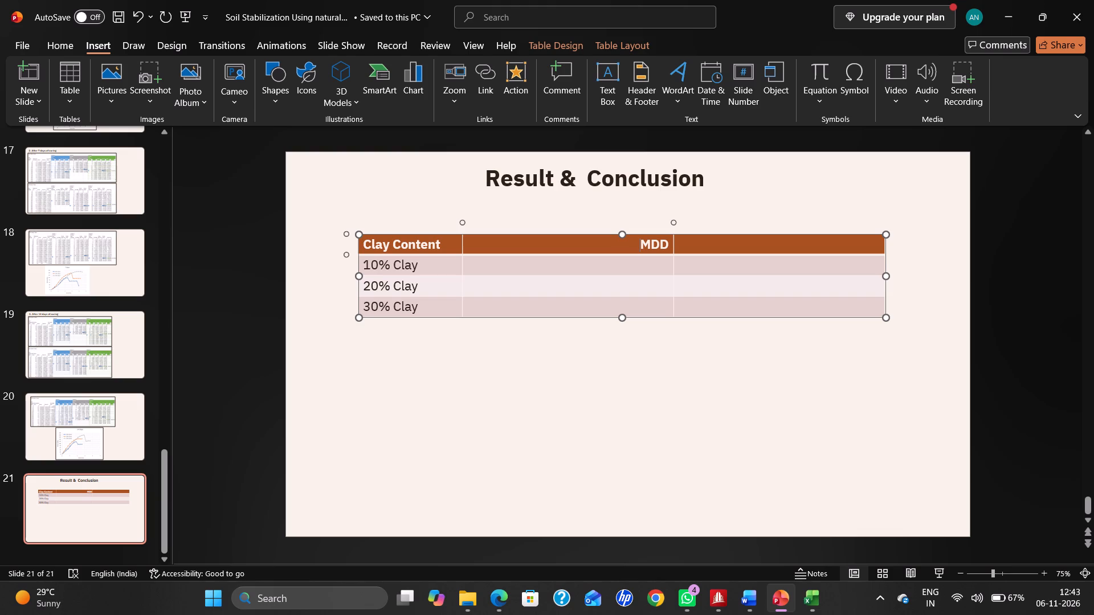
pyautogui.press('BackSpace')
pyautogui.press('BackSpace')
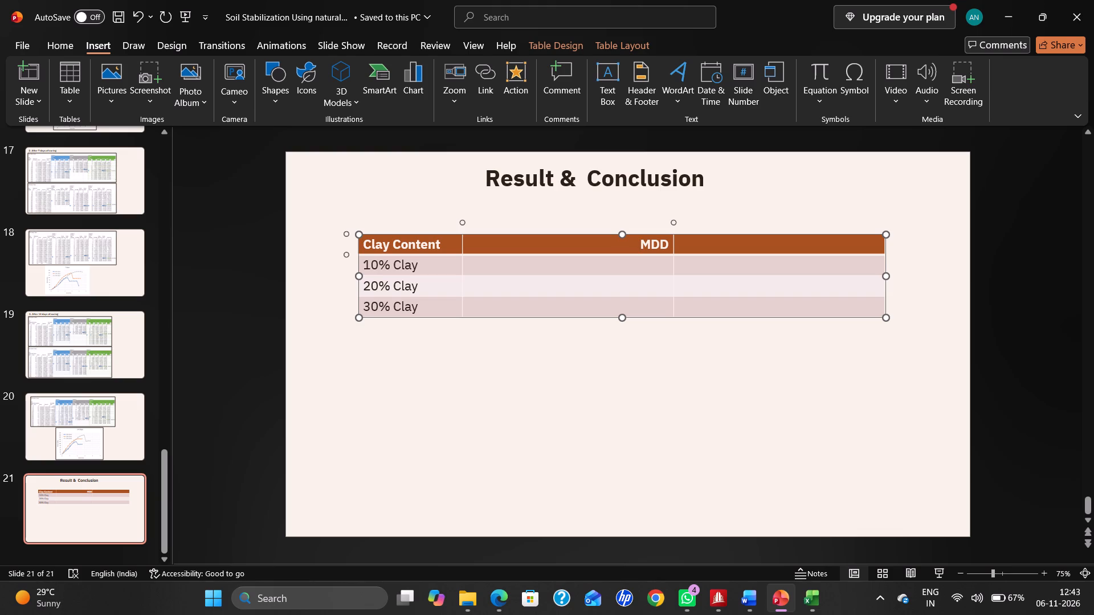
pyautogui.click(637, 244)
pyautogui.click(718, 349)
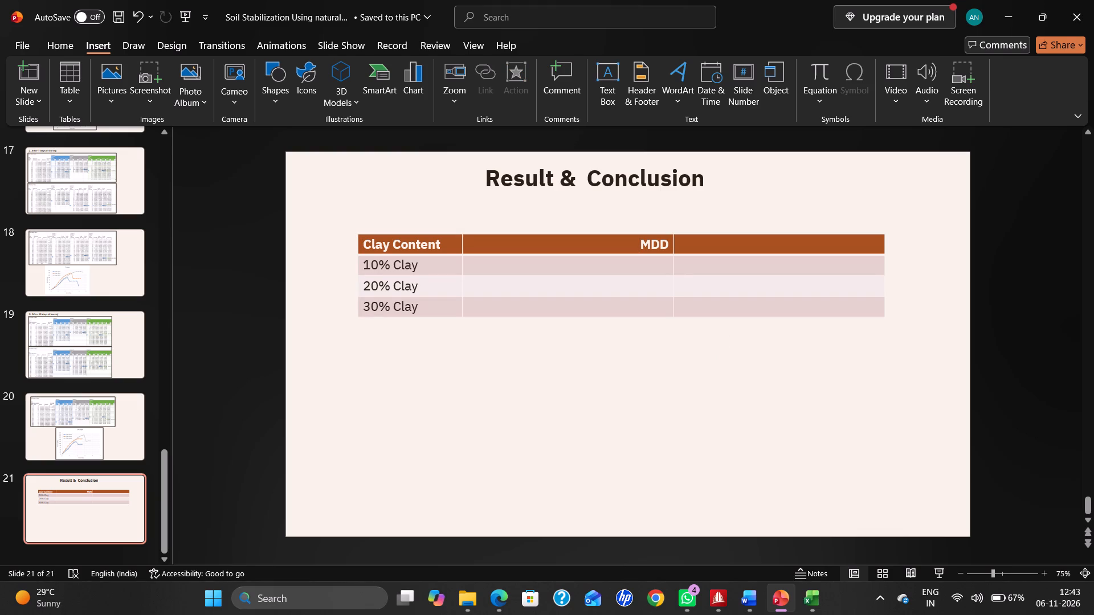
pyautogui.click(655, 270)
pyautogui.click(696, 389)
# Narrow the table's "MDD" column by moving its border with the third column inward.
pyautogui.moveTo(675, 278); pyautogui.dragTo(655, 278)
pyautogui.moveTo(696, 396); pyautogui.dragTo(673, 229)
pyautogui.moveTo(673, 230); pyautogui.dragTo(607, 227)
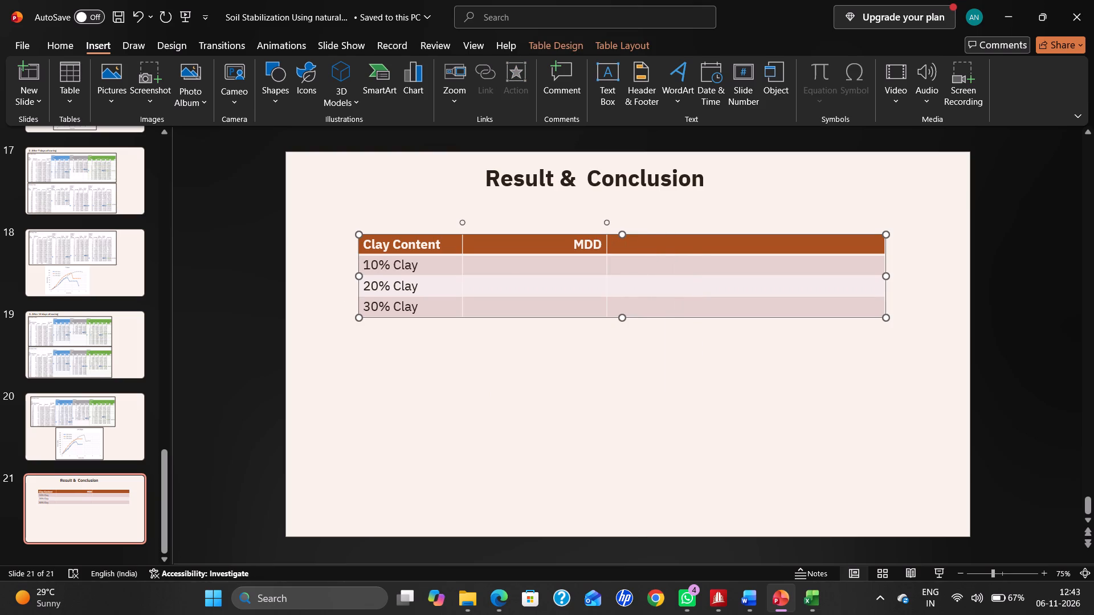
# Widen the "Clay Content" column by moving its border toward the "MDD" heading, then try to adjust the next column border.
pyautogui.click(569, 240)
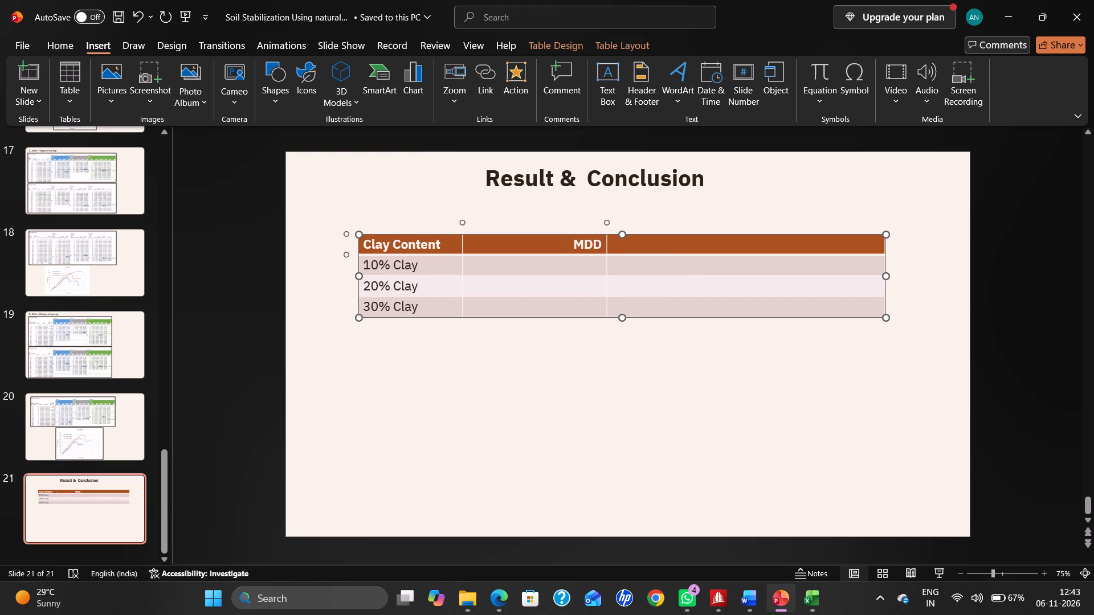
pyautogui.moveTo(462, 255); pyautogui.dragTo(511, 249)
pyautogui.moveTo(511, 249); pyautogui.dragTo(511, 249)
pyautogui.click(595, 416)
pyautogui.moveTo(609, 256); pyautogui.dragTo(633, 256)
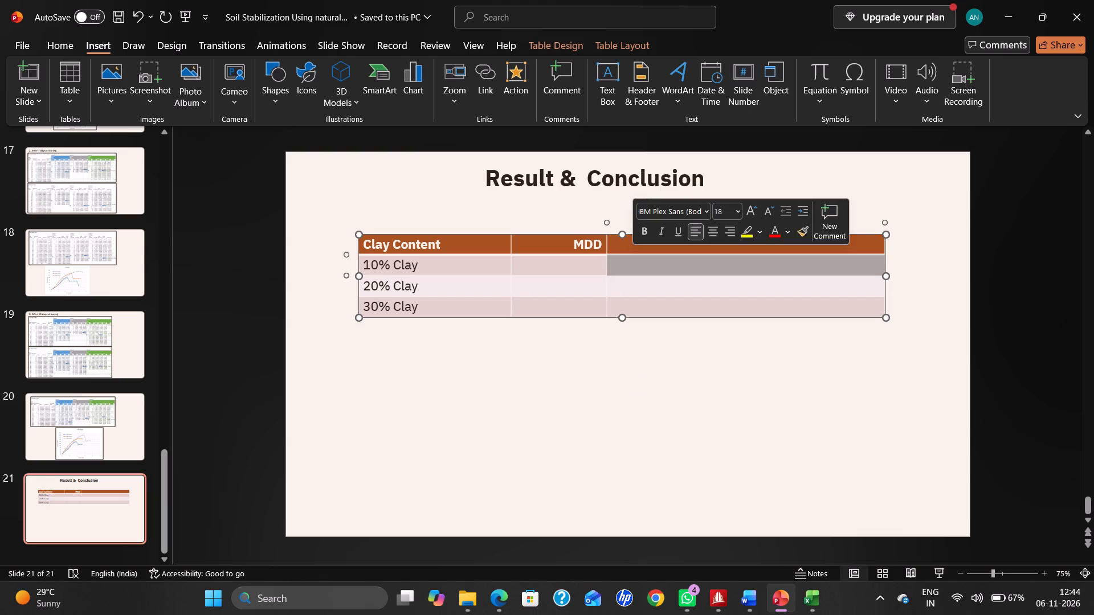
pyautogui.click(639, 388)
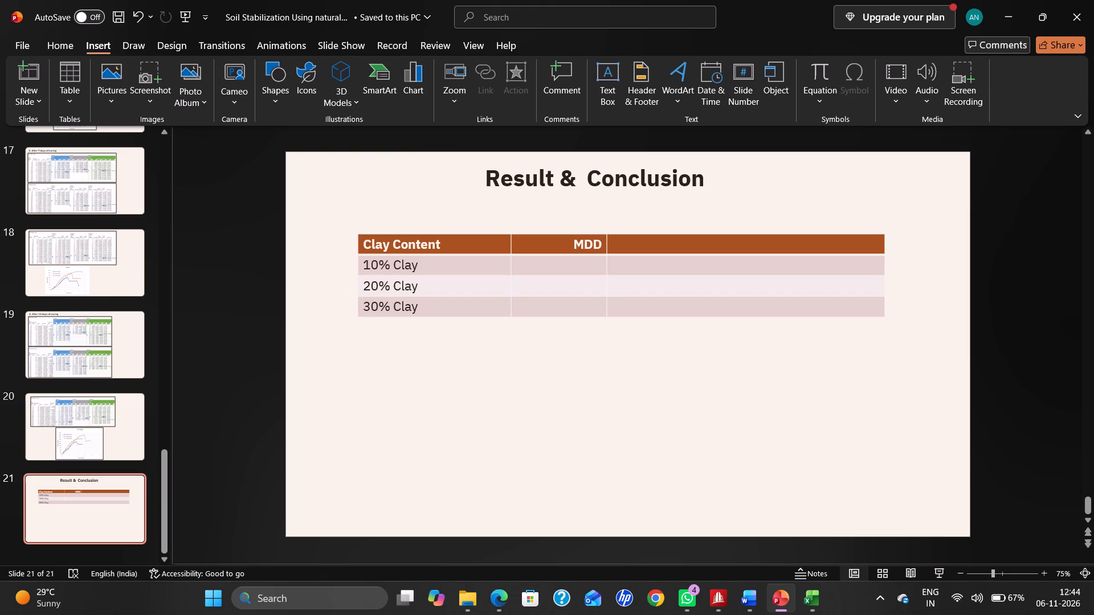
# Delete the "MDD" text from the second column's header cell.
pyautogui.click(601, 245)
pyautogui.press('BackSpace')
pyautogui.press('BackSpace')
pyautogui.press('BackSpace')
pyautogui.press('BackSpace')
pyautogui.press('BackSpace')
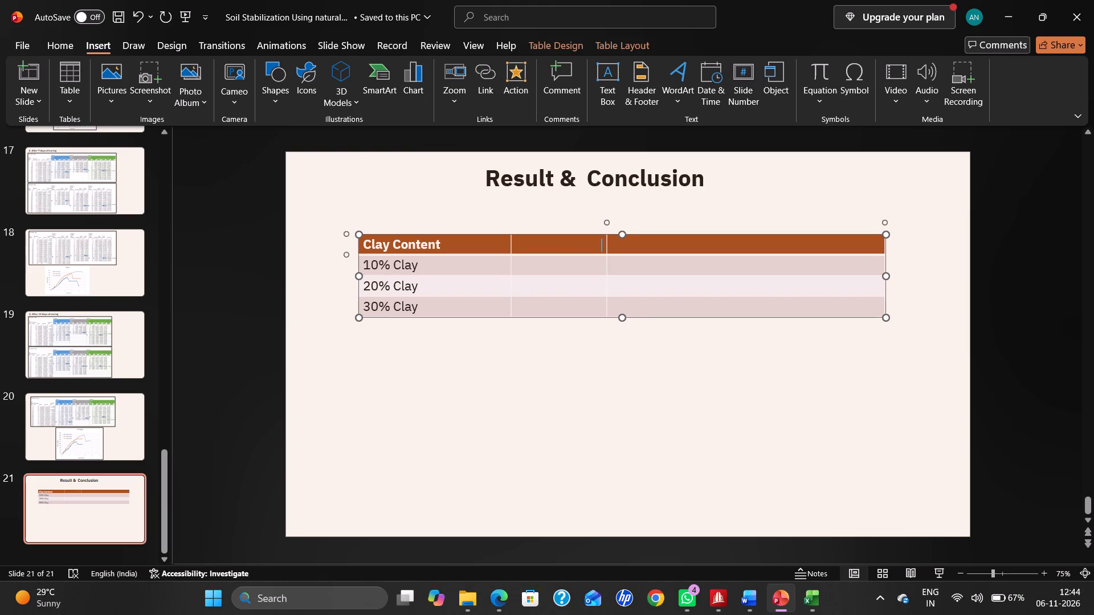
# Widen the table's second column until it is about as wide as the third column.
pyautogui.click(646, 179)
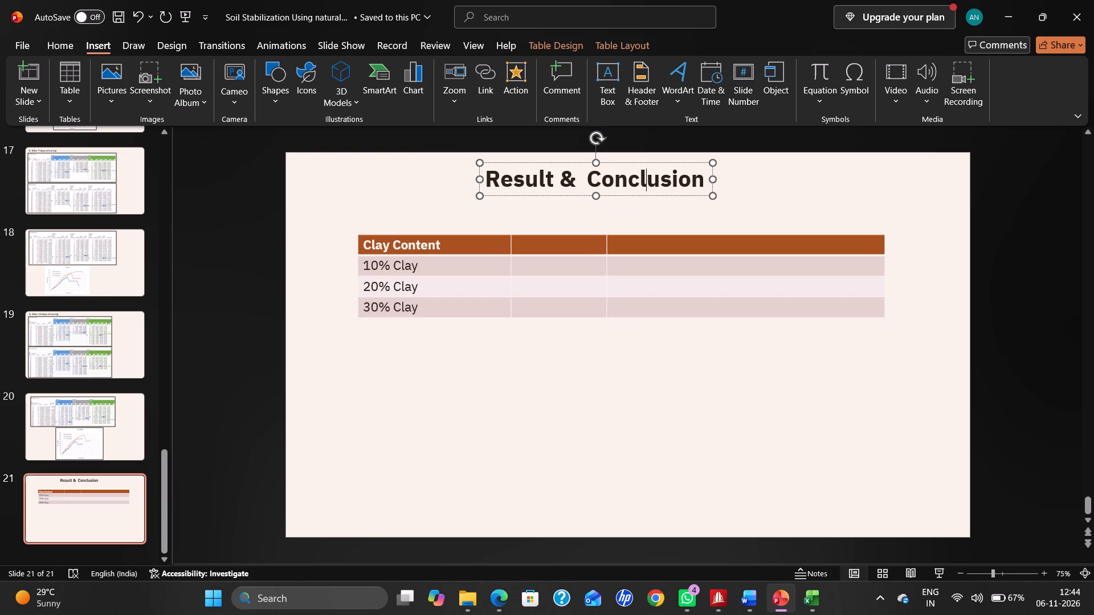
pyautogui.moveTo(626, 206); pyautogui.dragTo(604, 239)
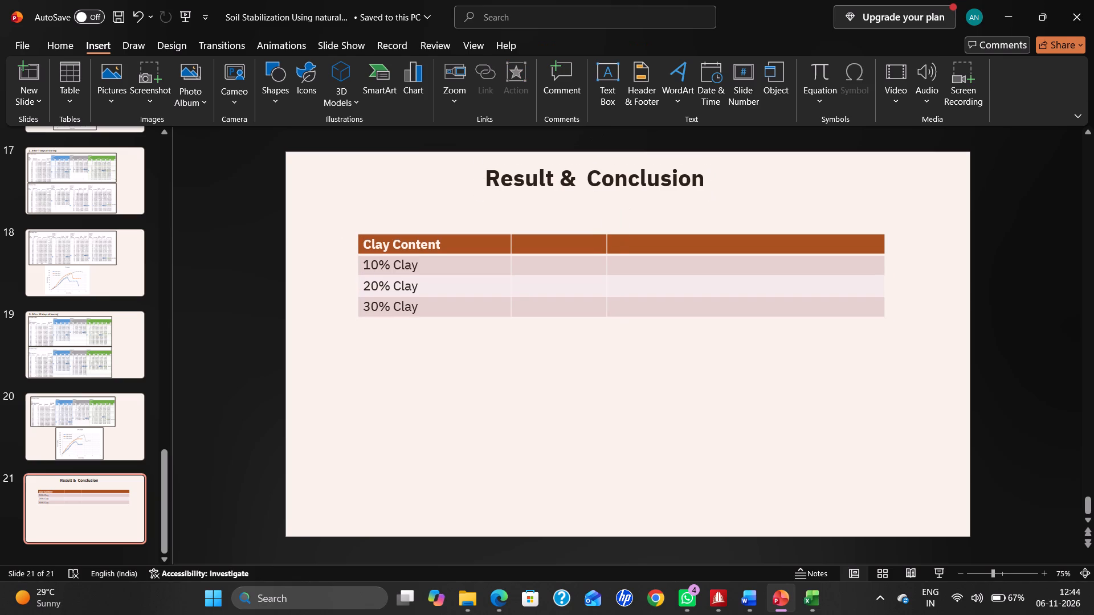
pyautogui.moveTo(606, 239); pyautogui.dragTo(706, 249)
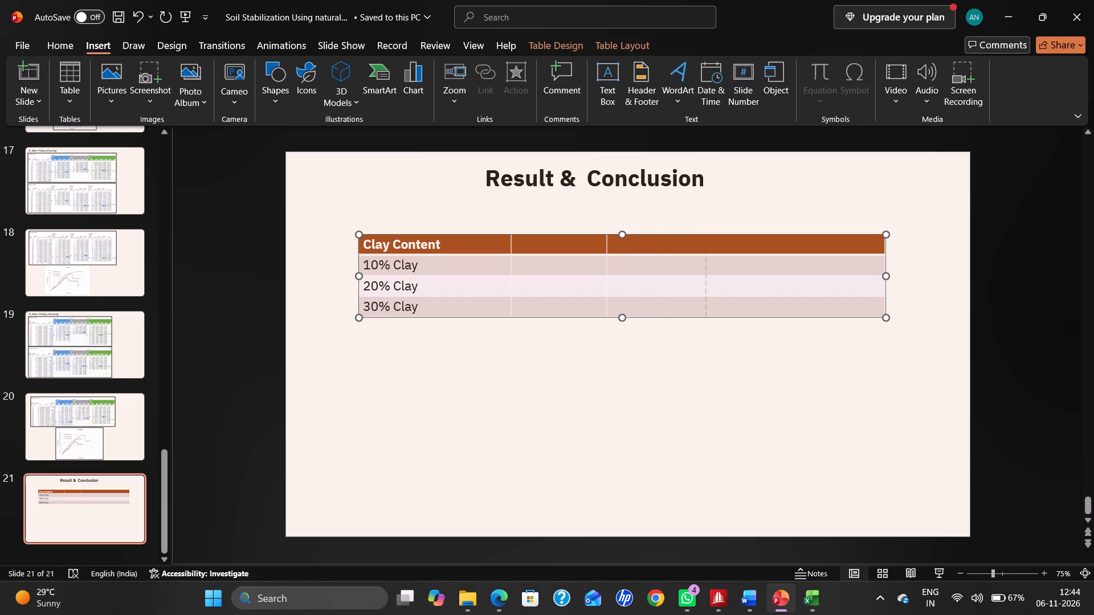
pyautogui.moveTo(706, 249); pyautogui.dragTo(707, 249)
pyautogui.click(701, 367)
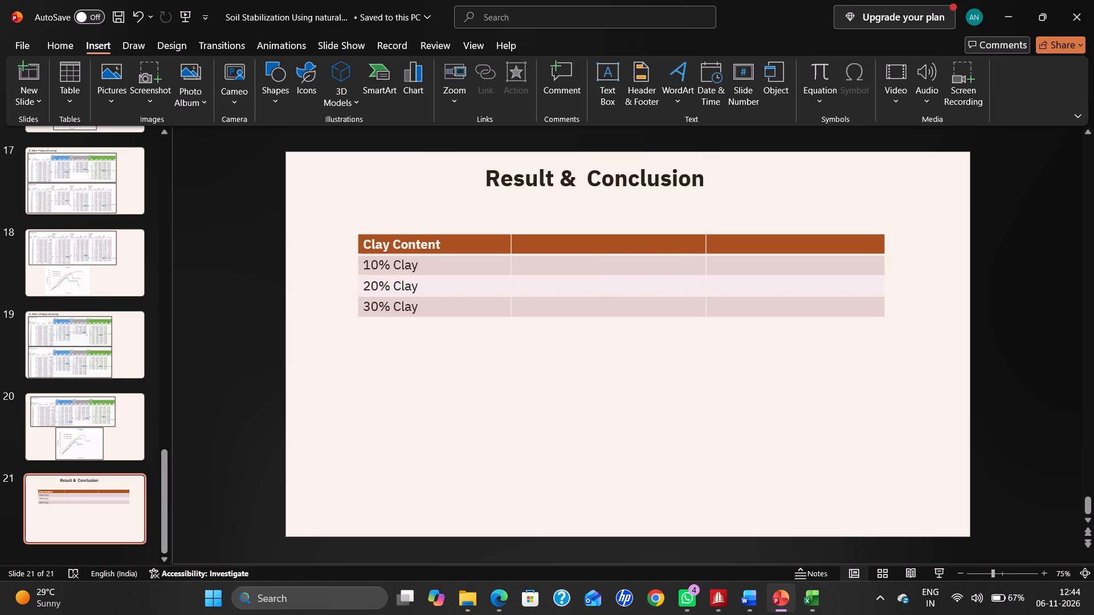
# Paste "MDD" into the second column's header cell and put "OMC" in the third column's header cell.
pyautogui.click(625, 243)
pyautogui.hotkey('ctrl', 'v')
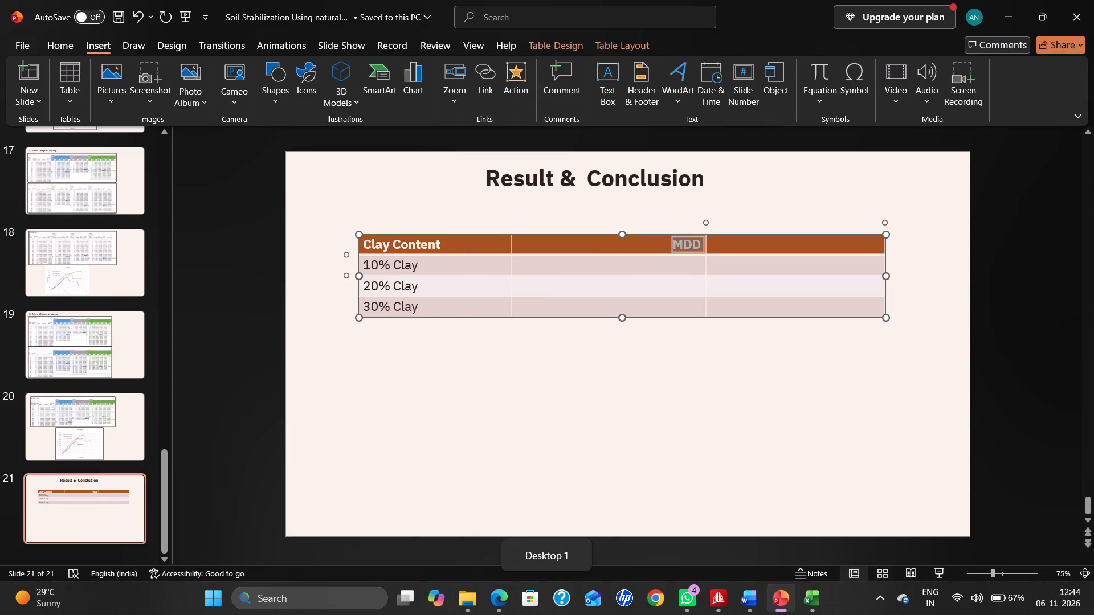
pyautogui.click(825, 248)
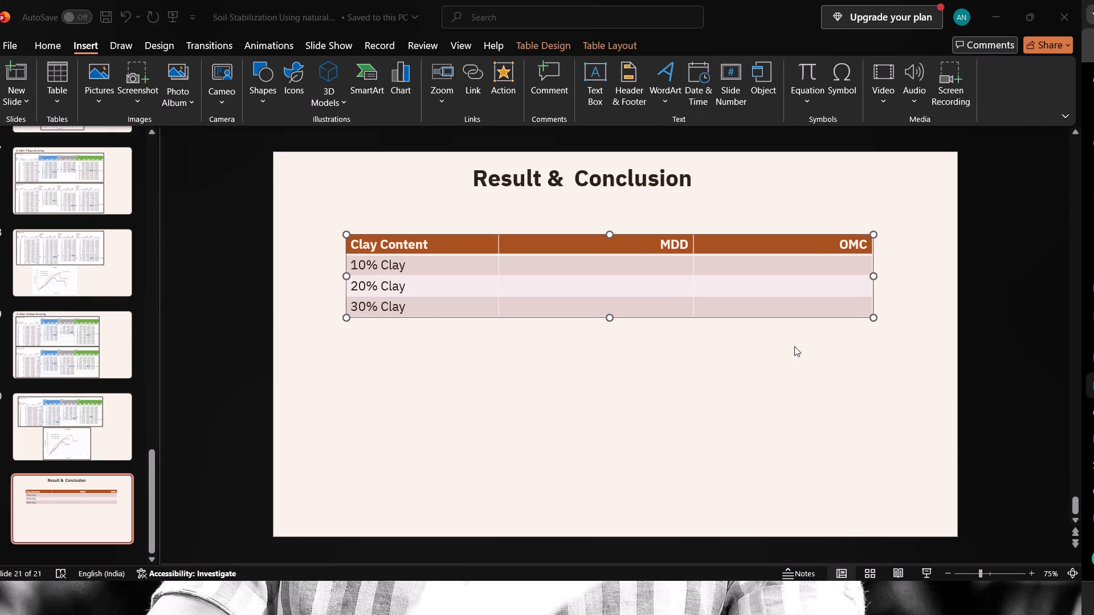
# Fill the MDD column with 1.91 for 10% Clay, 1.88 for 20% Clay and 1.86 for 30% Clay.
pyautogui.click(642, 265)
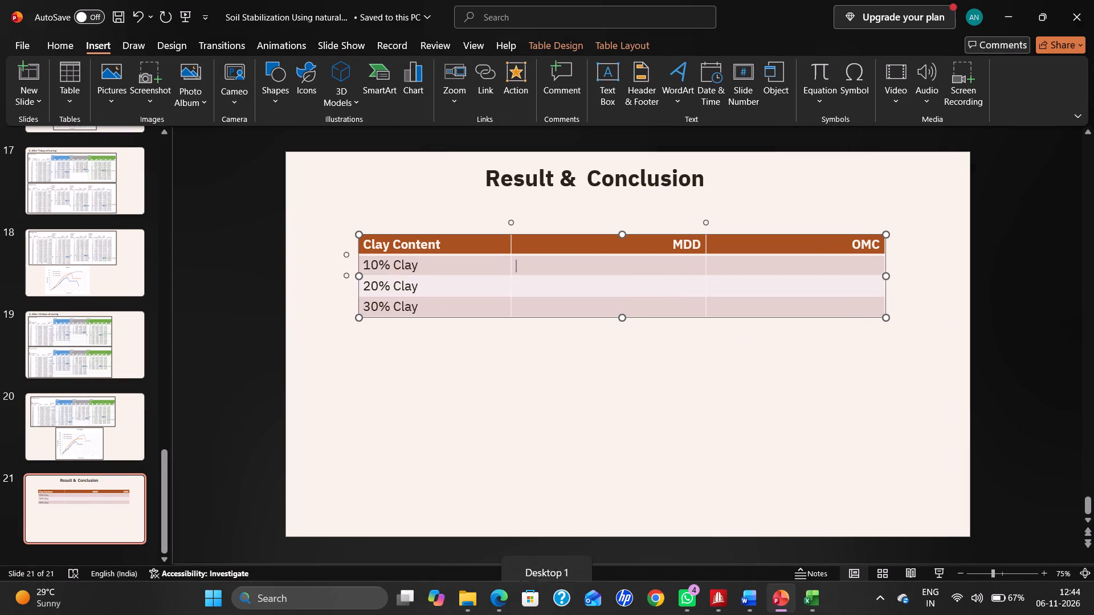
pyautogui.write('1.')
pyautogui.write('91')
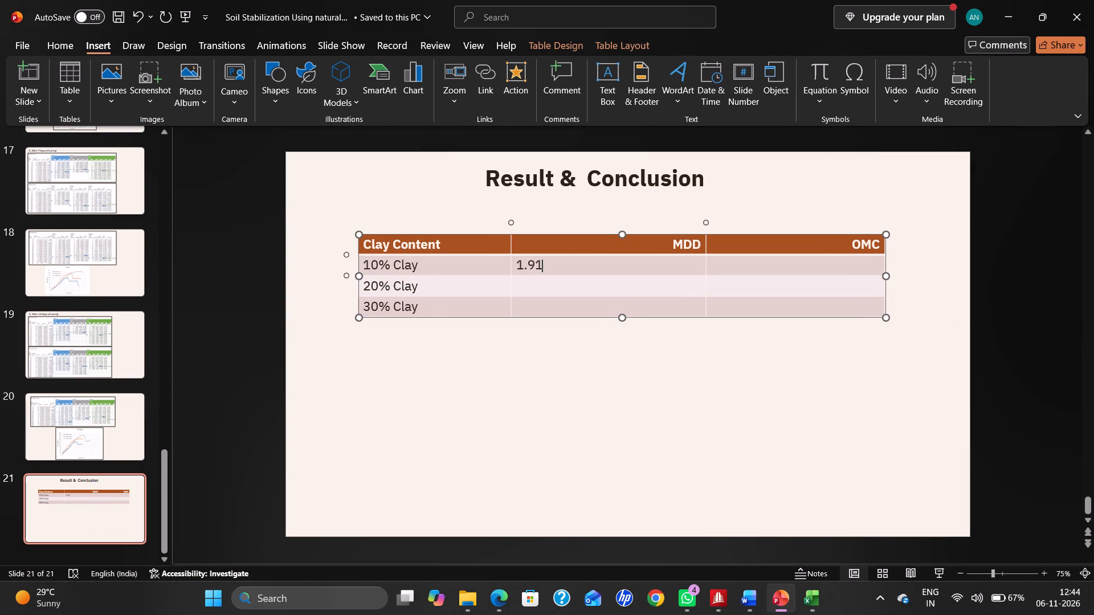
pyautogui.press('Down')
pyautogui.write('1.')
pyautogui.write('88')
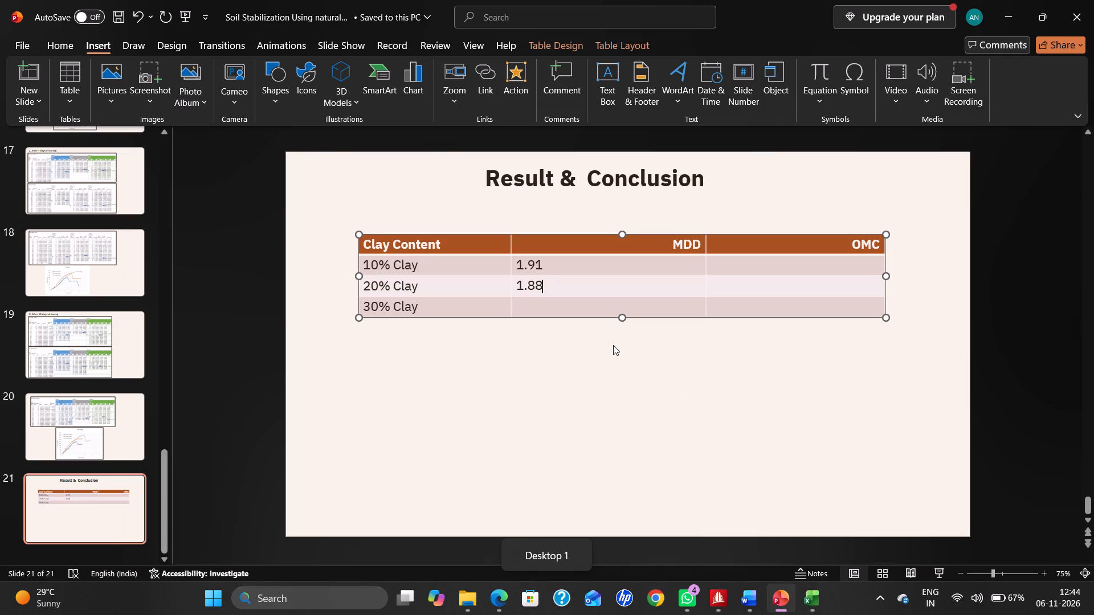
pyautogui.press('Down')
pyautogui.write('1.')
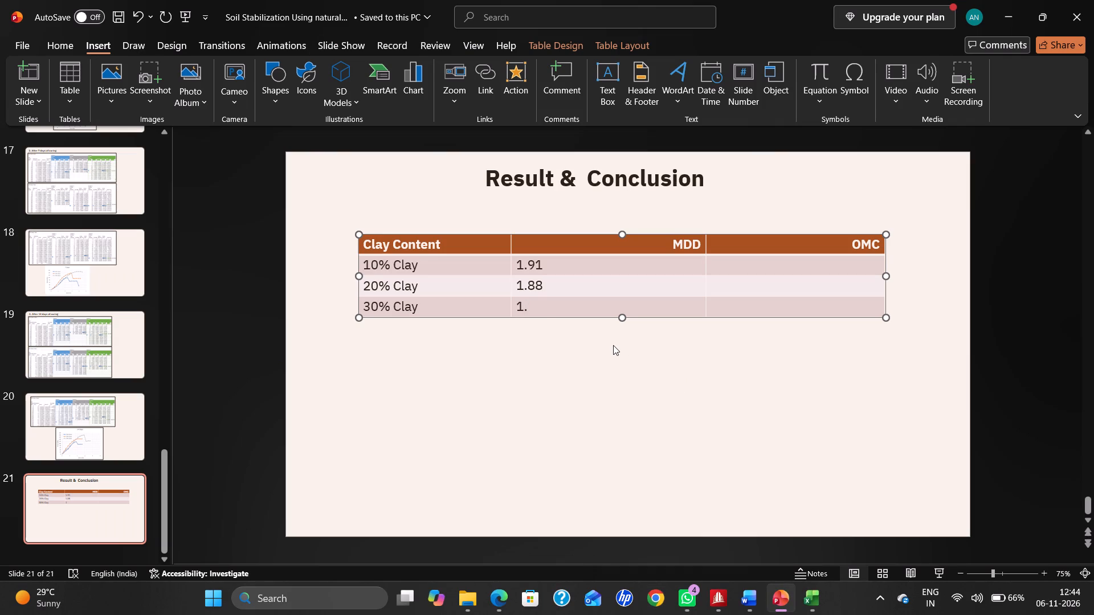
pyautogui.write('86')
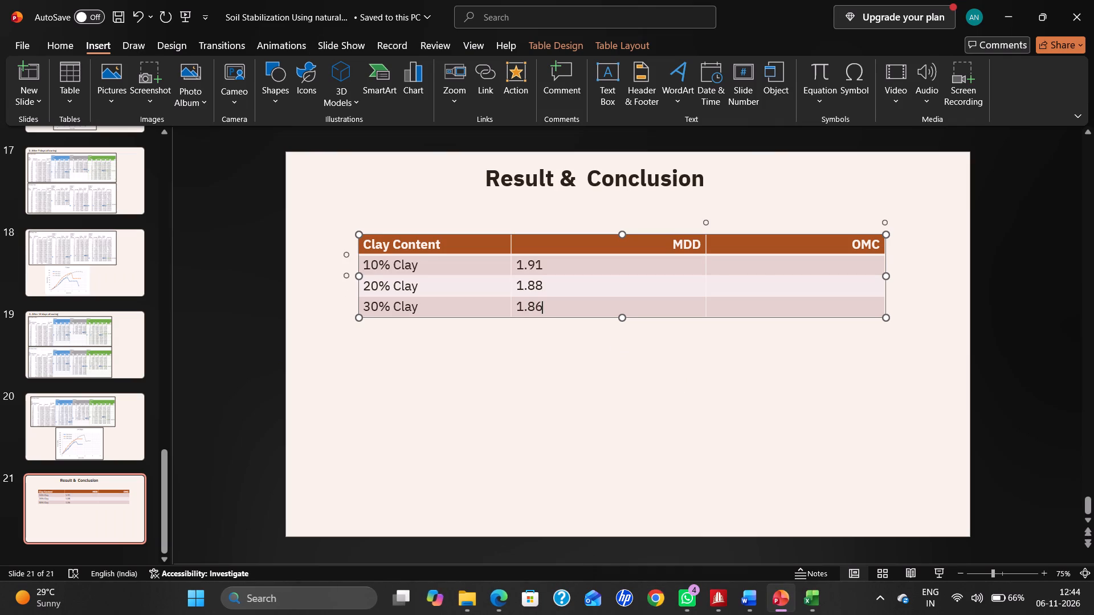
pyautogui.click(758, 271)
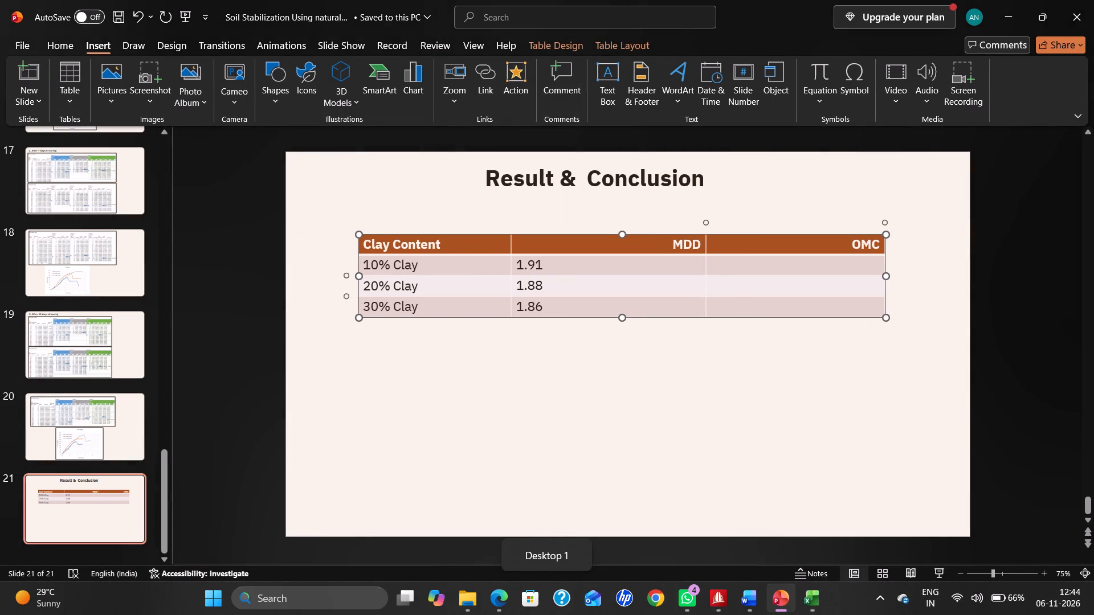
pyautogui.write('11')
pyautogui.hotkey('shift', '%')
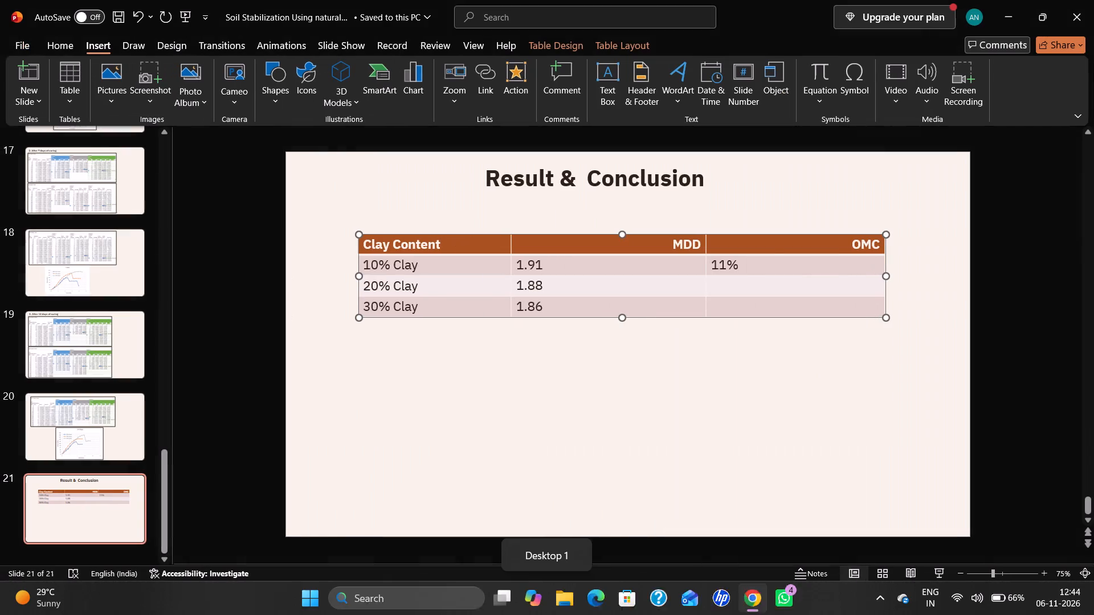
pyautogui.press('Down')
pyautogui.write('12.4')
pyautogui.hotkey('shift', '%')
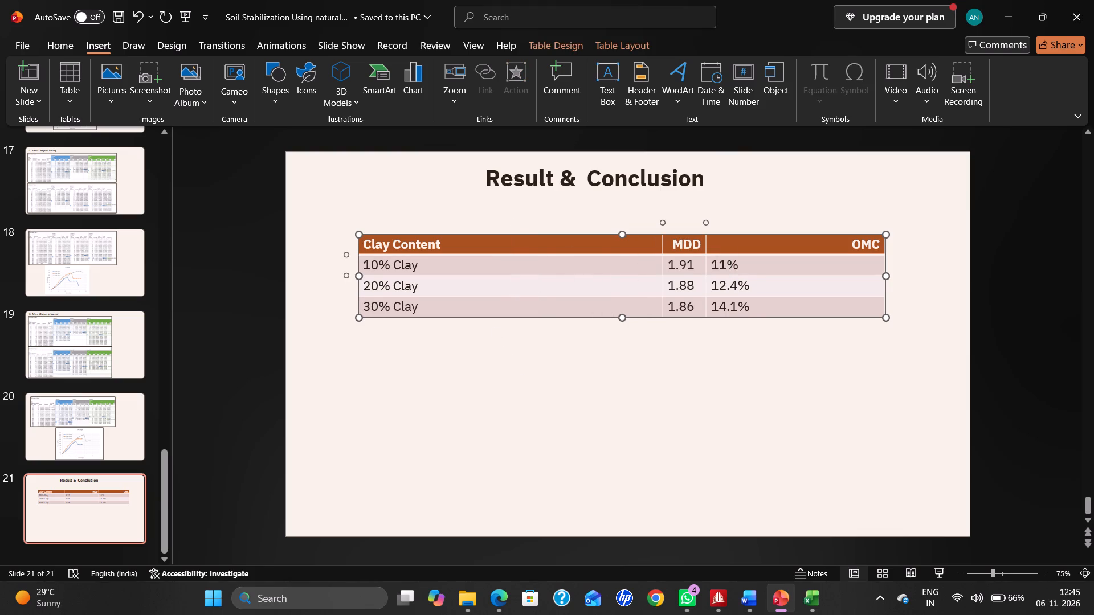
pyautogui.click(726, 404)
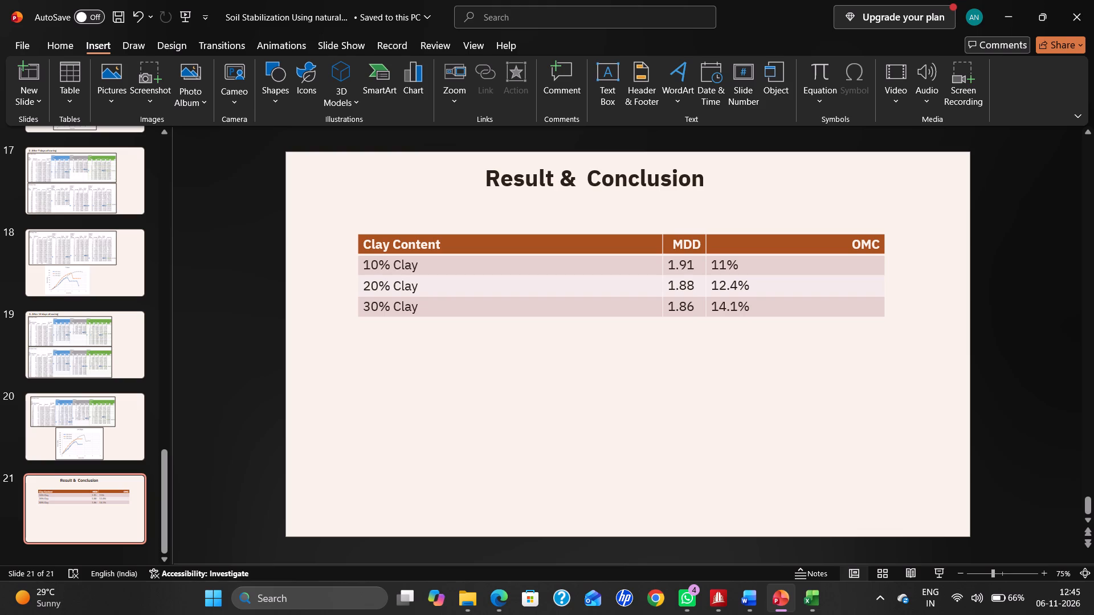
# Set the Clay Content column to about half the header width and narrow the MDD and OMC columns to fit their contents.
pyautogui.moveTo(663, 243); pyautogui.dragTo(518, 245)
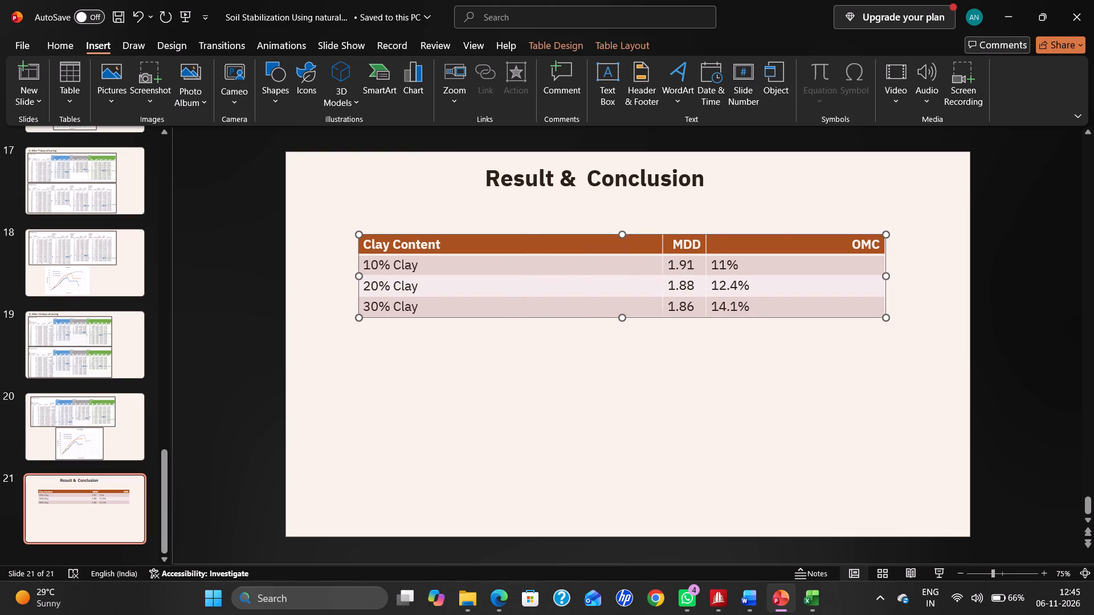
pyautogui.moveTo(705, 251); pyautogui.dragTo(612, 256)
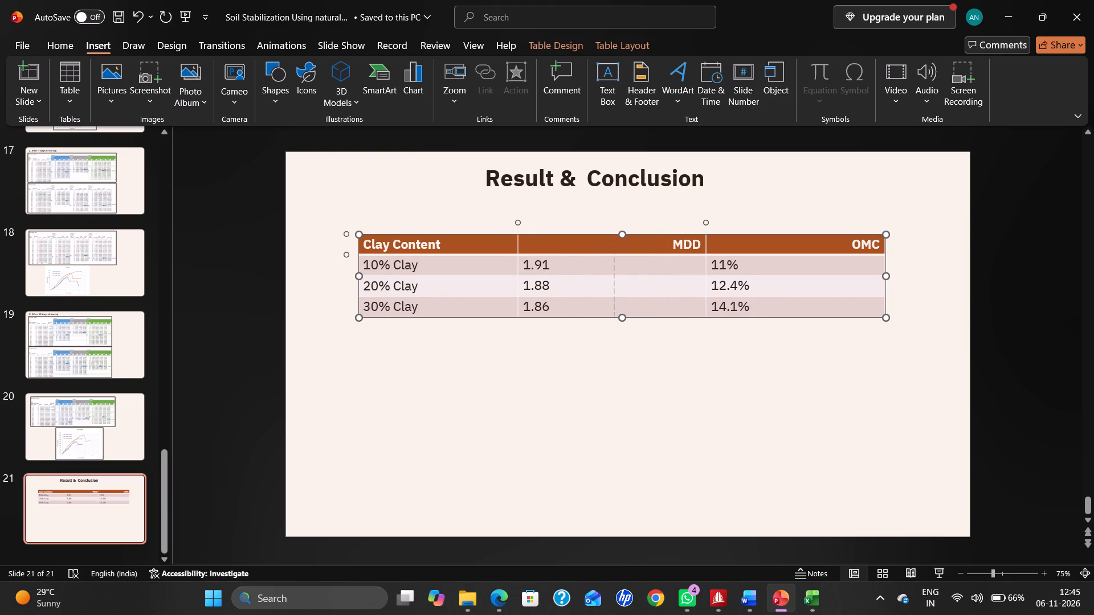
pyautogui.moveTo(612, 256); pyautogui.dragTo(565, 257)
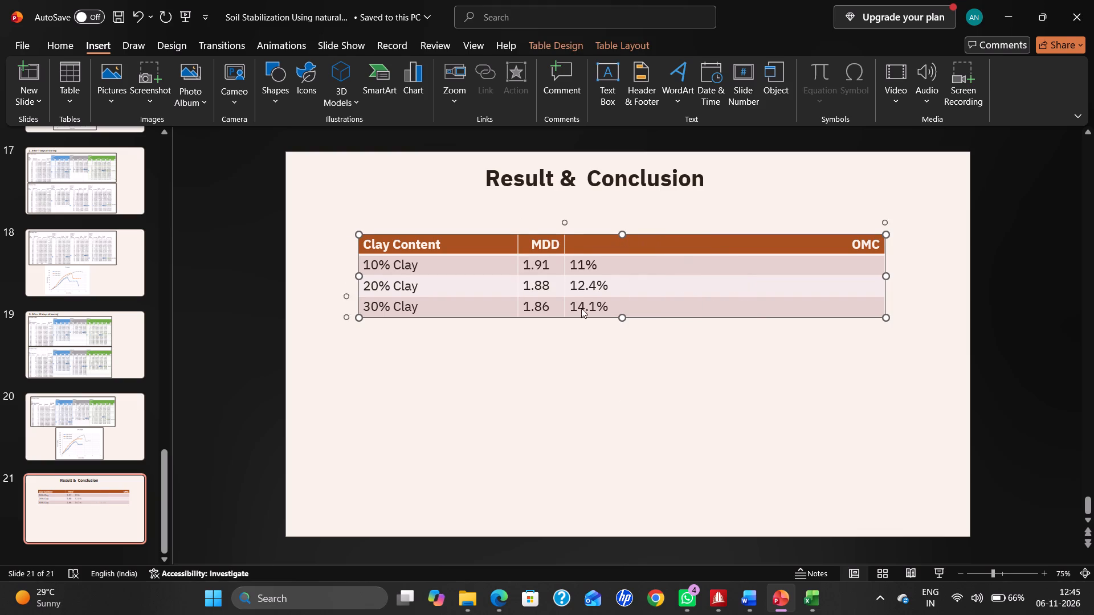
pyautogui.click(613, 403)
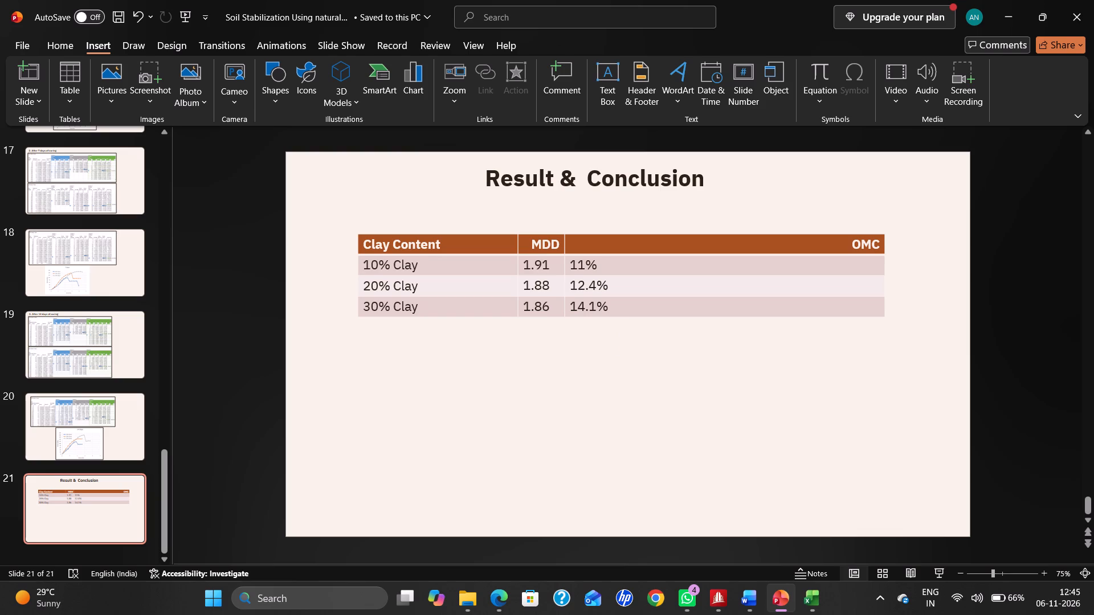
pyautogui.moveTo(882, 269); pyautogui.dragTo(623, 287)
pyautogui.click(643, 366)
# Enlarge the whole table to about twice its width and height so it spans most of the slide beneath the title.
pyautogui.click(590, 297)
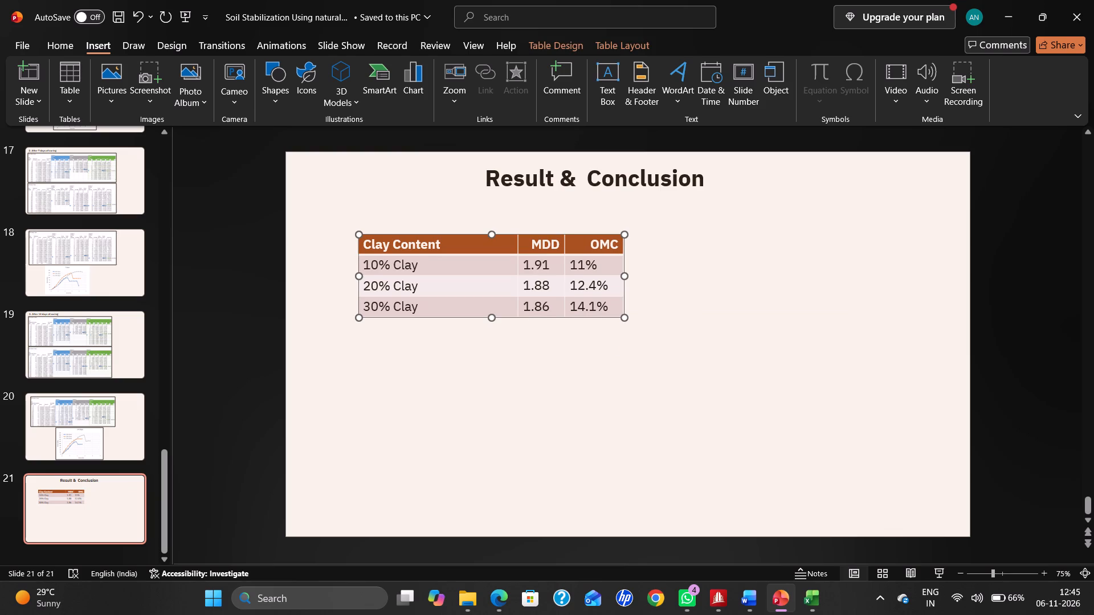
pyautogui.moveTo(625, 318); pyautogui.dragTo(812, 368)
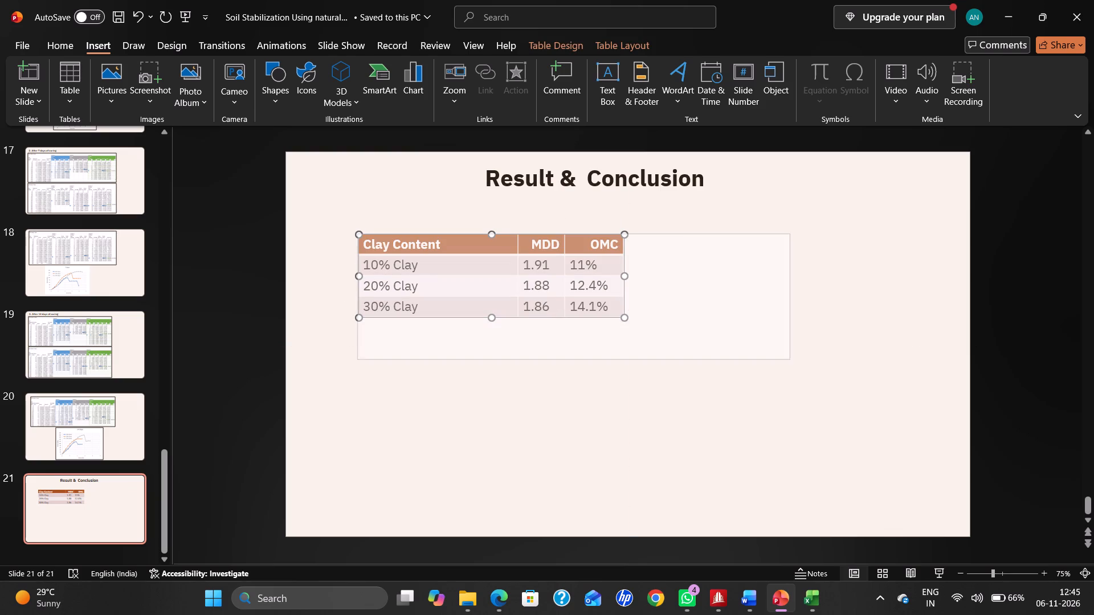
pyautogui.moveTo(812, 368); pyautogui.dragTo(885, 404)
pyautogui.click(754, 459)
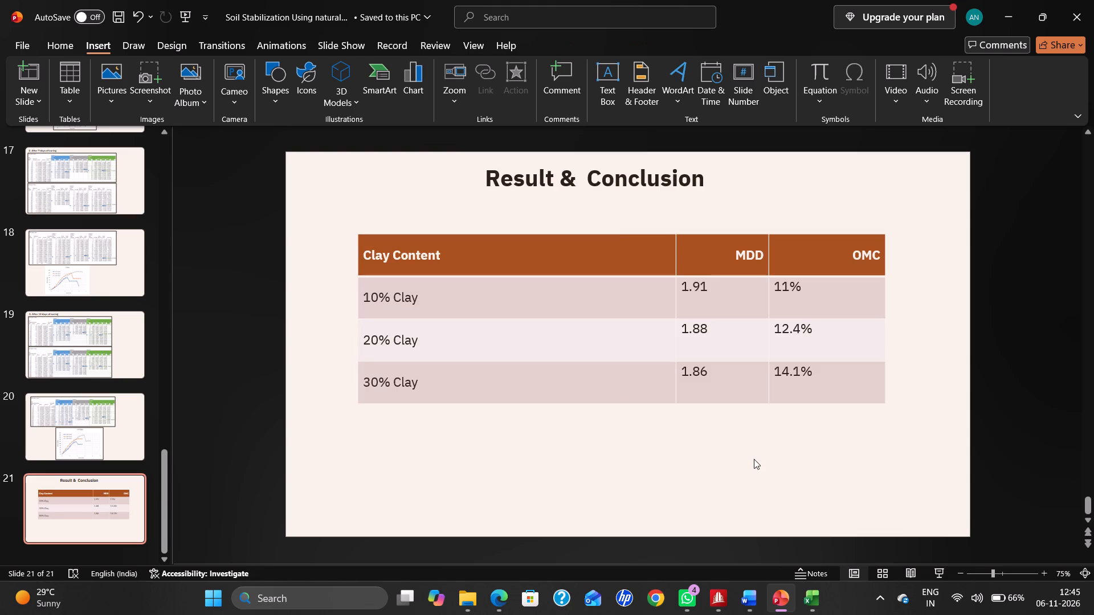
pyautogui.click(359, 239)
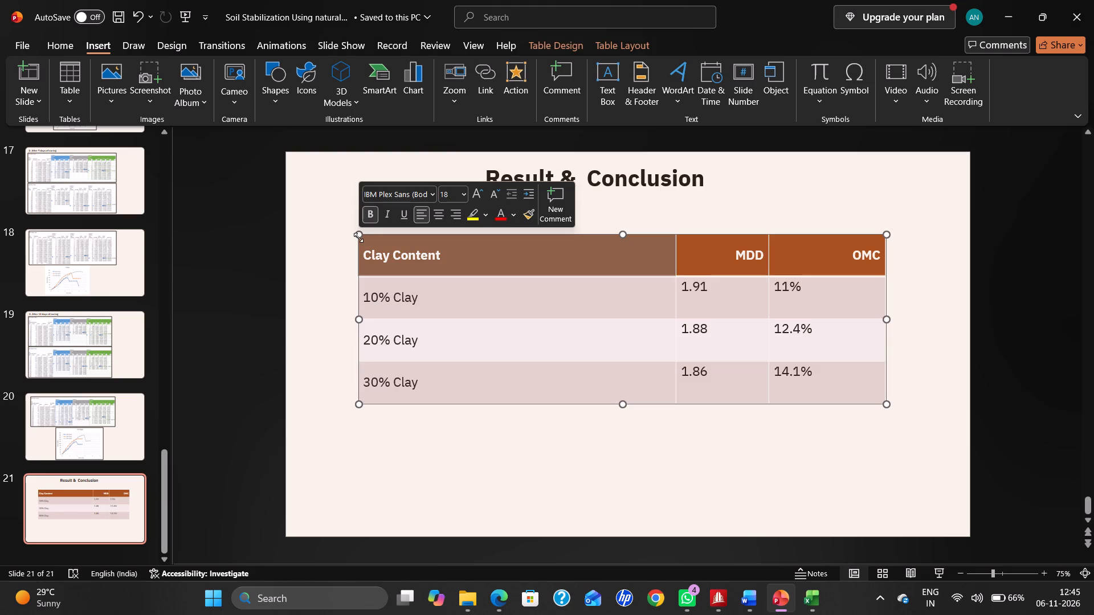
pyautogui.moveTo(358, 236); pyautogui.dragTo(332, 215)
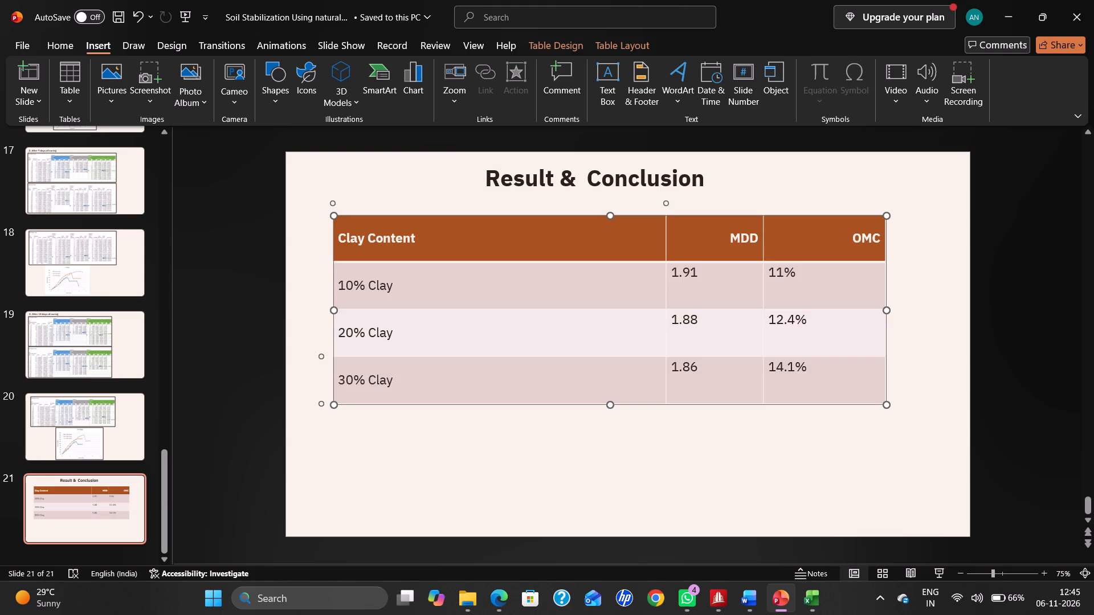
pyautogui.click(412, 458)
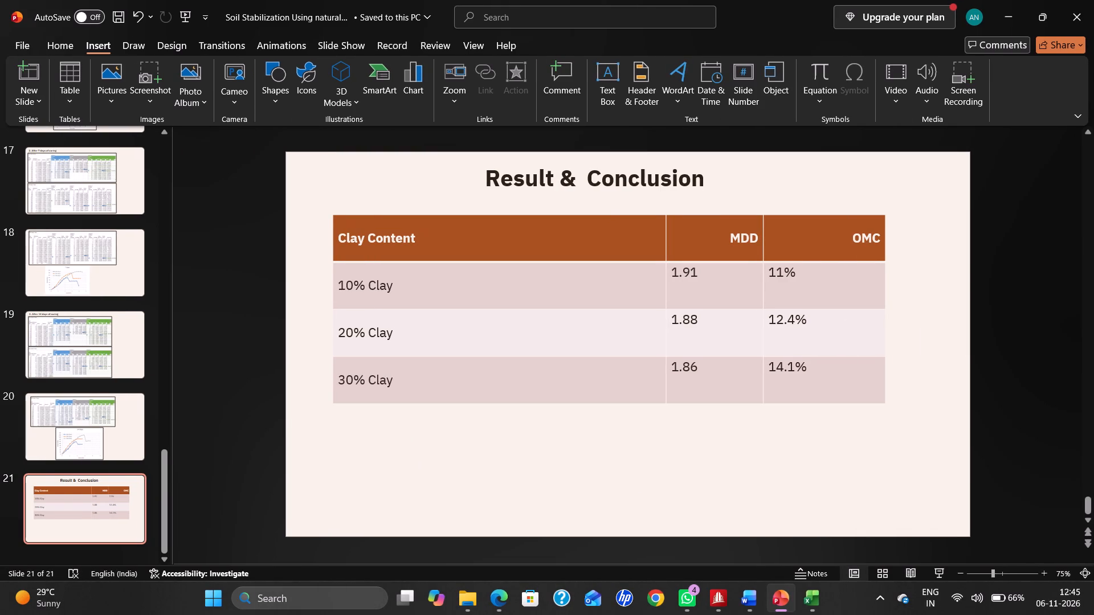
# Insert a line break before 1.91 and 11% in the 10% Clay row to level them with the row label.
pyautogui.click(675, 274)
pyautogui.press('Left')
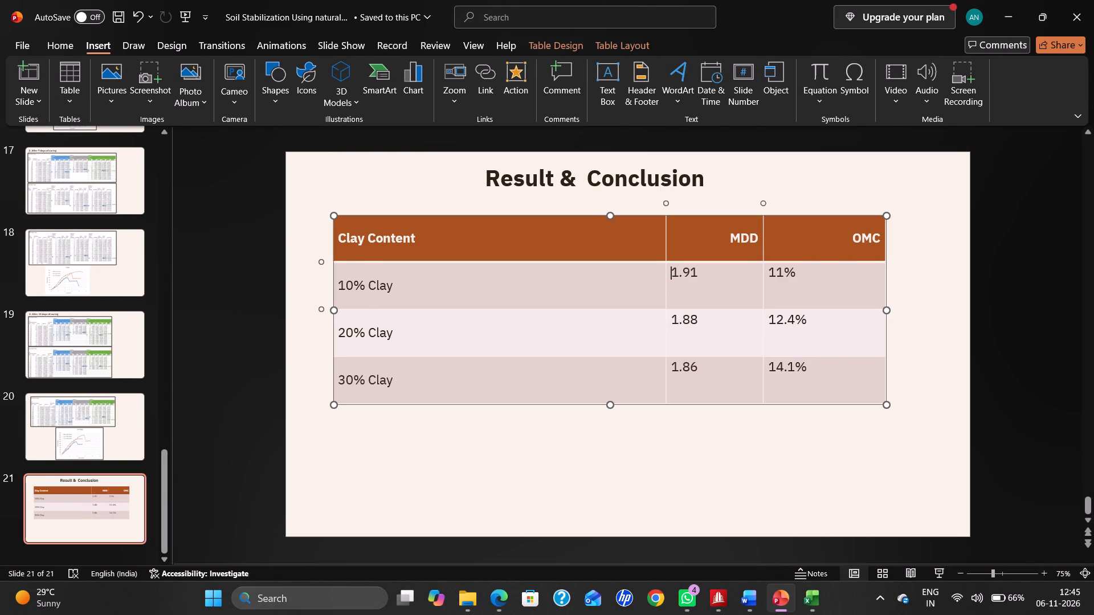
pyautogui.hotkey('shift', 'Return')
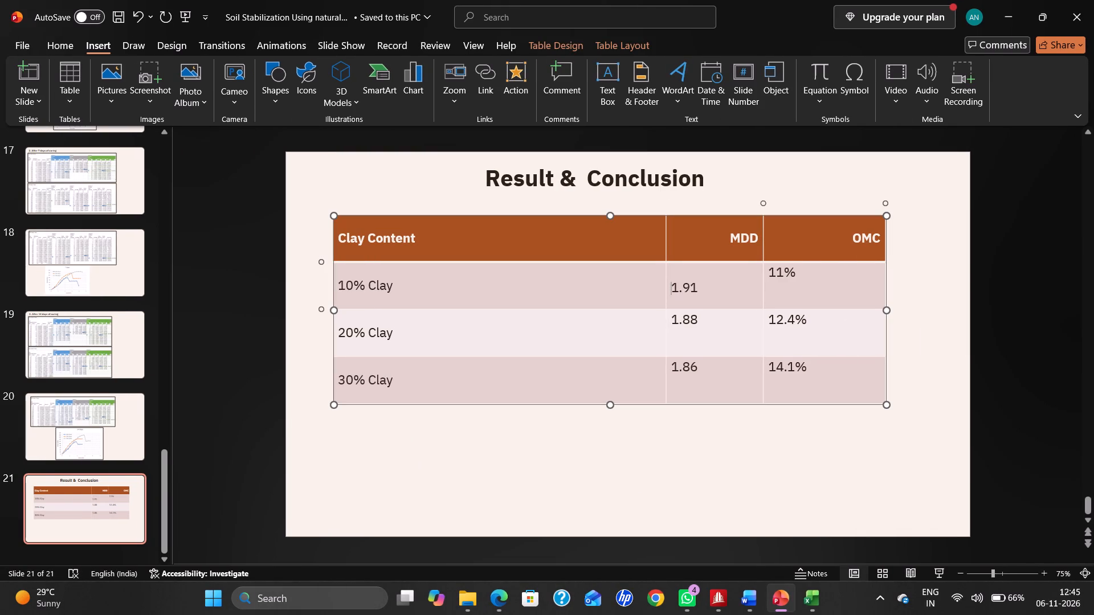
pyautogui.click(769, 274)
pyautogui.click(770, 272)
pyautogui.hotkey('shift', 'Return')
# Insert a line break before the MDD and OMC values in the 20% Clay and 30% Clay rows.
pyautogui.click(672, 323)
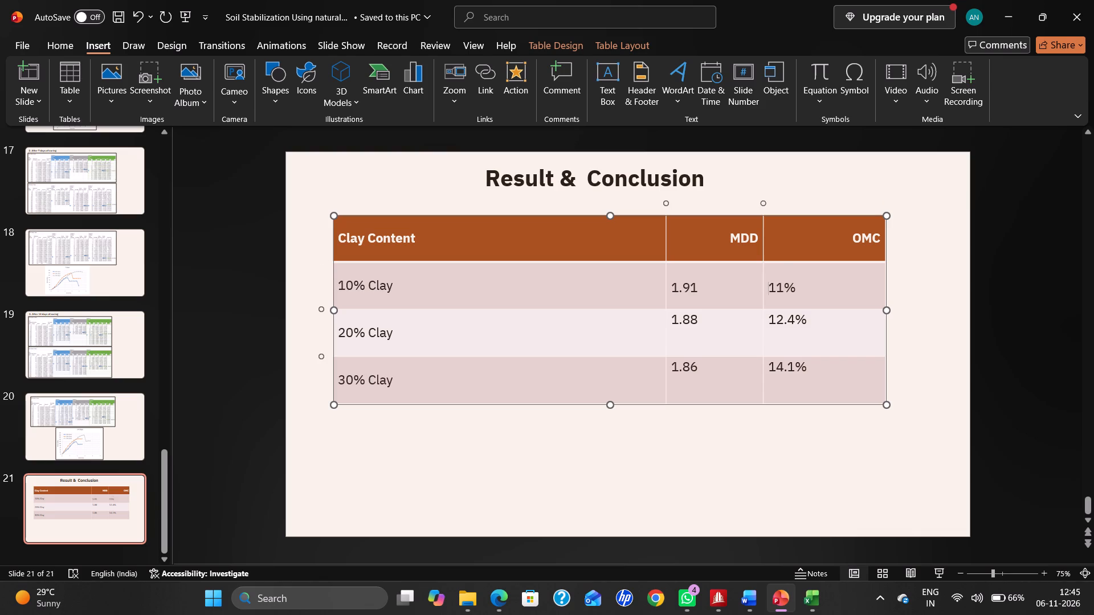
pyautogui.click(676, 321)
pyautogui.press('Left')
pyautogui.hotkey('shift', 'Return')
pyautogui.press('Down')
pyautogui.hotkey('shift', 'Return')
pyautogui.click(774, 318)
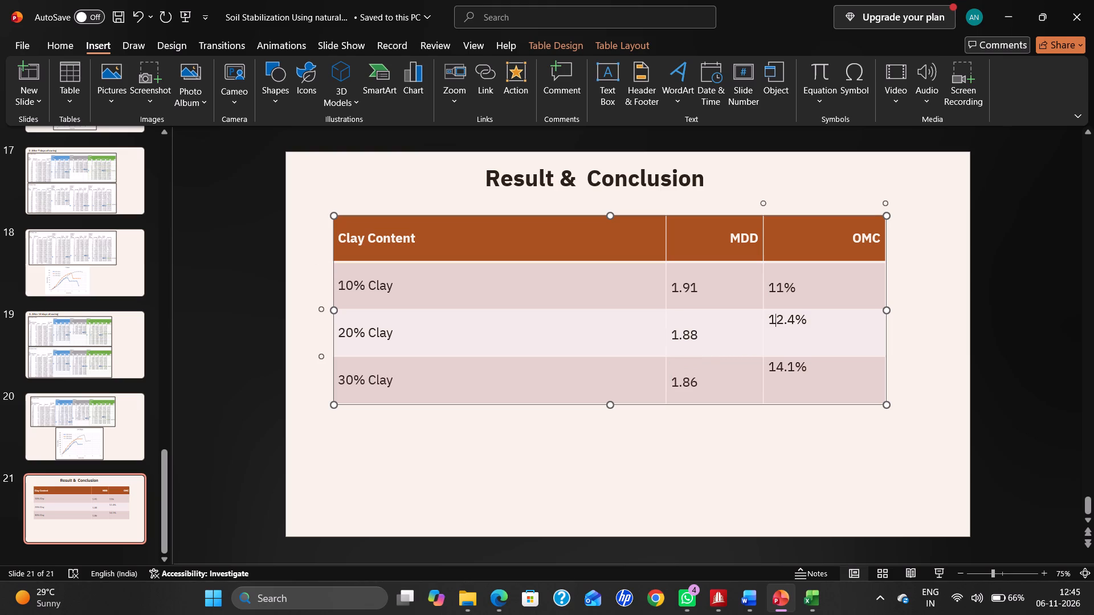
pyautogui.press('Left')
pyautogui.hotkey('shift', 'Return')
pyautogui.press('Down')
pyautogui.hotkey('shift', 'Return')
pyautogui.click(728, 442)
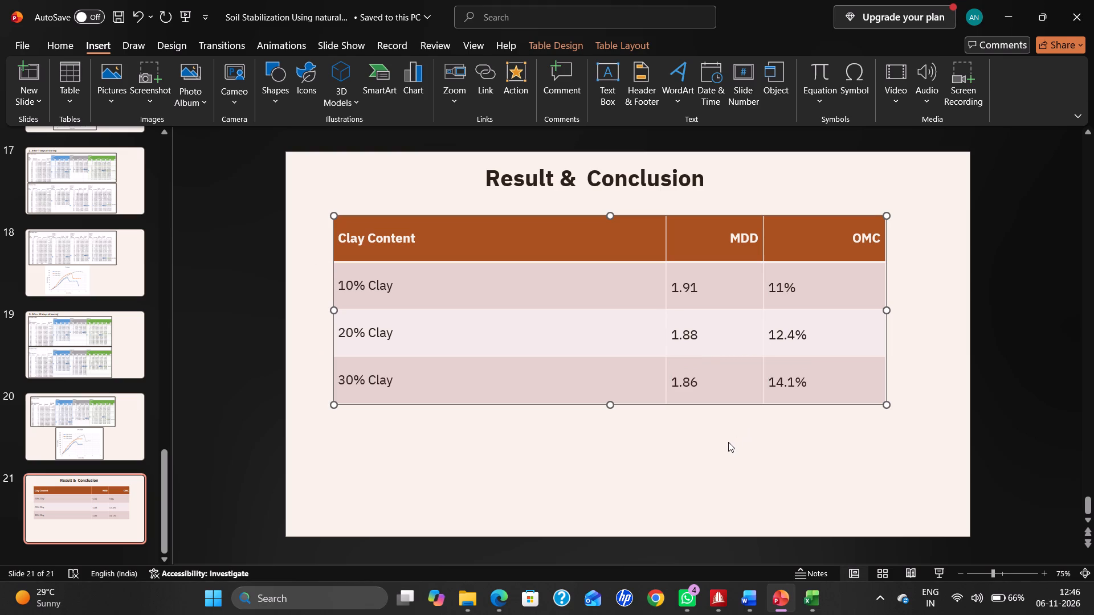
# Reduce the heights of the 10% Clay, 20% Clay and 30% Clay rows to one equal, more compact size.
pyautogui.click(544, 306)
pyautogui.moveTo(460, 309); pyautogui.dragTo(462, 299)
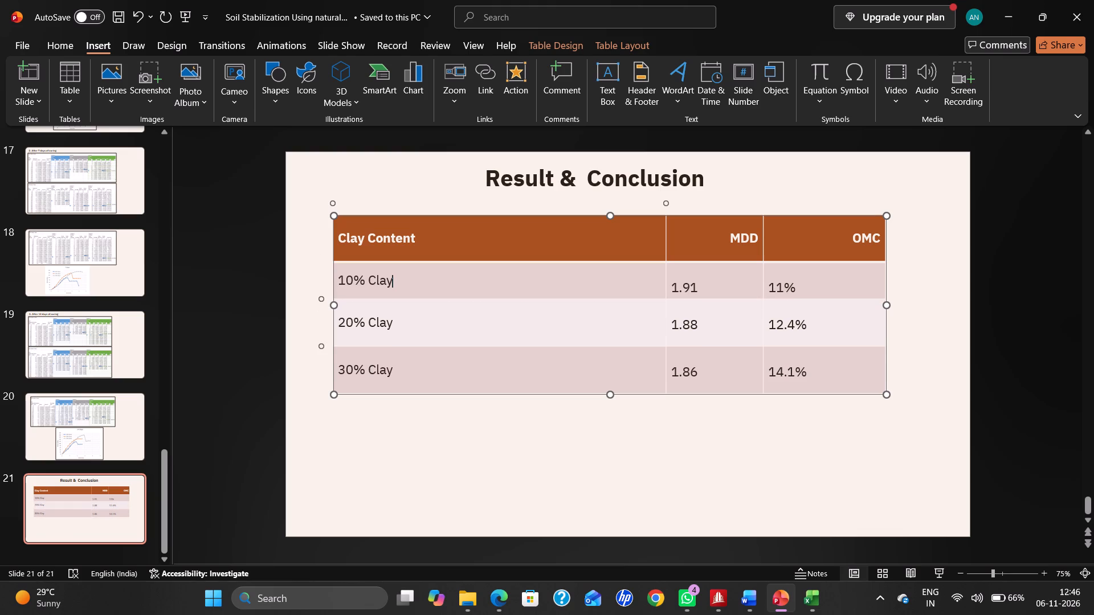
pyautogui.click(458, 345)
pyautogui.moveTo(460, 346); pyautogui.dragTo(462, 333)
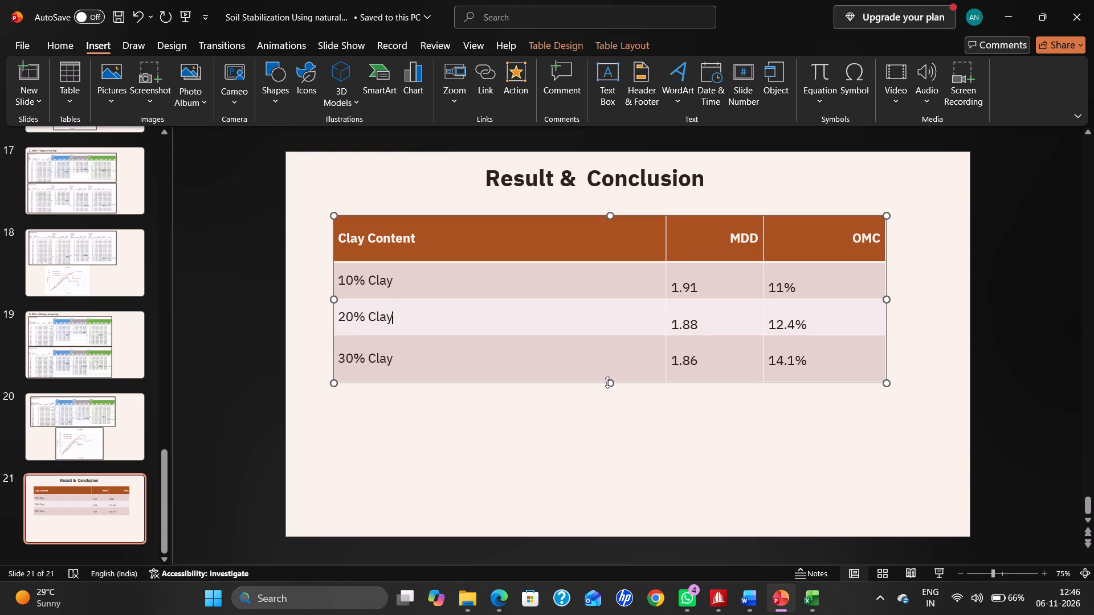
pyautogui.click(593, 382)
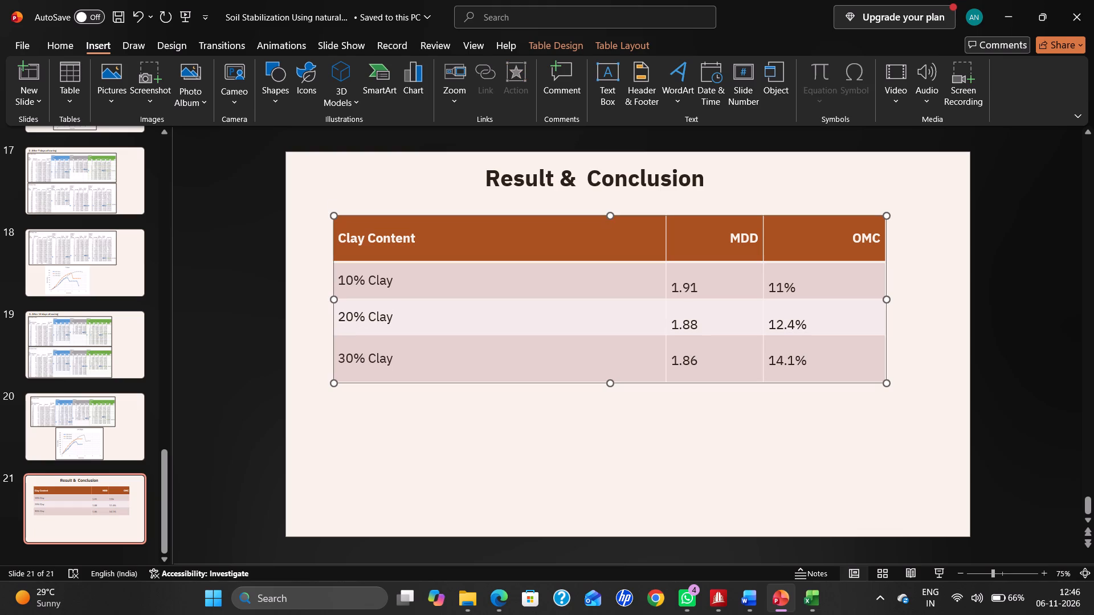
pyautogui.click(591, 381)
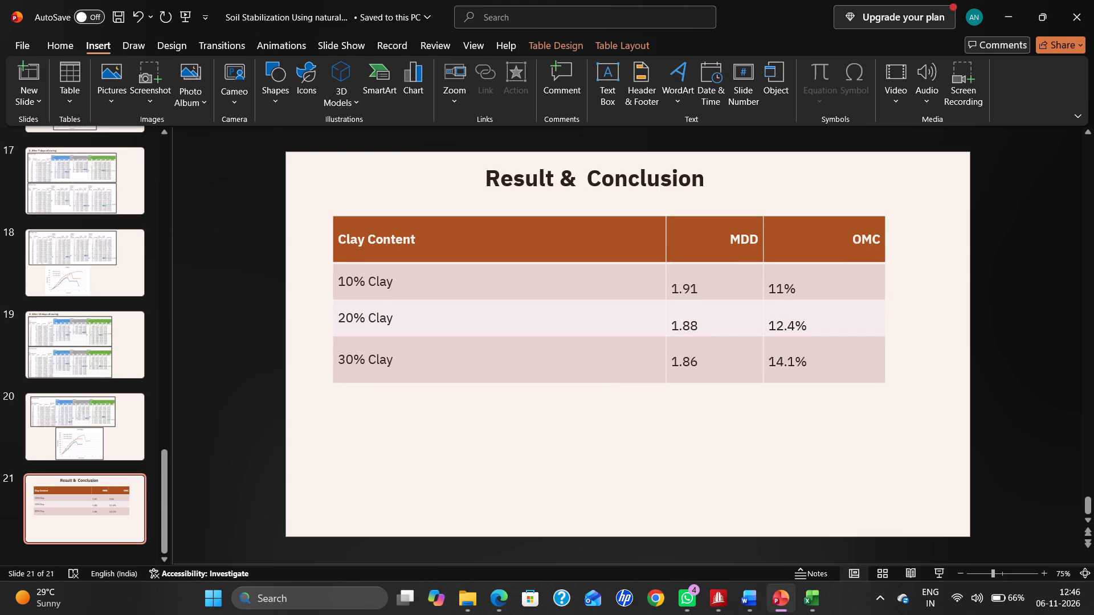
pyautogui.click(591, 381)
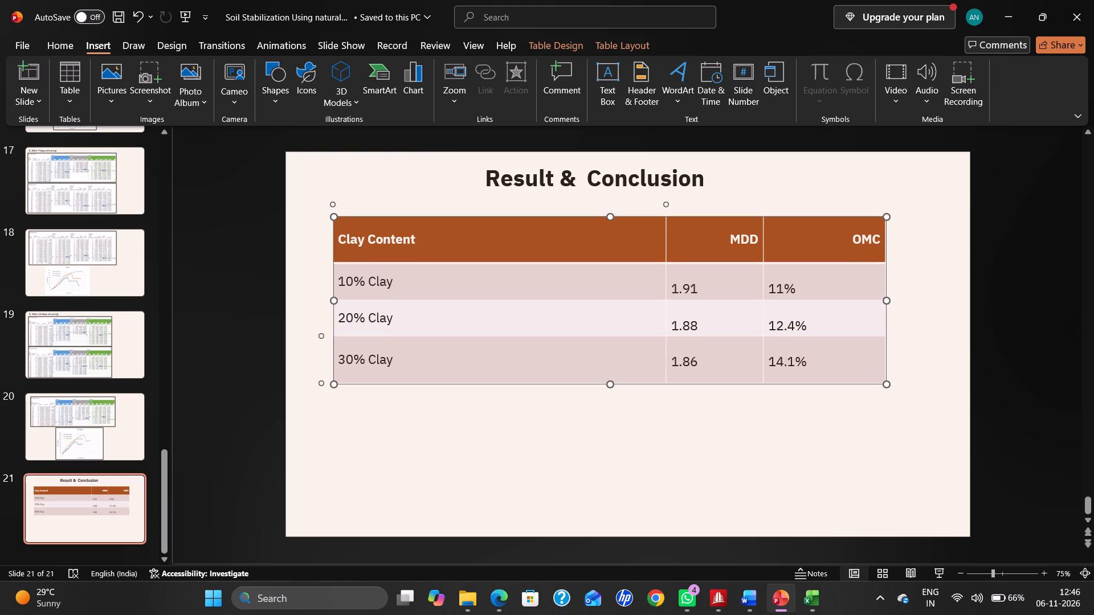
pyautogui.click(589, 381)
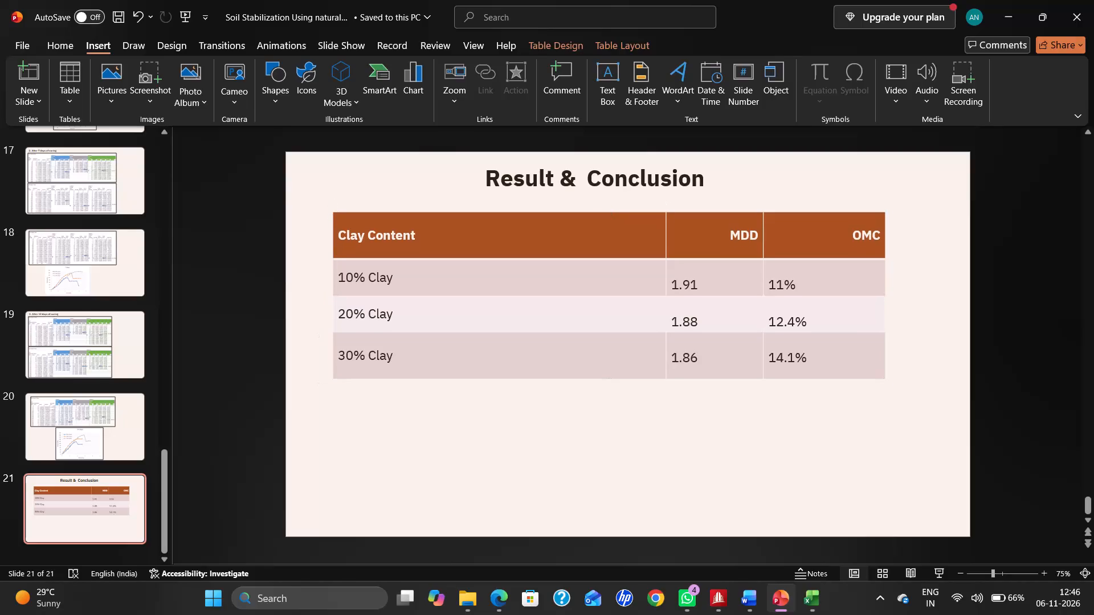
pyautogui.click(591, 378)
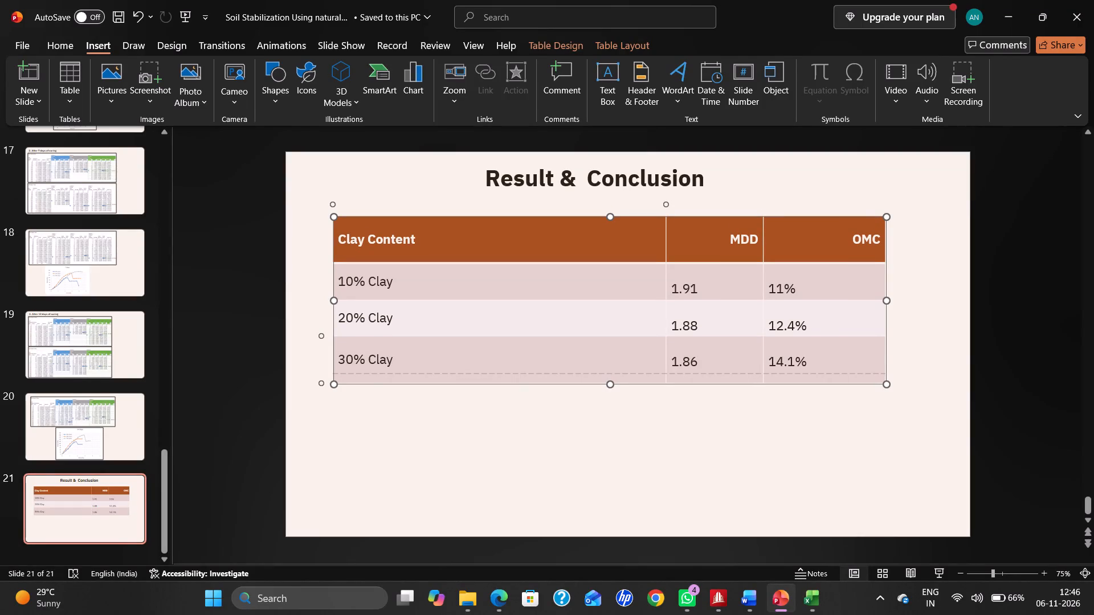
pyautogui.click(600, 416)
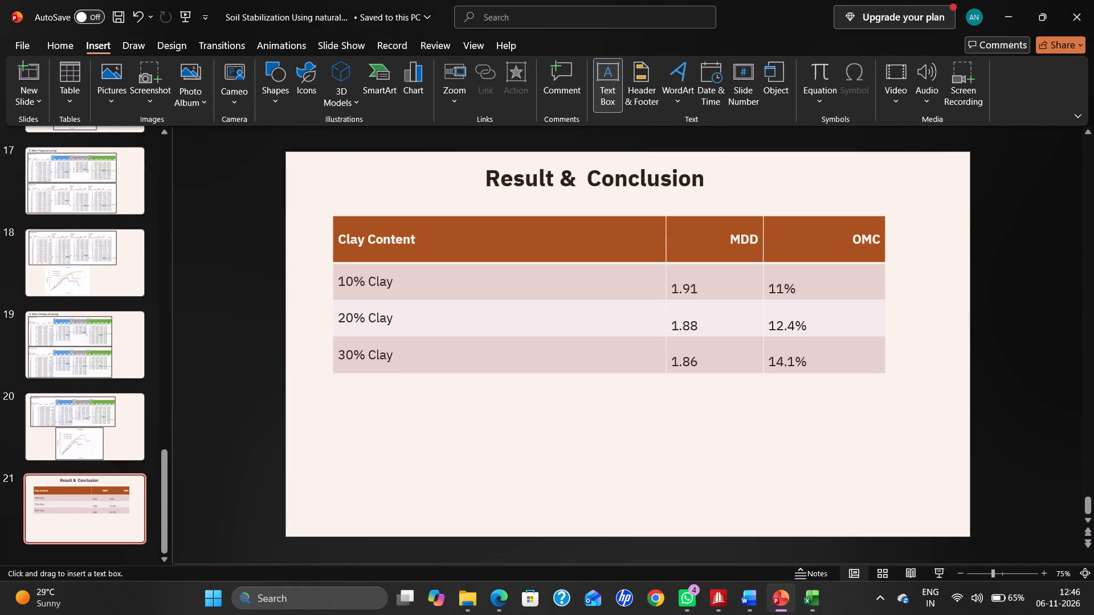
pyautogui.click(466, 204)
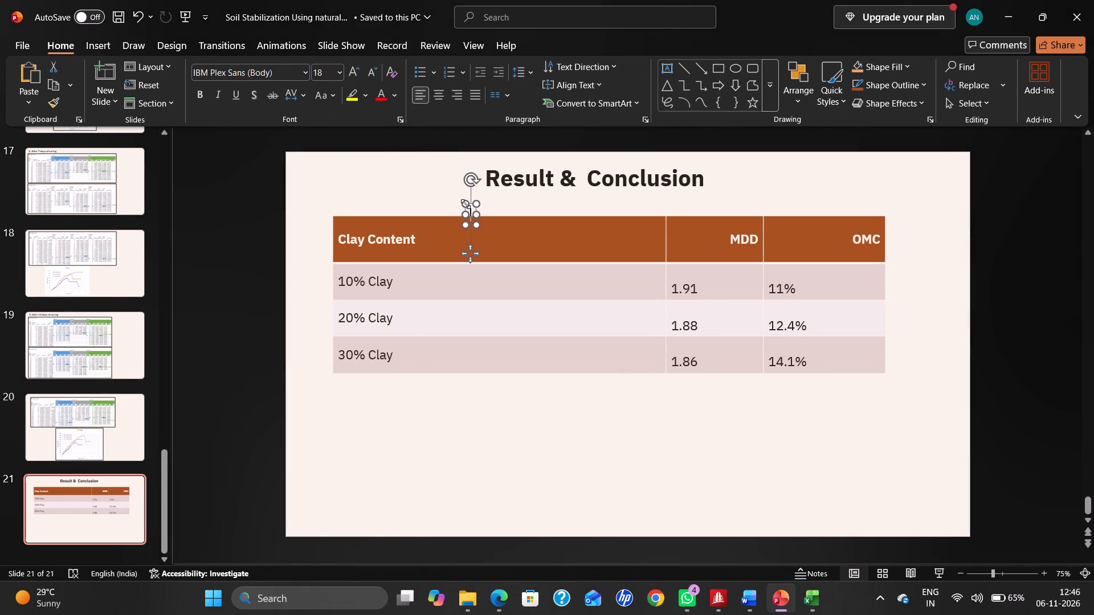
pyautogui.hotkey('ctrl', 'v')
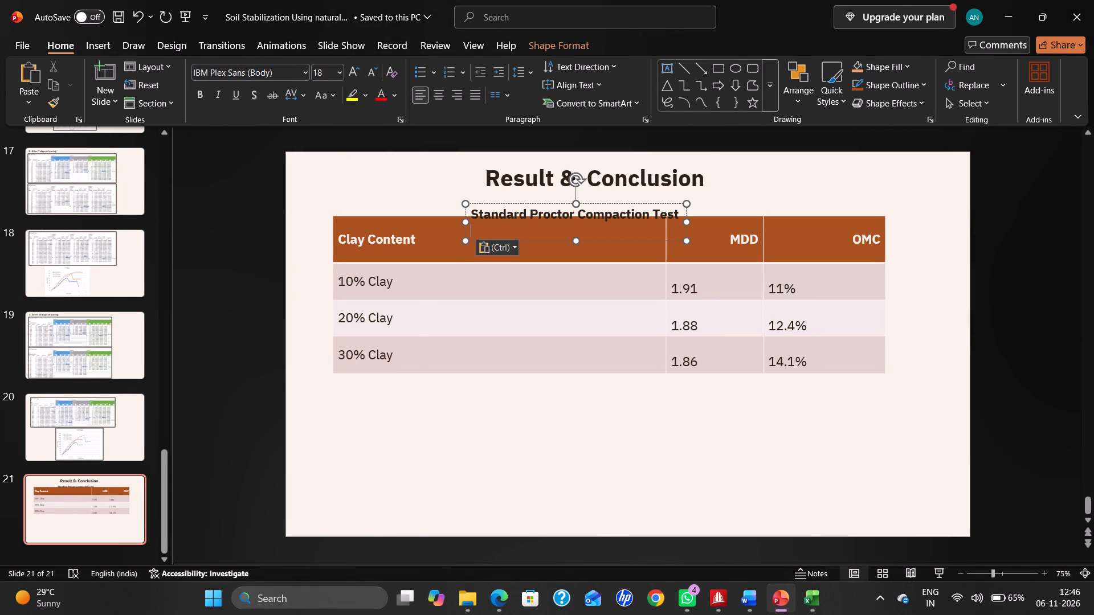
# Move the table down to clear the Standard Proctor Compaction Test heading.
pyautogui.click(457, 343)
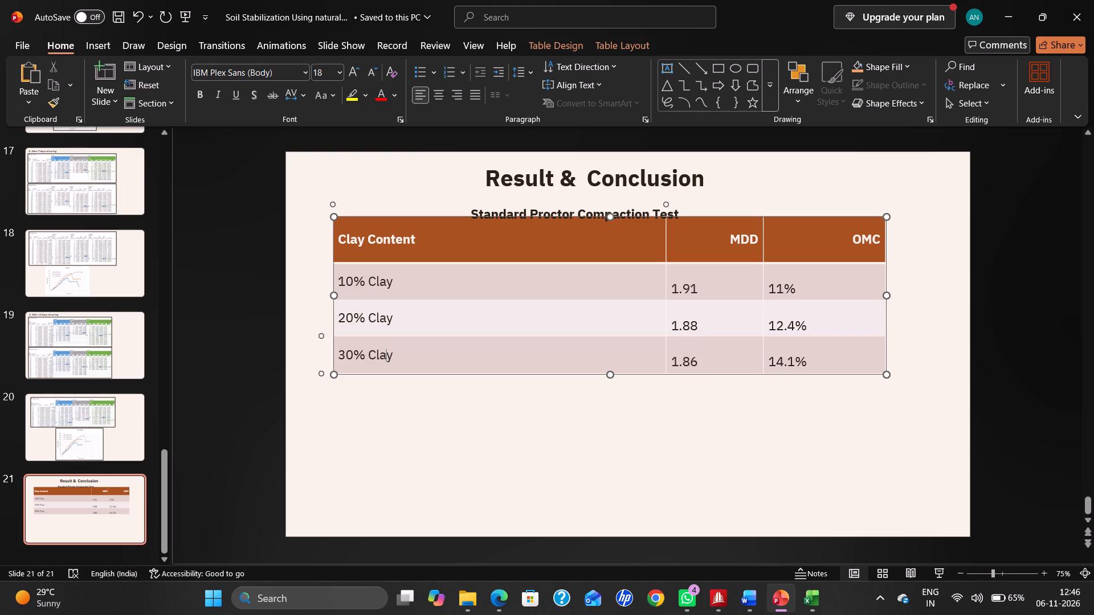
pyautogui.moveTo(482, 374); pyautogui.dragTo(474, 415)
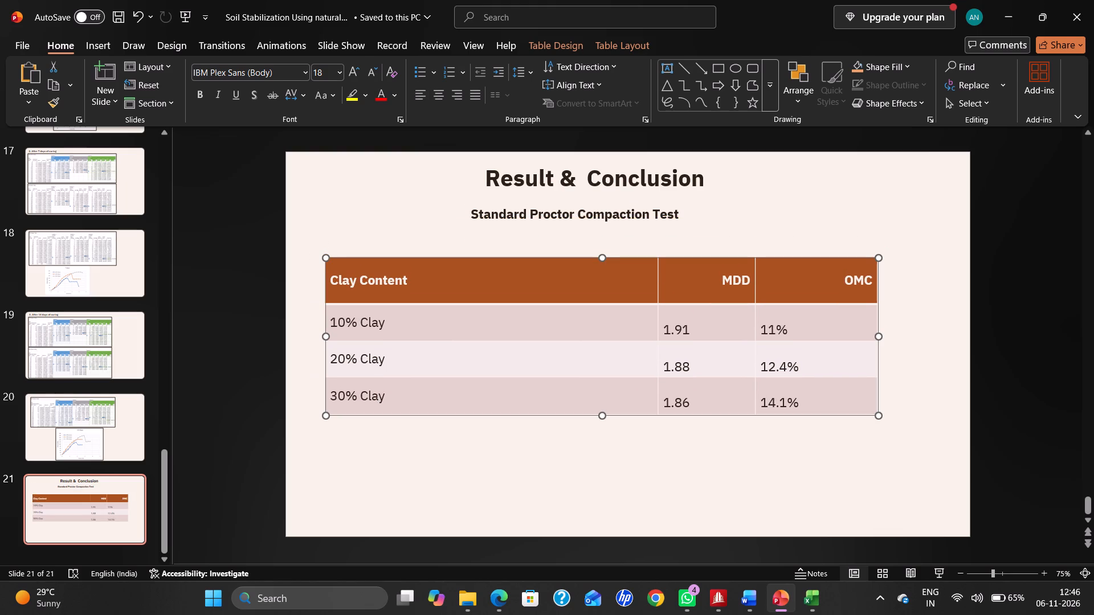
# Move the Standard Proctor Compaction Test heading and the Result & Conclusion title over to line up with the table's left edge.
pyautogui.click(556, 213)
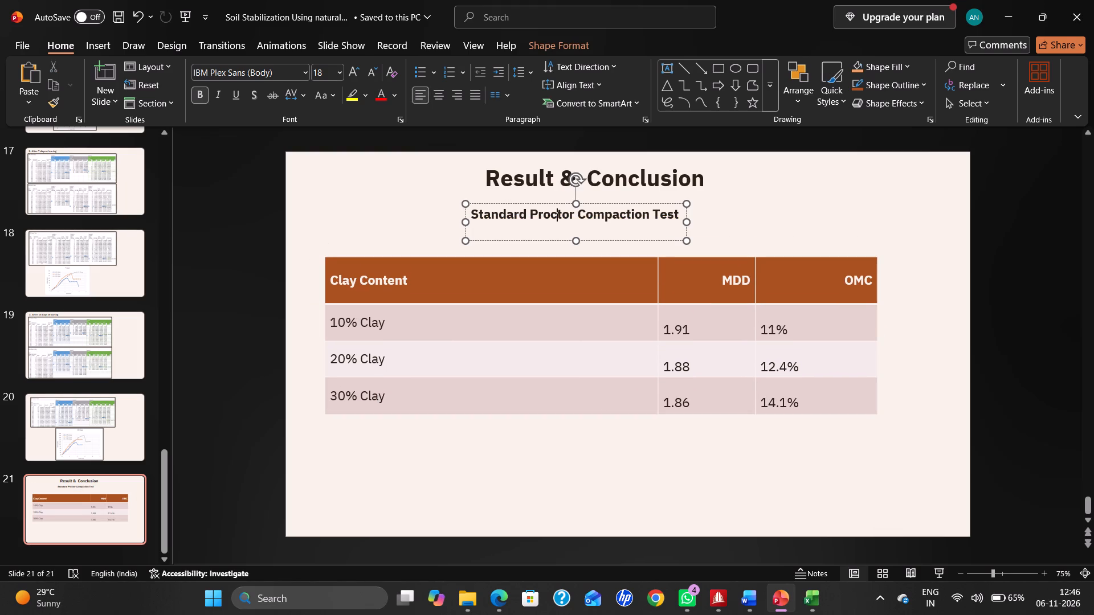
pyautogui.moveTo(599, 203); pyautogui.dragTo(452, 208)
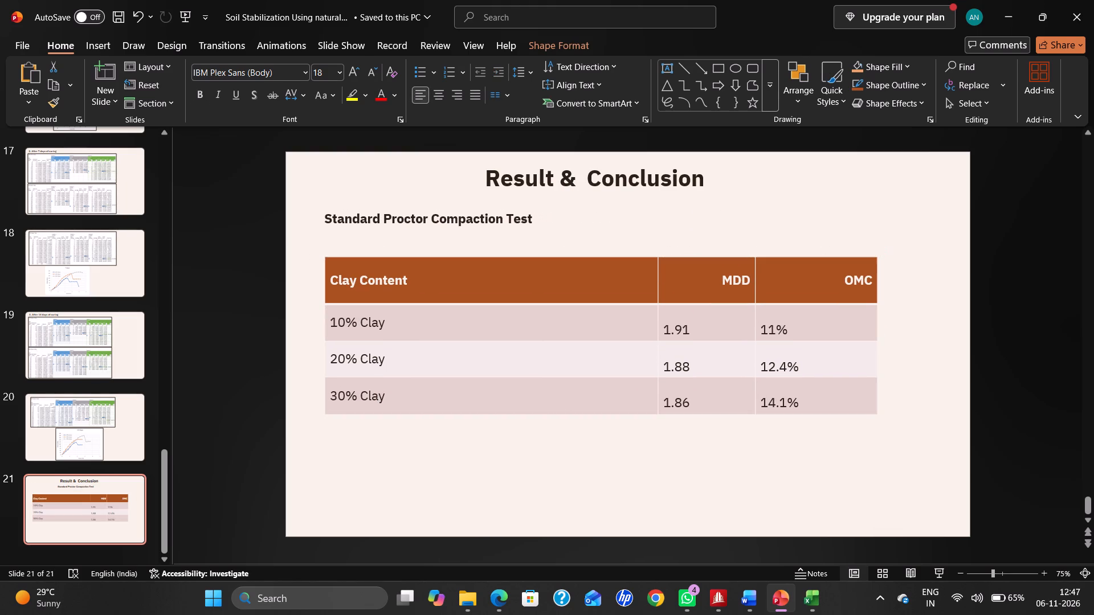
pyautogui.moveTo(452, 208); pyautogui.dragTo(453, 208)
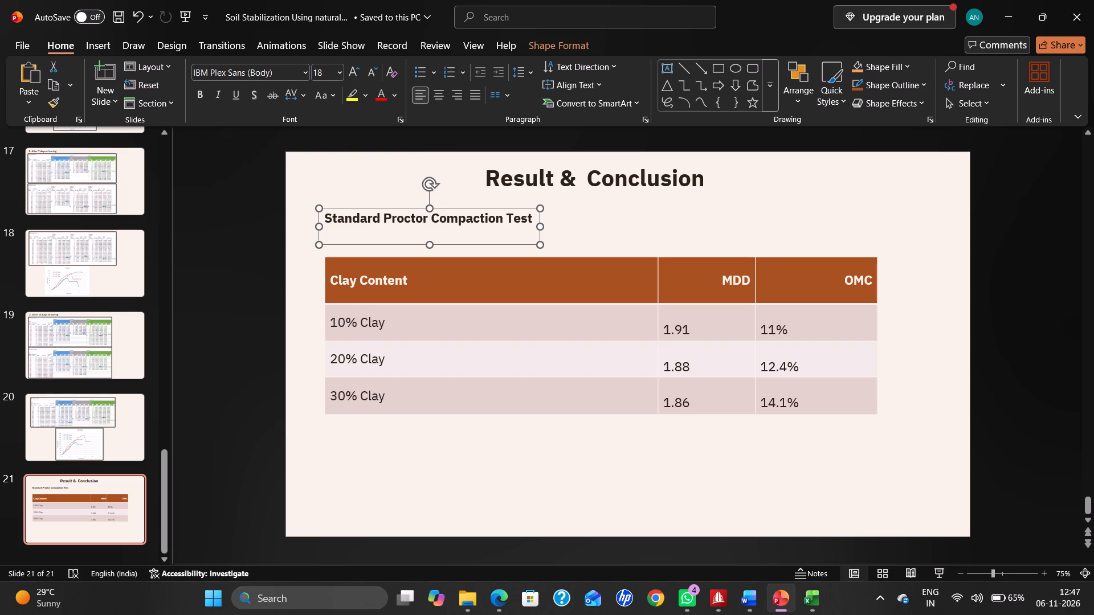
pyautogui.click(569, 184)
pyautogui.moveTo(582, 197); pyautogui.dragTo(551, 197)
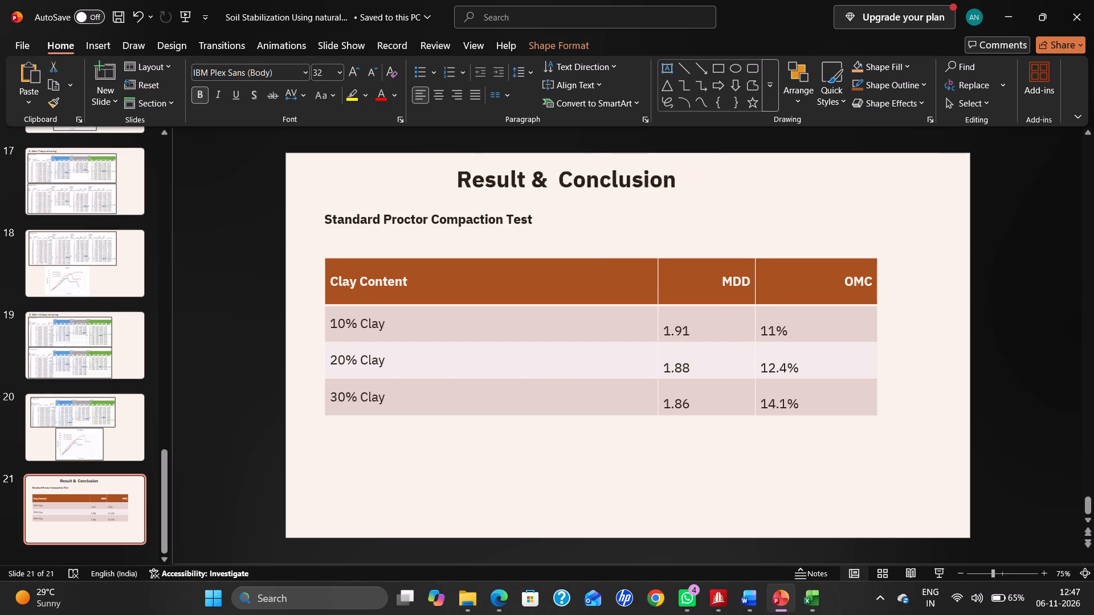
pyautogui.moveTo(551, 197); pyautogui.dragTo(415, 195)
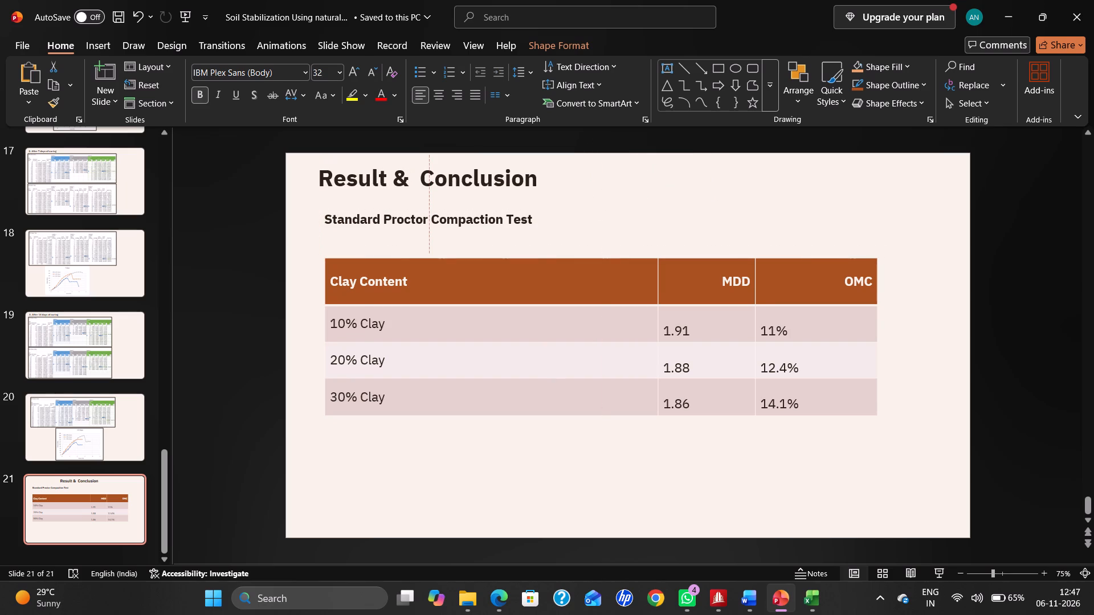
pyautogui.moveTo(415, 195); pyautogui.dragTo(419, 195)
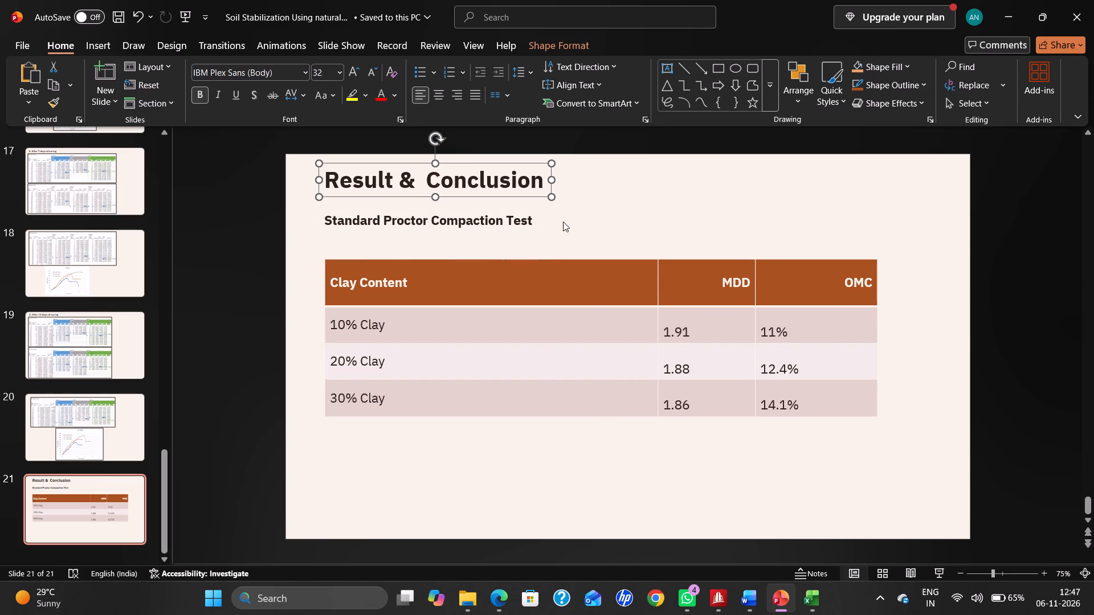
# Add a space and a colon to the end of the Standard Proctor Compaction Test heading.
pyautogui.click(563, 222)
pyautogui.moveTo(519, 223); pyautogui.dragTo(535, 220)
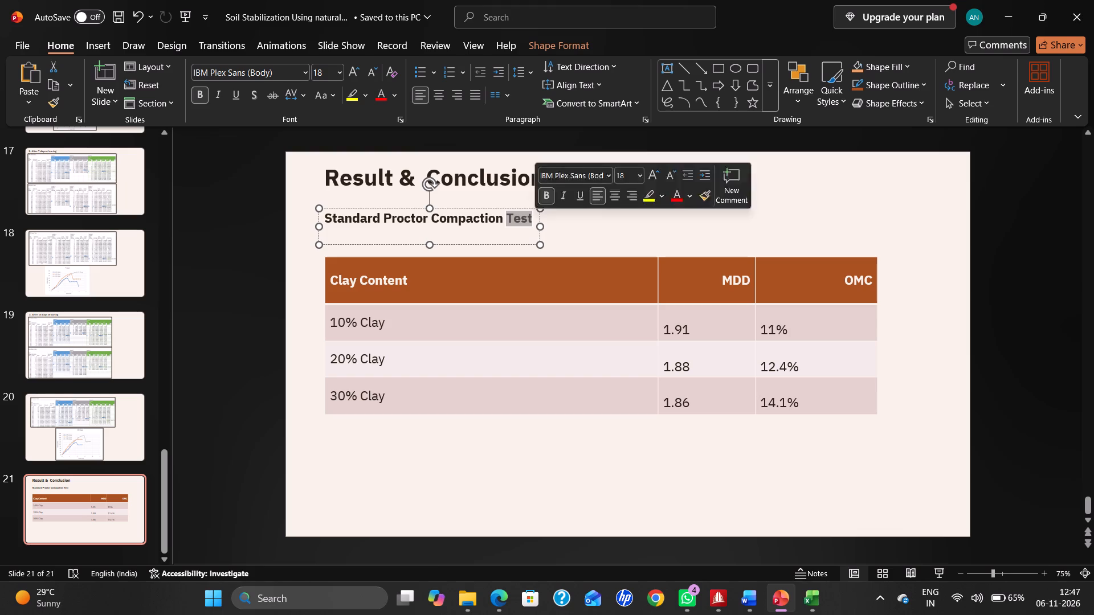
pyautogui.click(535, 220)
pyautogui.click(530, 218)
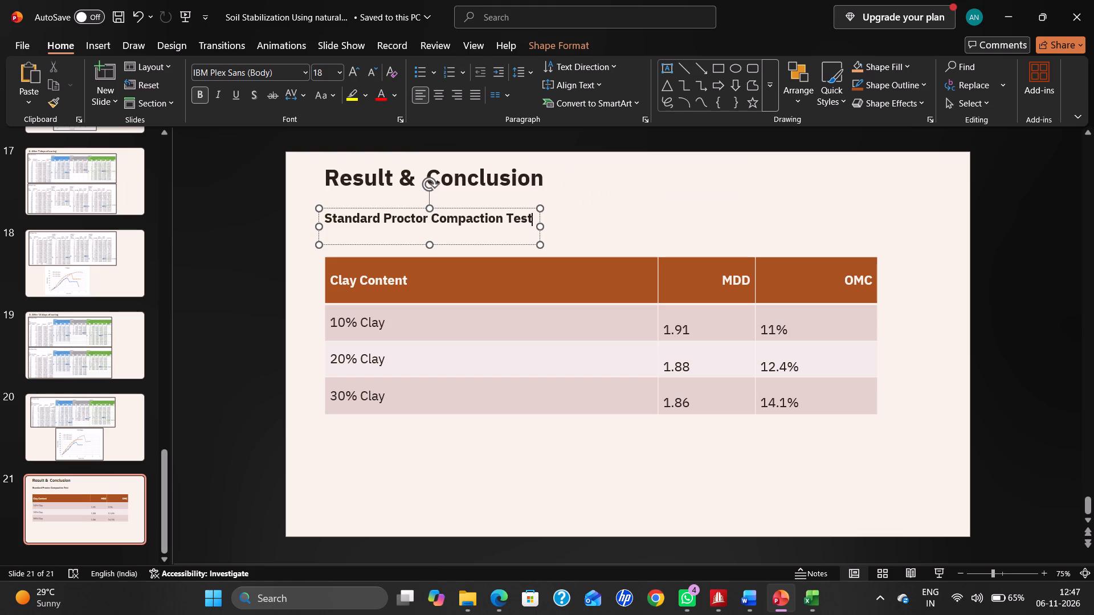
pyautogui.press('space')
pyautogui.write(':')
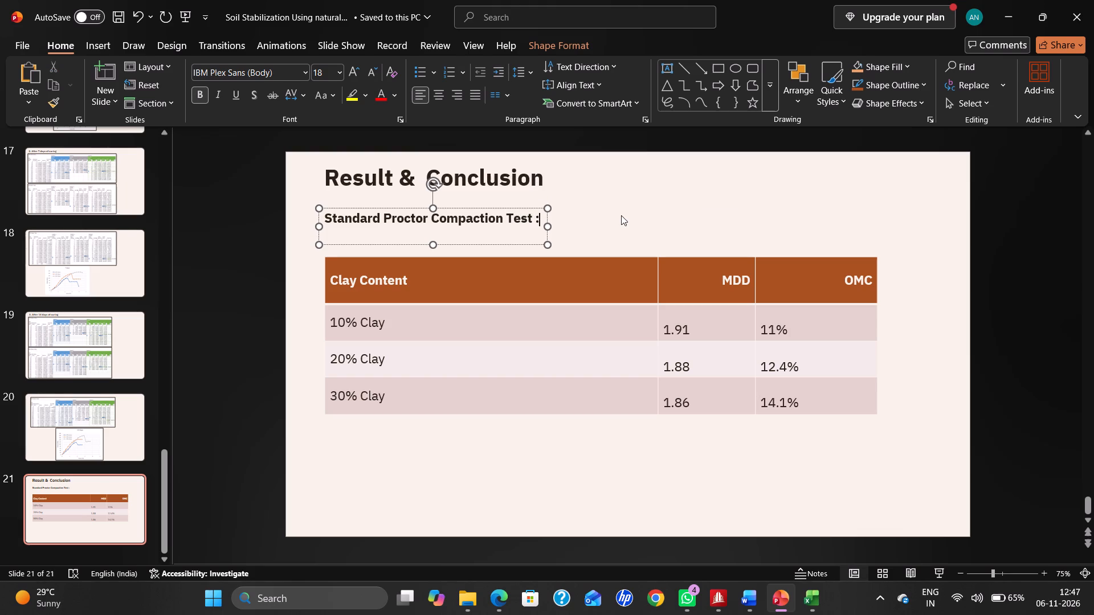
pyautogui.click(621, 215)
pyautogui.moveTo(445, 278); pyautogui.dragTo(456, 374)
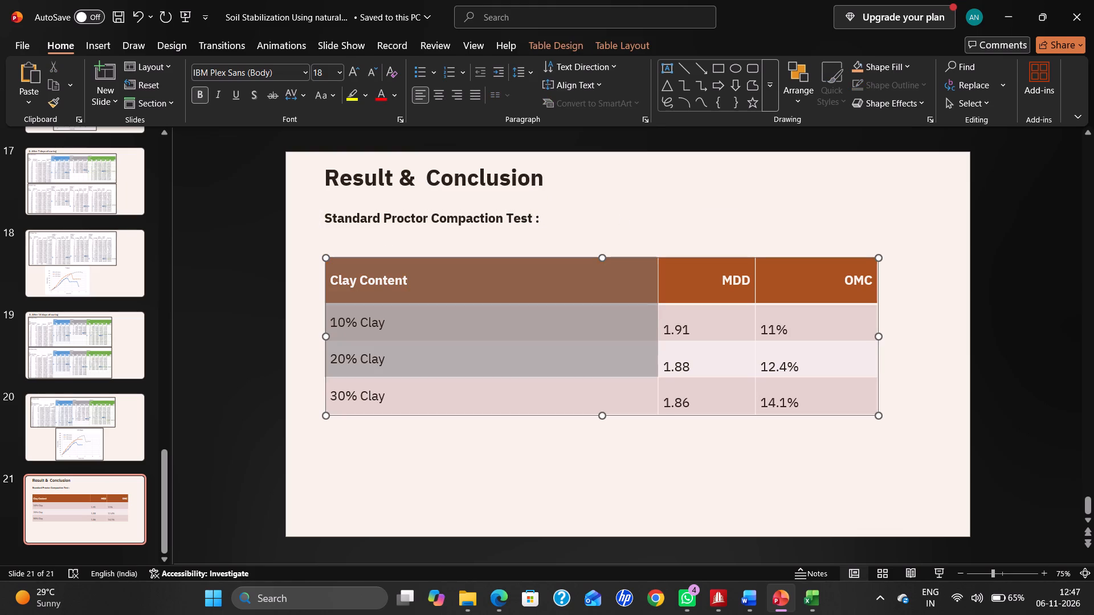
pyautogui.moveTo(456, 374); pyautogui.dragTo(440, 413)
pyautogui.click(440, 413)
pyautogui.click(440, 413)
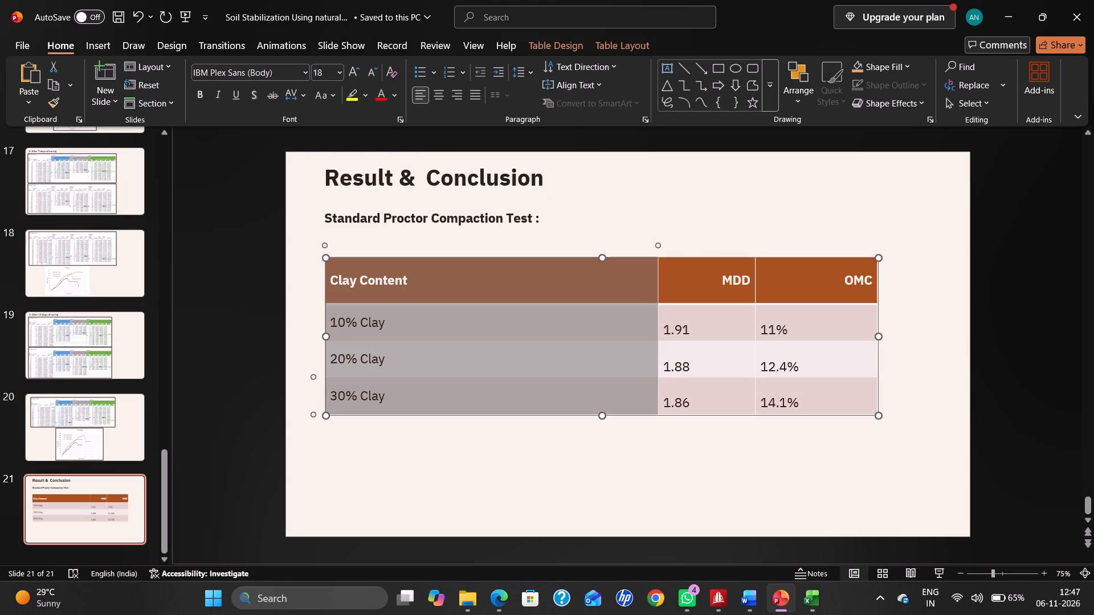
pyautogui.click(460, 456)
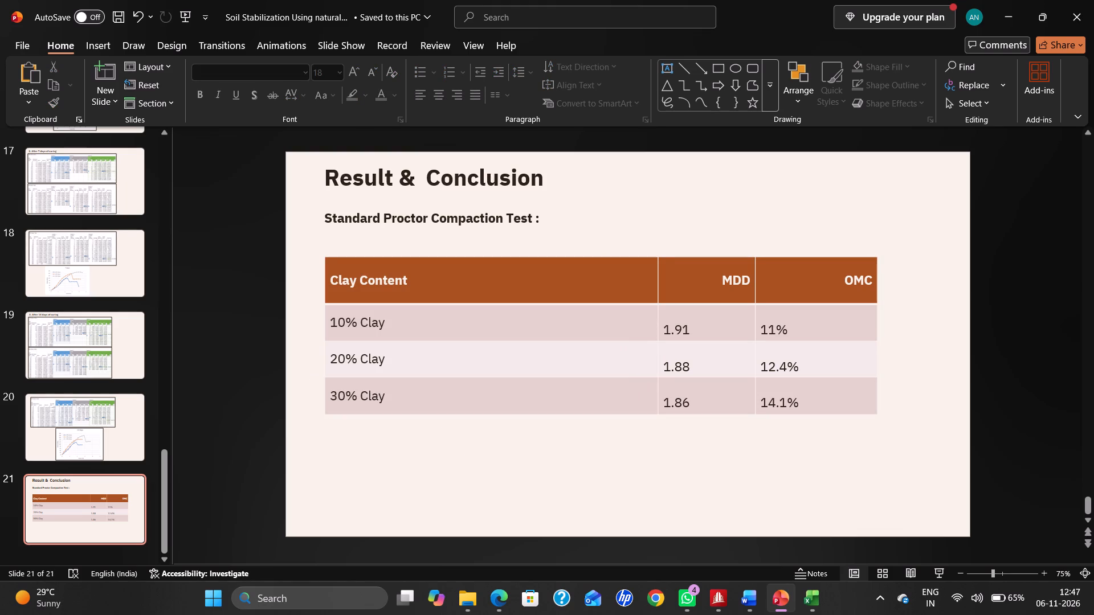
# Move the table up slightly to sit closer beneath the Standard Proctor Compaction Test heading.
pyautogui.click(587, 285)
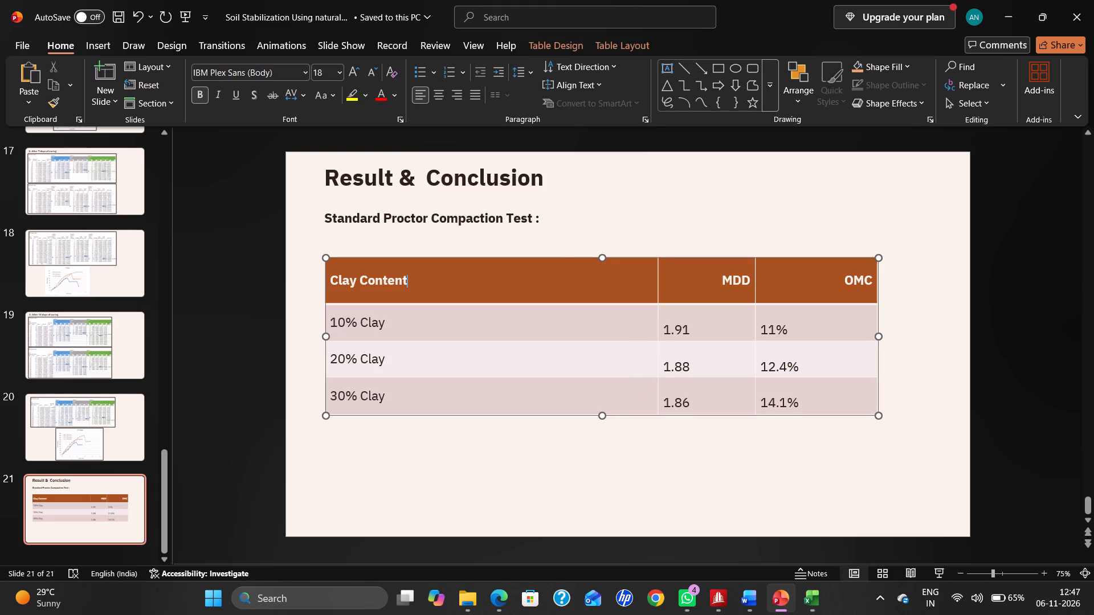
pyautogui.moveTo(590, 257); pyautogui.dragTo(588, 242)
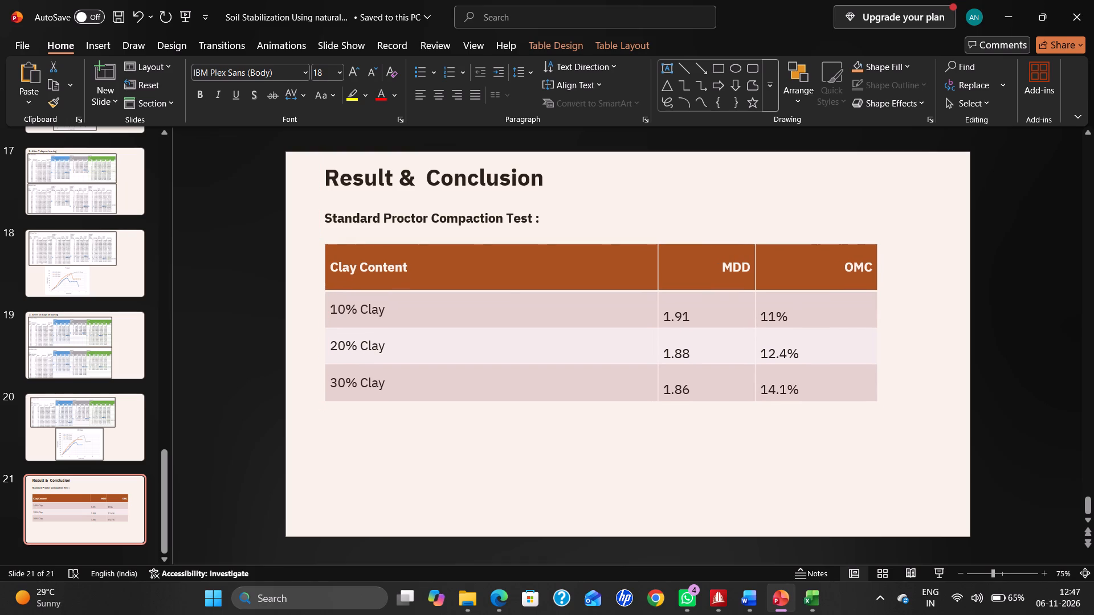
pyautogui.moveTo(588, 242); pyautogui.dragTo(589, 240)
pyautogui.click(526, 512)
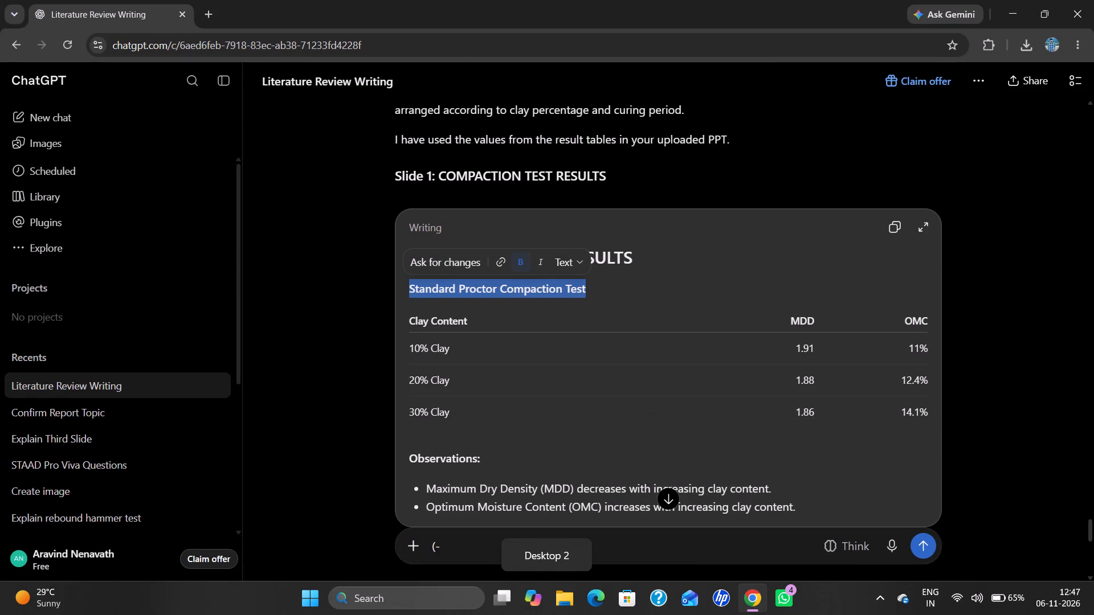
# Copy the "Observations:" heading from the ChatGPT compaction results into a new text box below the slide's table.
pyautogui.moveTo(410, 454); pyautogui.dragTo(487, 453)
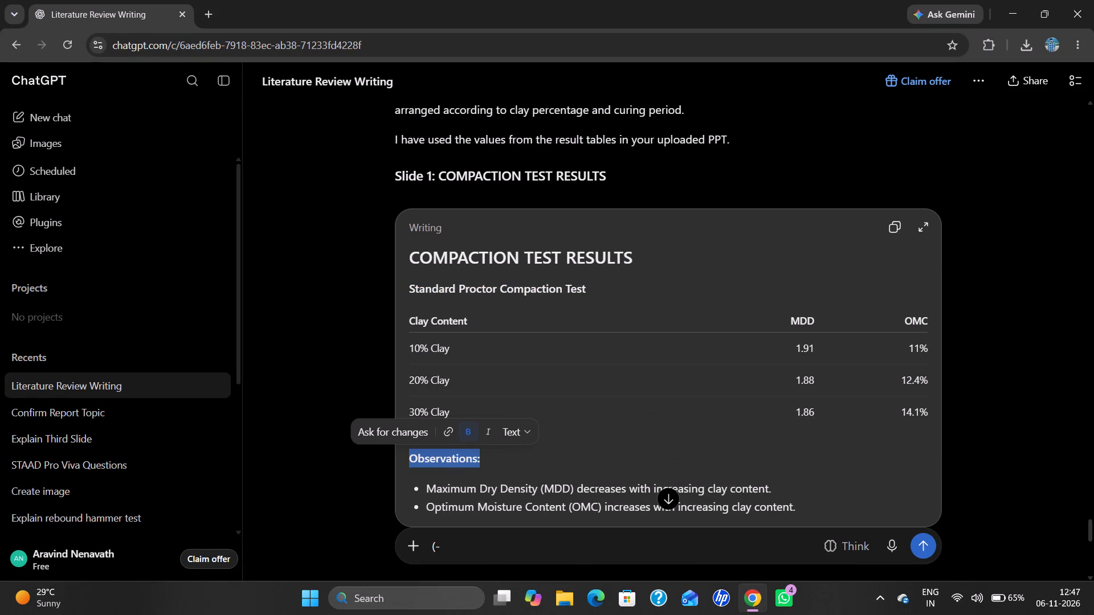
pyautogui.hotkey('ctrl', 'c')
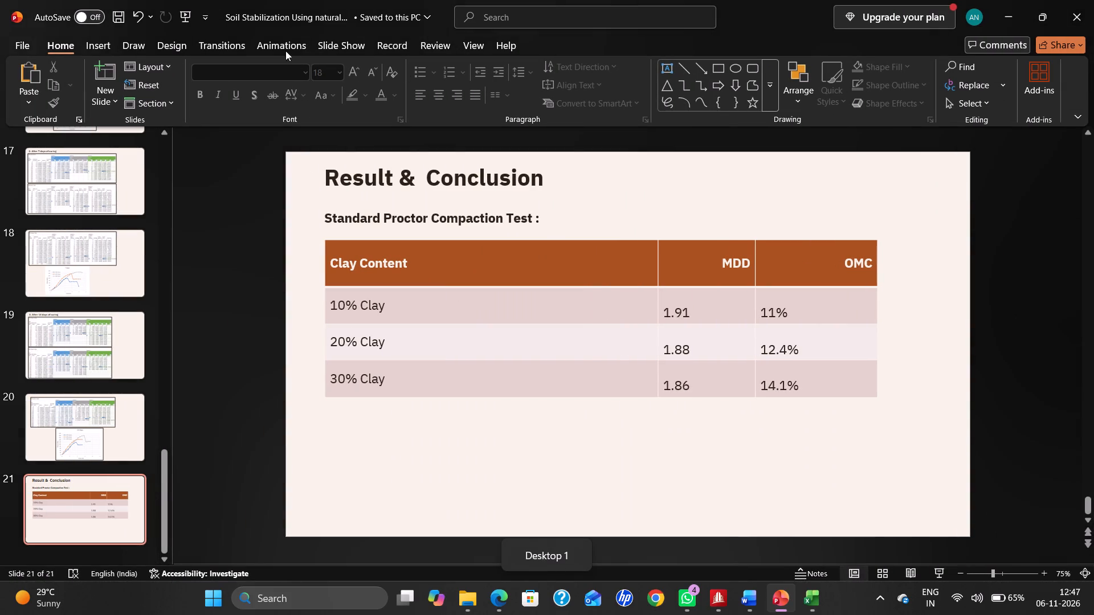
pyautogui.click(104, 37)
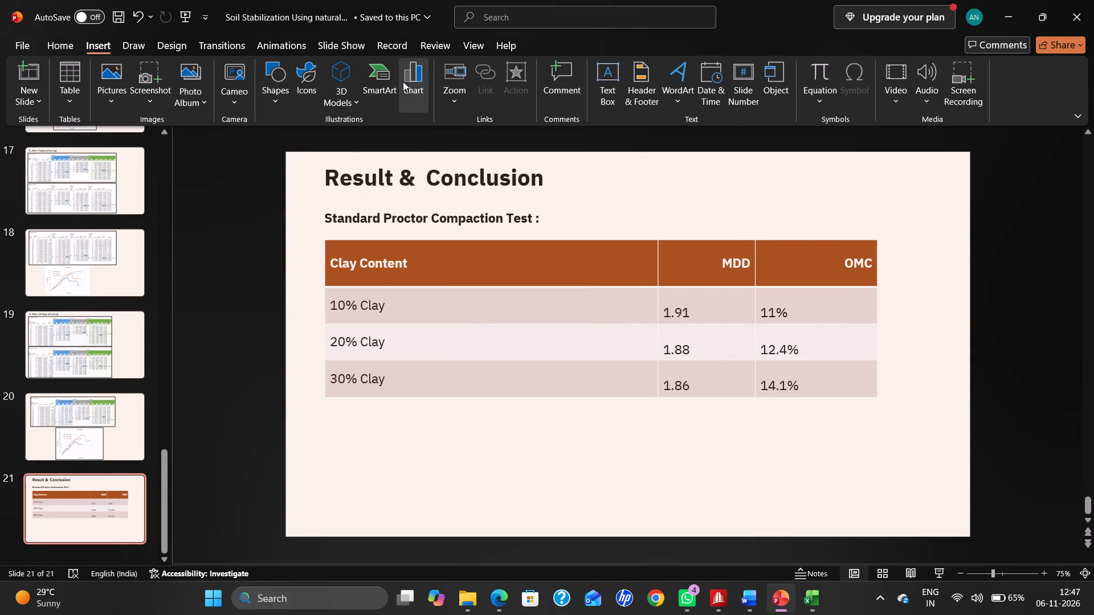
pyautogui.click(605, 87)
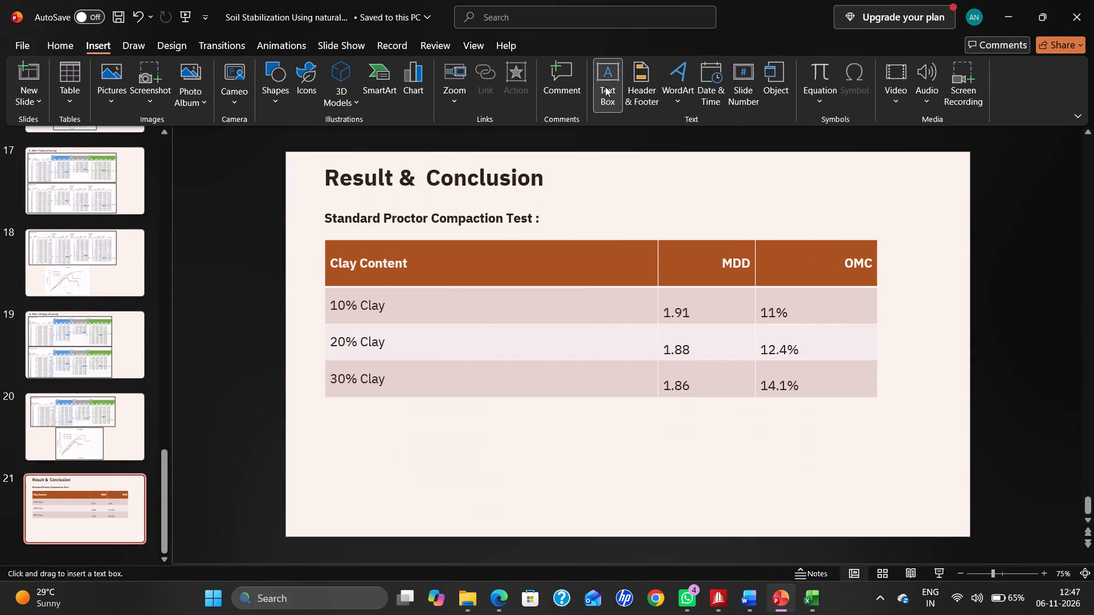
pyautogui.click(329, 426)
pyautogui.hotkey('ctrl', 'v')
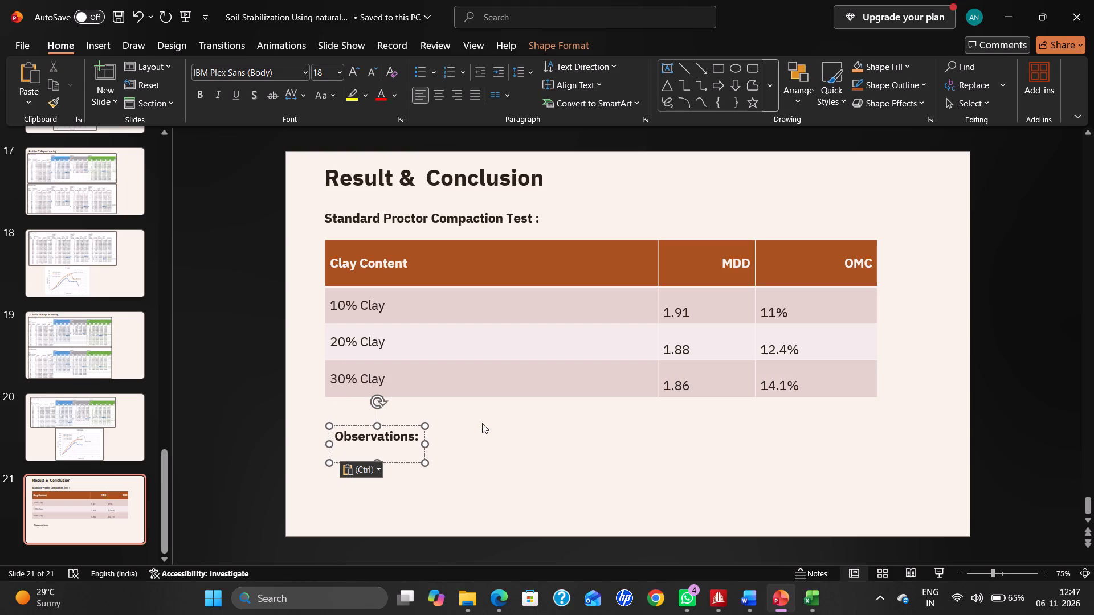
# Move the Observations heading closer beneath the table and line it up with the table's left edge.
pyautogui.click(483, 423)
pyautogui.click(409, 437)
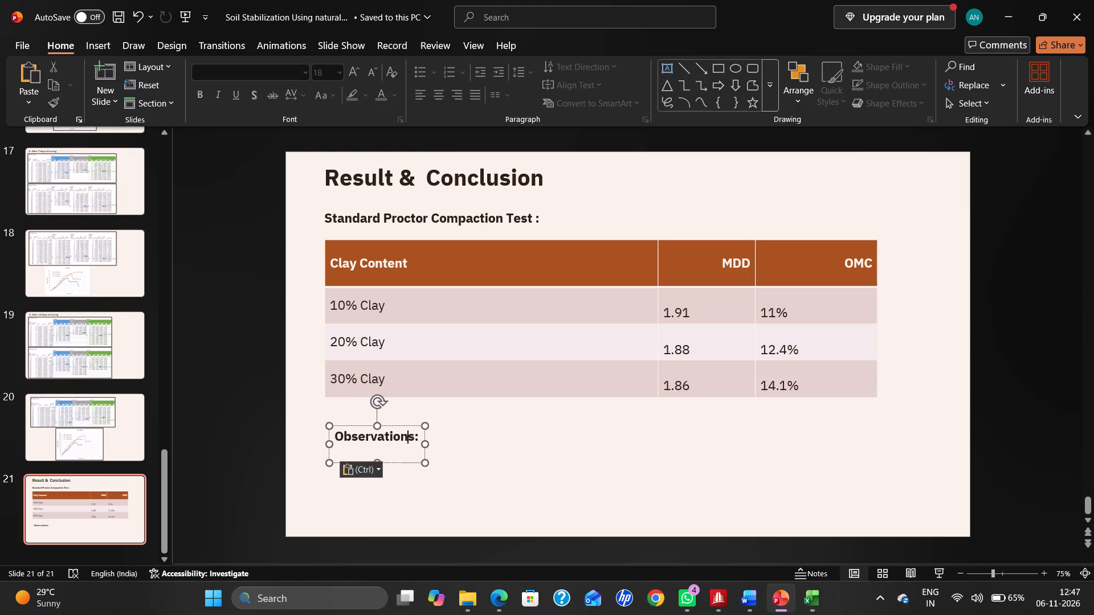
pyautogui.moveTo(391, 425); pyautogui.dragTo(391, 419)
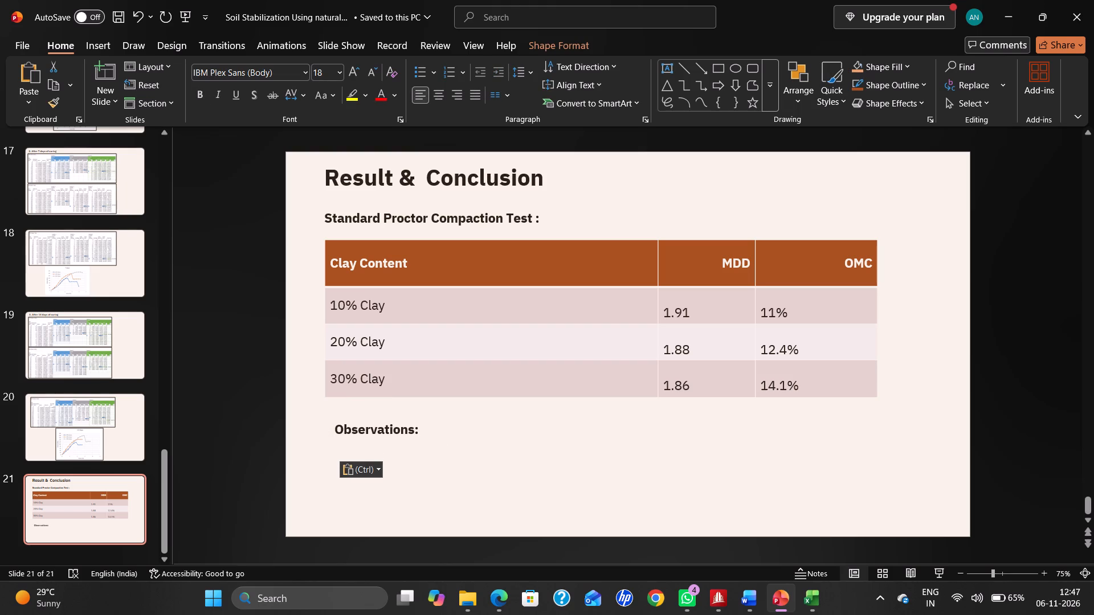
pyautogui.moveTo(391, 419); pyautogui.dragTo(382, 412)
pyautogui.click(456, 428)
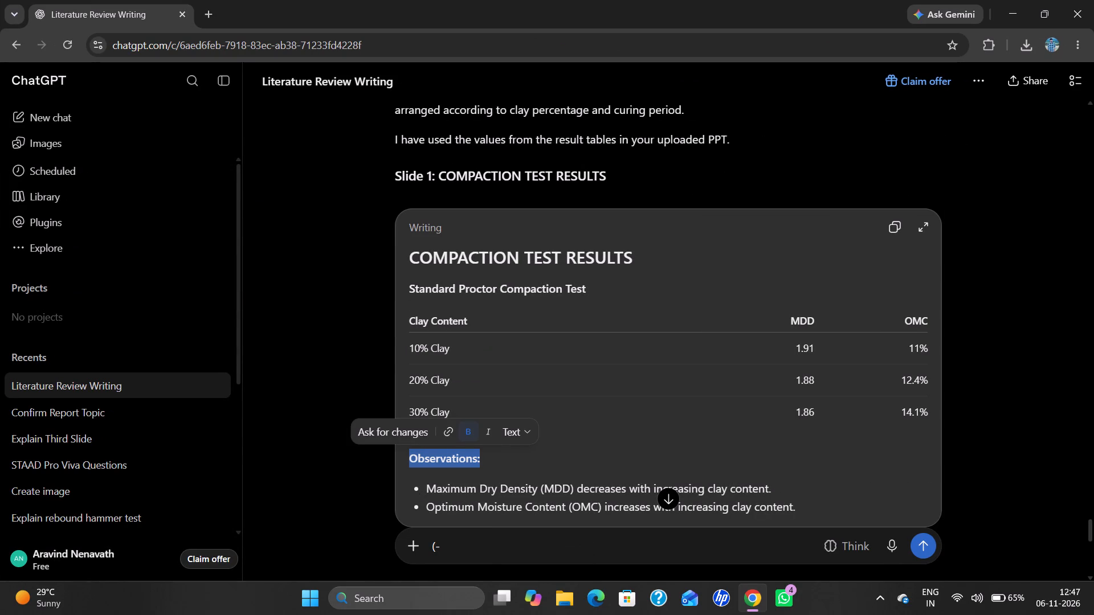
# Copy the Maximum Dry Density (MDD) observation from ChatGPT onto the slide and place it directly beneath the Observations heading.
pyautogui.moveTo(413, 487); pyautogui.dragTo(795, 489)
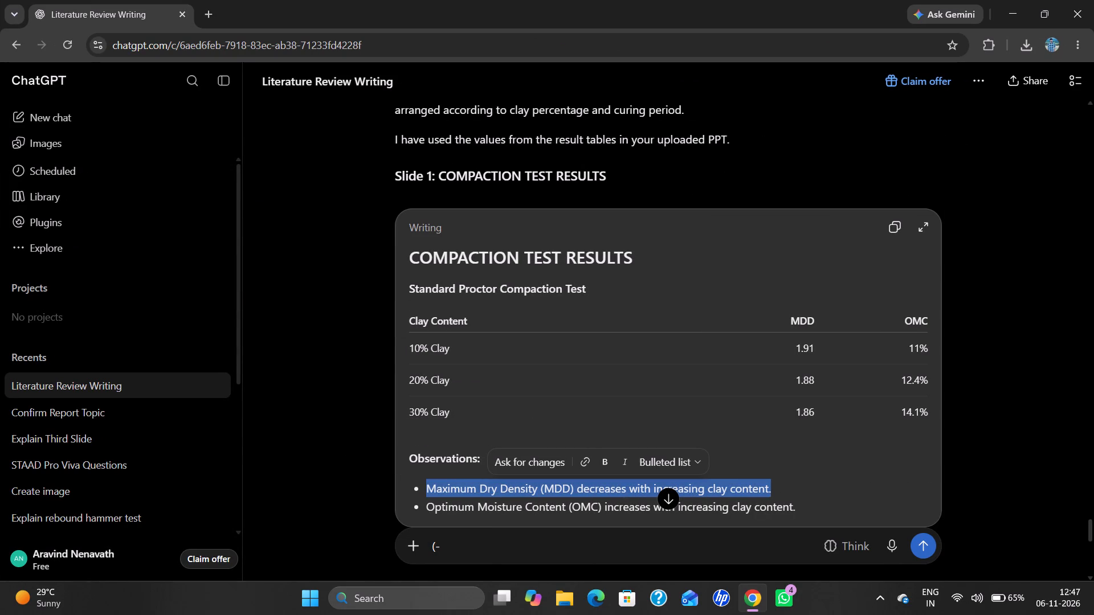
pyautogui.hotkey('ctrl', 'c')
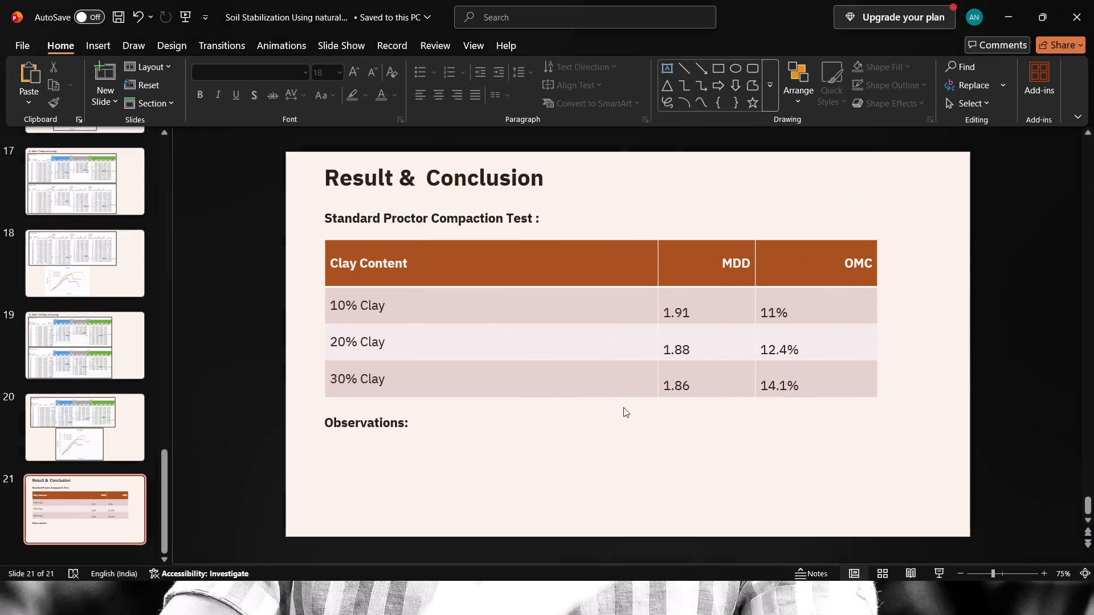
pyautogui.click(107, 48)
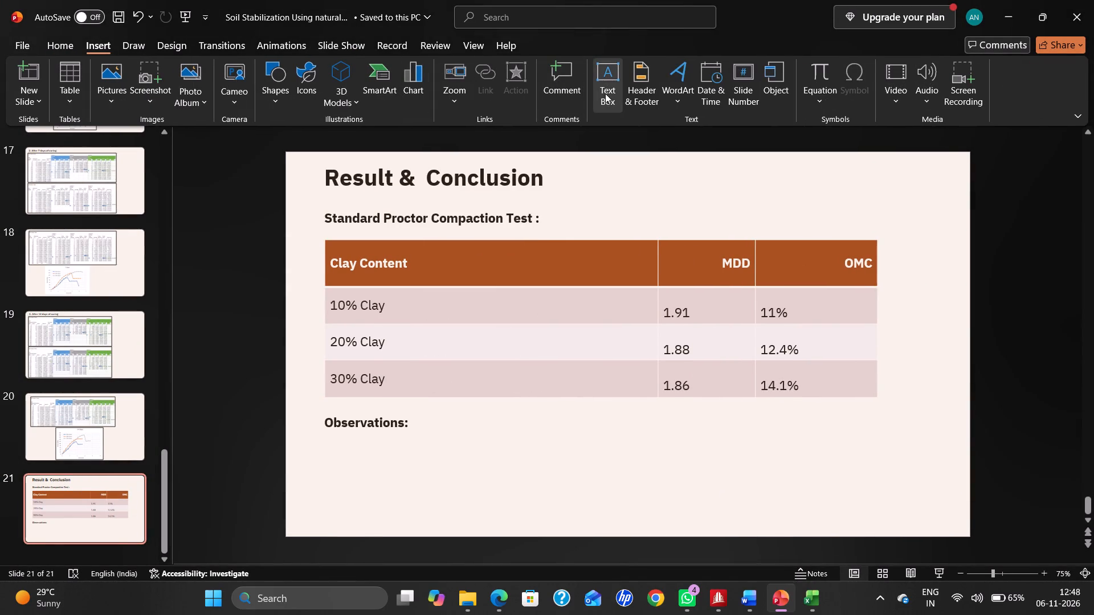
pyautogui.click(329, 447)
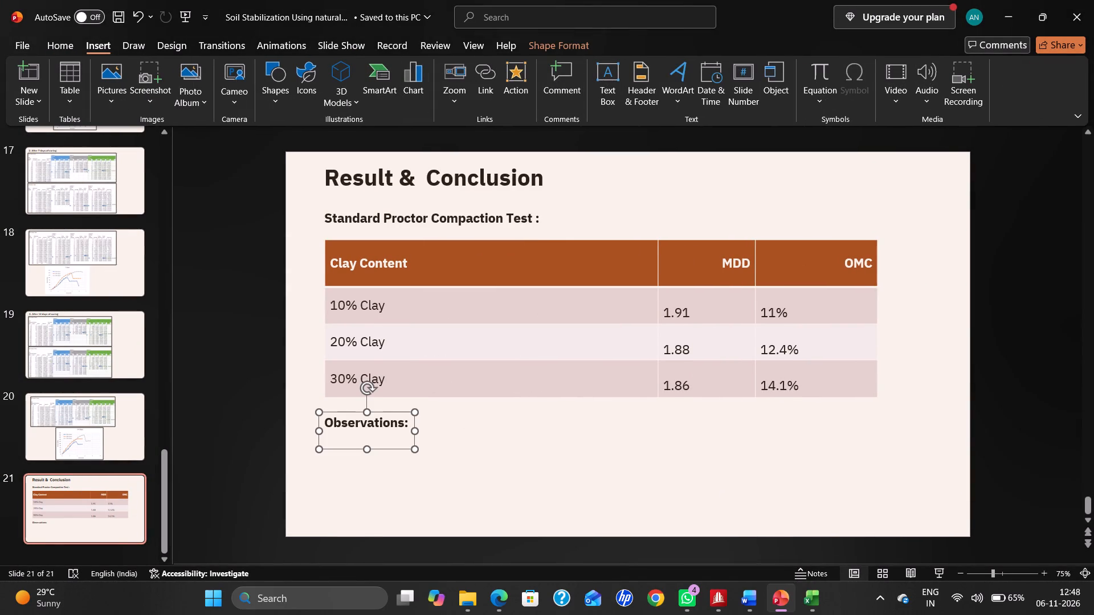
pyautogui.click(342, 464)
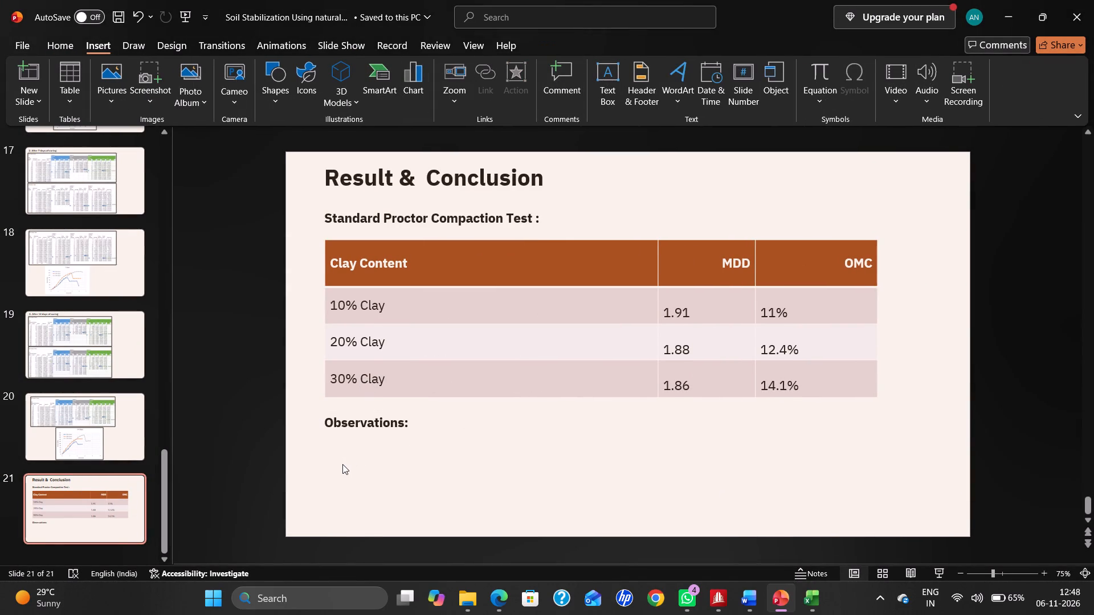
pyautogui.hotkey('ctrl', 'v')
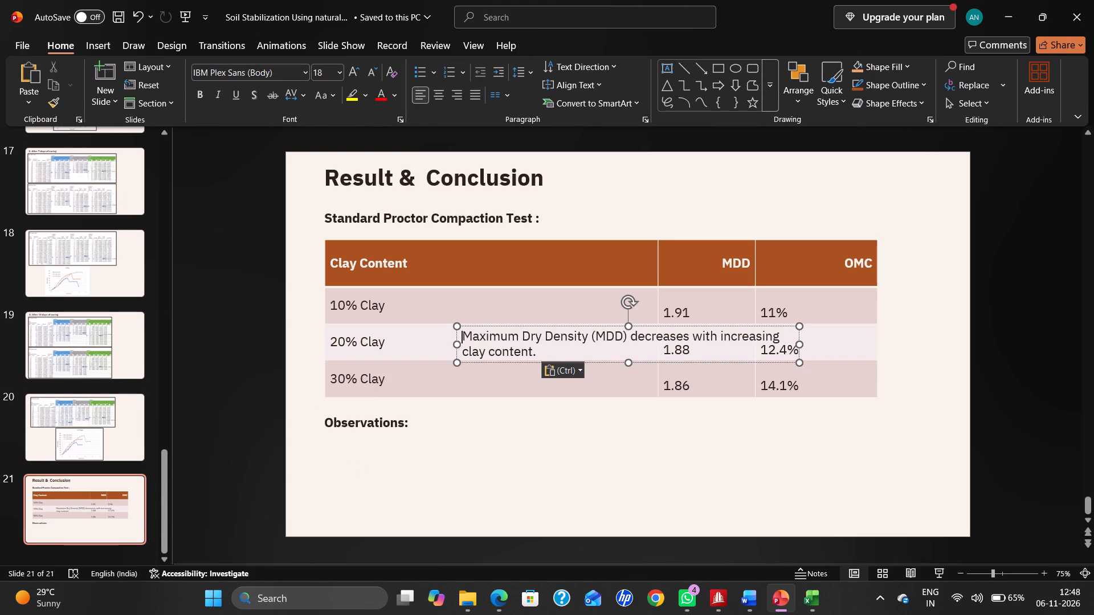
pyautogui.moveTo(638, 326); pyautogui.dragTo(628, 337)
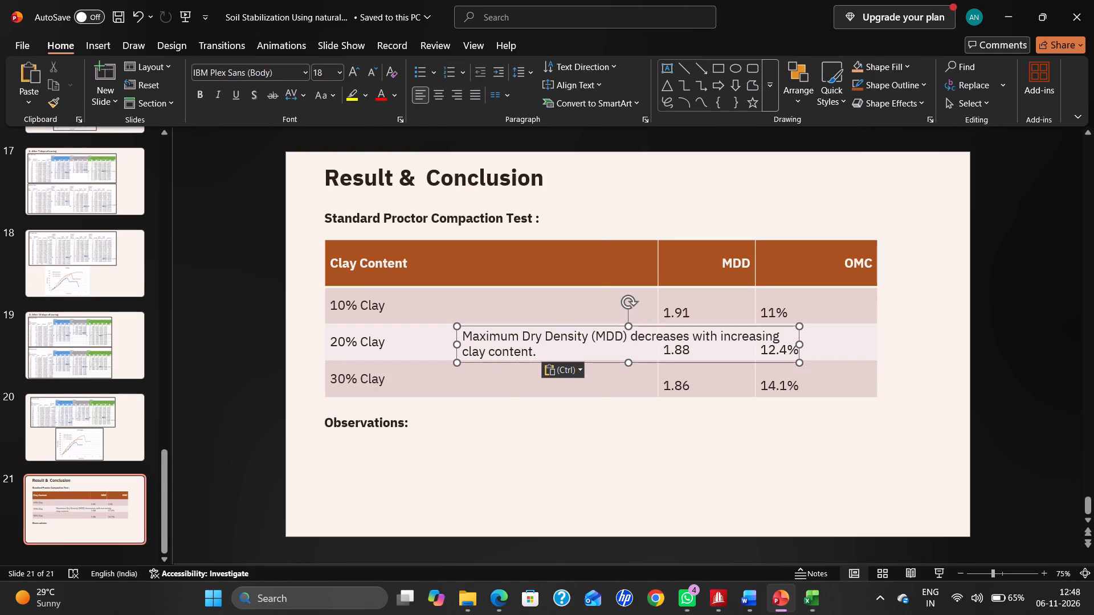
pyautogui.moveTo(628, 337); pyautogui.dragTo(499, 438)
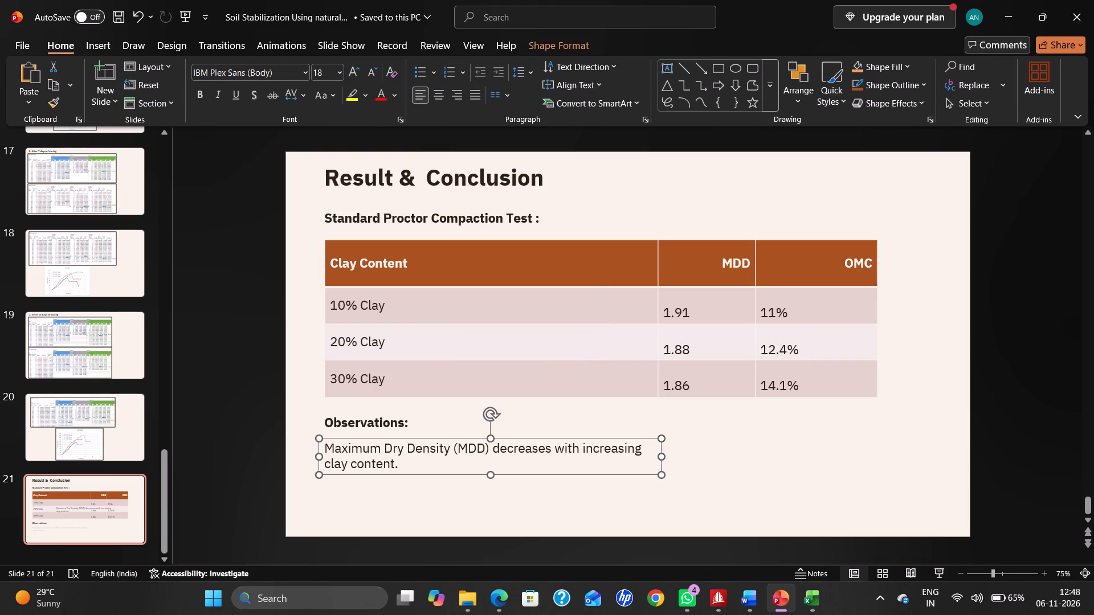
# Insert a leading space before the Maximum Dry Density observation.
pyautogui.click(325, 448)
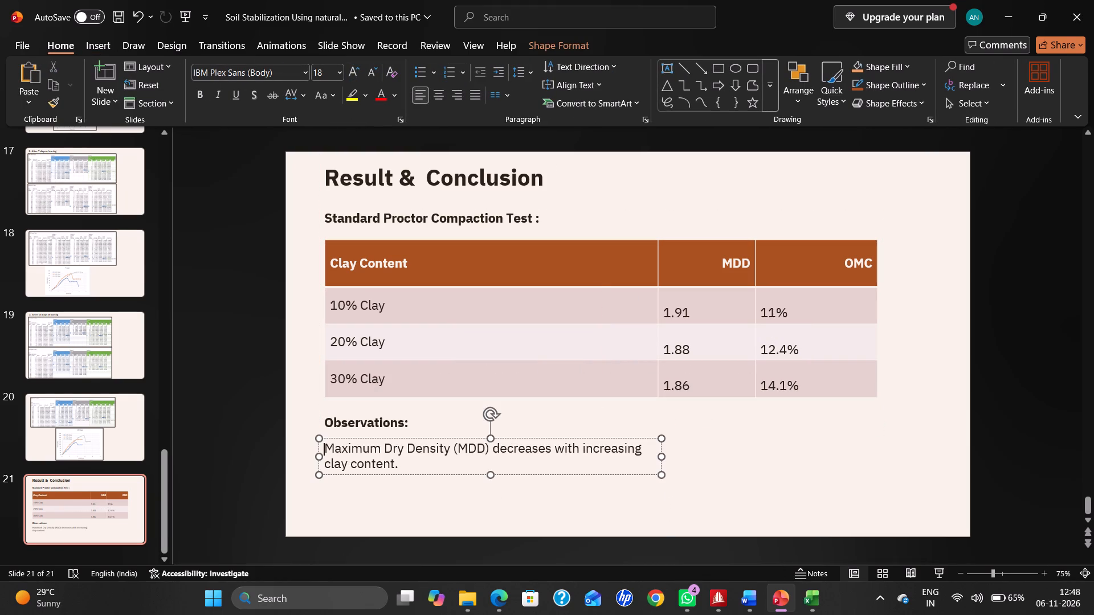
pyautogui.press('space')
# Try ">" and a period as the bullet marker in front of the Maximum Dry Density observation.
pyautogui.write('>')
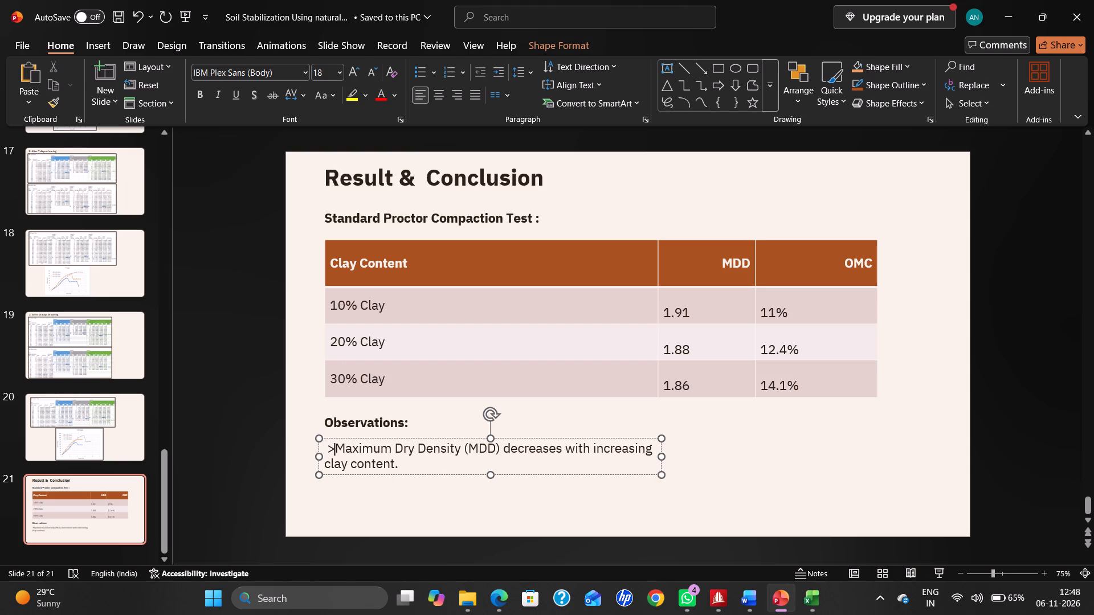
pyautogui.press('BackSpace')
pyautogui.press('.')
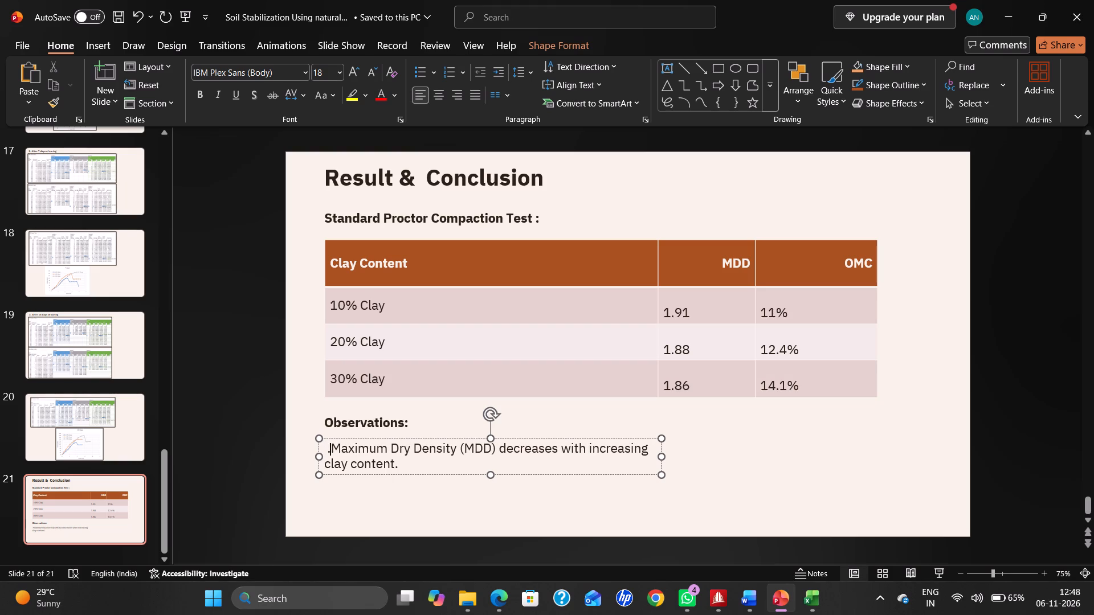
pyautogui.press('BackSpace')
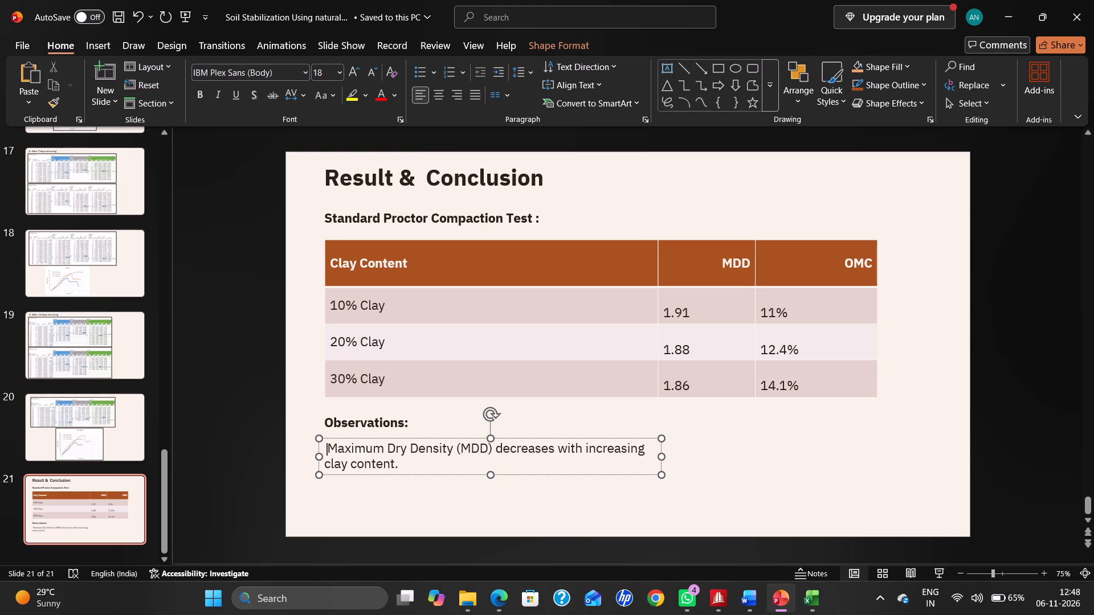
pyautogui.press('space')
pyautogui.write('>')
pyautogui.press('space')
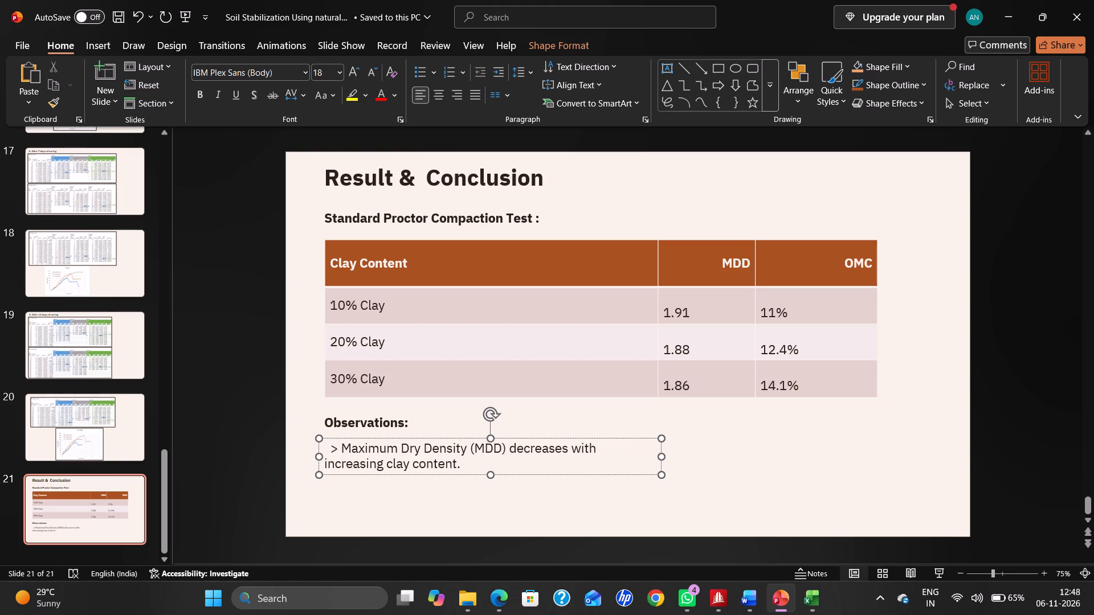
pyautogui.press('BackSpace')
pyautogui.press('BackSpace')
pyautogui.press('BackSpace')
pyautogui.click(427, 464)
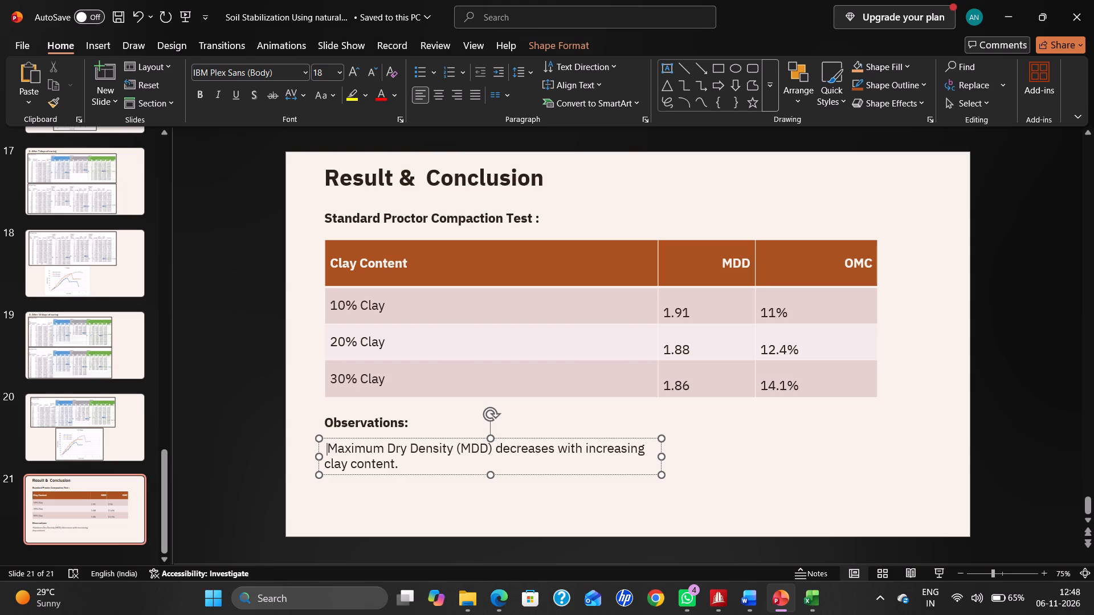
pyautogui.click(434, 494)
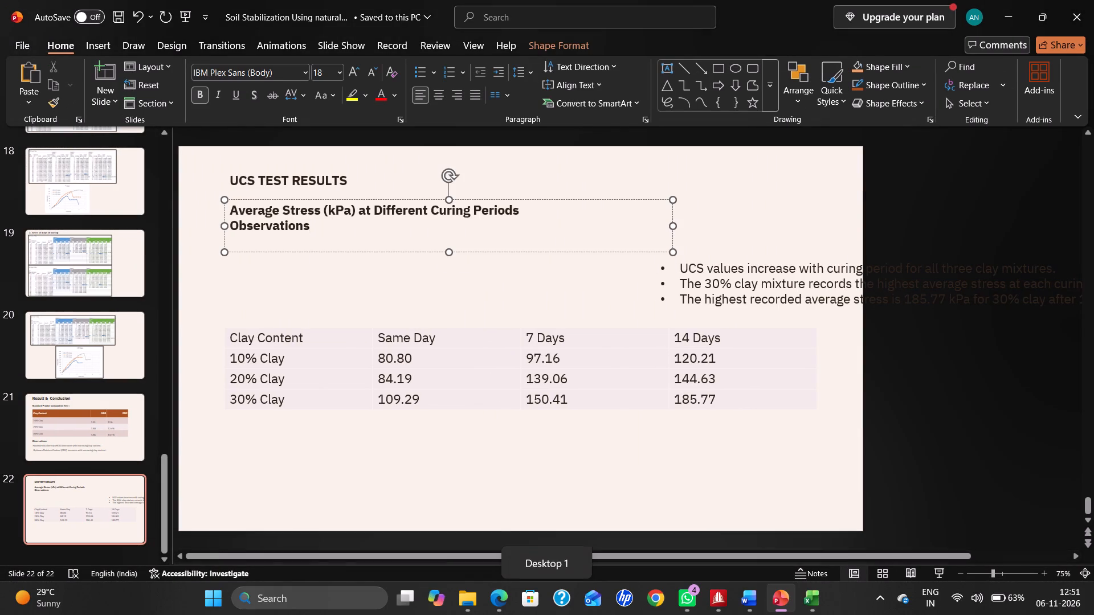
pyautogui.press('BackSpace')
pyautogui.press('BackSpace')
pyautogui.press('BackSpace')
pyautogui.press('BackSpace')
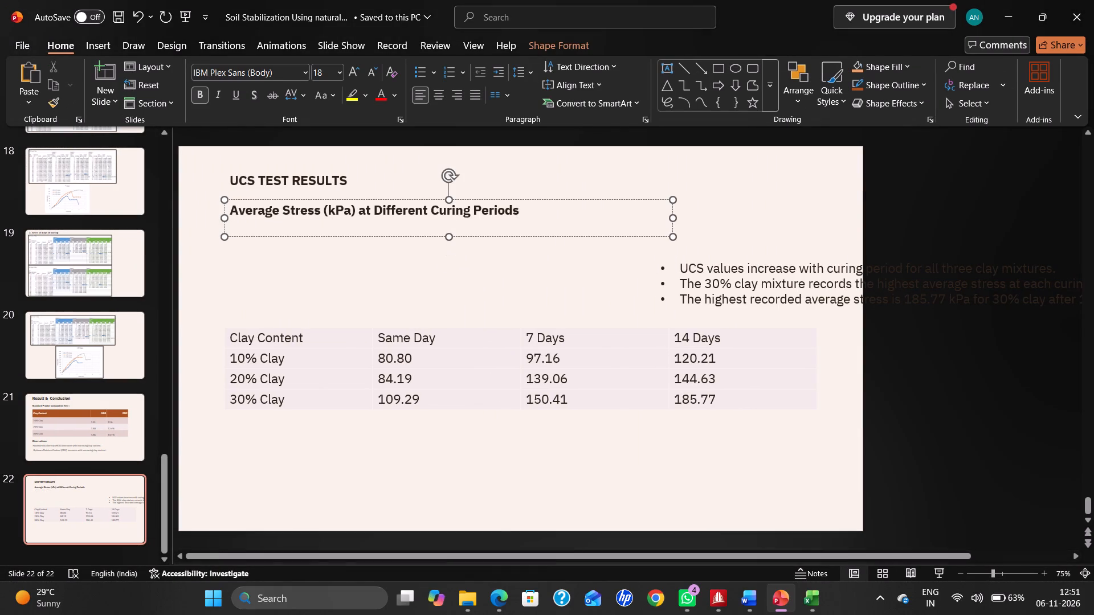
pyautogui.click(424, 296)
# Place the text cursor at the end of the "Average Stress (kPa) at Different Curing Periods" line for editing.
pyautogui.click(521, 212)
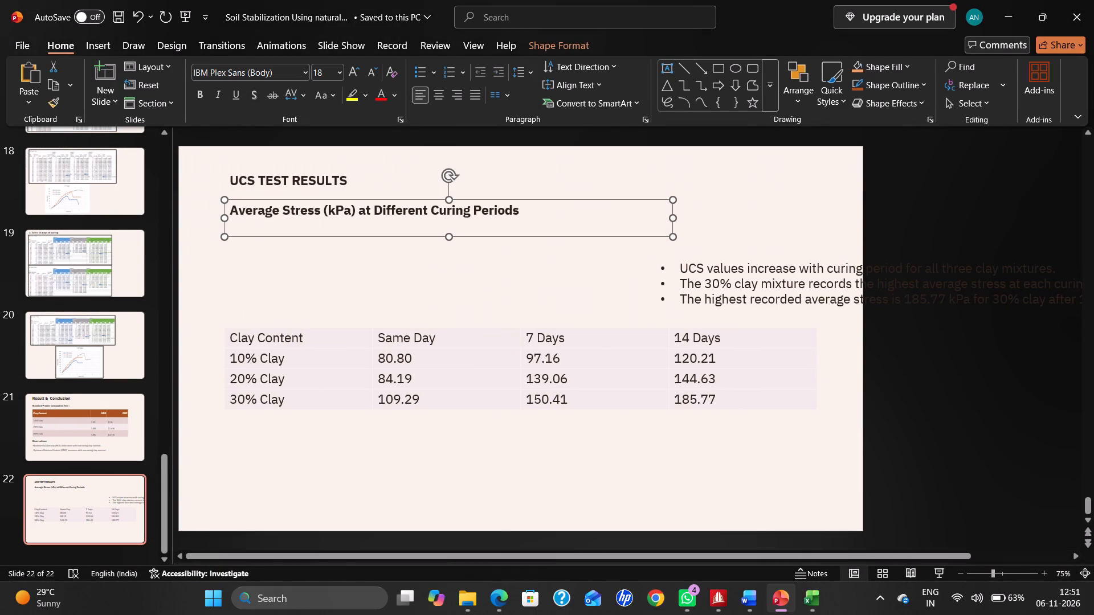
pyautogui.click(525, 209)
pyautogui.moveTo(479, 211); pyautogui.dragTo(536, 217)
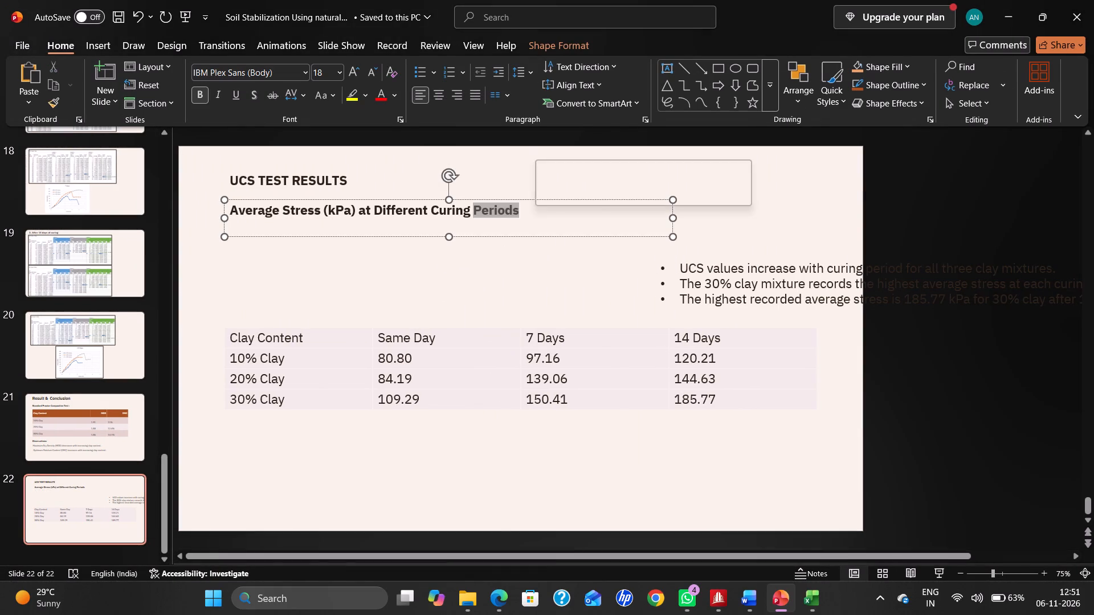
pyautogui.click(536, 217)
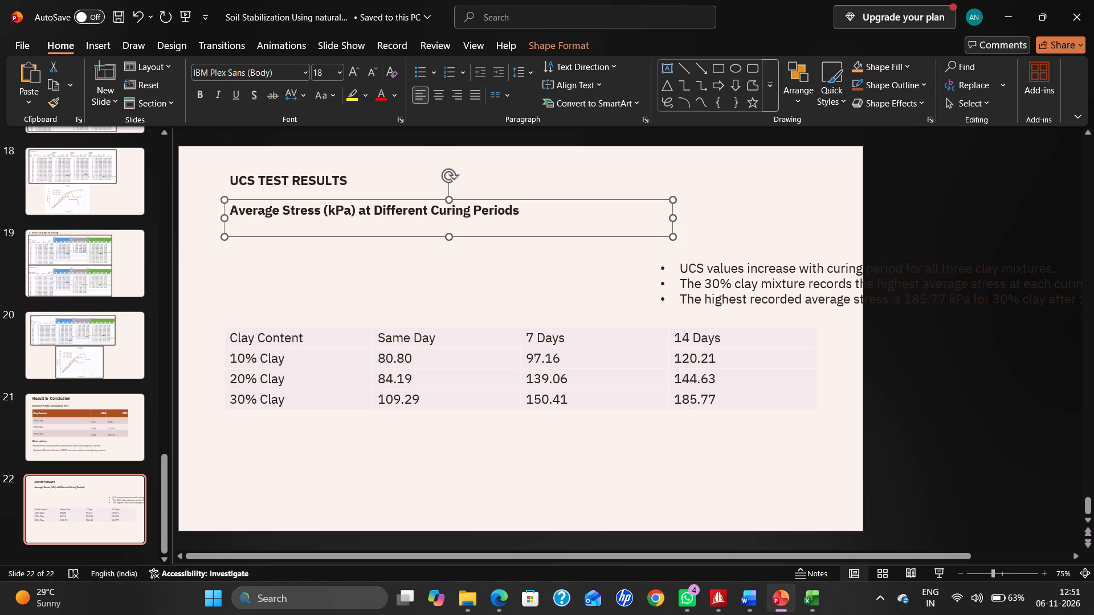
pyautogui.click(505, 208)
pyautogui.press('Down')
pyautogui.press('Up')
pyautogui.press('Right')
pyautogui.press('Right')
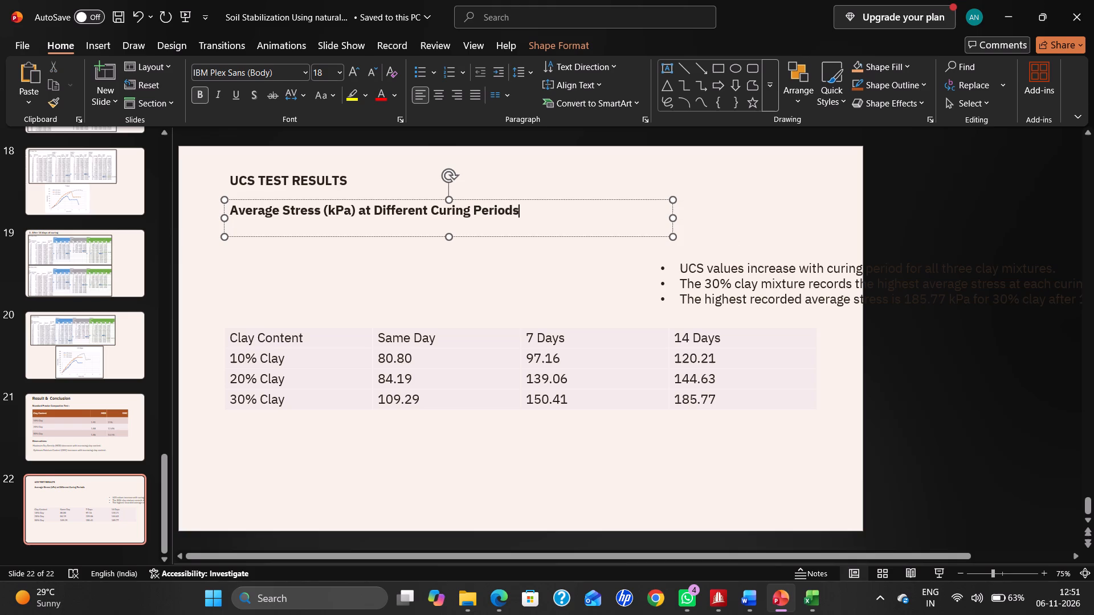
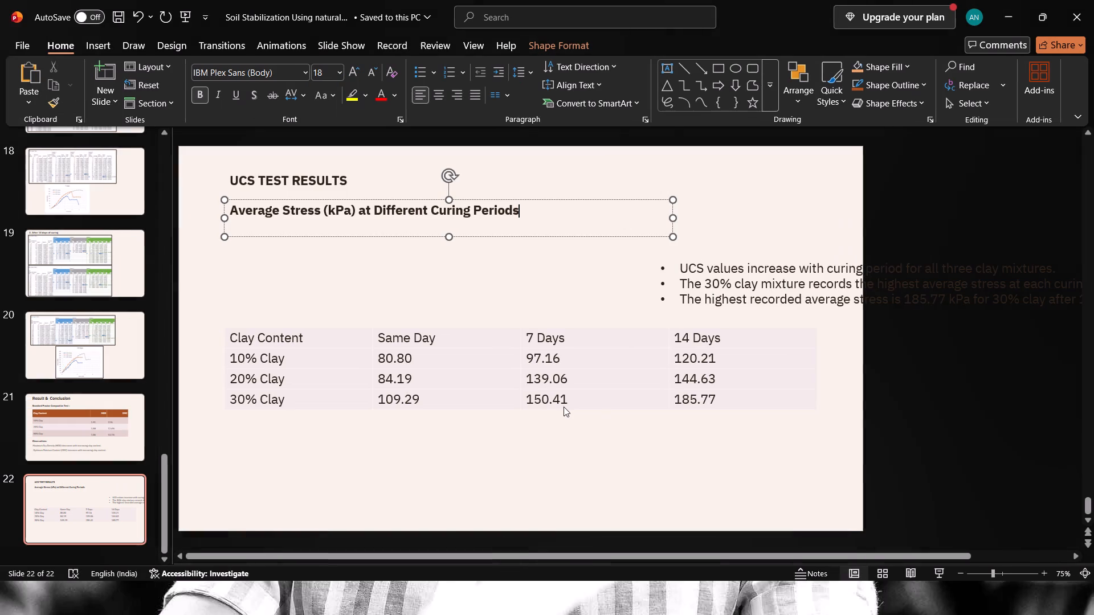
# Move the bulleted UCS observations text box below the stress table, near the table's left edge.
pyautogui.click(733, 212)
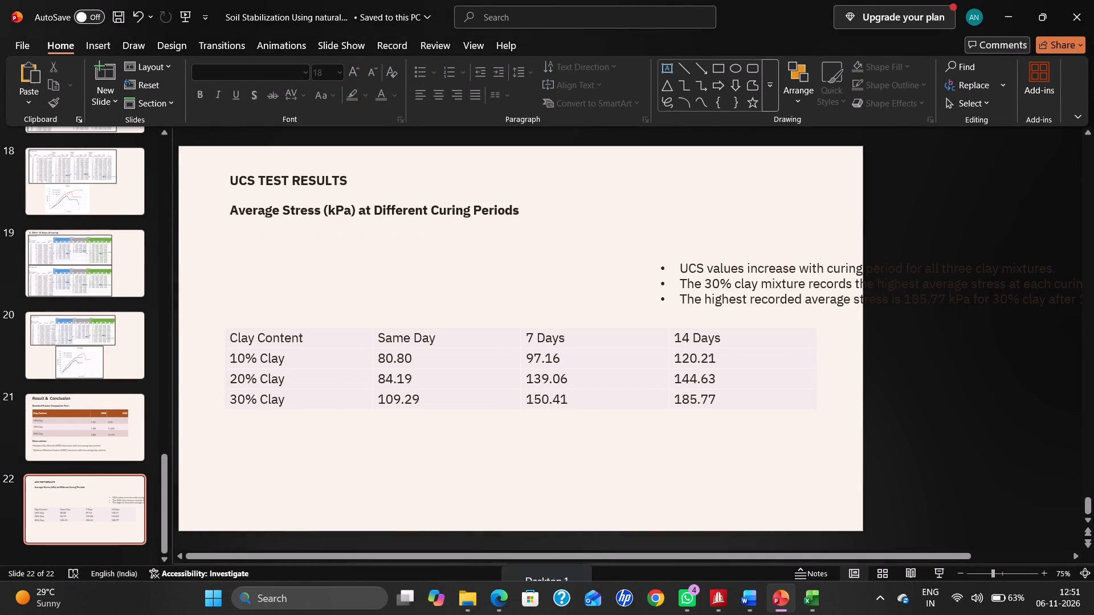
pyautogui.click(699, 280)
pyautogui.moveTo(718, 257); pyautogui.dragTo(691, 282)
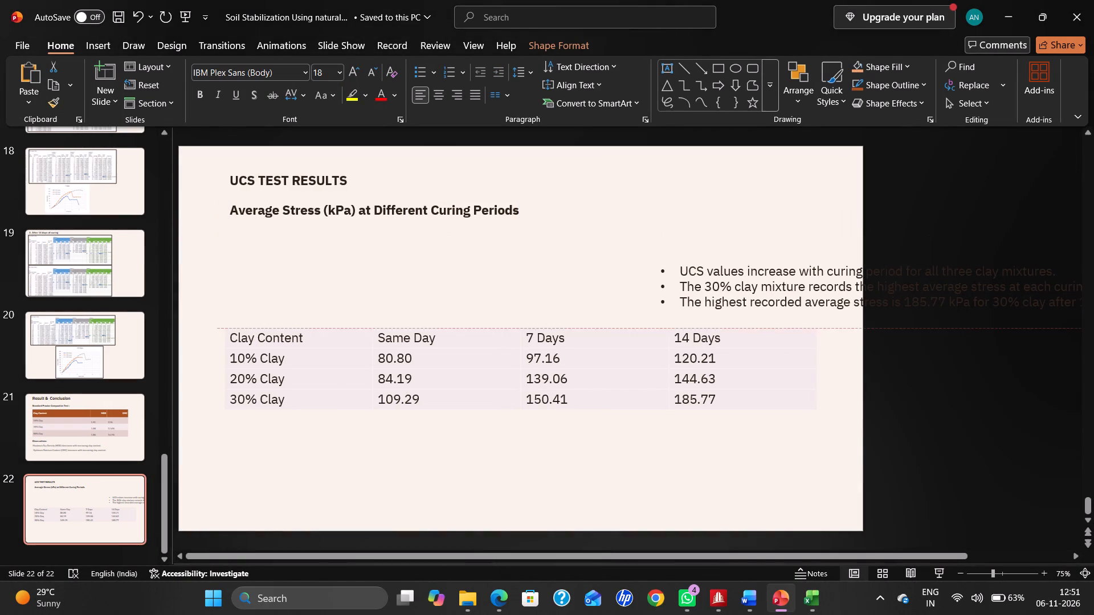
pyautogui.moveTo(691, 282); pyautogui.dragTo(286, 432)
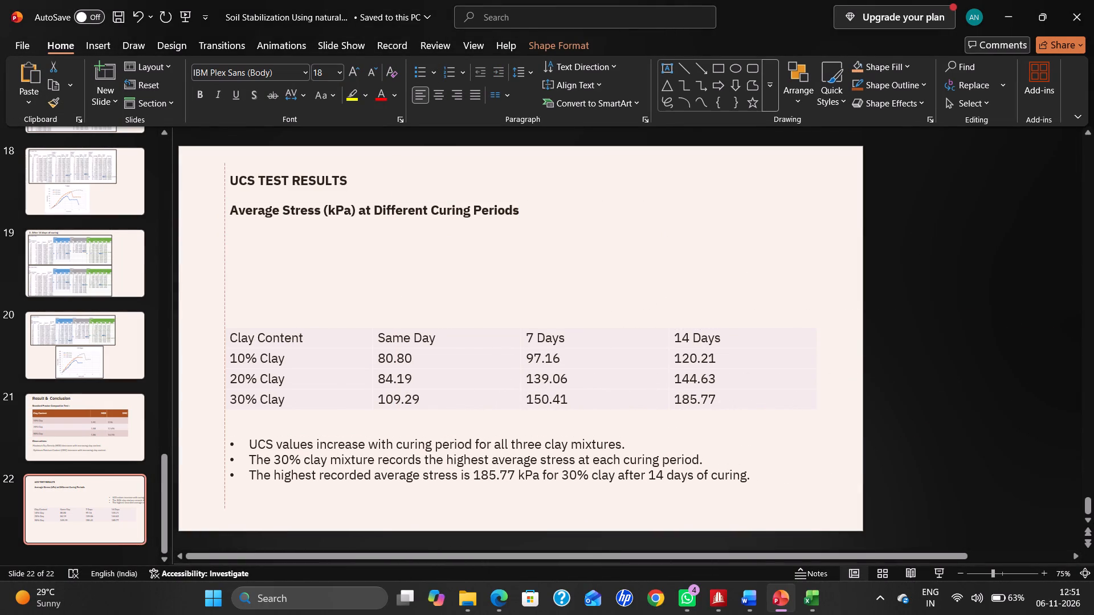
pyautogui.moveTo(286, 432); pyautogui.dragTo(283, 438)
# Add a text box reading "Observations :" between the table and the bulleted observations, near the bullets' left edge.
pyautogui.click(643, 212)
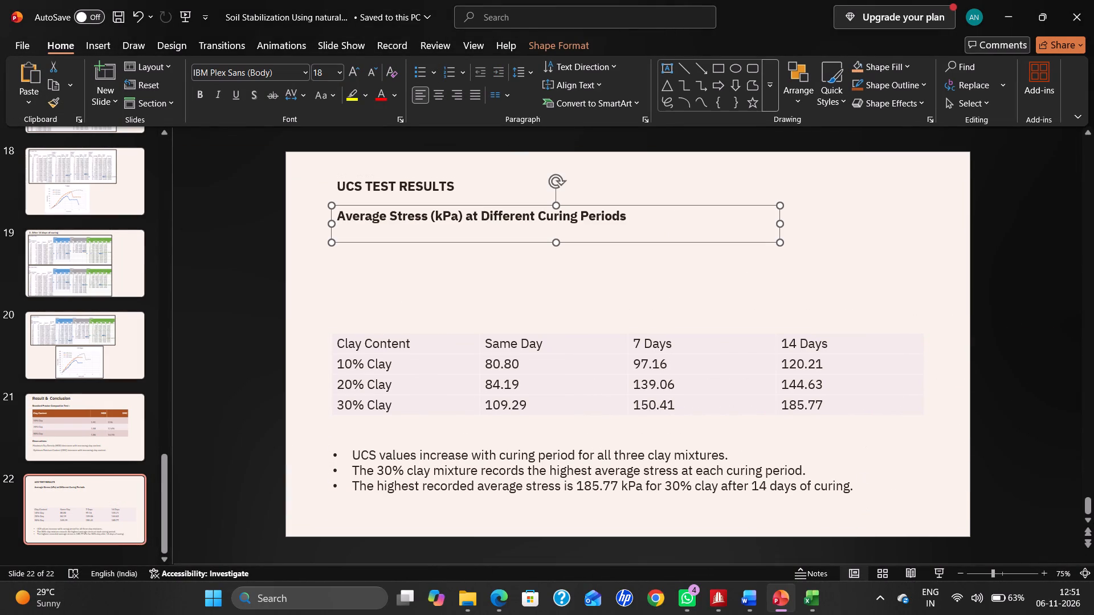
pyautogui.click(105, 40)
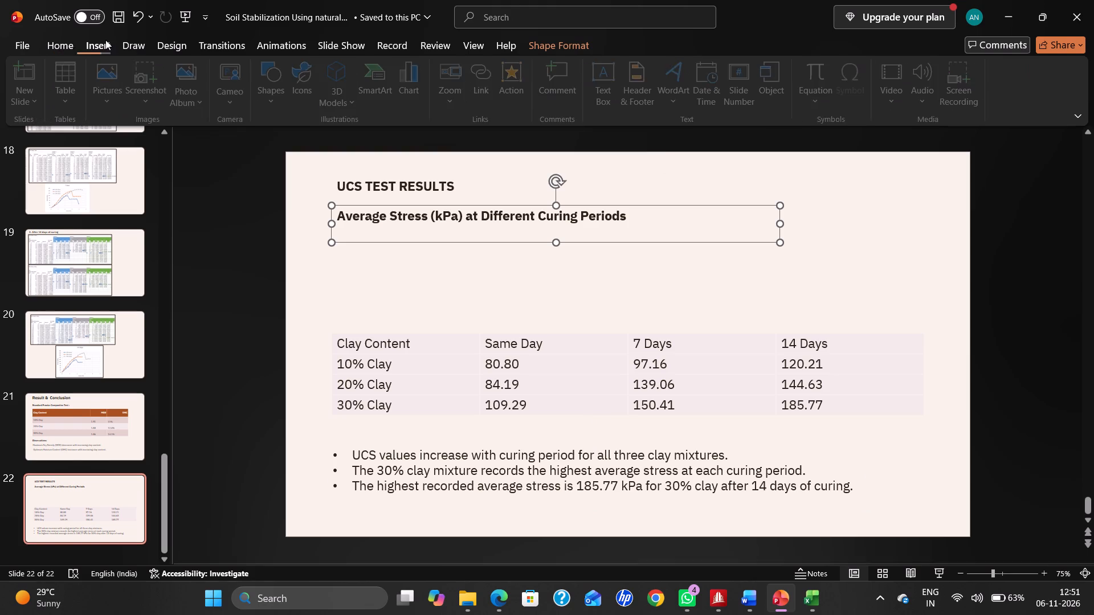
pyautogui.click(609, 81)
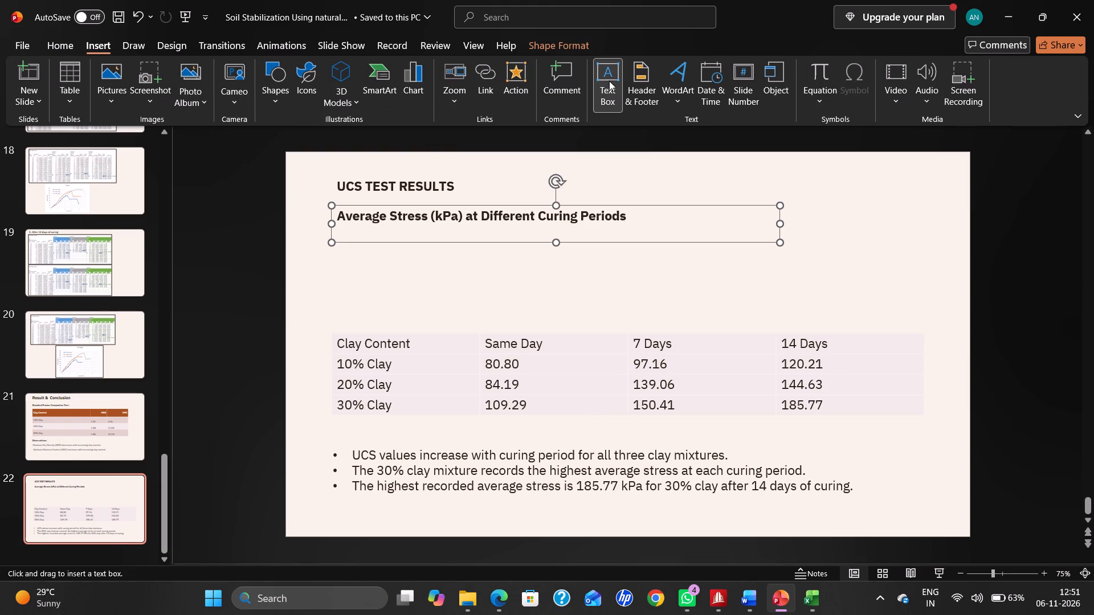
pyautogui.click(355, 429)
pyautogui.write('Observations')
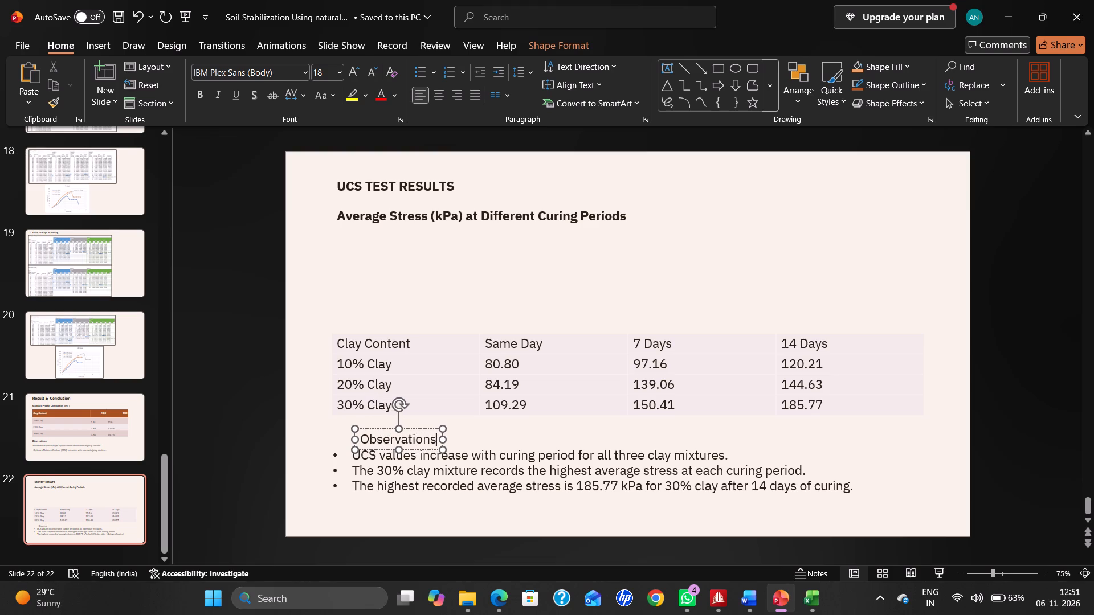
pyautogui.press('space')
pyautogui.write(':')
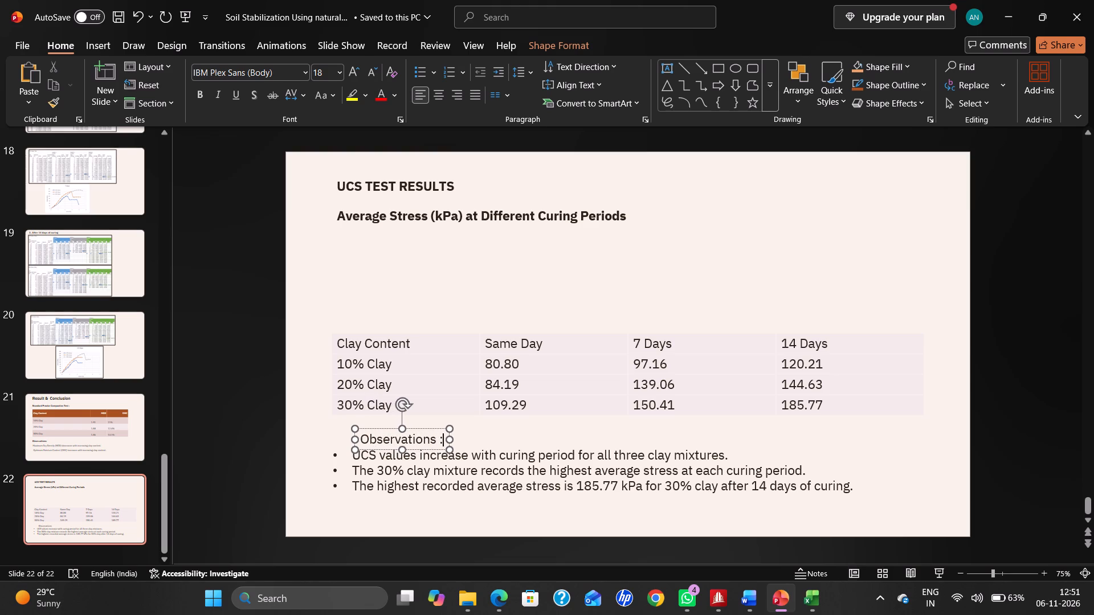
pyautogui.click(501, 428)
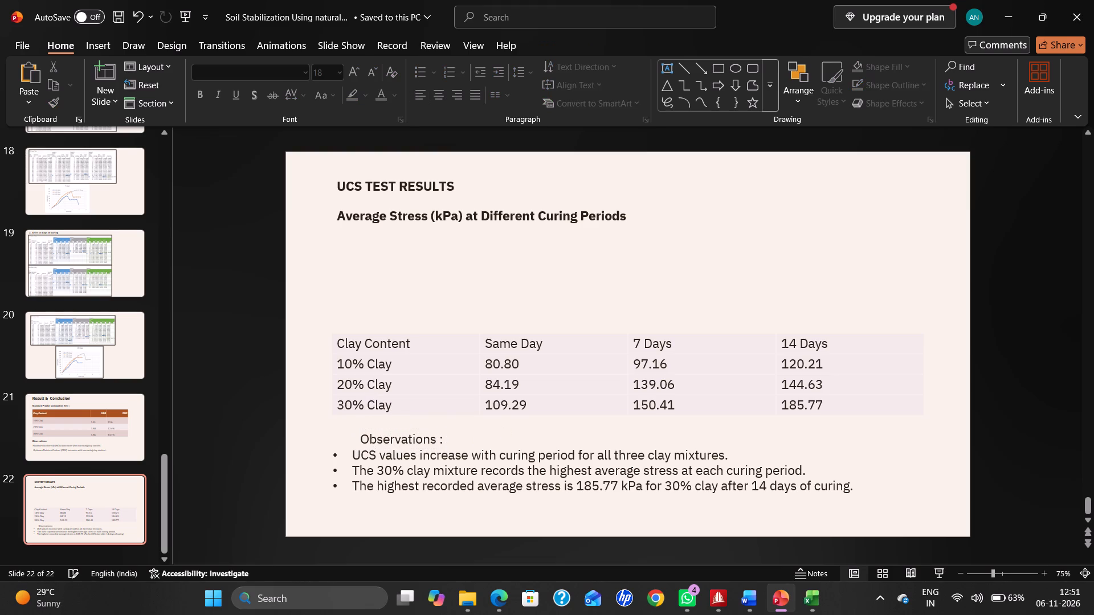
pyautogui.click(384, 441)
pyautogui.moveTo(381, 428); pyautogui.dragTo(369, 425)
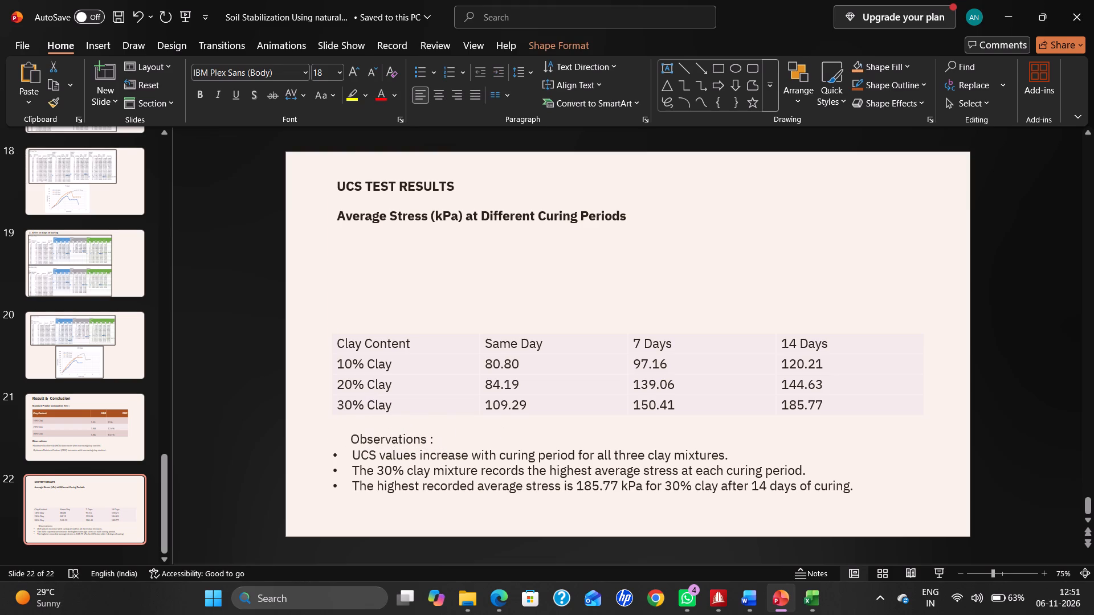
pyautogui.moveTo(369, 425); pyautogui.dragTo(355, 423)
# Move the stress table up to just under the "Average Stress (kPa) at Different Curing Periods" subheading, keeping their left edges aligned.
pyautogui.click(444, 345)
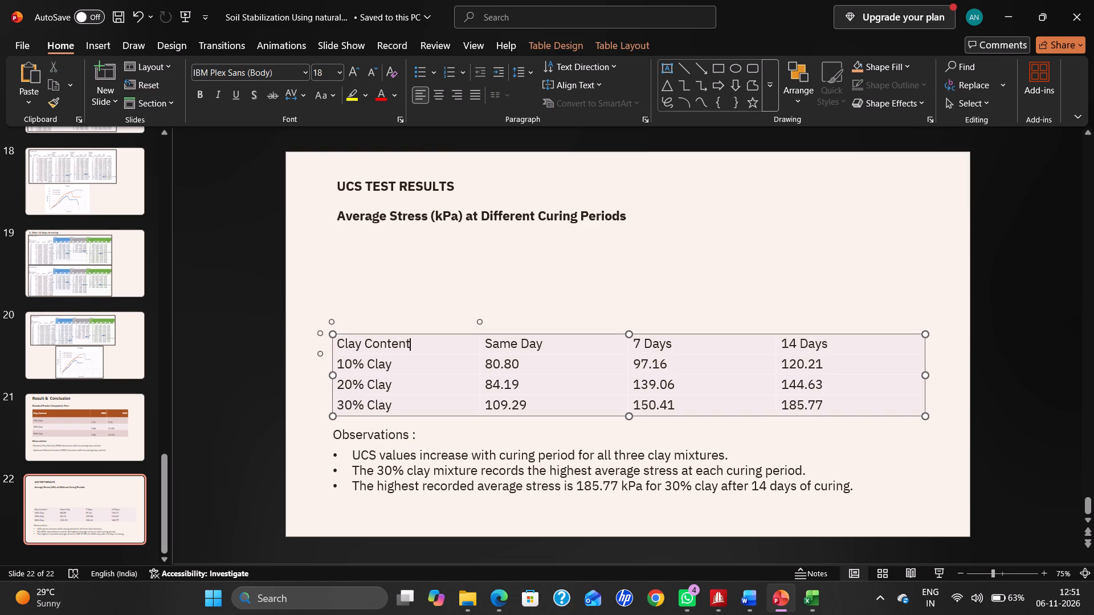
pyautogui.moveTo(451, 334); pyautogui.dragTo(449, 251)
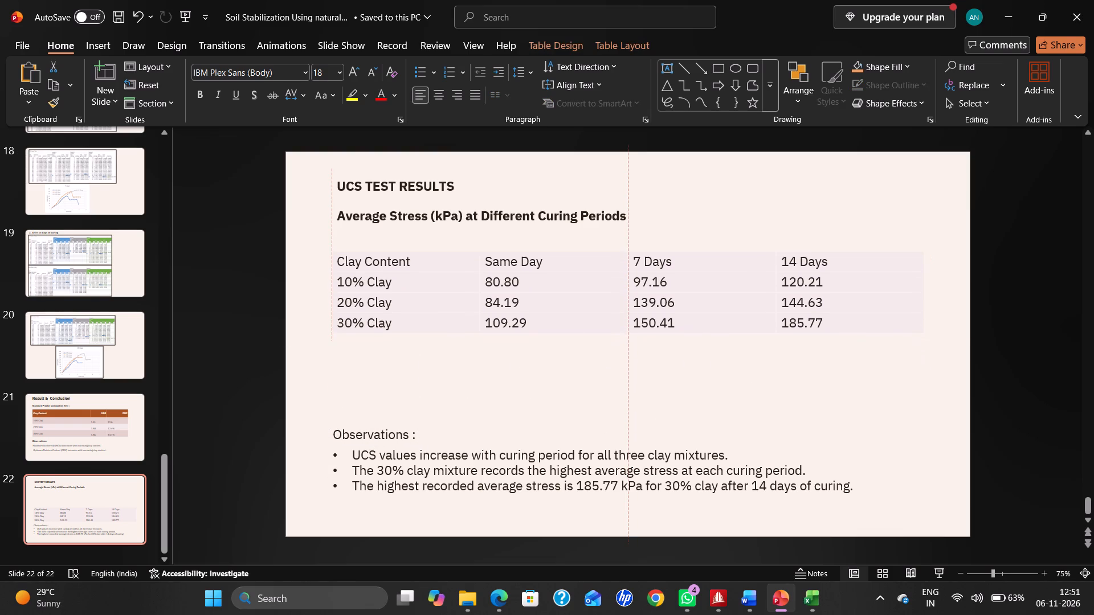
pyautogui.moveTo(449, 251); pyautogui.dragTo(449, 250)
pyautogui.click(460, 407)
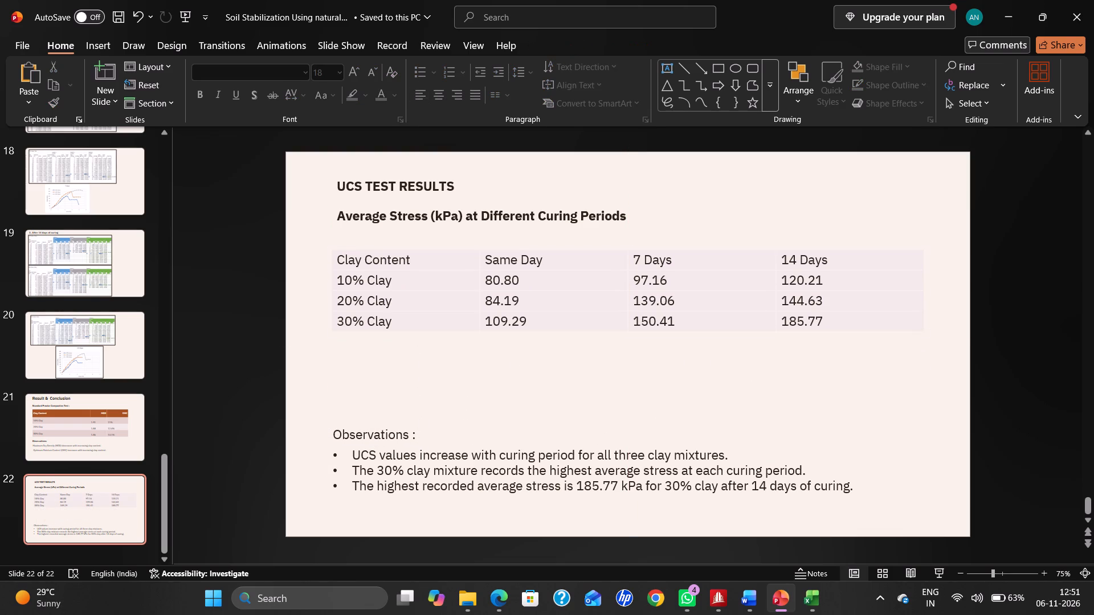
# Move the "Observations :" text box up to just below the table, aligned with the table's left edge.
pyautogui.click(401, 434)
pyautogui.moveTo(387, 422); pyautogui.dragTo(393, 364)
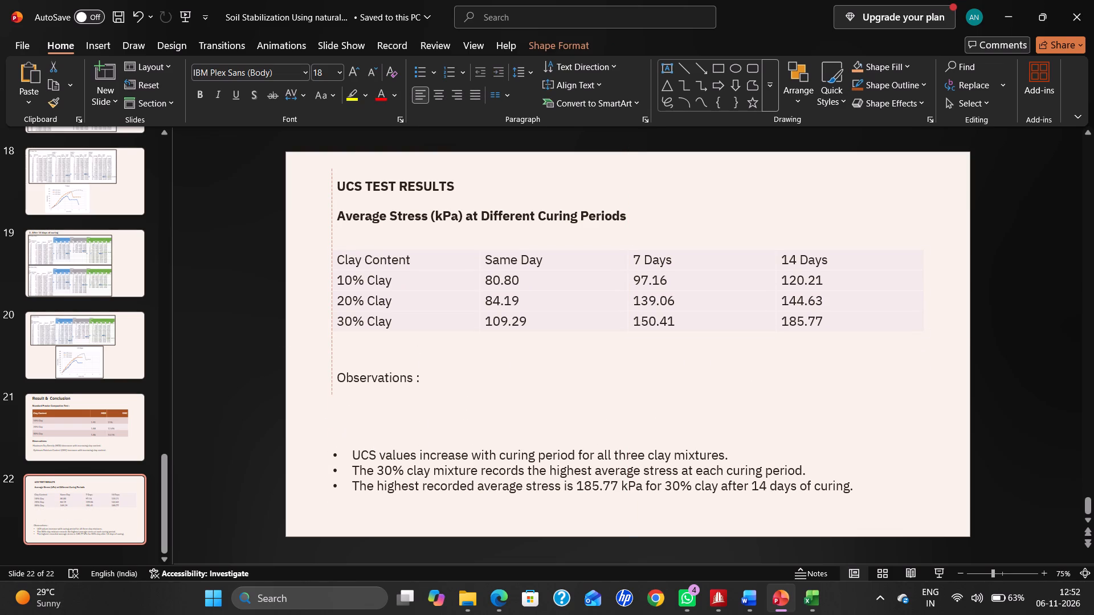
pyautogui.moveTo(393, 364); pyautogui.dragTo(389, 356)
# Set the font style of the "Observations :" text to Bold.
pyautogui.click(389, 365)
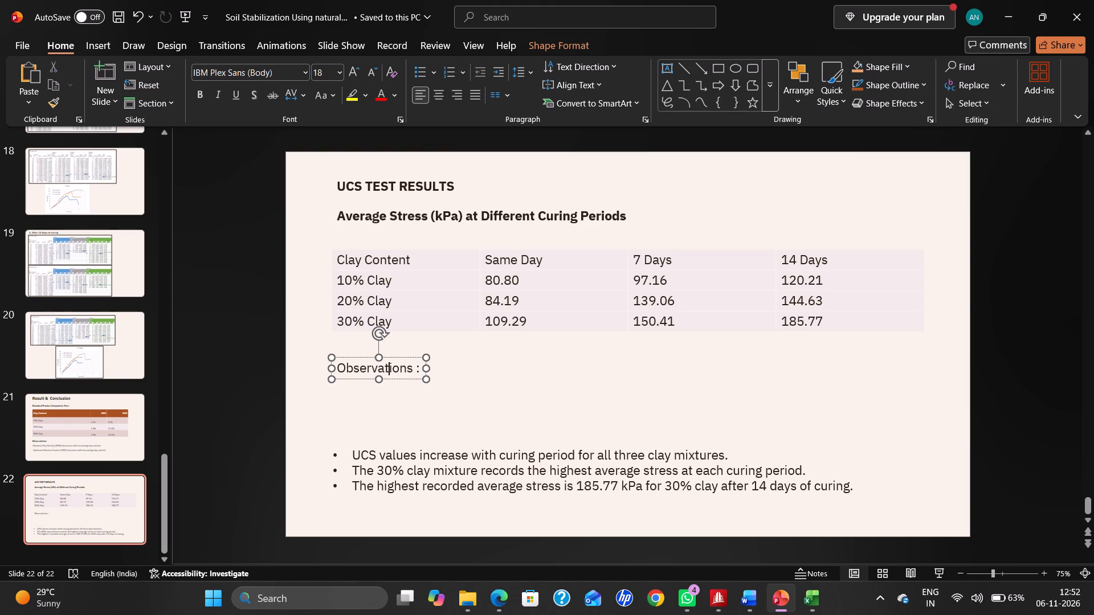
pyautogui.hotkey('ctrl', 'a')
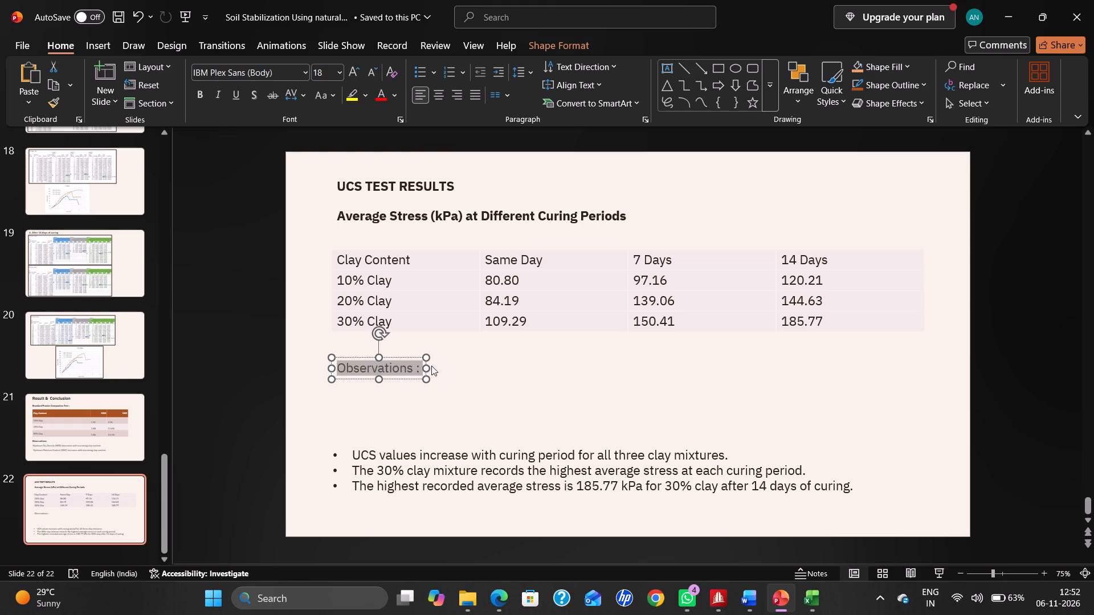
pyautogui.rightClick(415, 367)
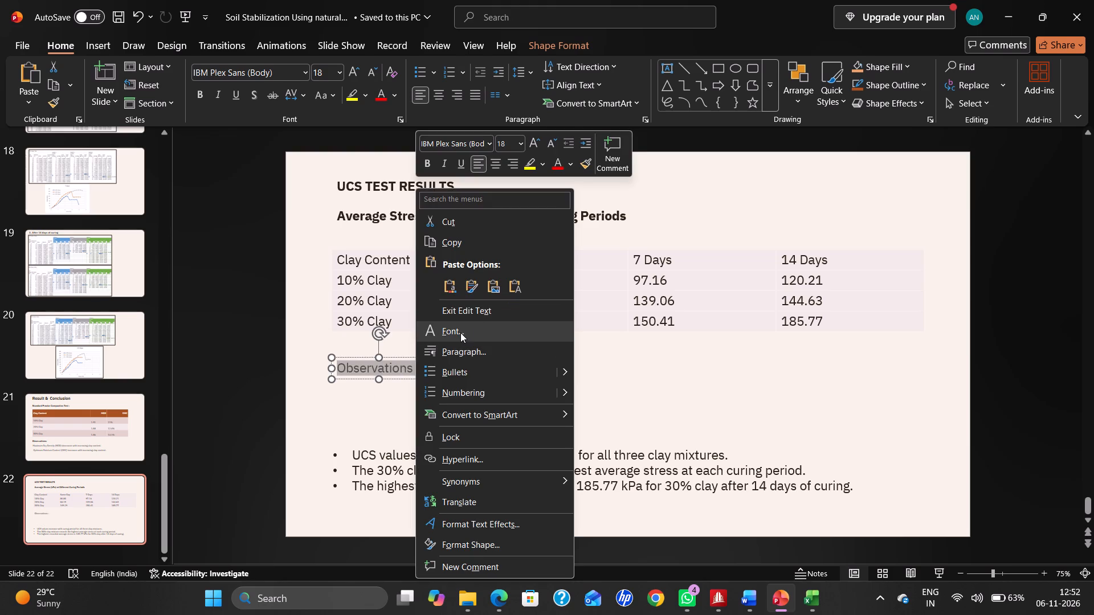
pyautogui.click(459, 333)
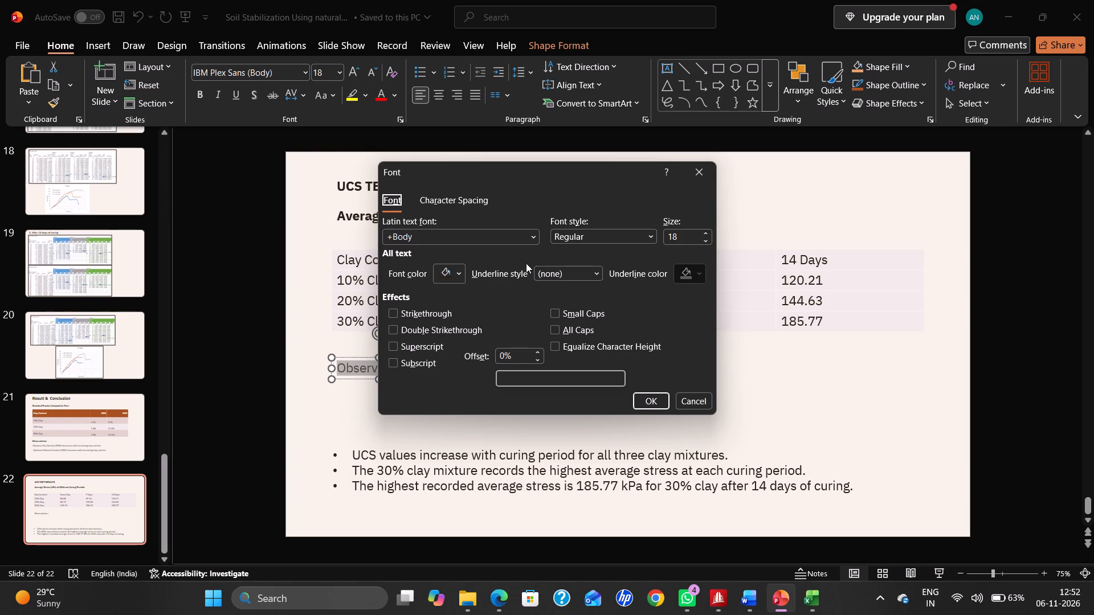
pyautogui.click(703, 177)
pyautogui.rightClick(411, 364)
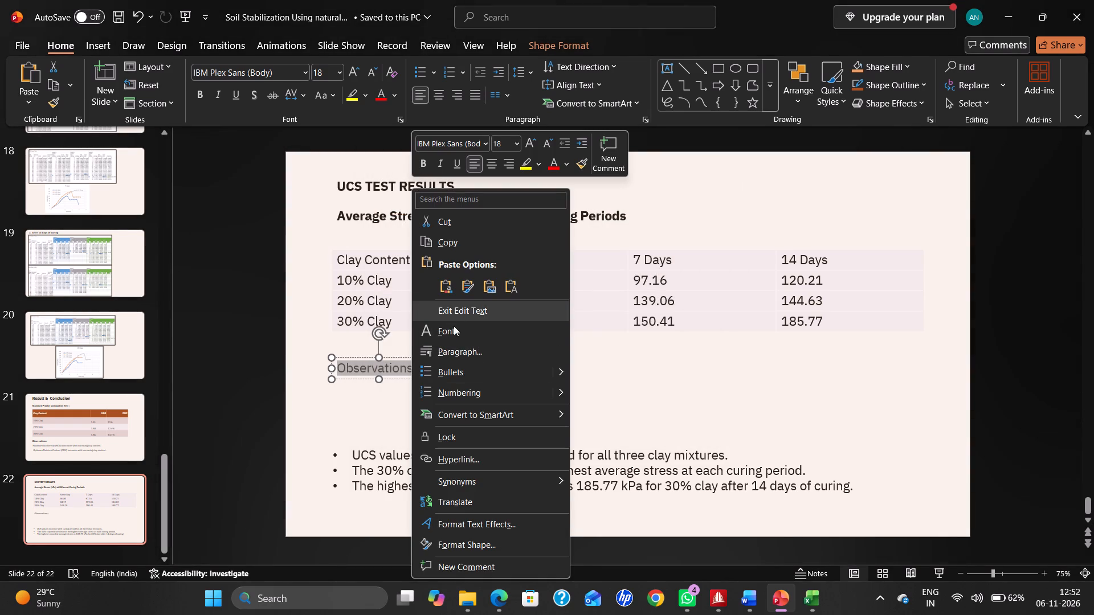
pyautogui.click(447, 331)
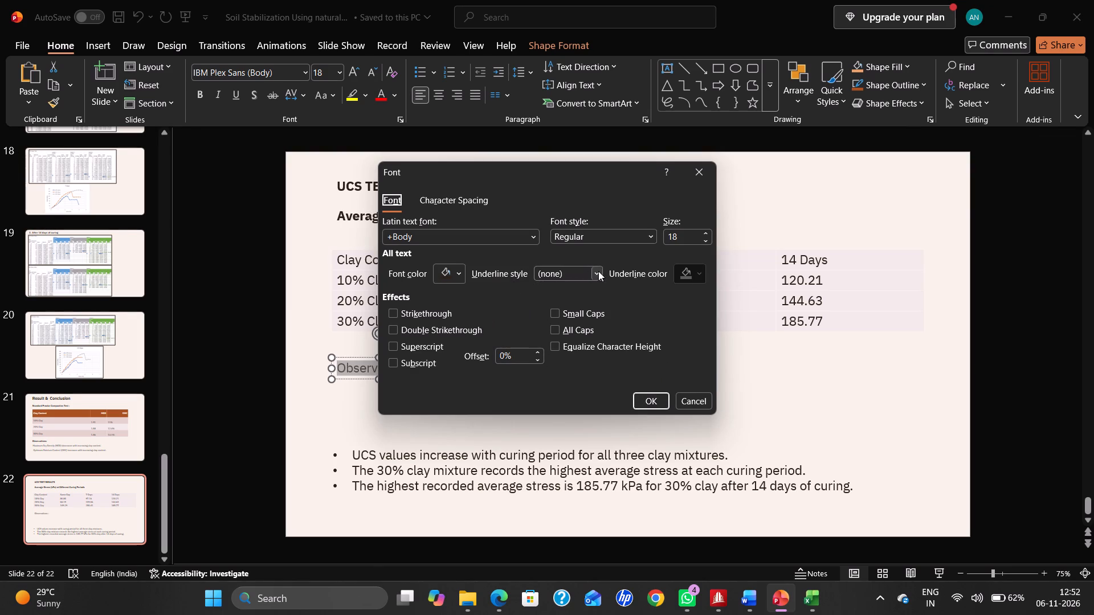
pyautogui.click(651, 234)
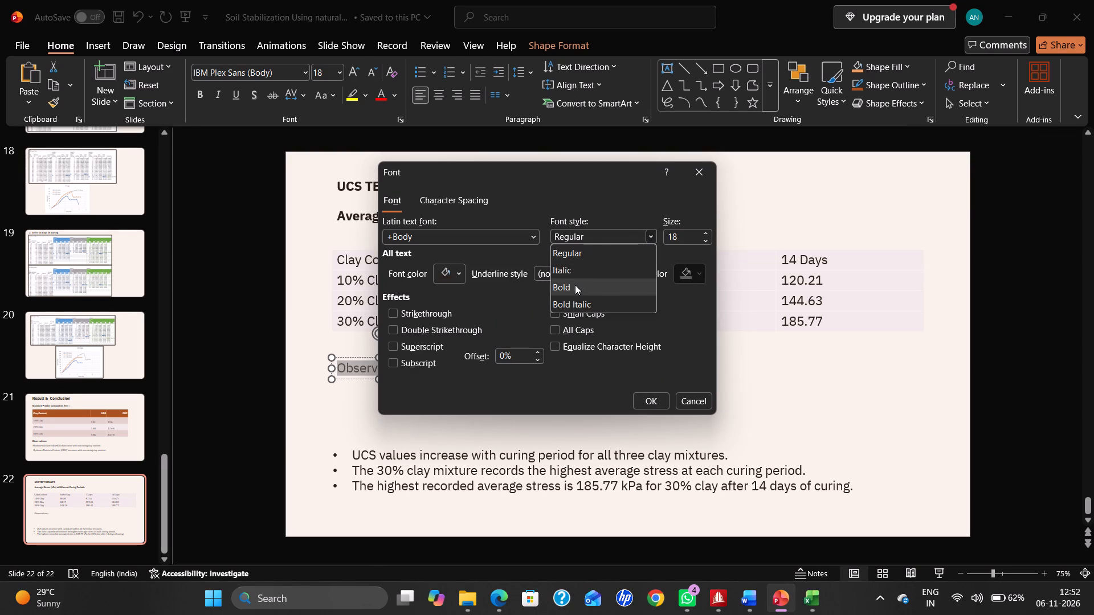
pyautogui.click(575, 285)
pyautogui.click(646, 395)
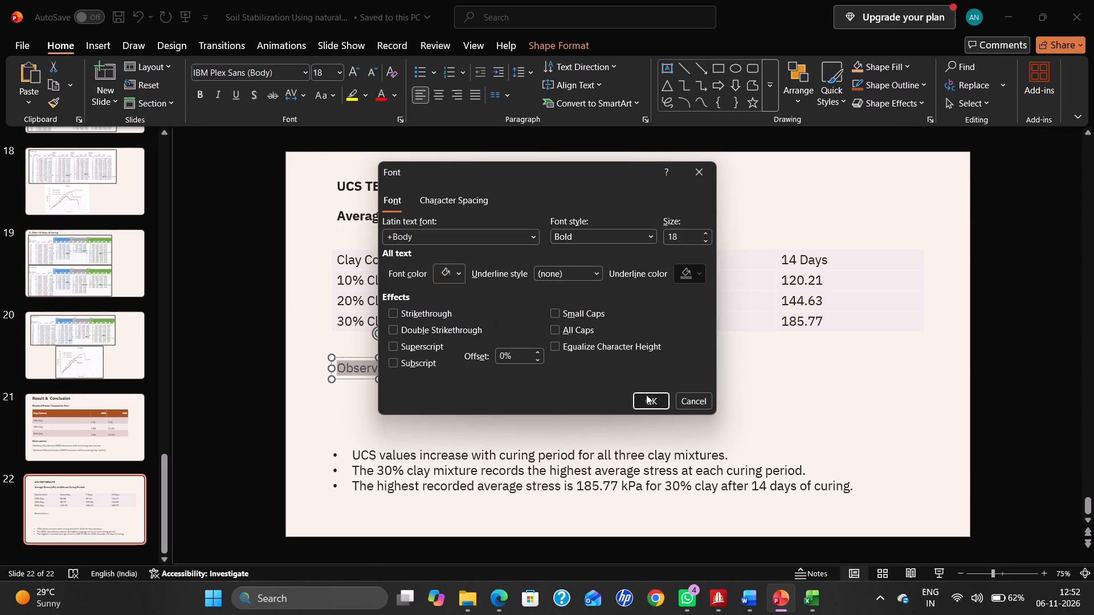
pyautogui.click(456, 380)
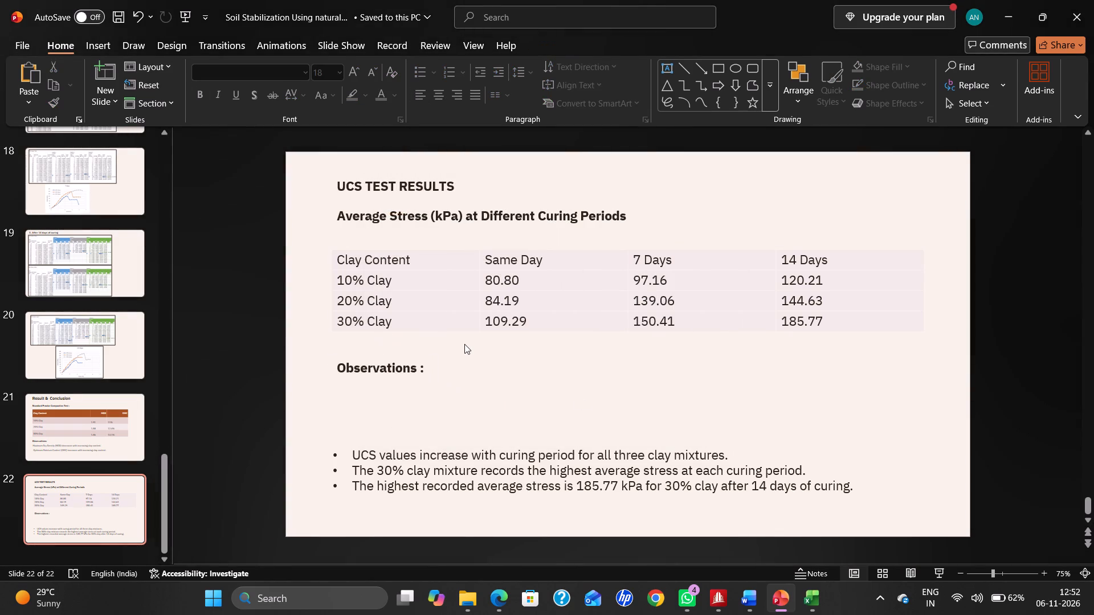
# Move the bulleted observations text box up to sit directly beneath the "Observations :" label.
pyautogui.click(428, 474)
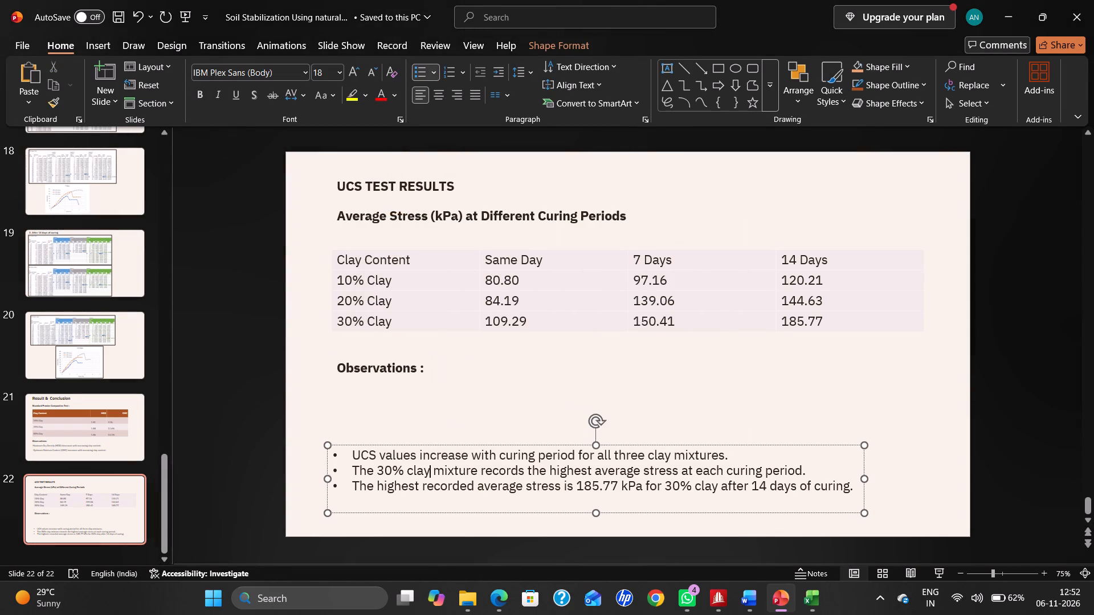
pyautogui.moveTo(446, 444); pyautogui.dragTo(444, 388)
pyautogui.click(473, 503)
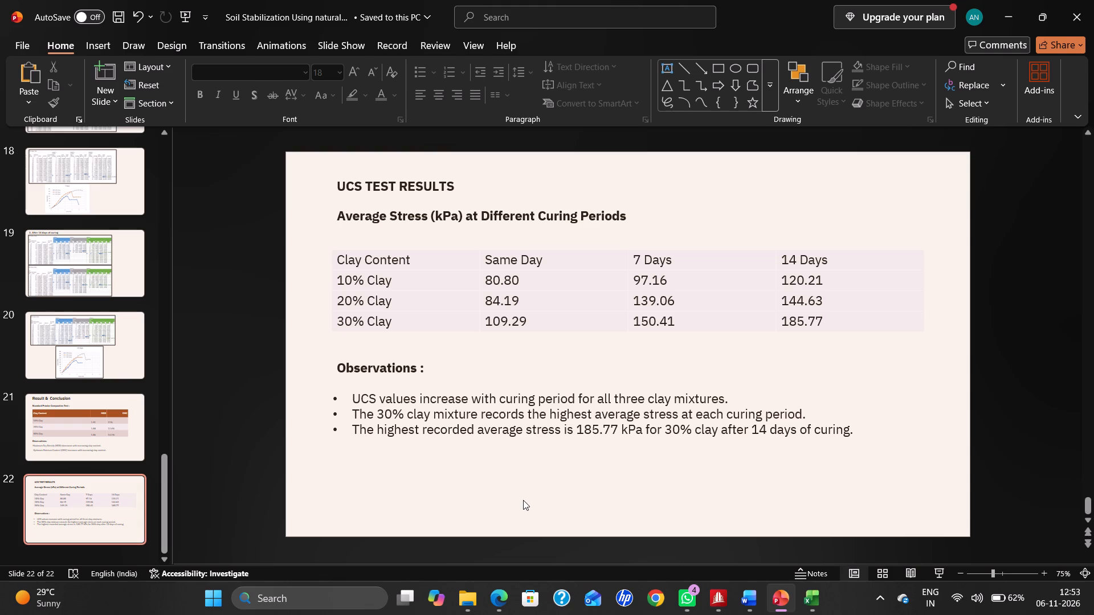
# Compare the layout of the UCS test results slide with the preceding Result & Conclusion slide.
pyautogui.press('Up')
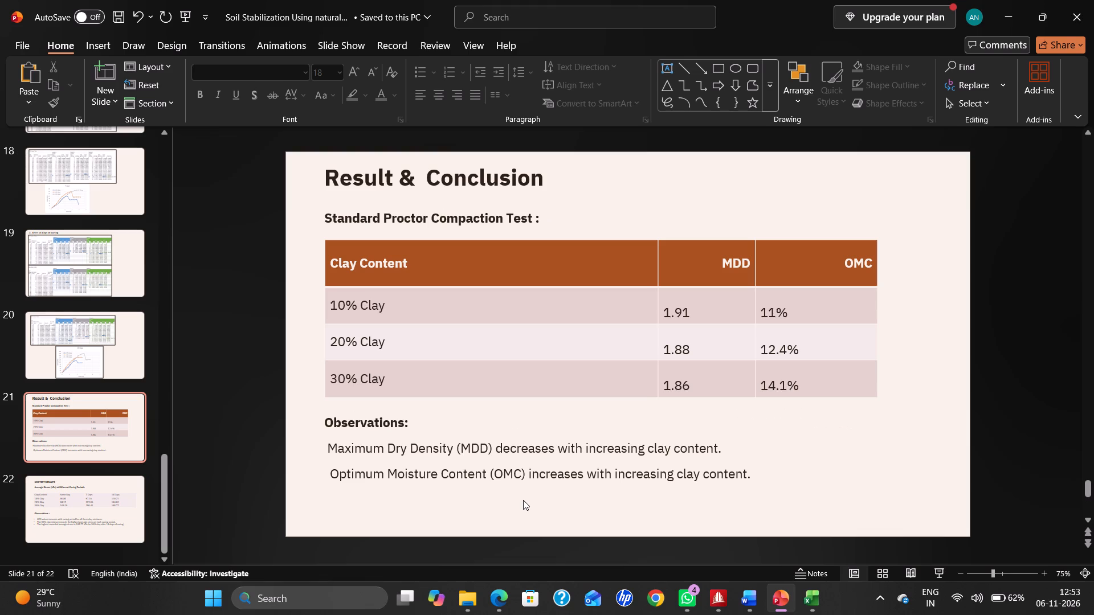
pyautogui.press('Down')
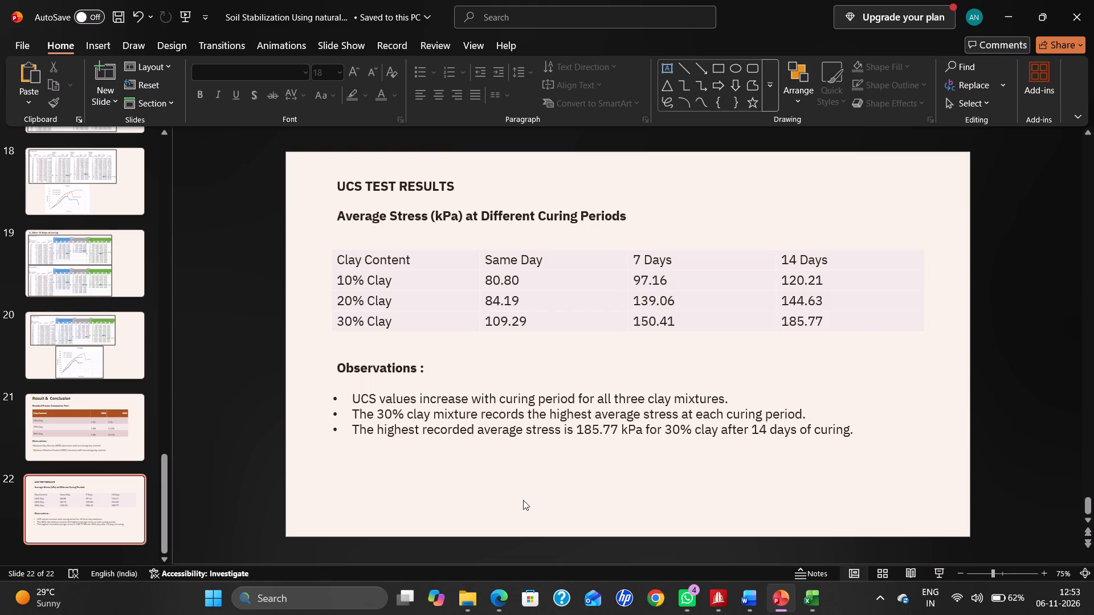
pyautogui.press('Down')
pyautogui.press('Up')
pyautogui.press('Down')
pyautogui.press('Up')
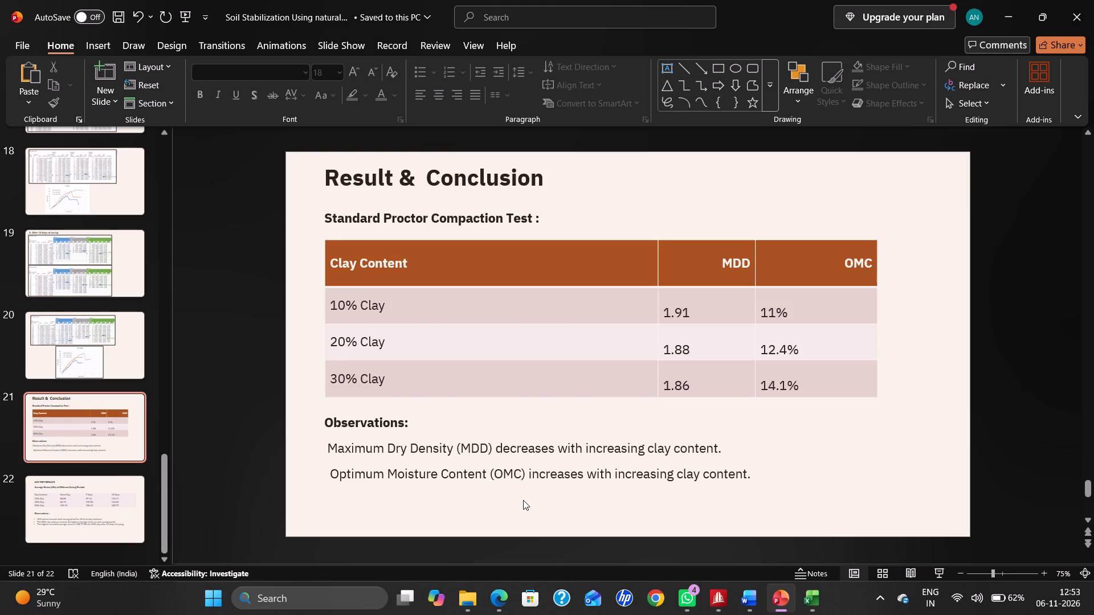
pyautogui.press('Down')
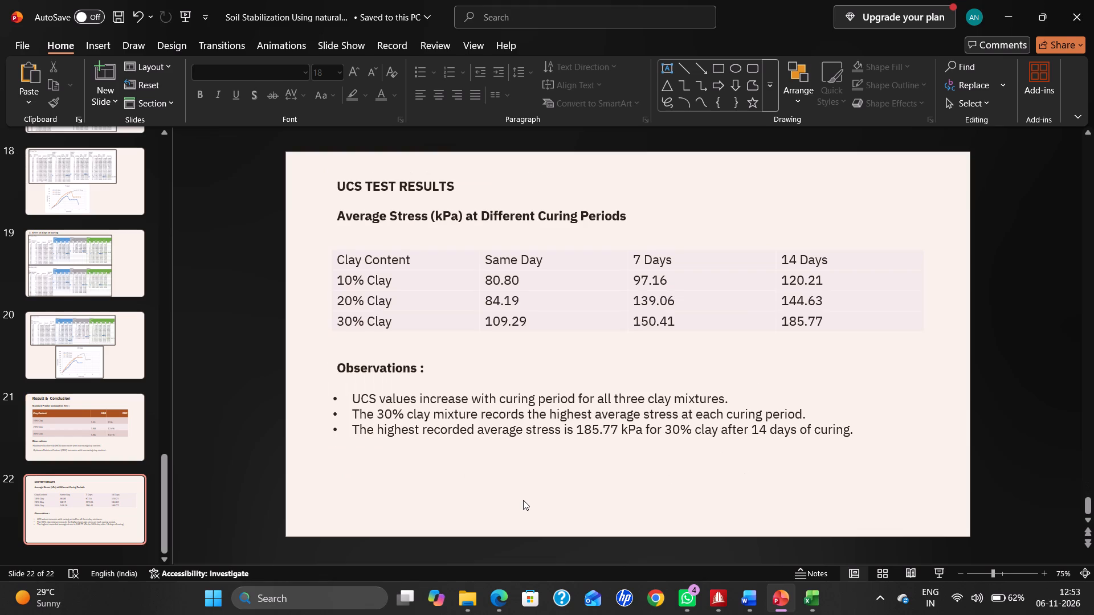
pyautogui.press('Up')
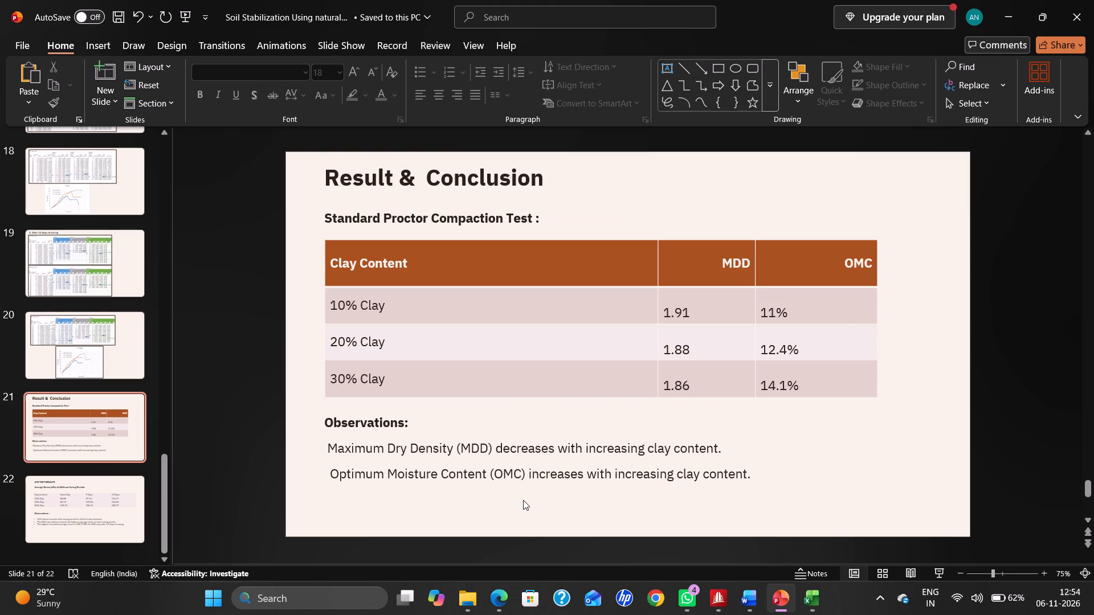
pyautogui.press('Down')
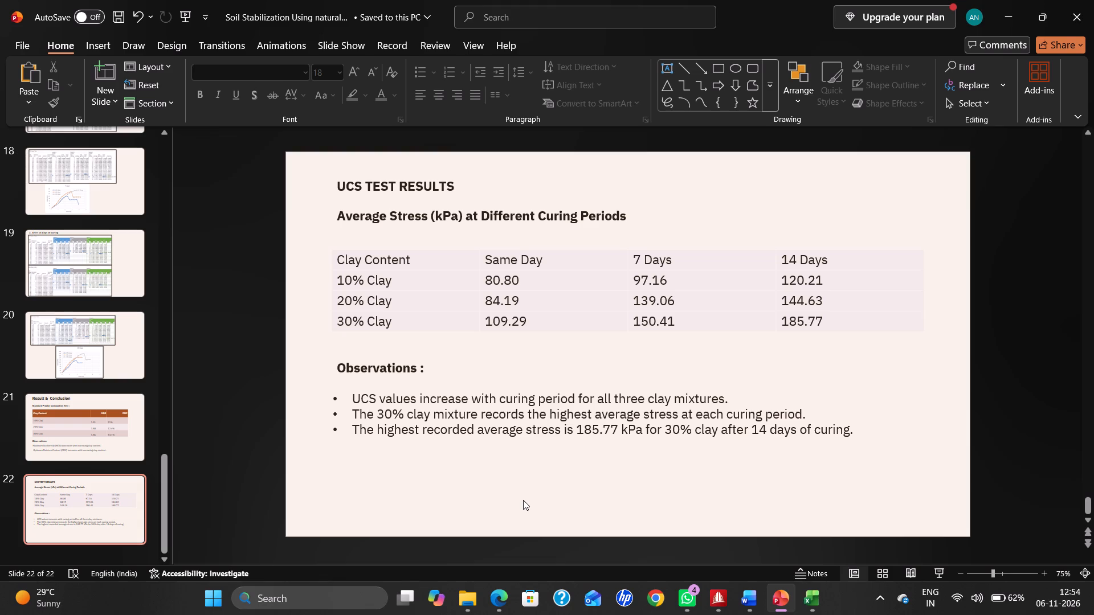
# Save the presentation.
pyautogui.hotkey('ctrl', 's')
pyautogui.hotkey('ctrl', 's')
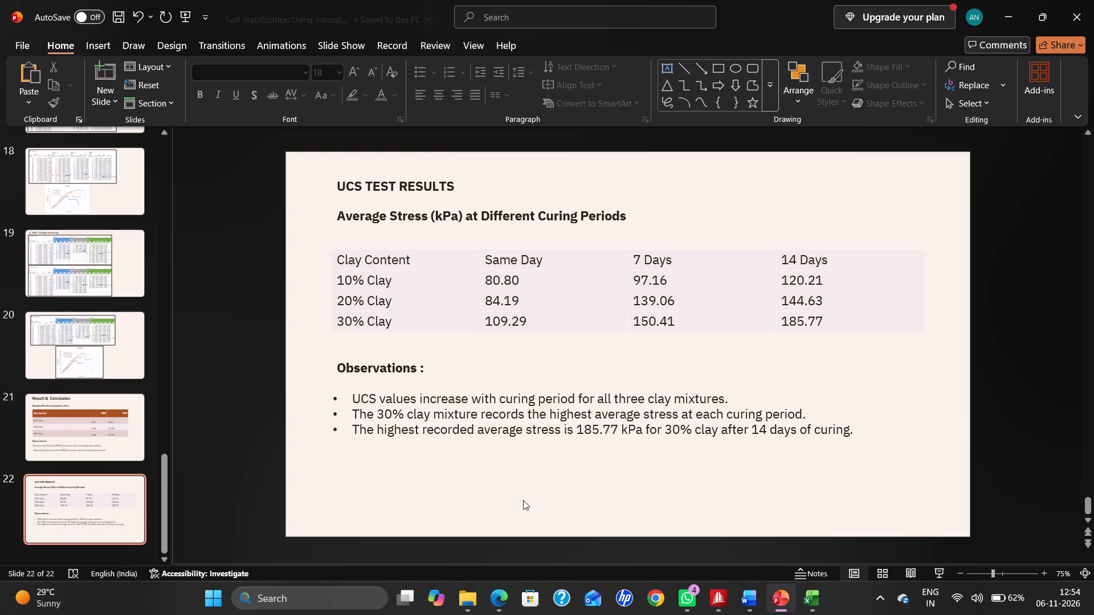
# Save the presentation with the finished UCS test results slide.
pyautogui.hotkey('ctrl', 's')
pyautogui.hotkey('ctrl', 's')
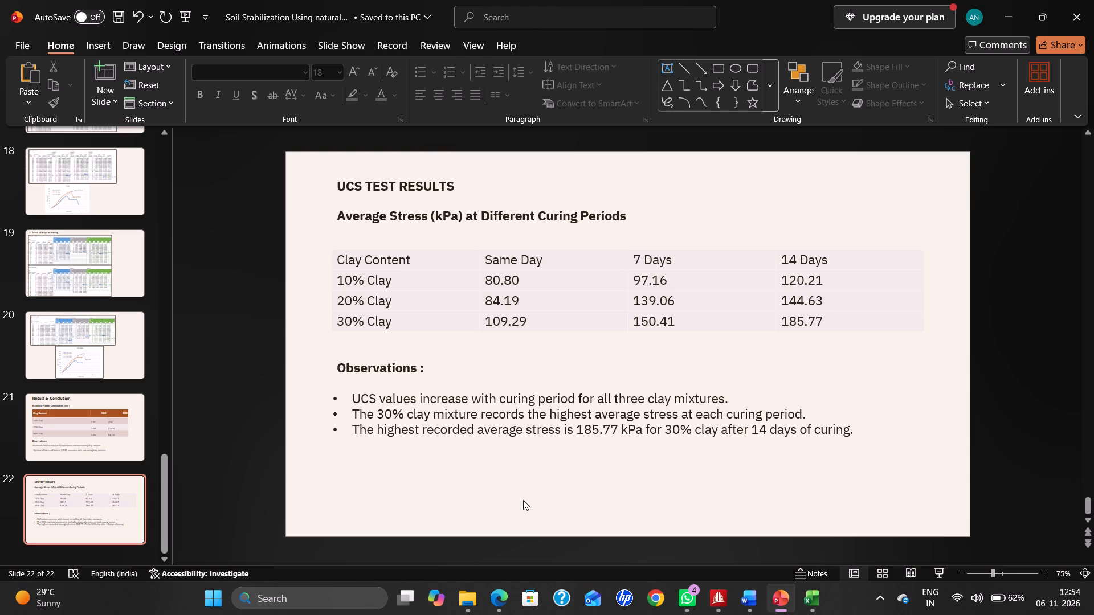
pyautogui.hotkey('ctrl', 's')
pyautogui.hotkey('ctrl', 's')
pyautogui.hotkey('ctrl', 's')
pyautogui.hotkey('ctrl', 's')
pyautogui.hotkey('ctrl', 's')
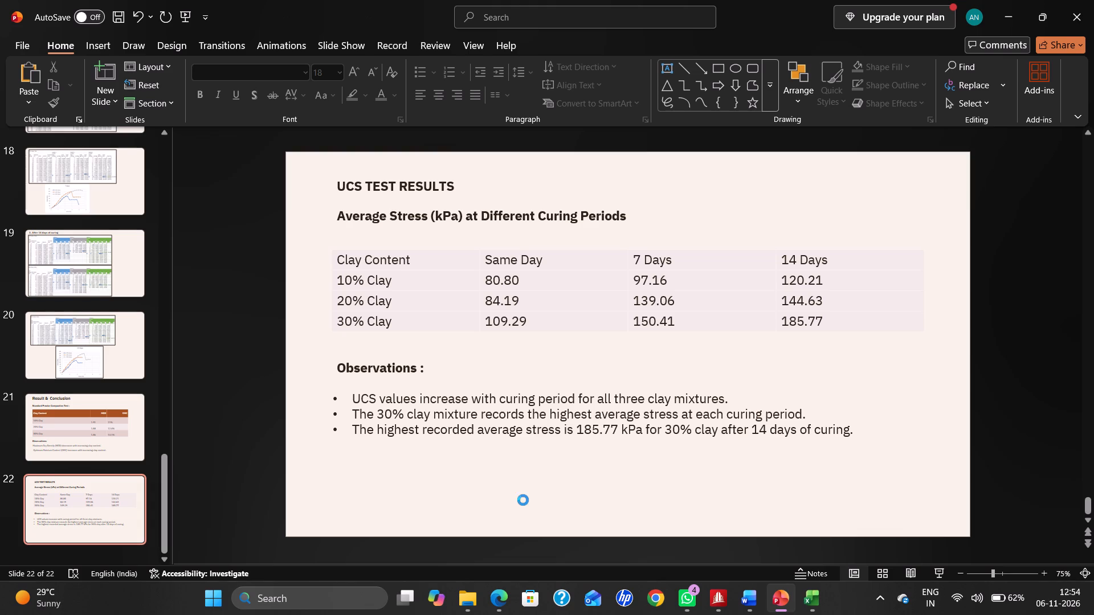
pyautogui.hotkey('ctrl', 's')
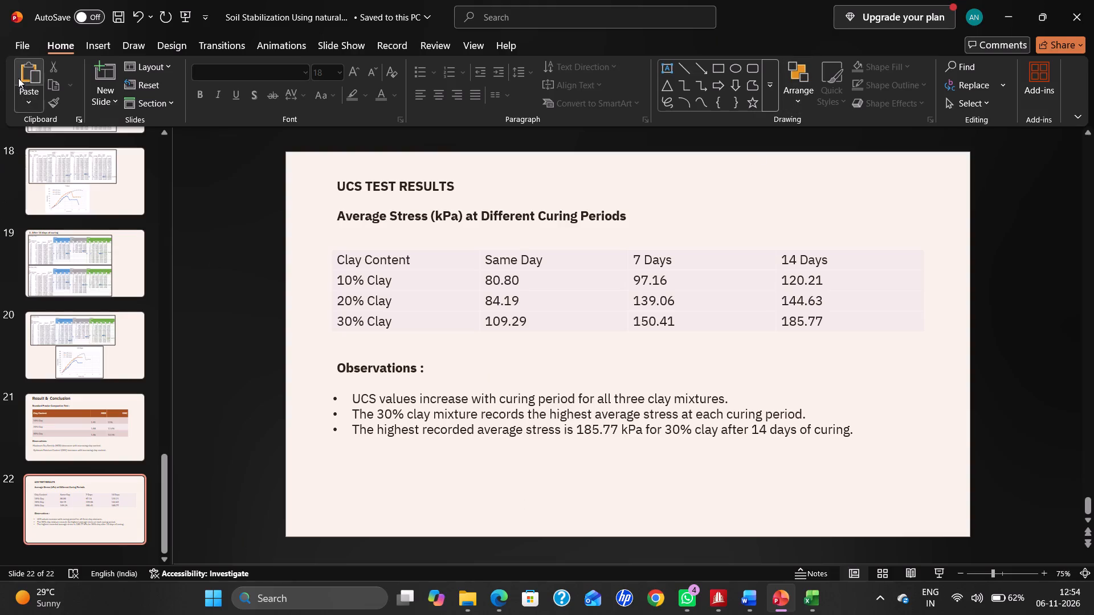
# Save the presentation to the Downloads folder as "Soil Stabilization Using natural clay" in PowerPoint Presentation format, replacing the existing file.
pyautogui.click(28, 45)
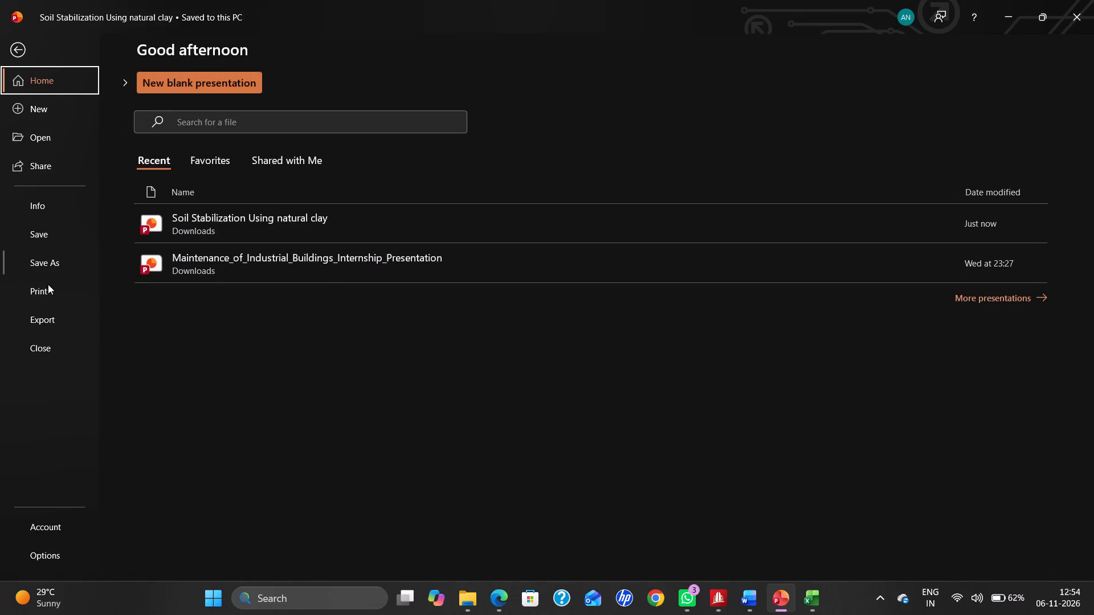
pyautogui.click(55, 263)
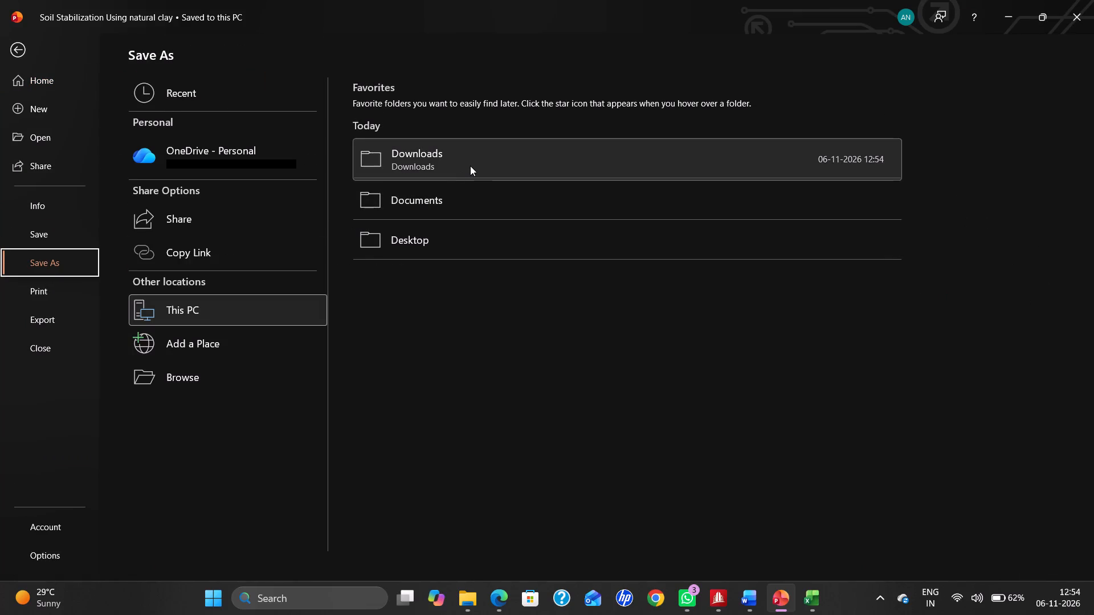
pyautogui.click(471, 165)
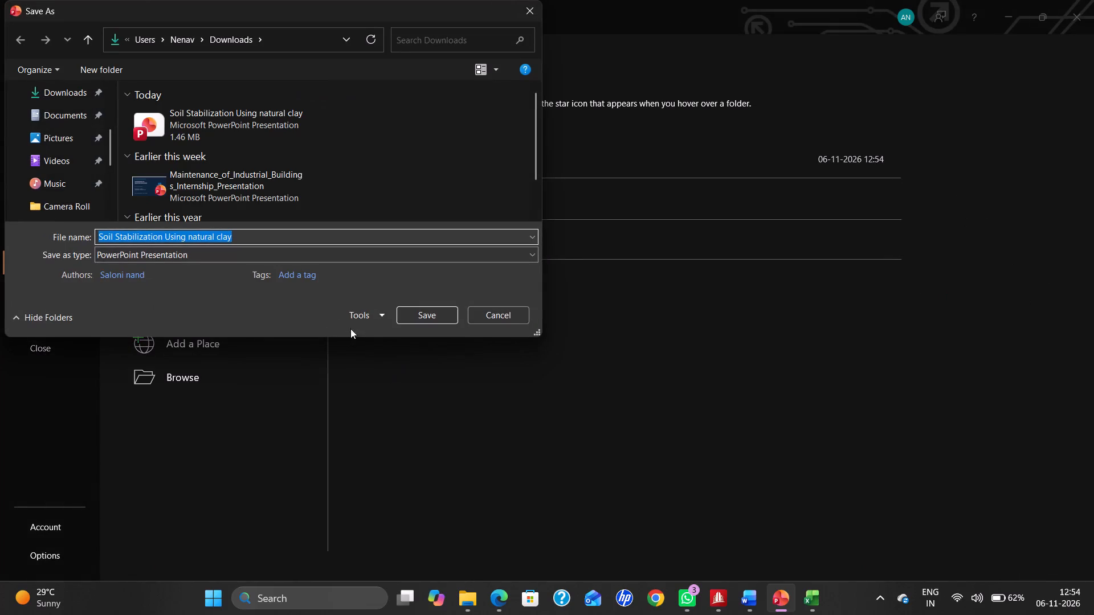
pyautogui.click(421, 315)
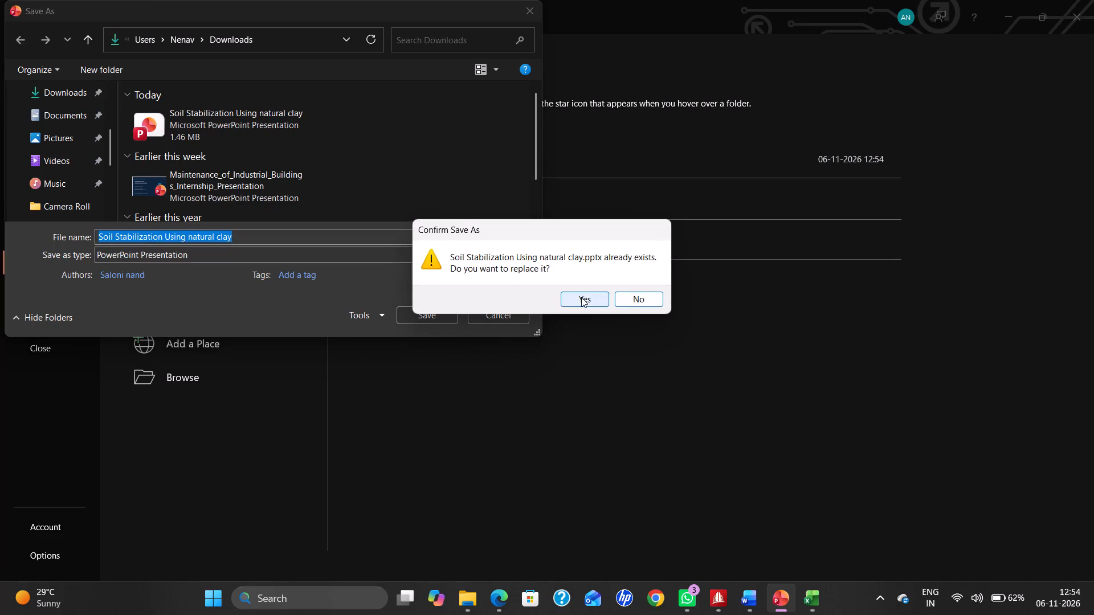
pyautogui.click(581, 297)
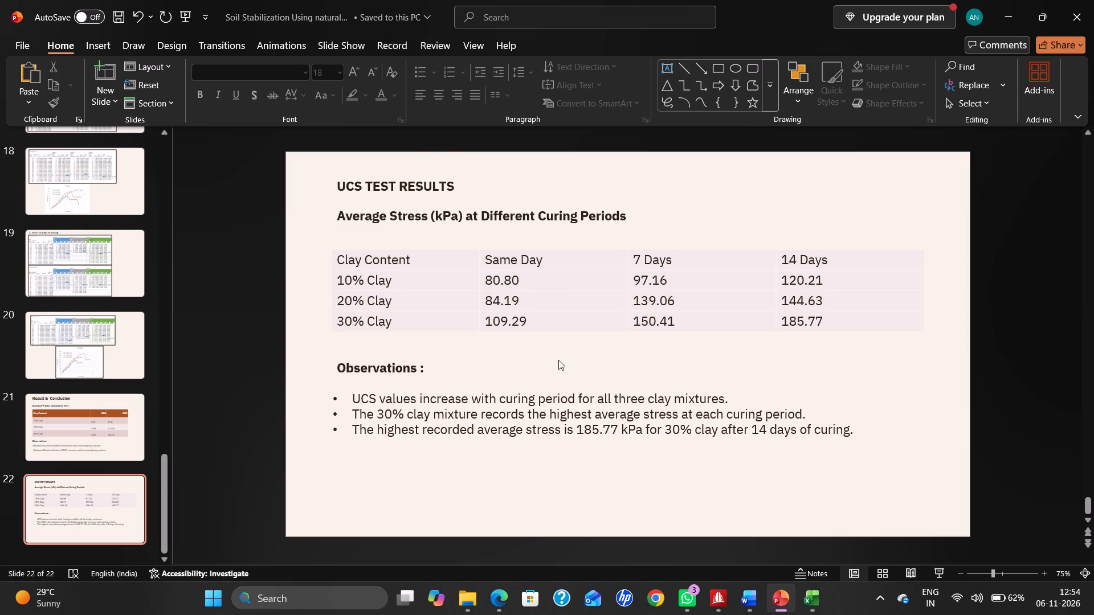